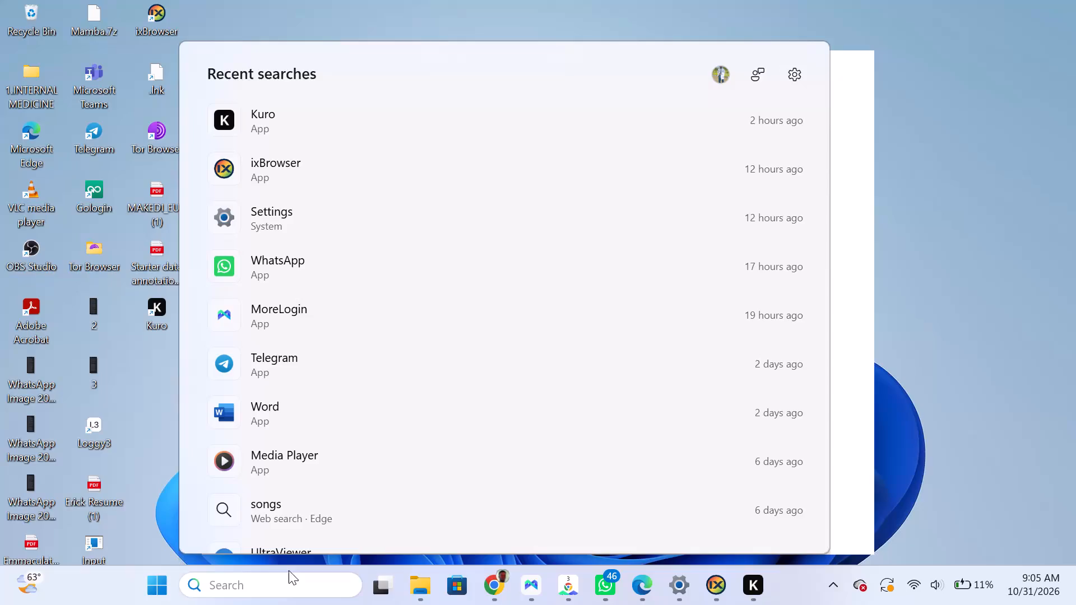
# Open Word from the recent searches and create a new blank document.
pyautogui.tripleClick(314, 408)
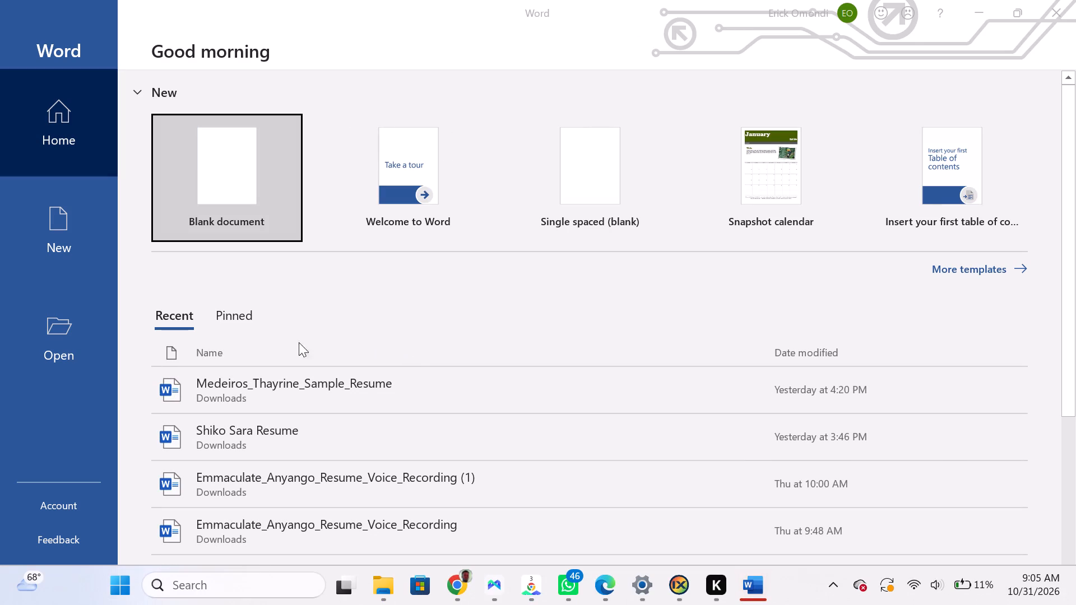
pyautogui.click(229, 197)
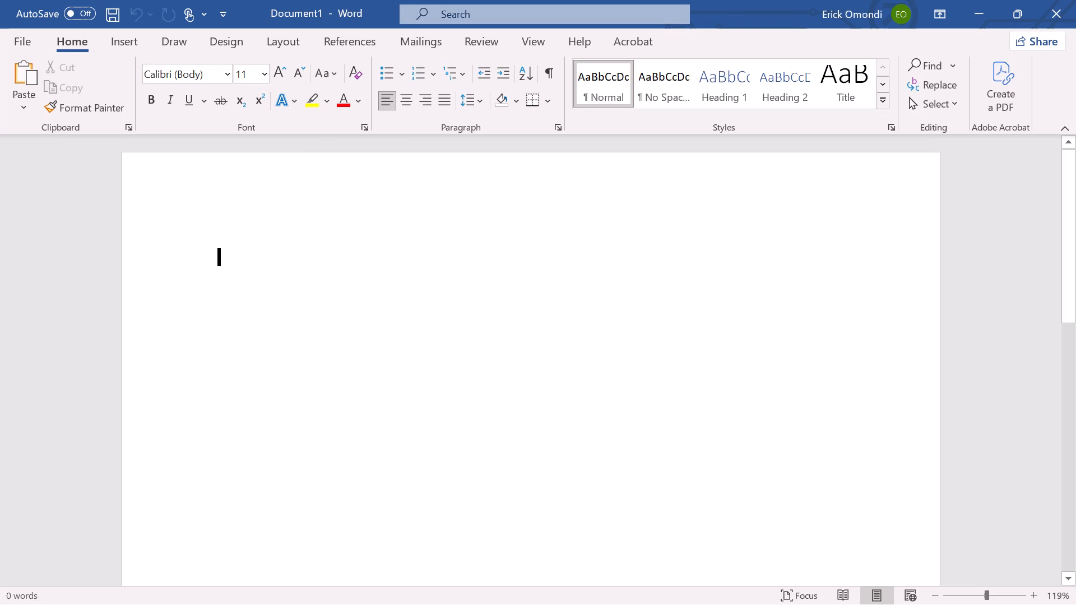
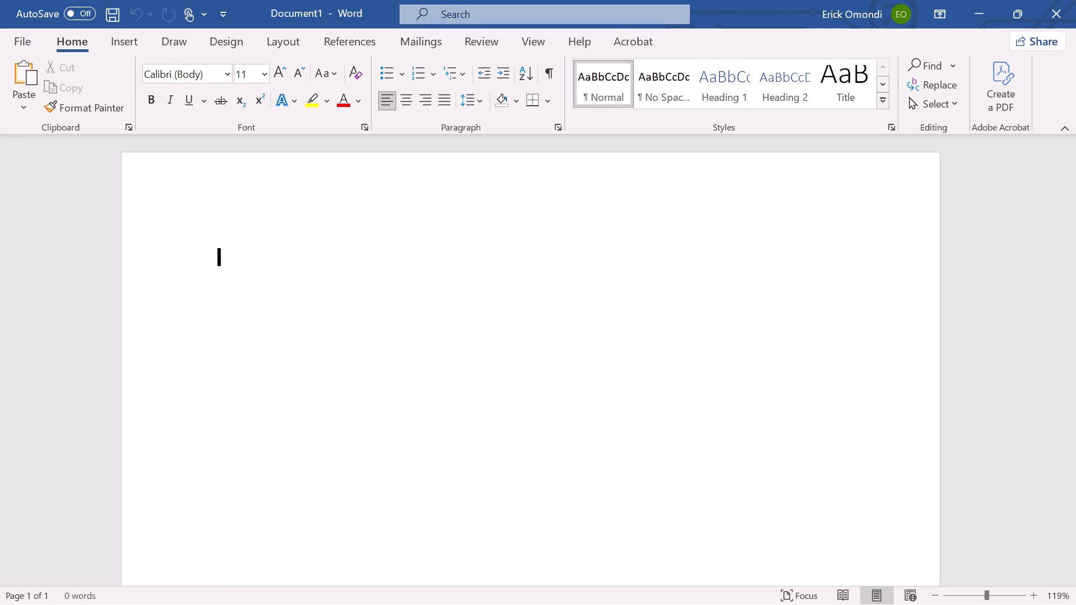
# Enter the resume title line in capitals, the owner's full name followed by RESUME, and start a new line below it.
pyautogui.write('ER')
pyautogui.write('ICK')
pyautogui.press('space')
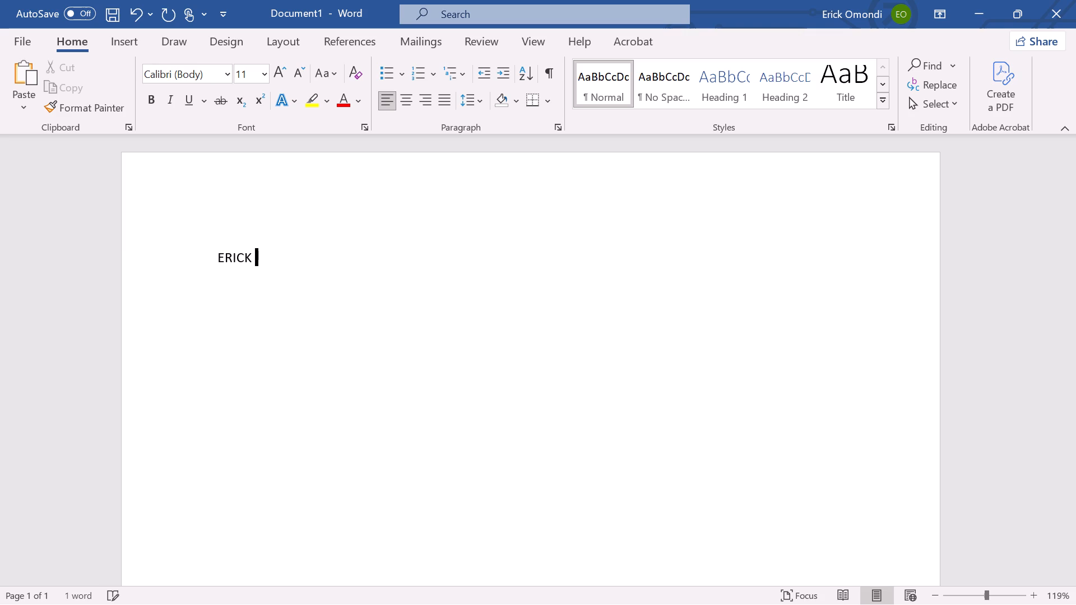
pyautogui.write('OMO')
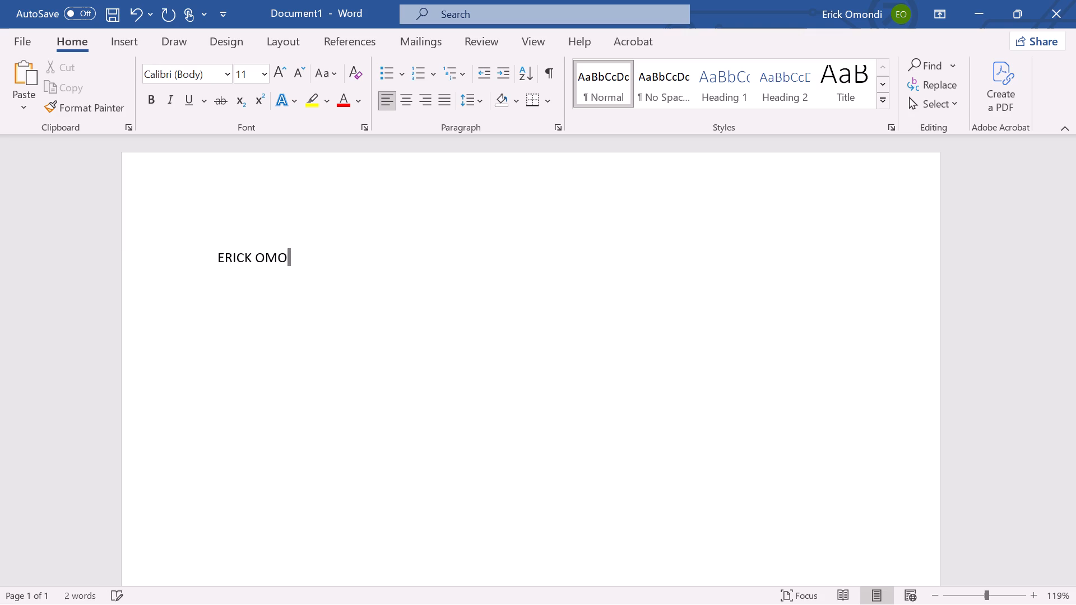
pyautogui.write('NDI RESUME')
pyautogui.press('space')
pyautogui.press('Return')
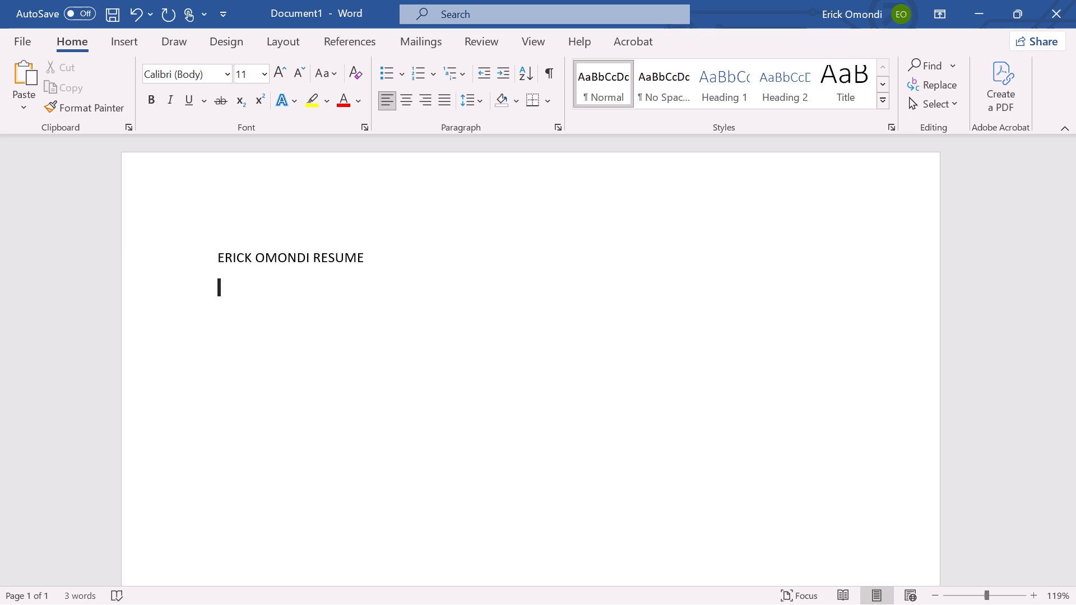
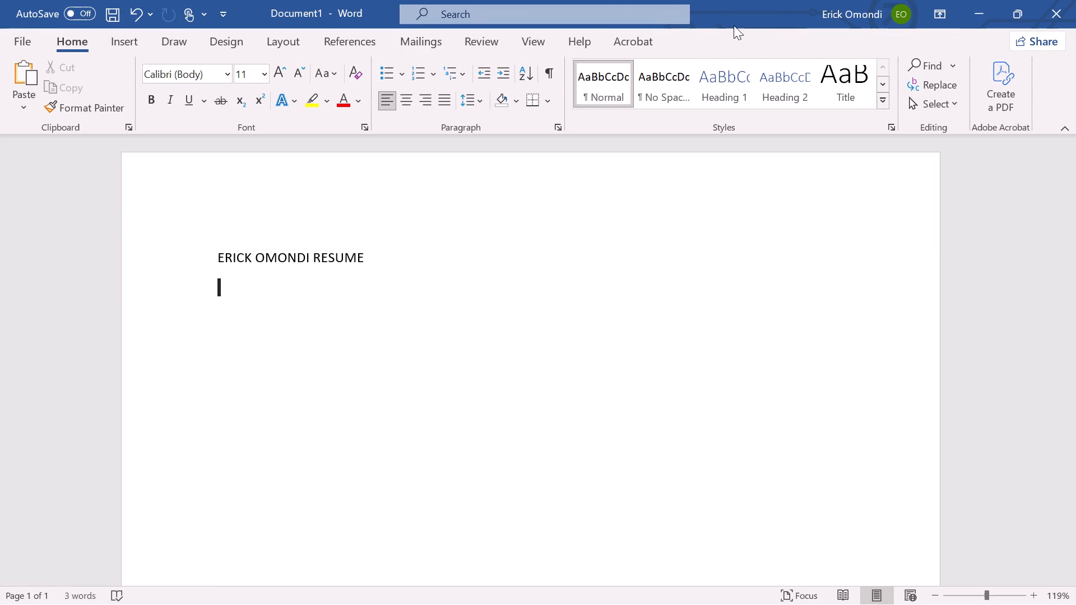
# Restore the maximized resume document window to its smaller floating size and shift focus to the desktop.
pyautogui.doubleClick(767, 10)
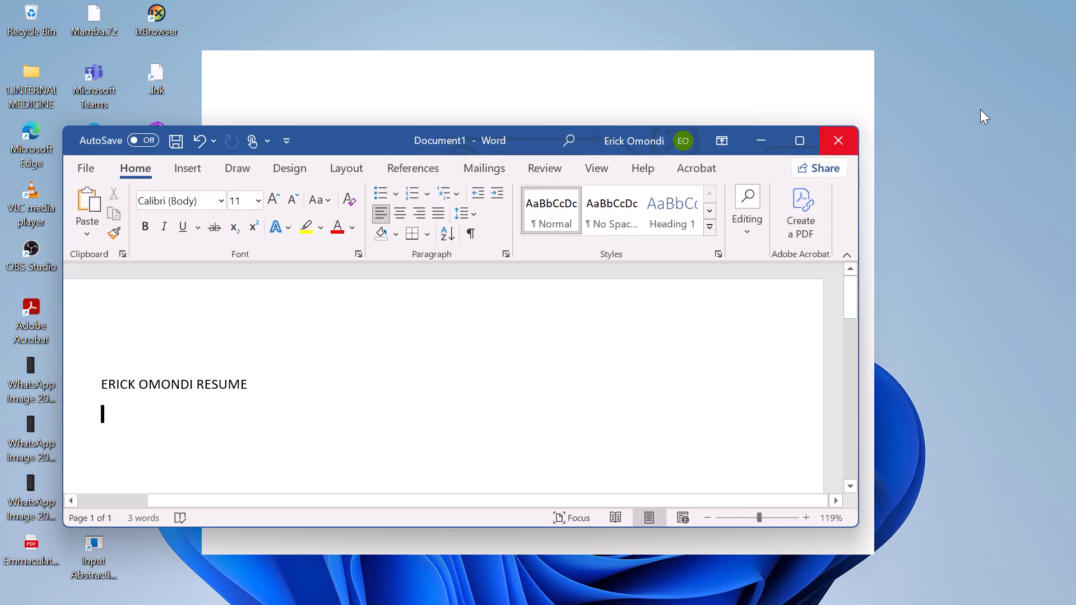
pyautogui.click(980, 109)
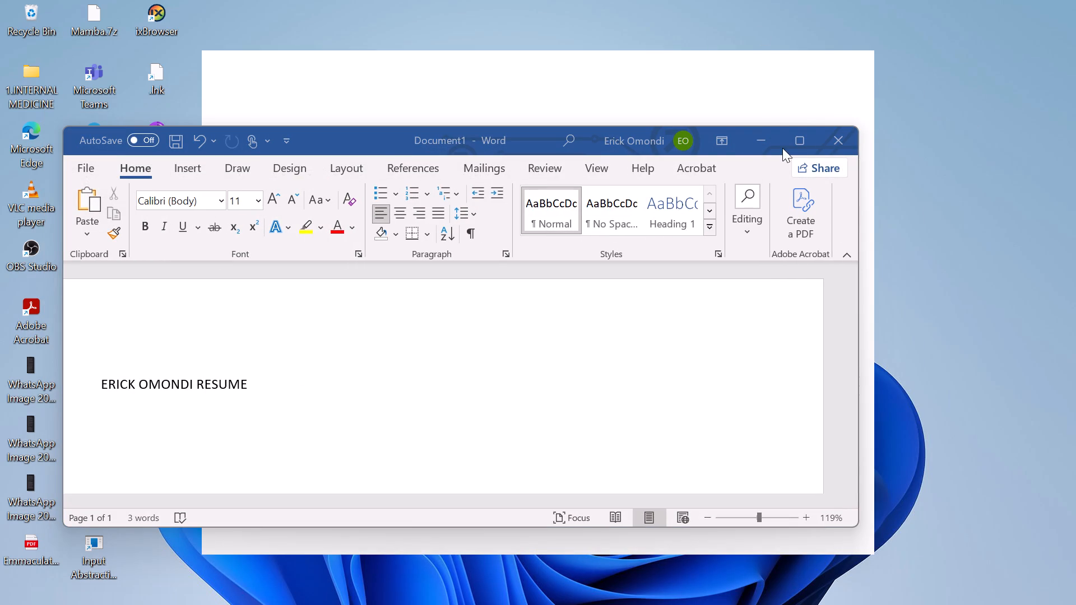
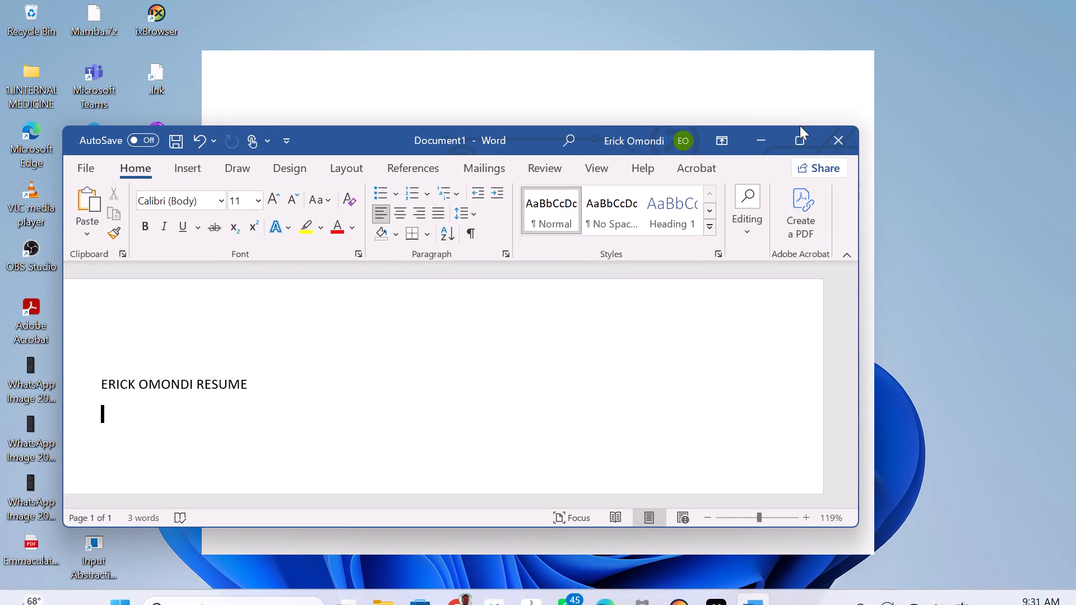
# Snap the resume document window to the left half of the screen, side by side with the Chrome browser window.
pyautogui.moveTo(362, 136); pyautogui.dragTo(305, 110)
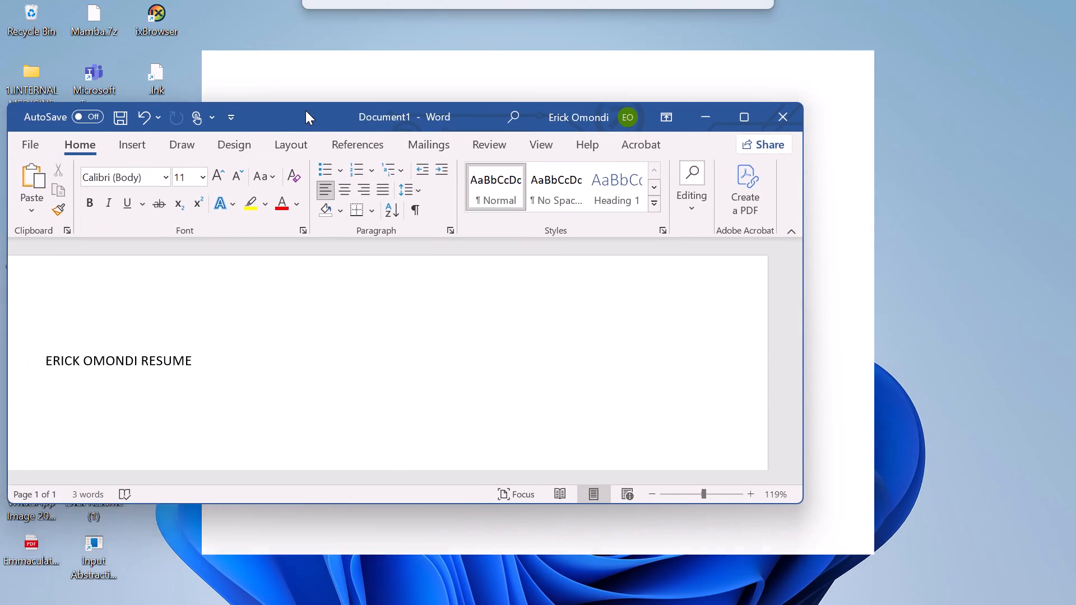
pyautogui.moveTo(305, 110); pyautogui.dragTo(347, 64)
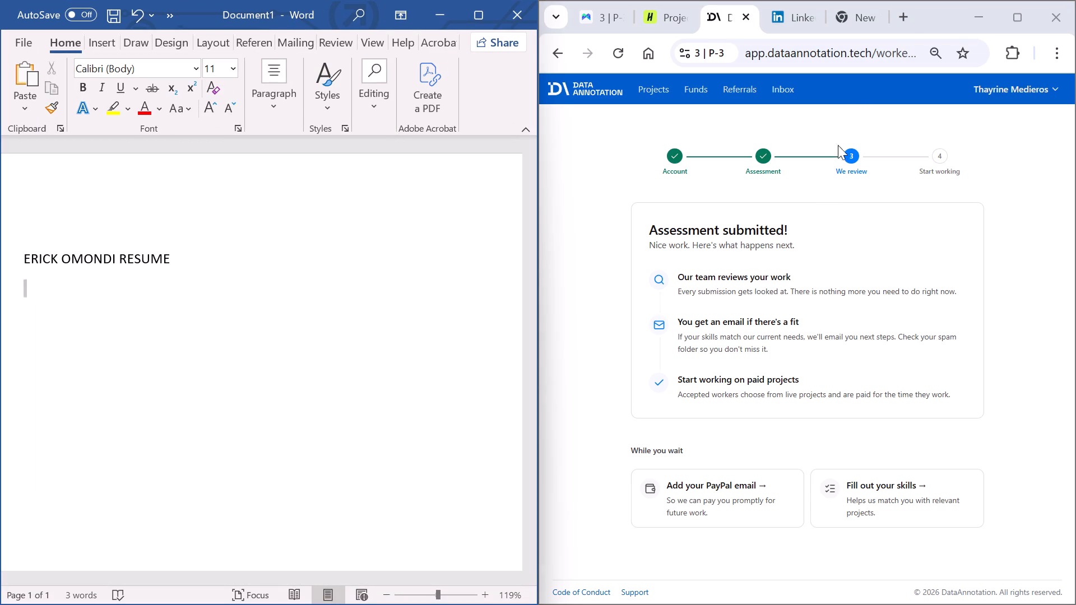
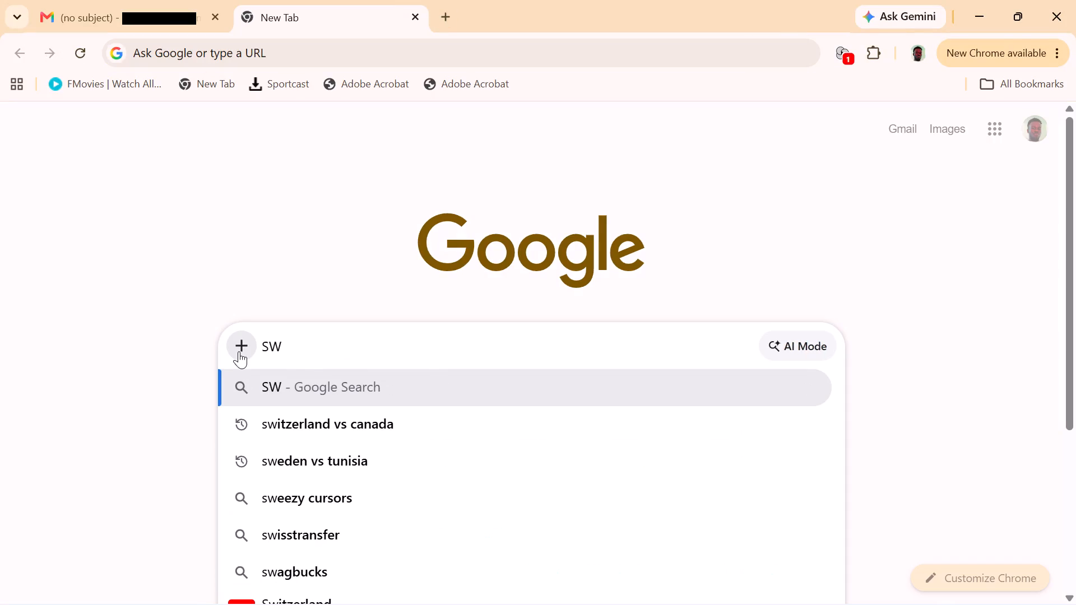
# In Chrome, correct the Google query and search for the resume owner's name using the matching suggestion from earlier searches.
pyautogui.press('BackSpace')
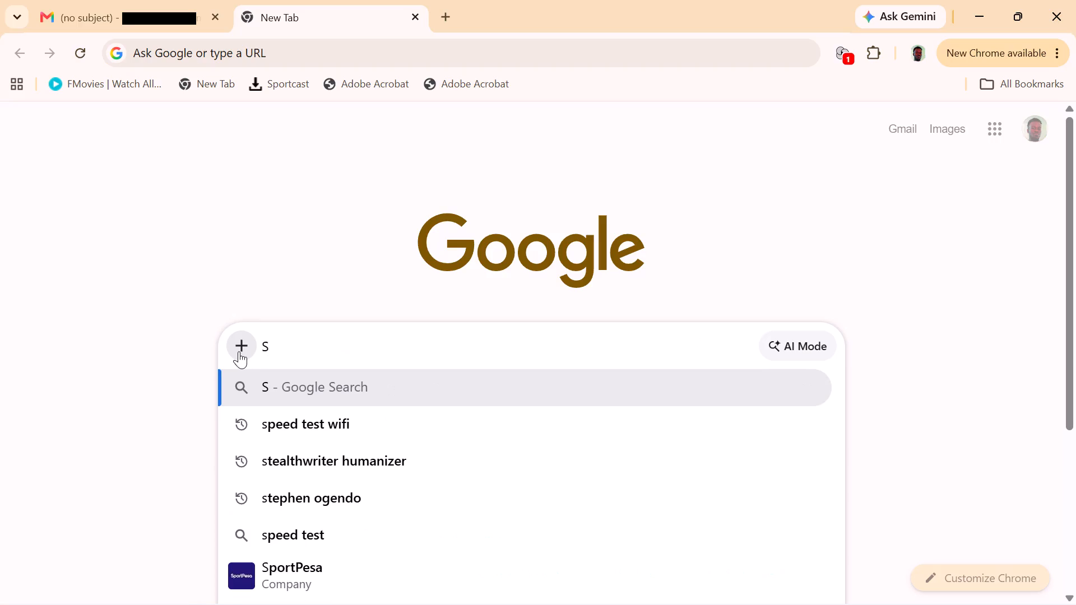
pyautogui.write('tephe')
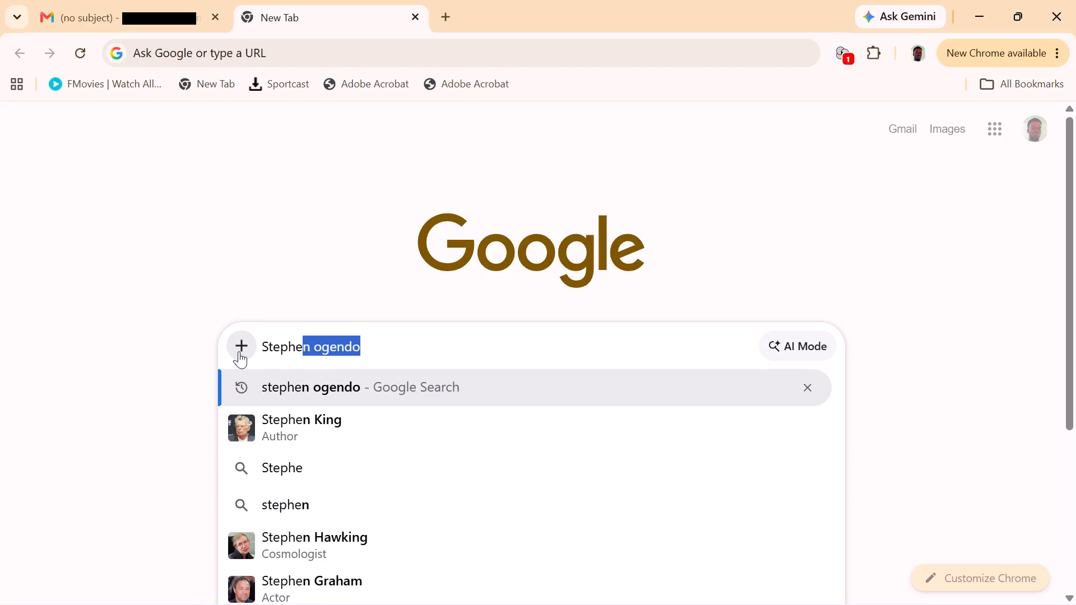
pyautogui.click(341, 376)
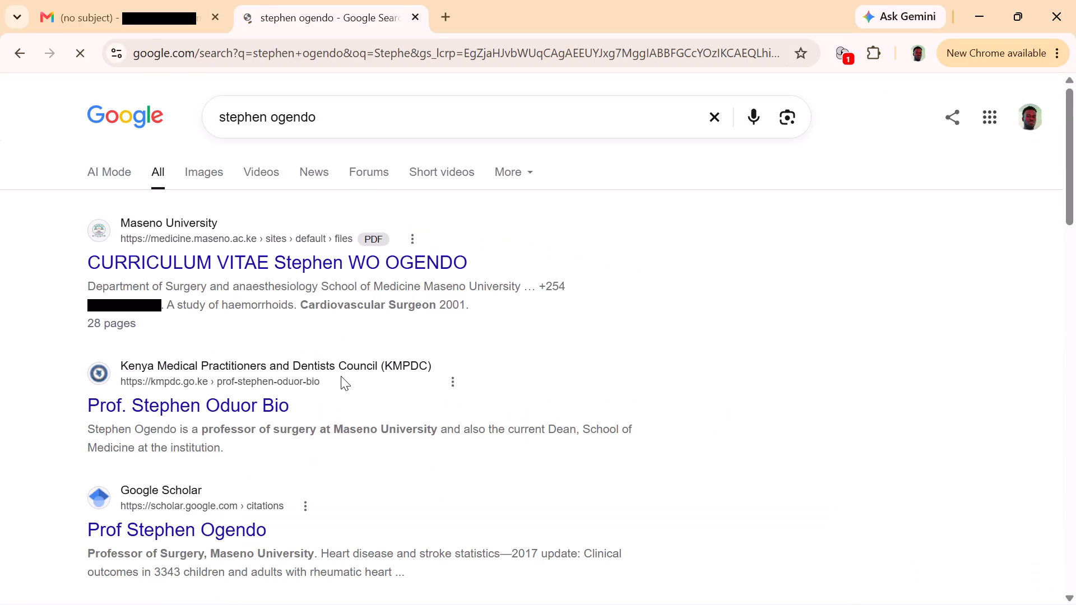
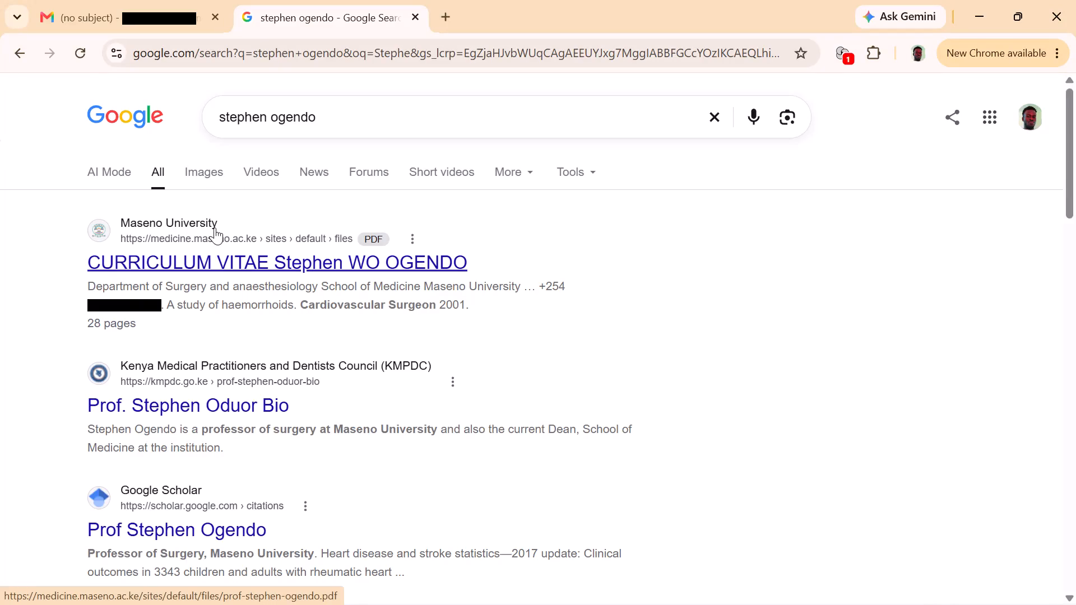
# Open the Maseno University curriculum vitae PDF from the search results.
pyautogui.click(220, 260)
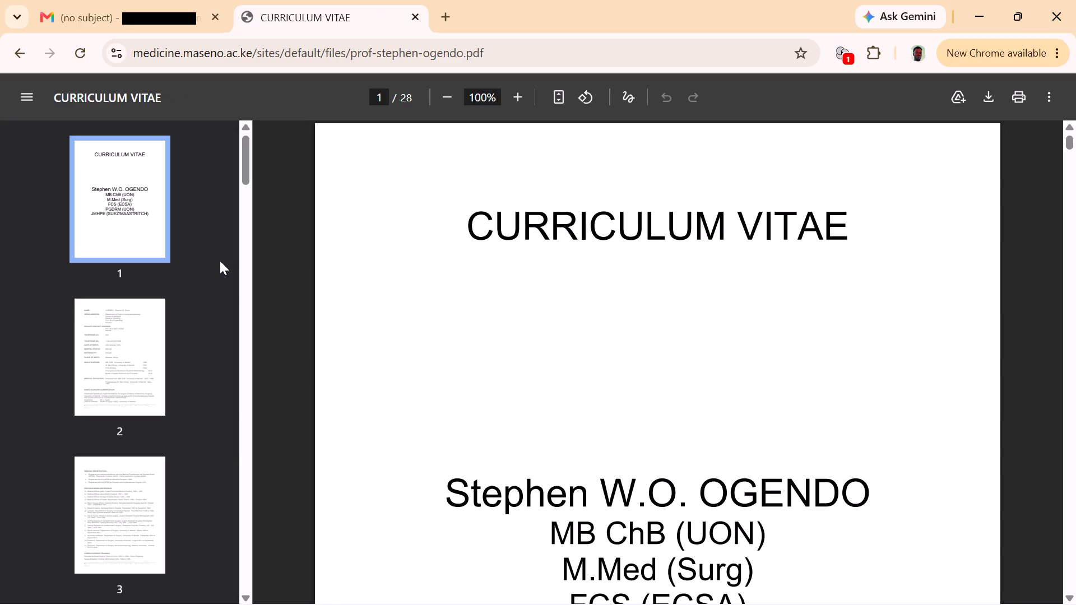
# Restore the maximized Chrome window and snap it to the right half of the desktop, beside the Word document.
pyautogui.click(677, 10)
pyautogui.click(674, 15)
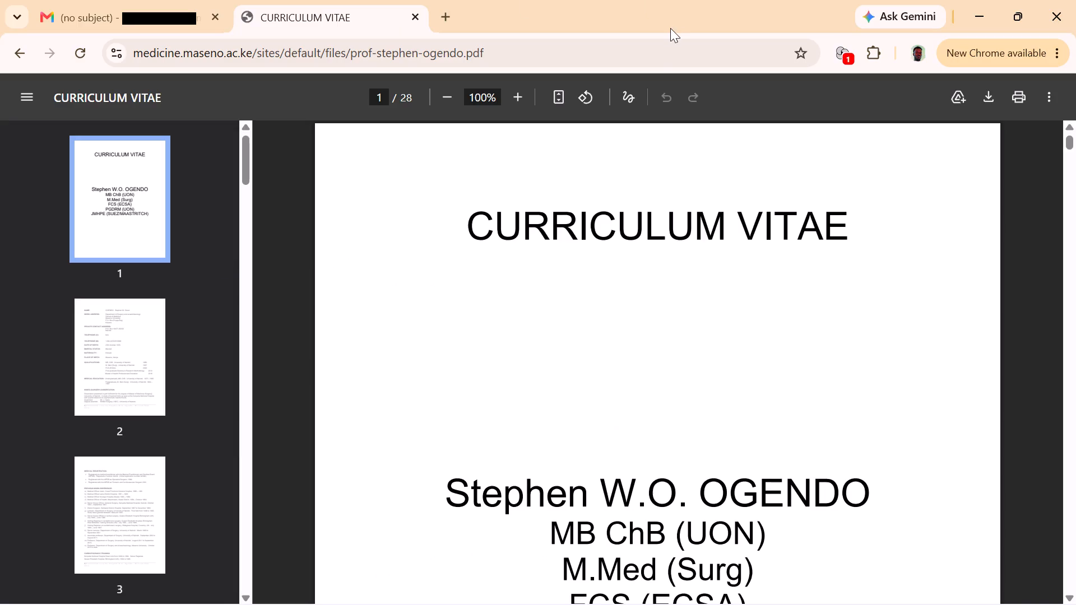
pyautogui.click(671, 16)
pyautogui.moveTo(671, 16); pyautogui.dragTo(688, 82)
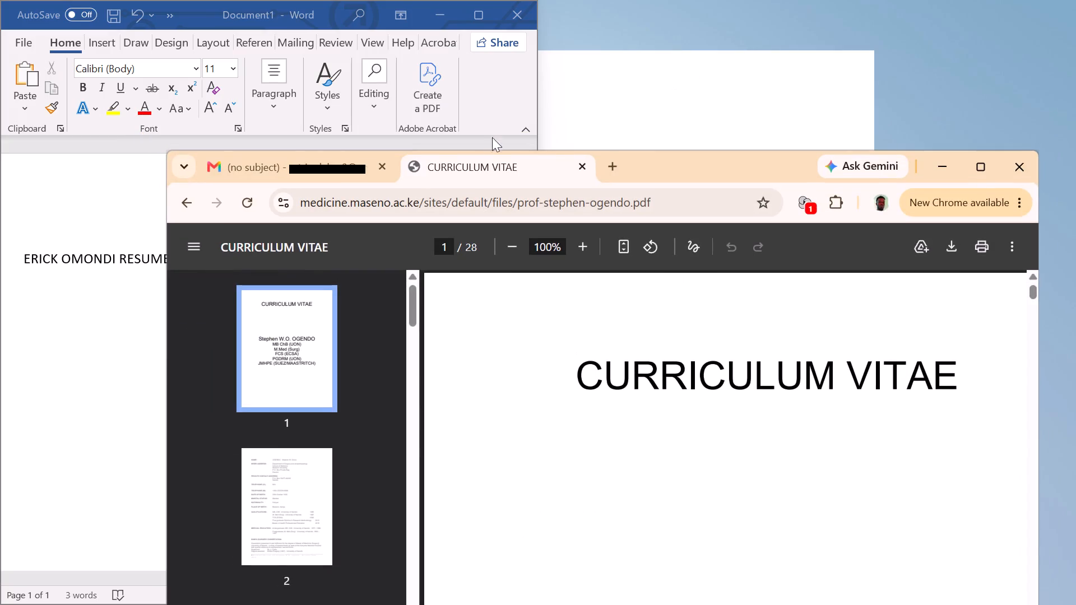
pyautogui.moveTo(685, 165); pyautogui.dragTo(685, 165)
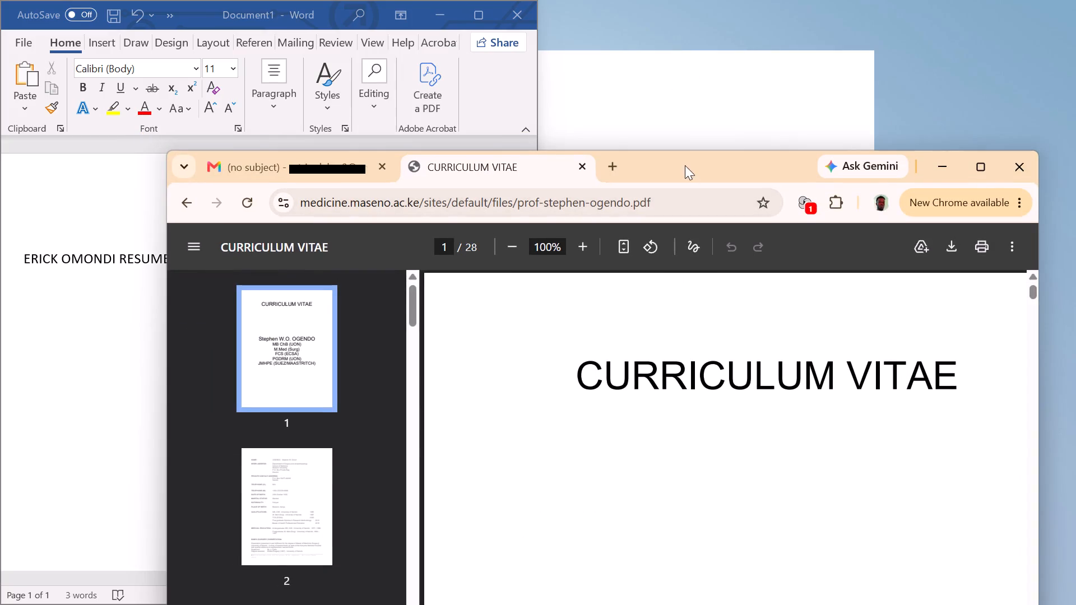
pyautogui.moveTo(685, 165); pyautogui.dragTo(402, 54)
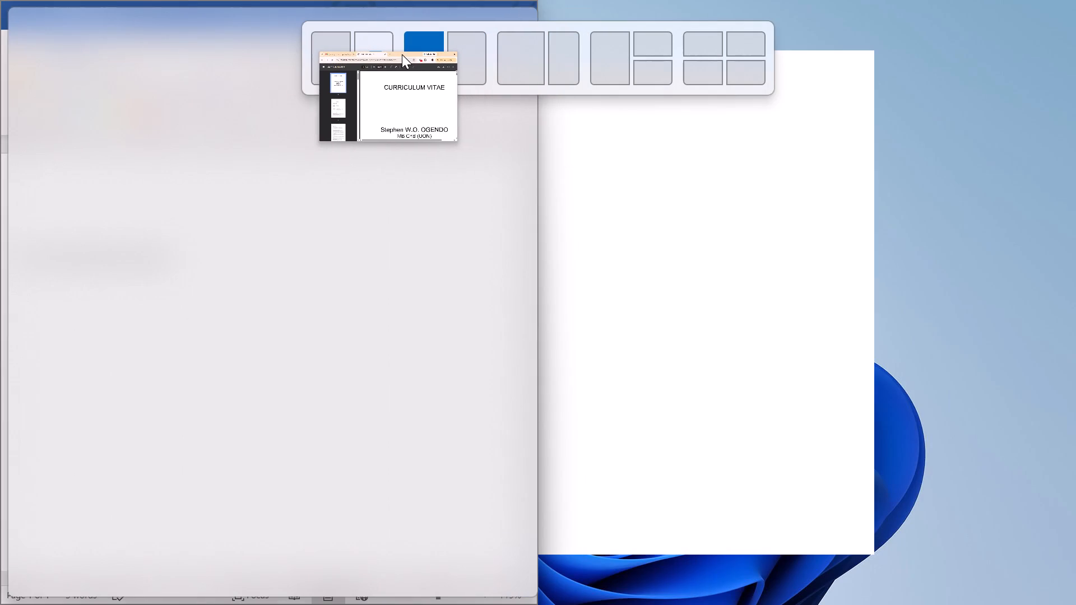
pyautogui.moveTo(402, 54); pyautogui.dragTo(384, 53)
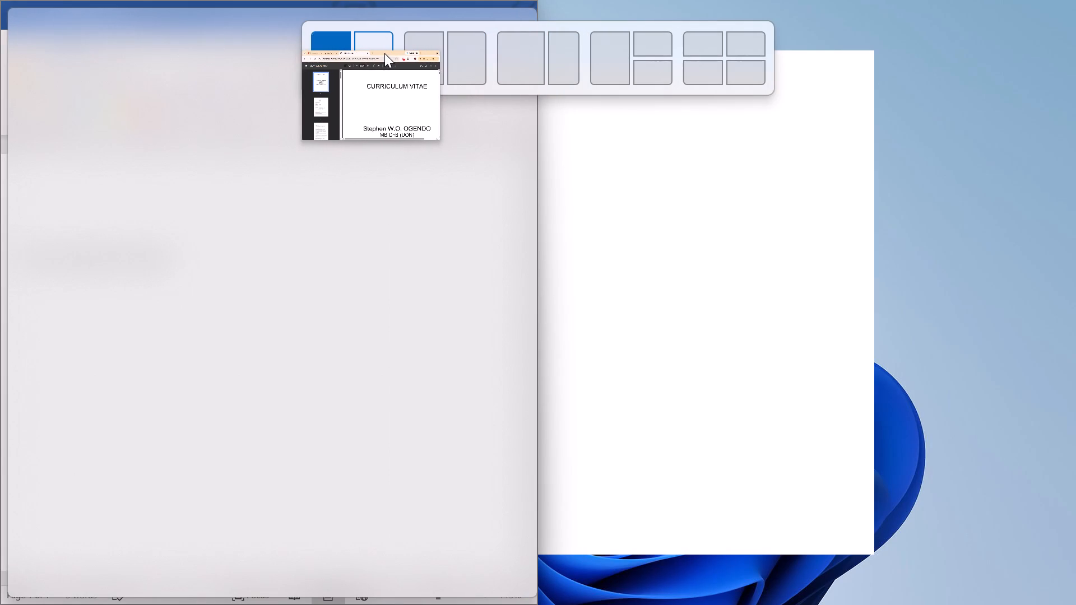
pyautogui.moveTo(384, 53); pyautogui.dragTo(486, 65)
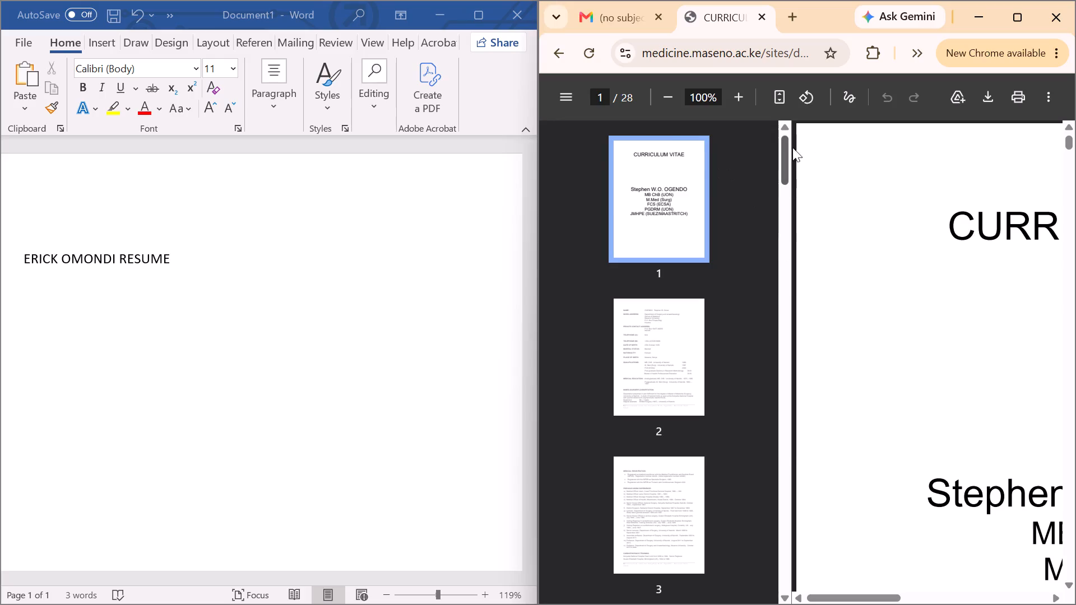
# Hide the page thumbnails of the sample CV PDF and zoom it out to 67% to fit its page width.
pyautogui.click(568, 94)
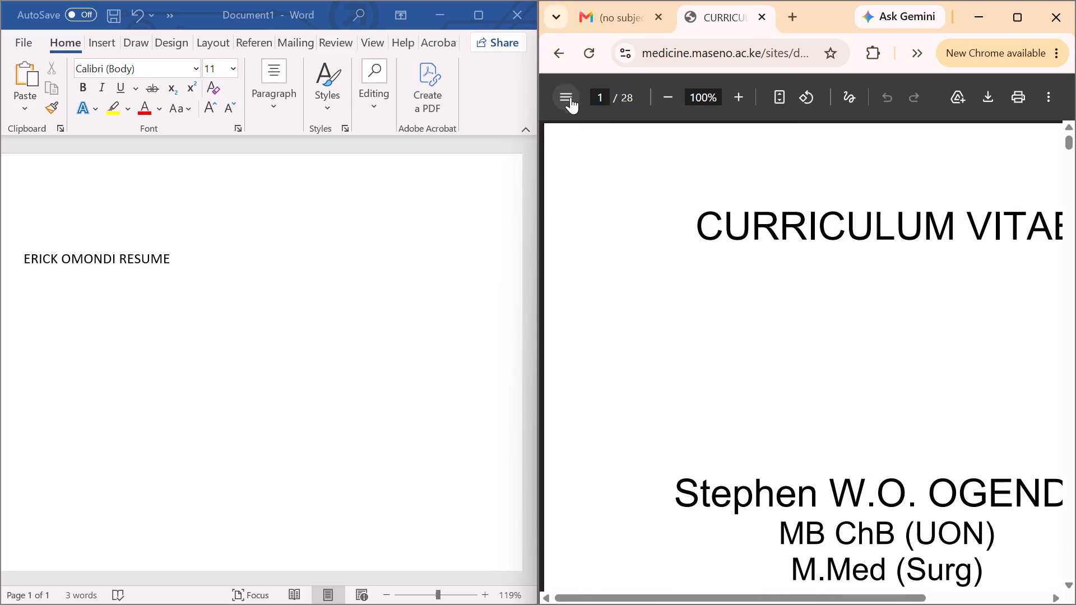
pyautogui.tripleClick(667, 99)
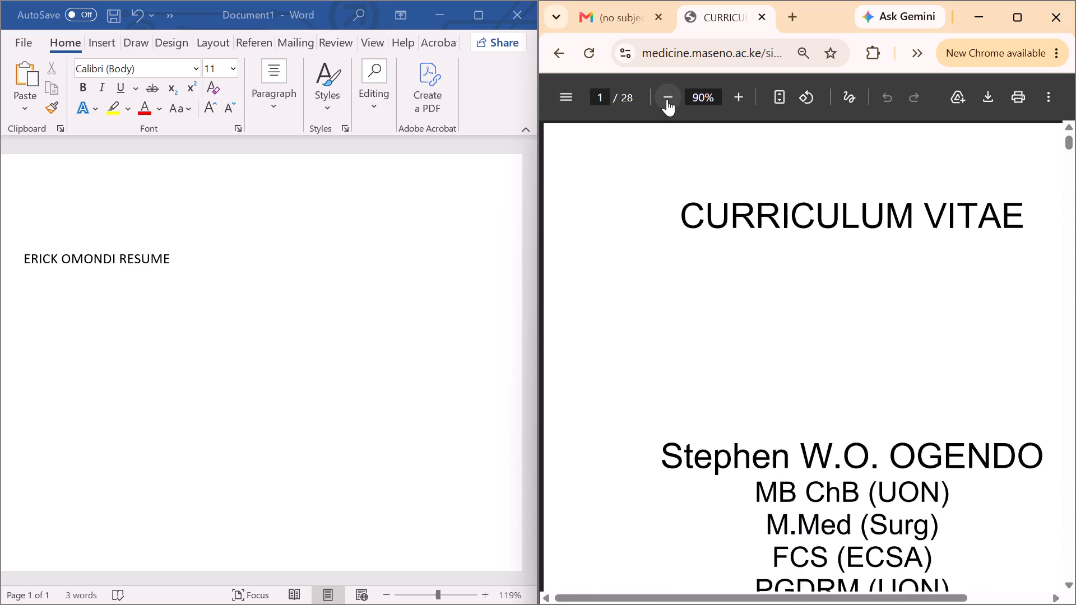
pyautogui.click(667, 99)
pyautogui.scroll(-5, 708, 222)
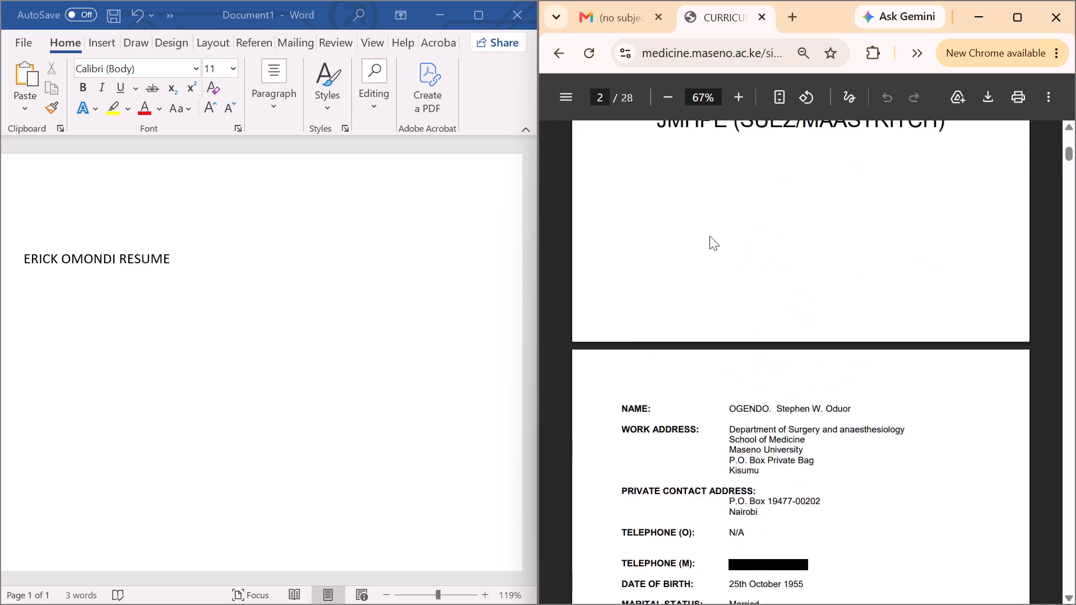
pyautogui.scroll(3, 709, 236)
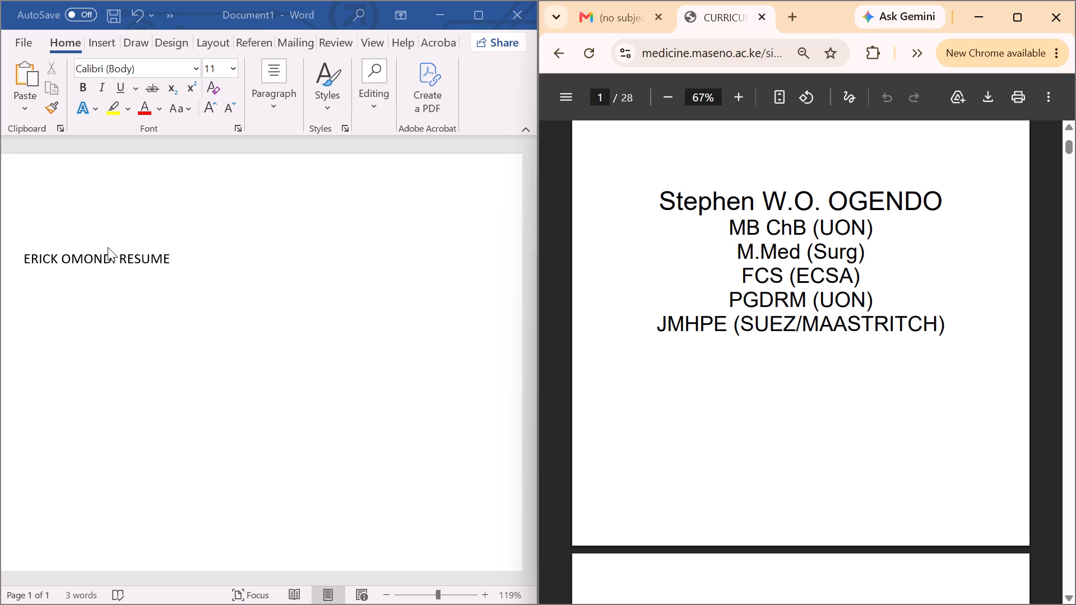
# Switch to the Word resume document and zoom it out to 80%.
pyautogui.click(25, 254)
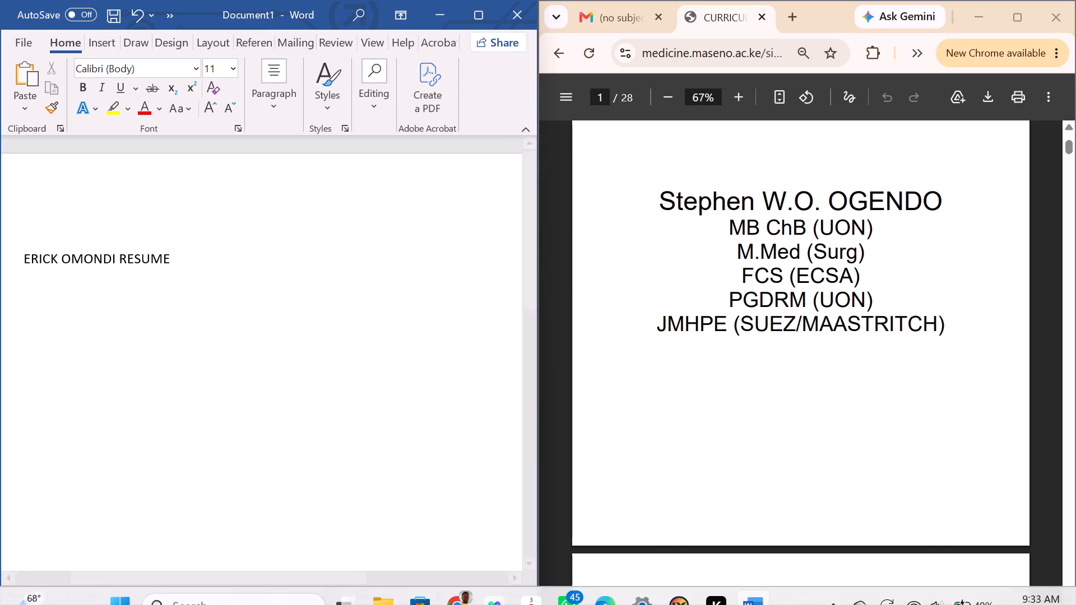
pyautogui.click(389, 594)
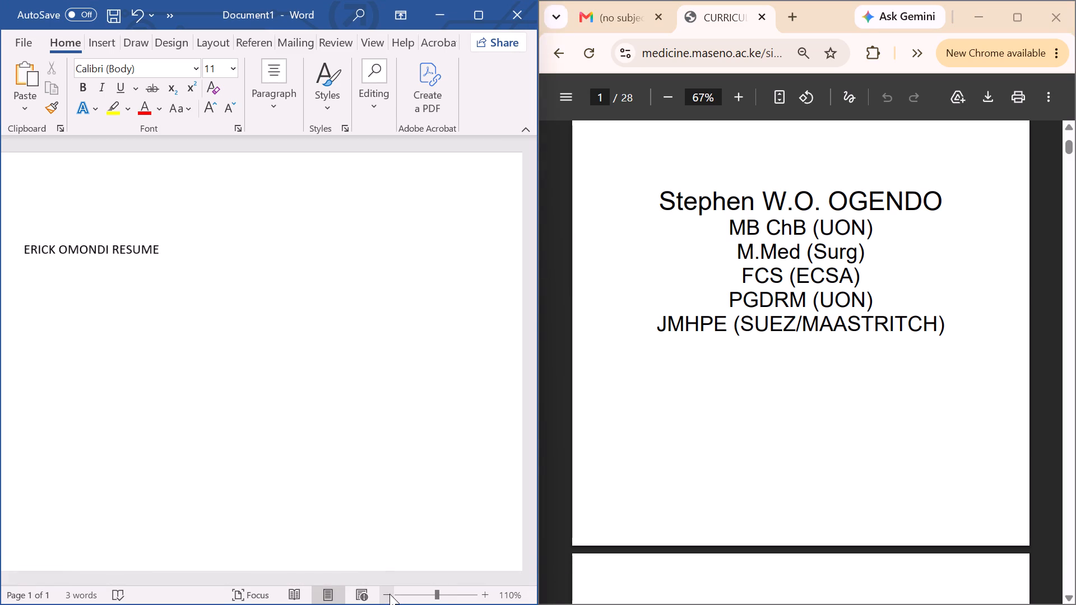
pyautogui.click(389, 594)
pyautogui.click(389, 594)
pyautogui.click(389, 594)
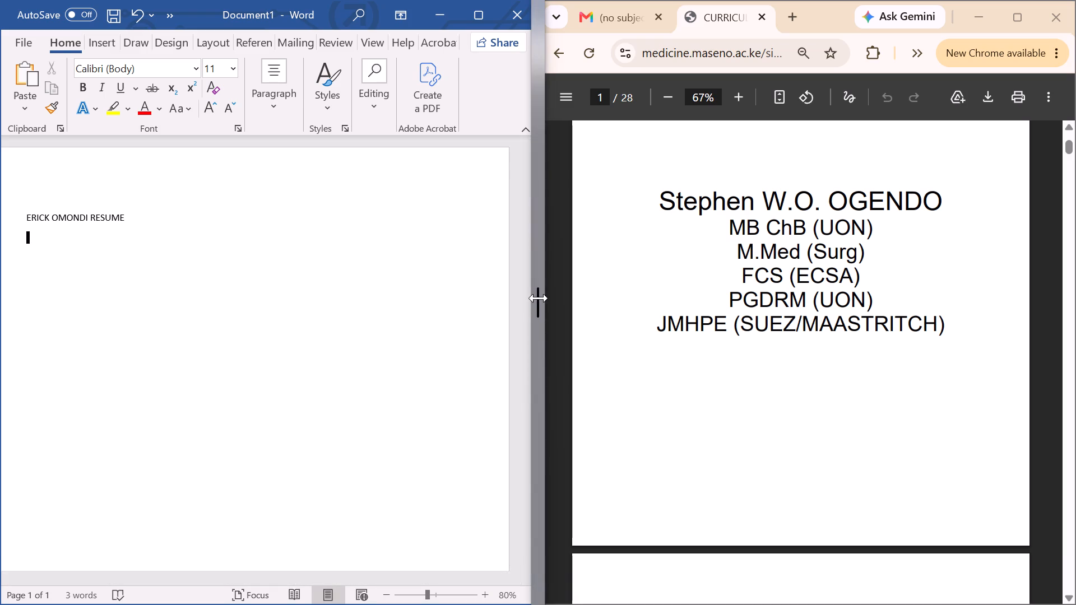
# Widen the Word window by moving the divider between the two side-by-side windows until the full page width fits.
pyautogui.moveTo(538, 297); pyautogui.dragTo(545, 296)
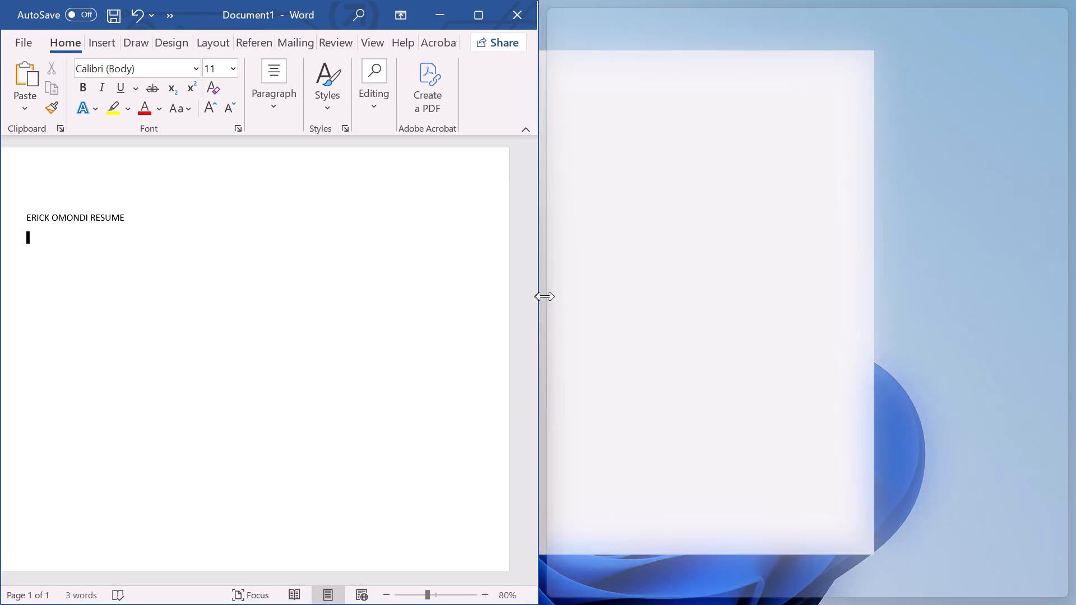
pyautogui.moveTo(545, 296); pyautogui.dragTo(604, 296)
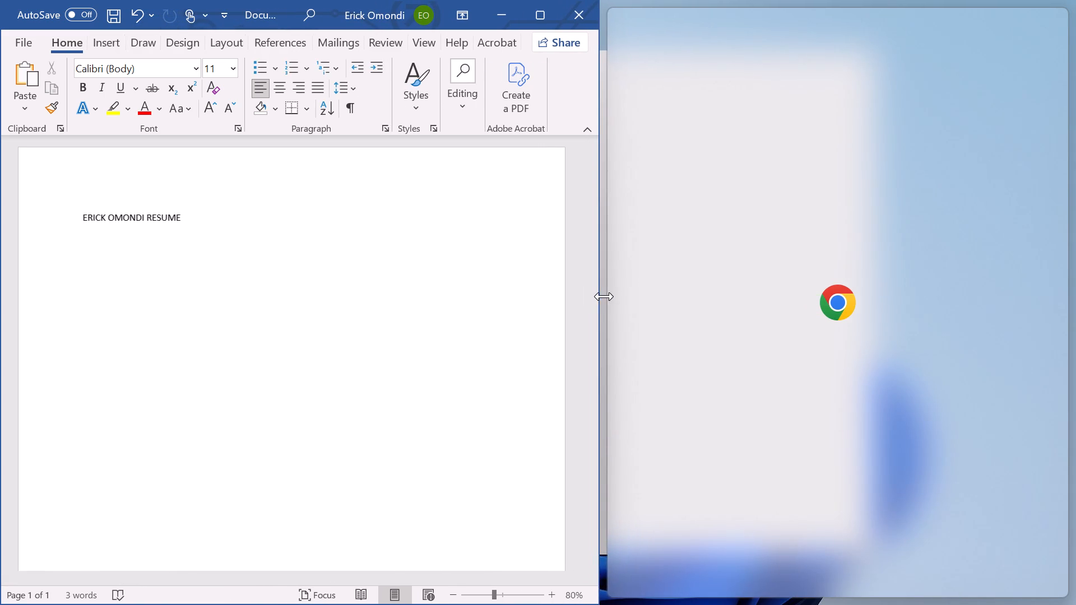
pyautogui.moveTo(604, 296); pyautogui.dragTo(607, 297)
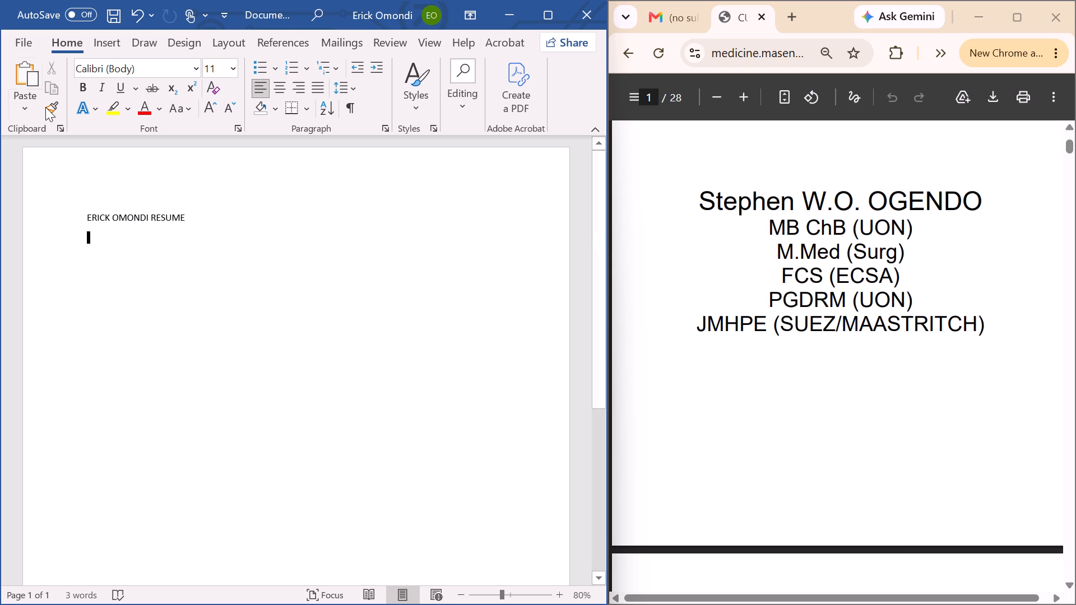
# Place the text cursor at the start of the resume's title line.
pyautogui.click(84, 212)
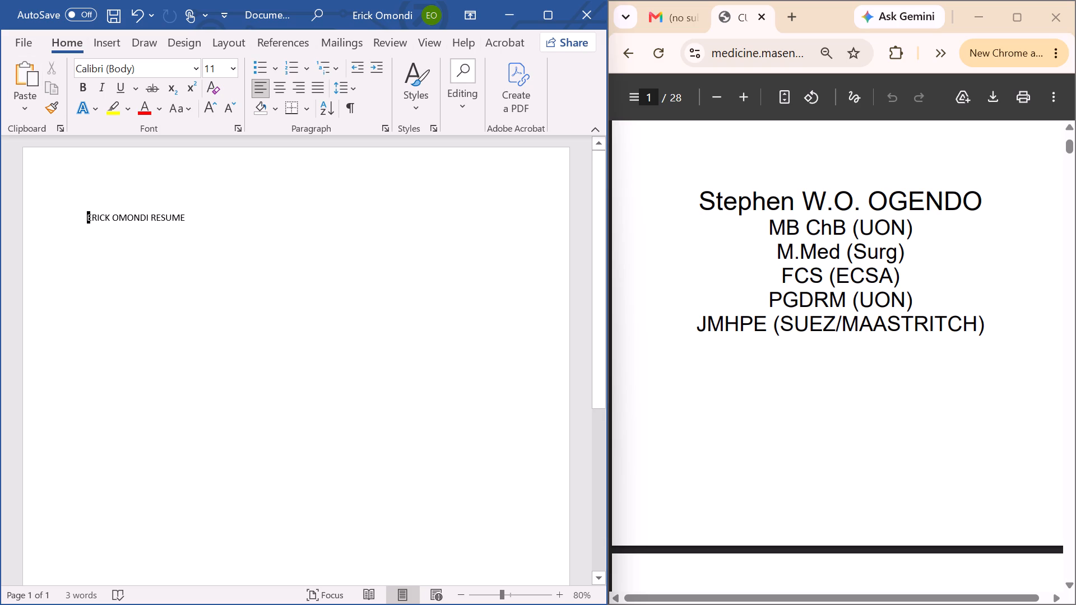
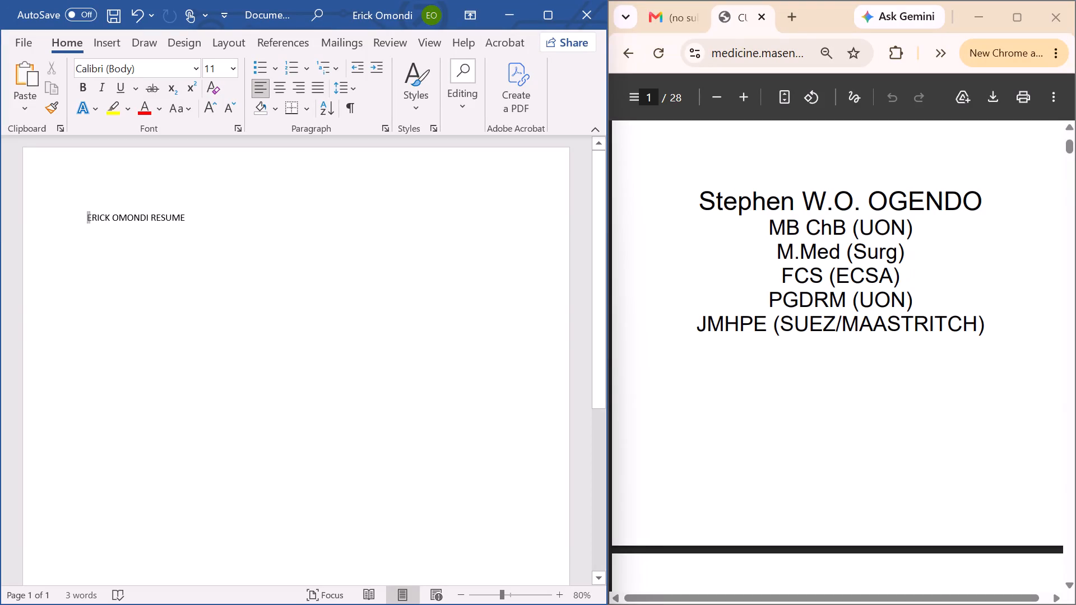
# Delete the resume's existing title text and centre the emptied line.
pyautogui.click(198, 220)
pyautogui.moveTo(187, 216); pyautogui.dragTo(73, 218)
pyautogui.click(73, 218)
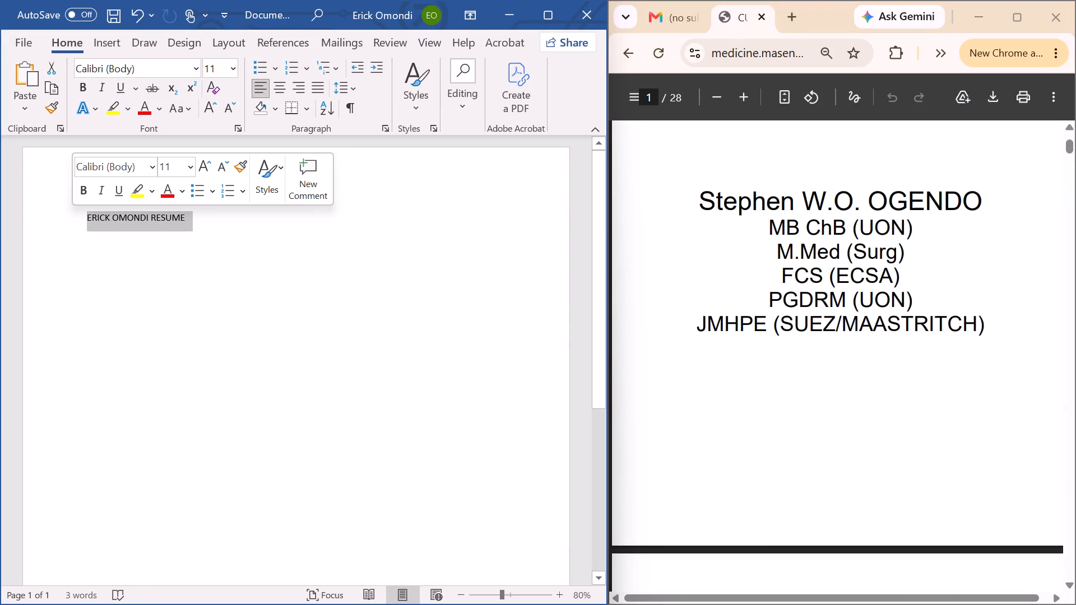
pyautogui.press('BackSpace')
pyautogui.hotkey('ctrl', 'e')
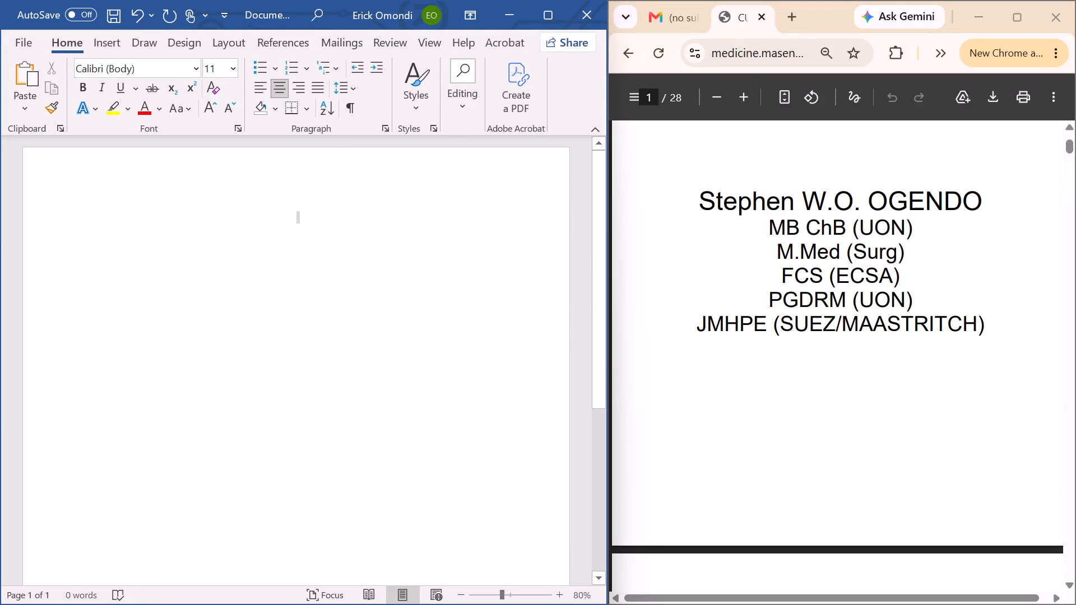
# Switch to the sample CV PDF in Chrome, zoom it out one level and show the heading on its first page.
pyautogui.click(712, 101)
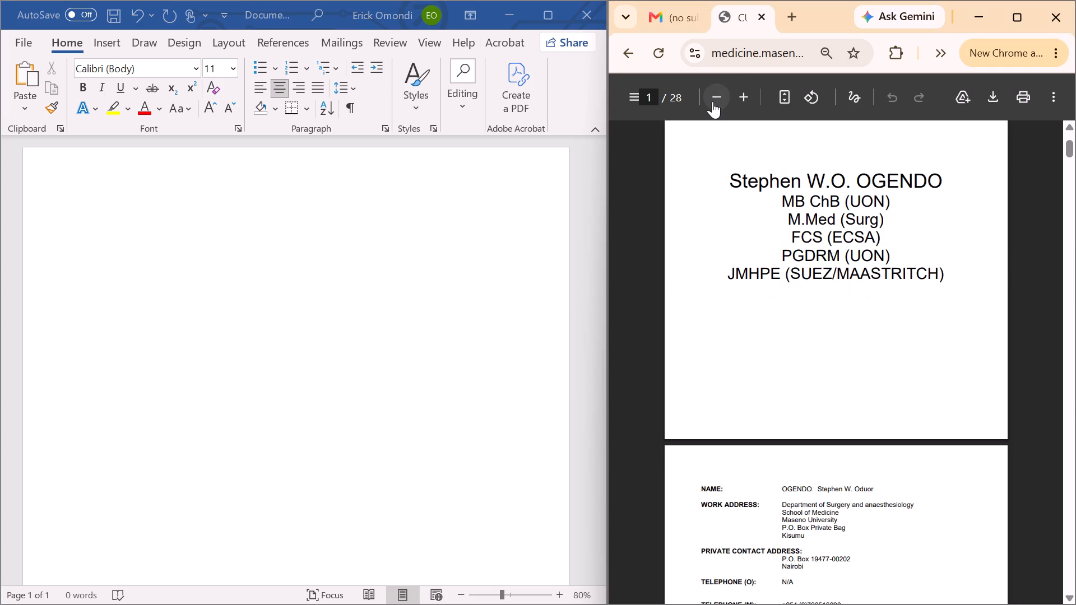
pyautogui.scroll(5, 790, 377)
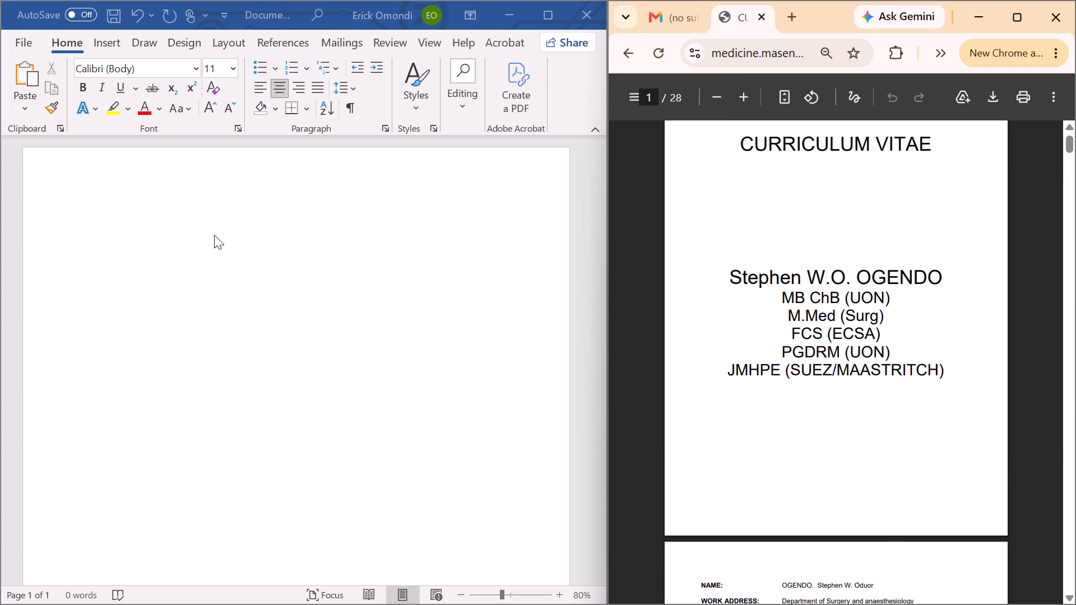
# Switch back to the Word document and turn on bold for the empty centred first line.
pyautogui.click(176, 242)
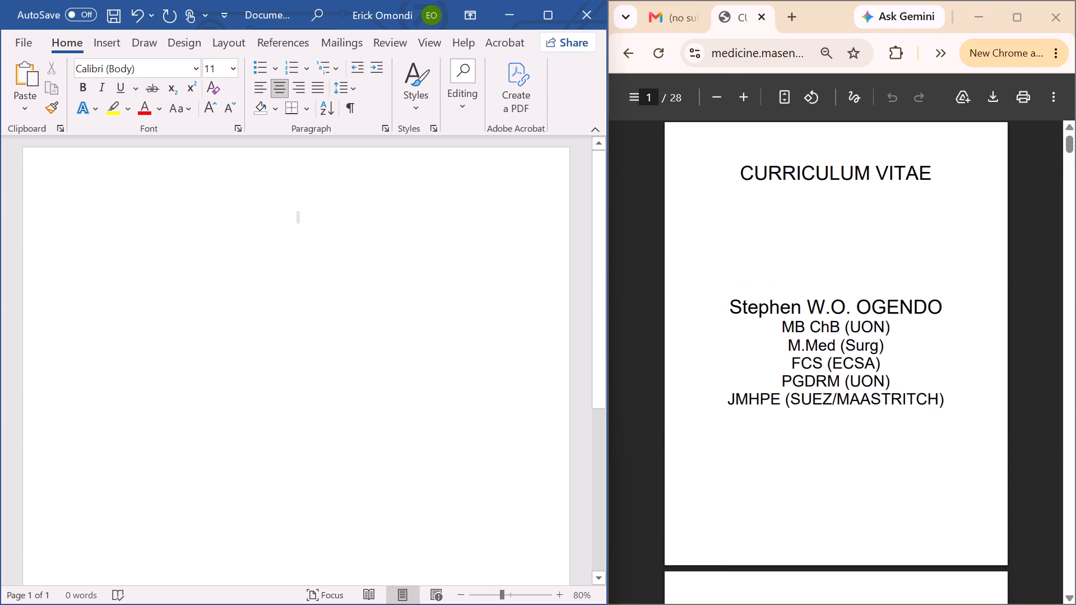
pyautogui.hotkey('ctrl', 'b')
pyautogui.scroll(1, 173, 251)
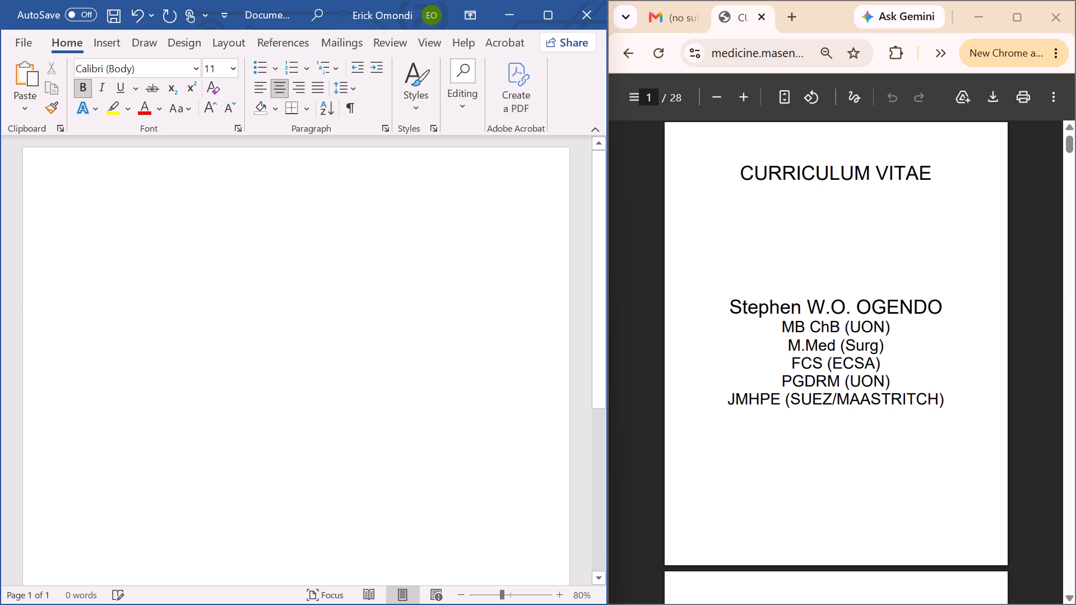
pyautogui.hotkey('ctrl', 'b')
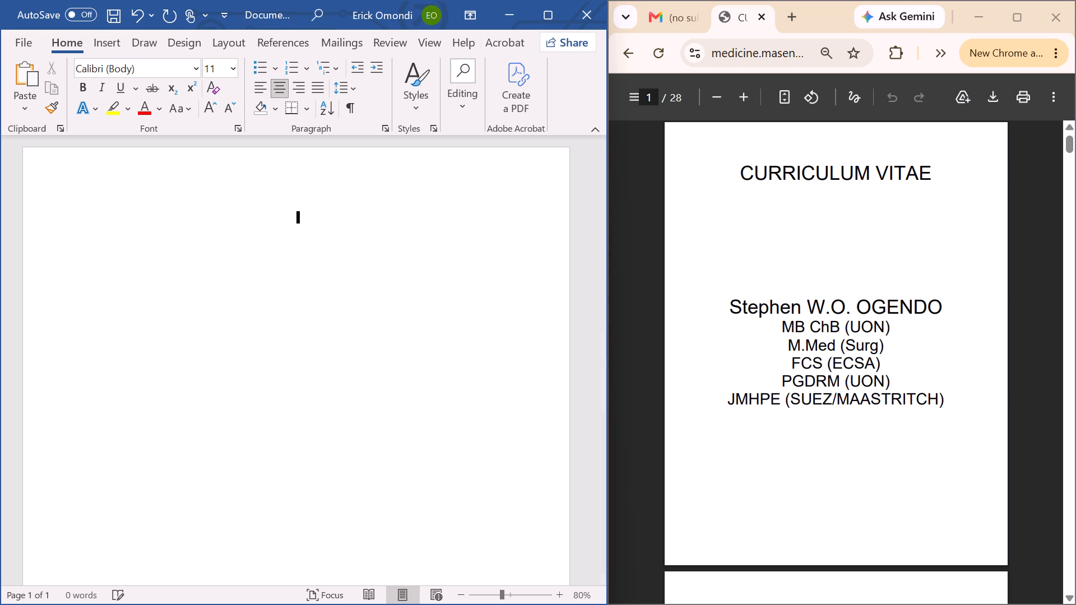
pyautogui.press('BackSpace')
pyautogui.hotkey('ctrl', 'b')
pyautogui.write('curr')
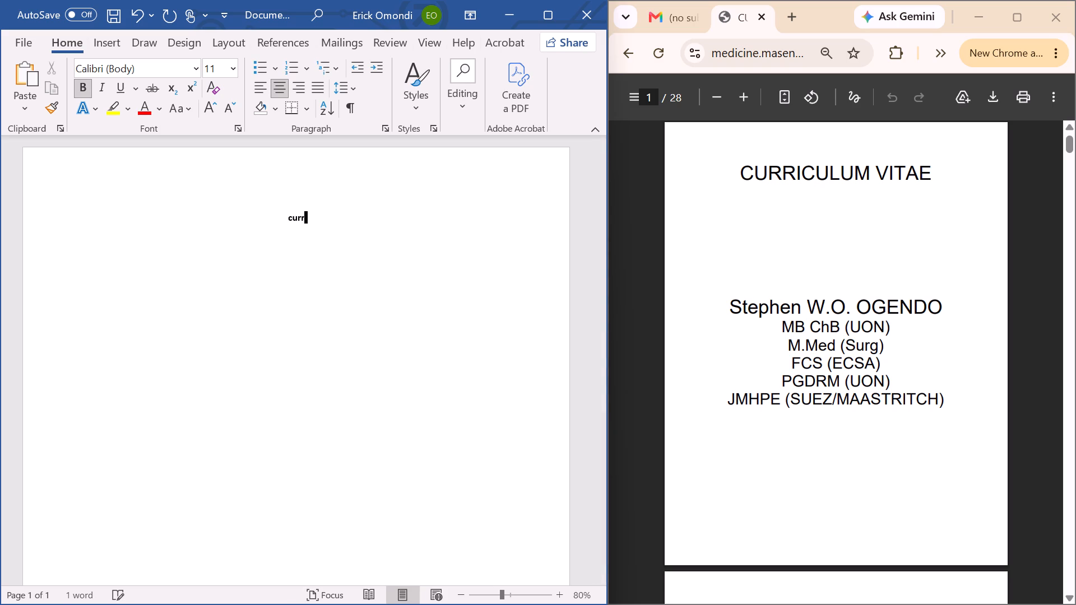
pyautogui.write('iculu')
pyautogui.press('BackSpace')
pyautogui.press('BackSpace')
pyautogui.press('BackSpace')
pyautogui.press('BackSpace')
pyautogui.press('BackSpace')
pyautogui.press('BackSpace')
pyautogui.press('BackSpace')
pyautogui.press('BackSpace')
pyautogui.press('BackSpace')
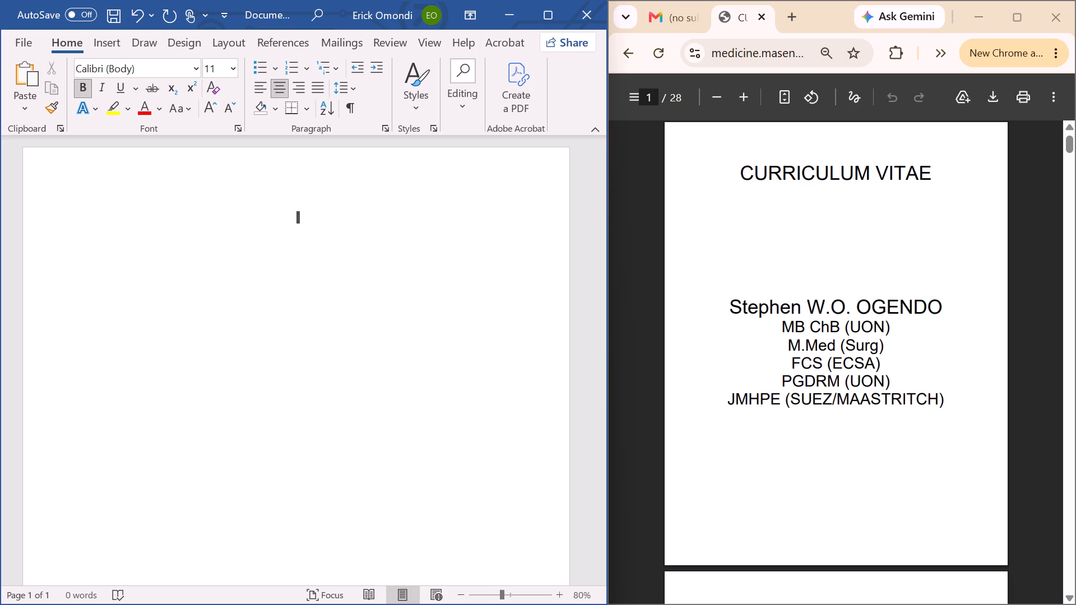
# Enter "CURRICULUM" in capitals as the first word of the bold centred heading.
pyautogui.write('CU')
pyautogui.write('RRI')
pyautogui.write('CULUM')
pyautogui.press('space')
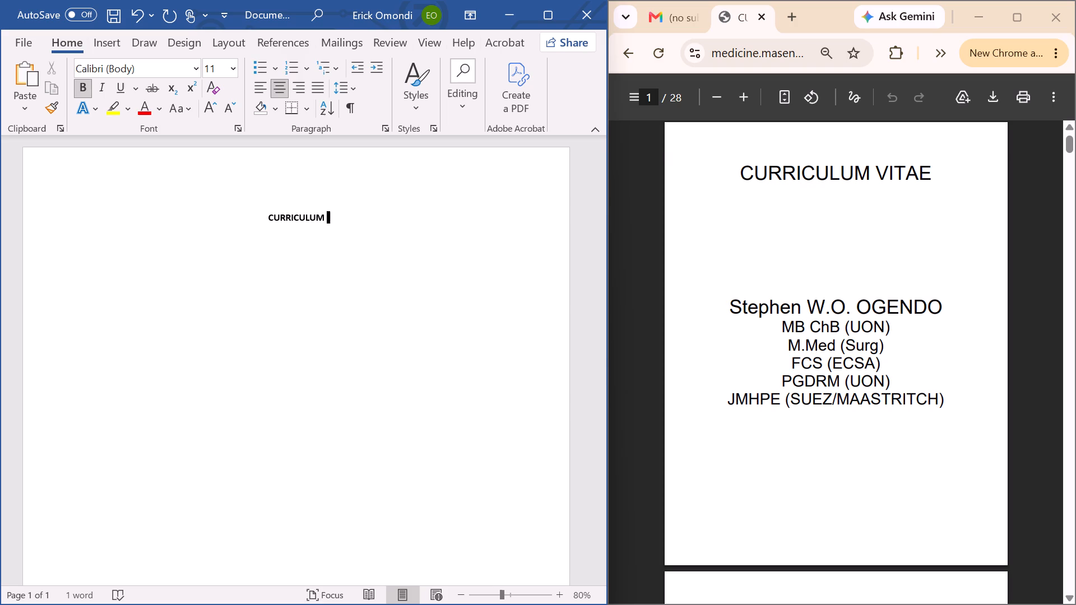
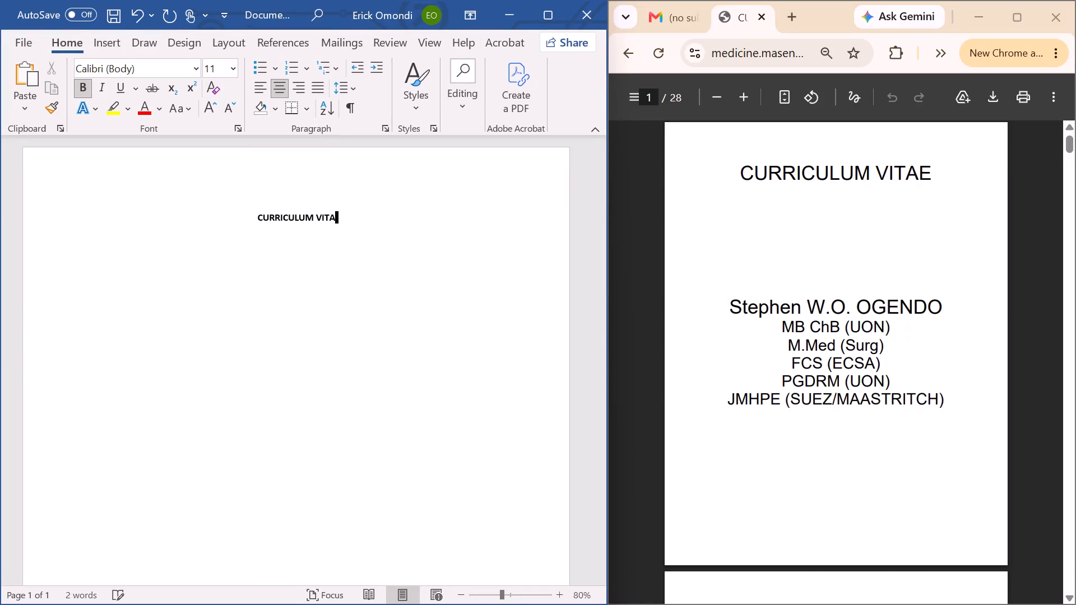
# Complete the heading as "CURRICULUM VITAE" and leave five blank lines beneath it.
pyautogui.press('Return')
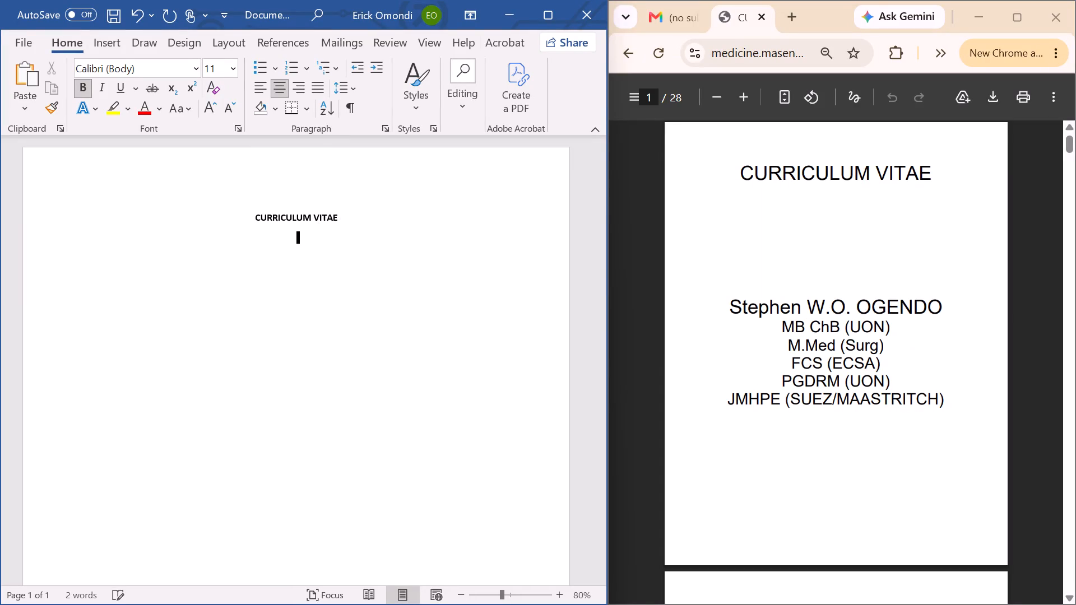
pyautogui.press('Return')
pyautogui.press('Return')
pyautogui.press('Return')
pyautogui.press('Return')
pyautogui.press('Return')
# Enter the CV owner's name in the centred bold line as first name, middle initial and surname.
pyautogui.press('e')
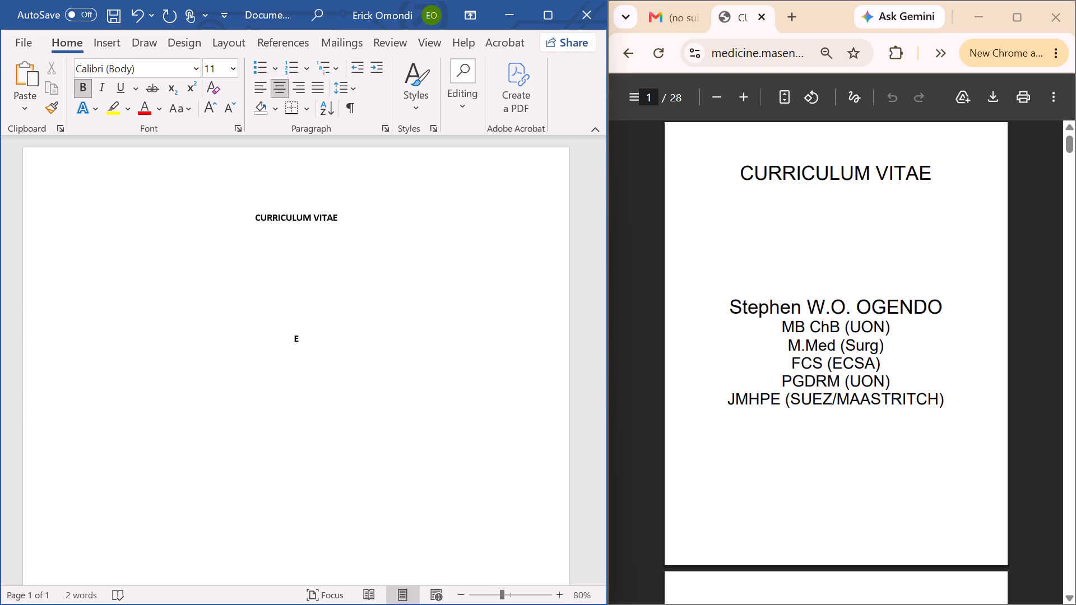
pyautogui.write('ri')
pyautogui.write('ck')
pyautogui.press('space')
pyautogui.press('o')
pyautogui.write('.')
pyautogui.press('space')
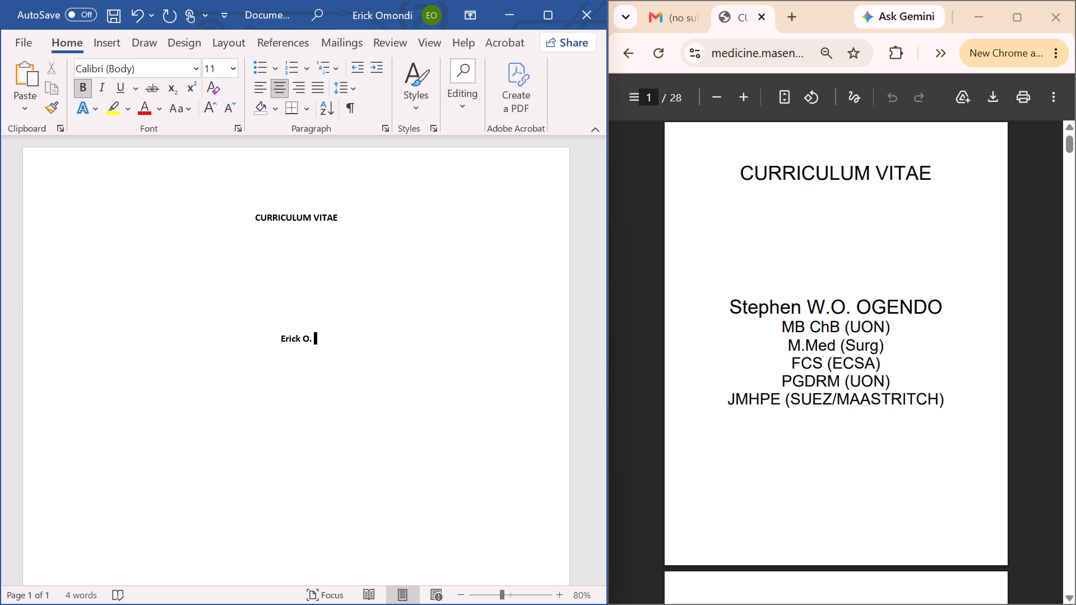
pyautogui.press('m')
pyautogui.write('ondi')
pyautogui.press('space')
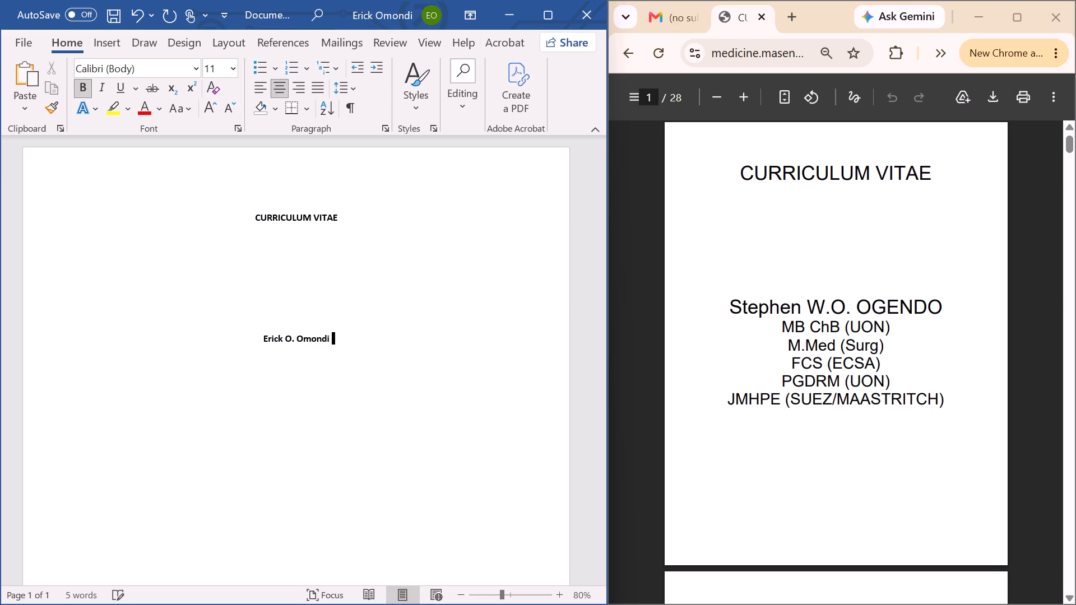
# Start a new centred bold line beneath the CV owner's name and enter the degree "MBChB".
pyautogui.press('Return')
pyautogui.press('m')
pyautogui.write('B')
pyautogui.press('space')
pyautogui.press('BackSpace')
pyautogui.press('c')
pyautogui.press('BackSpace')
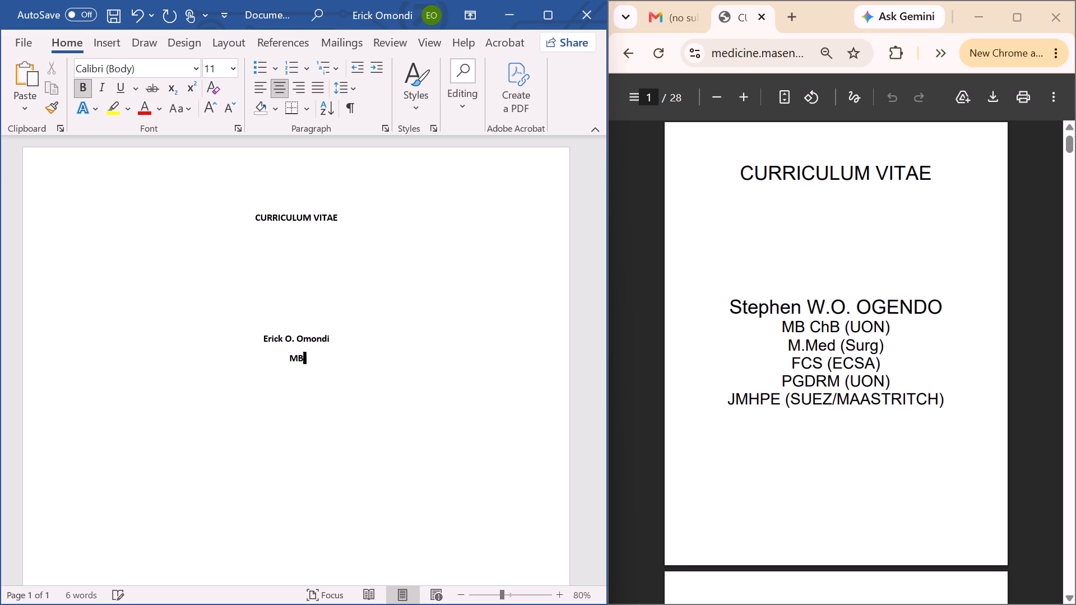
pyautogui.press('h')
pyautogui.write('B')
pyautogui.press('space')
# Add the awarding institution, Maseno University, in parentheses after the MBChB degree.
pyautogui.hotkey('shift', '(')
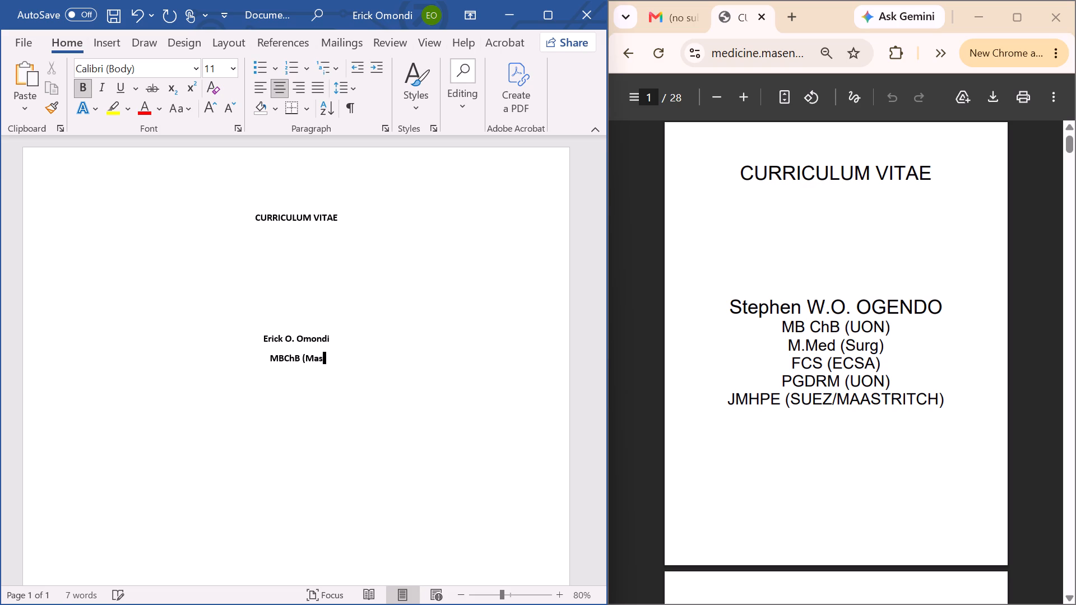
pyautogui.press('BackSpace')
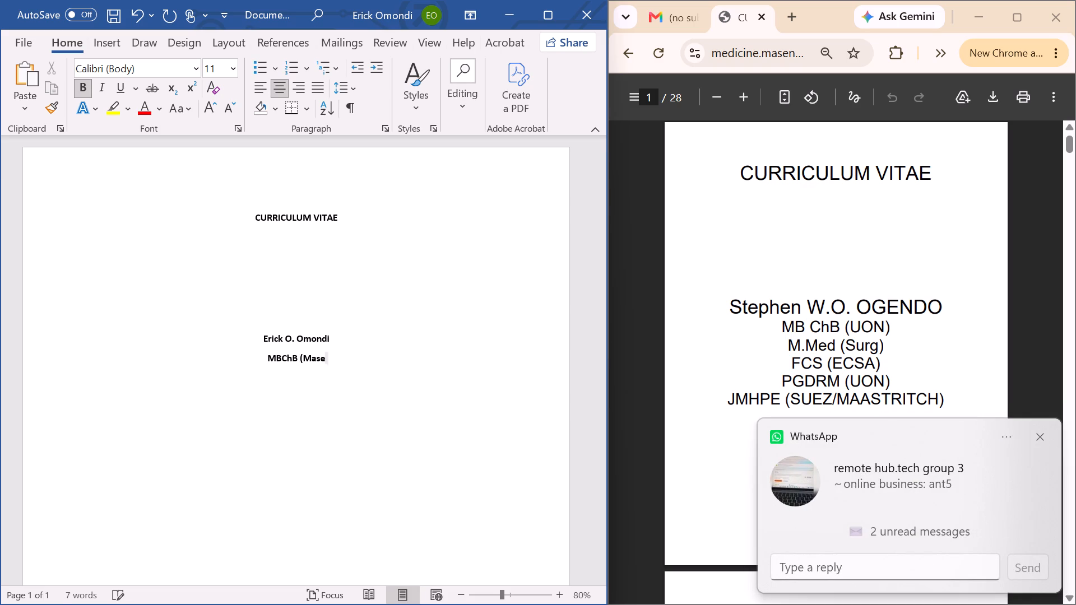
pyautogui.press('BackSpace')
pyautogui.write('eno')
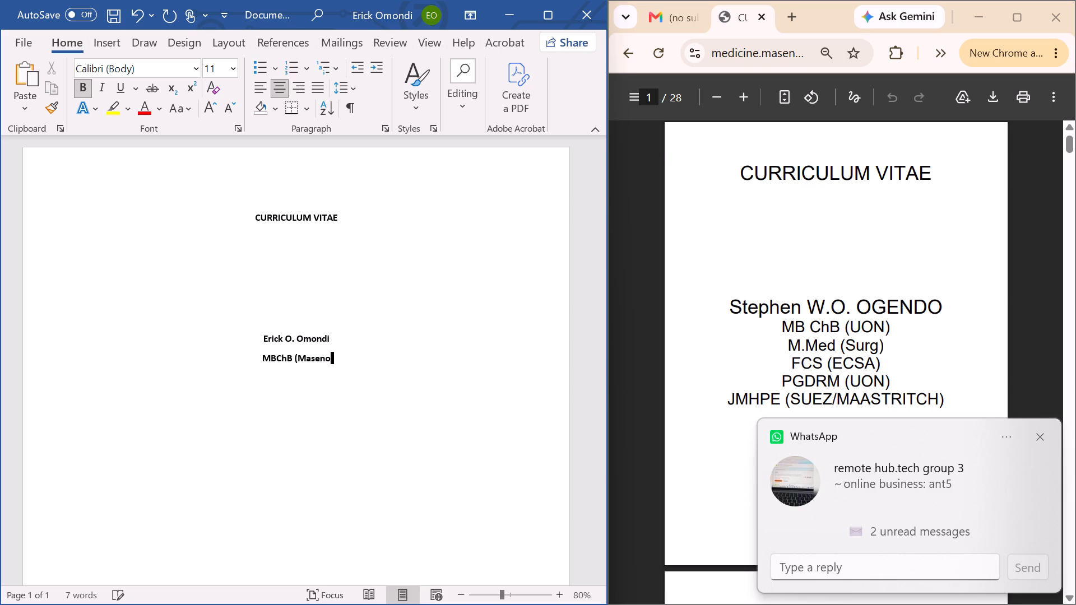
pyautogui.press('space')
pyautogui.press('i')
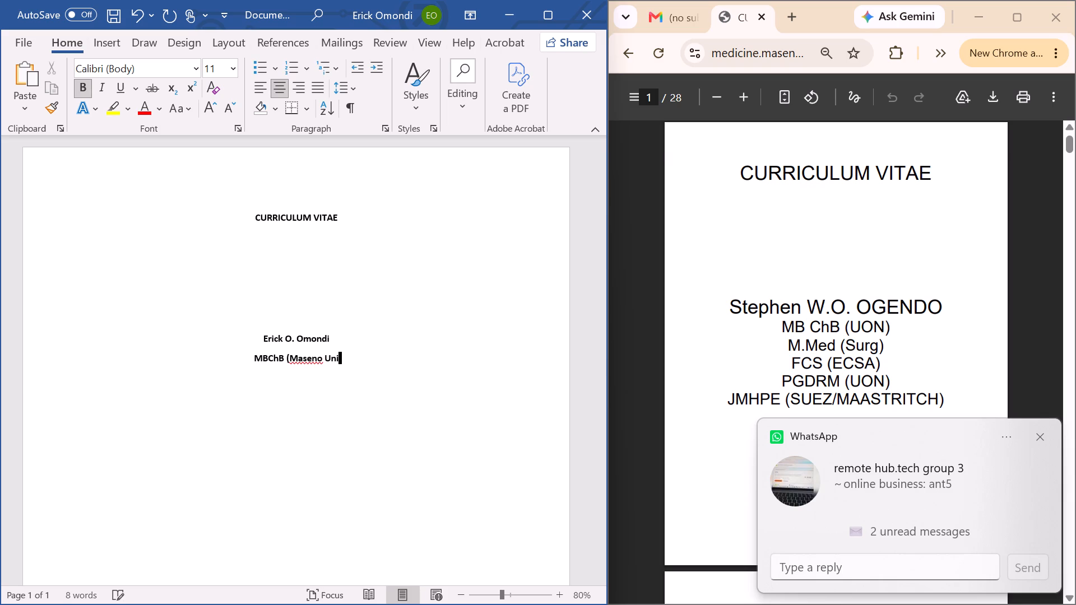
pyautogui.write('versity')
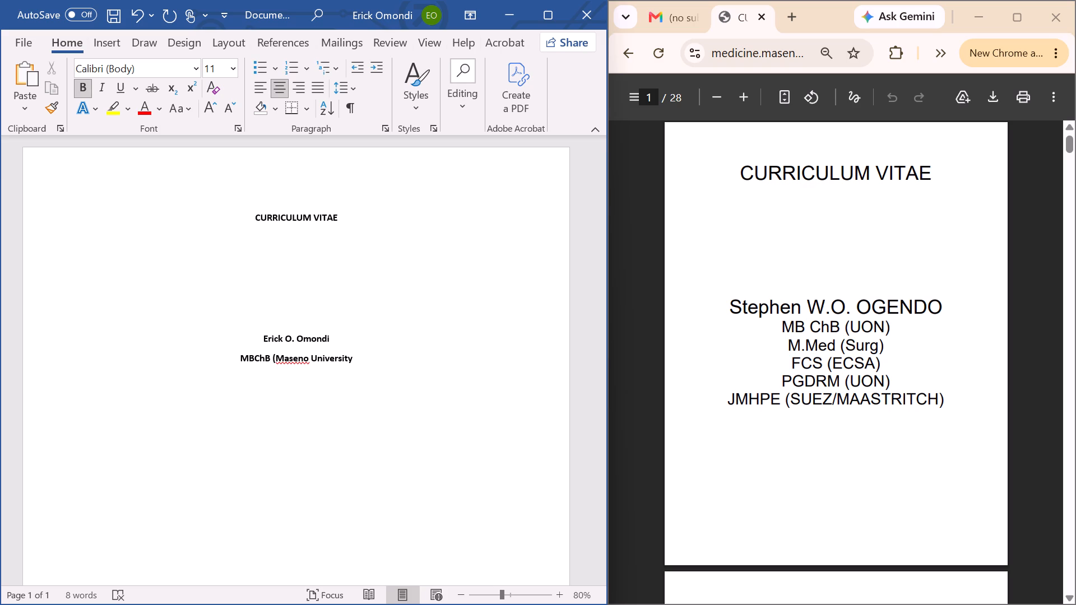
# Shorten the university name in the qualification line so it reads "MBChB (Maseno U.)", and start a new line below.
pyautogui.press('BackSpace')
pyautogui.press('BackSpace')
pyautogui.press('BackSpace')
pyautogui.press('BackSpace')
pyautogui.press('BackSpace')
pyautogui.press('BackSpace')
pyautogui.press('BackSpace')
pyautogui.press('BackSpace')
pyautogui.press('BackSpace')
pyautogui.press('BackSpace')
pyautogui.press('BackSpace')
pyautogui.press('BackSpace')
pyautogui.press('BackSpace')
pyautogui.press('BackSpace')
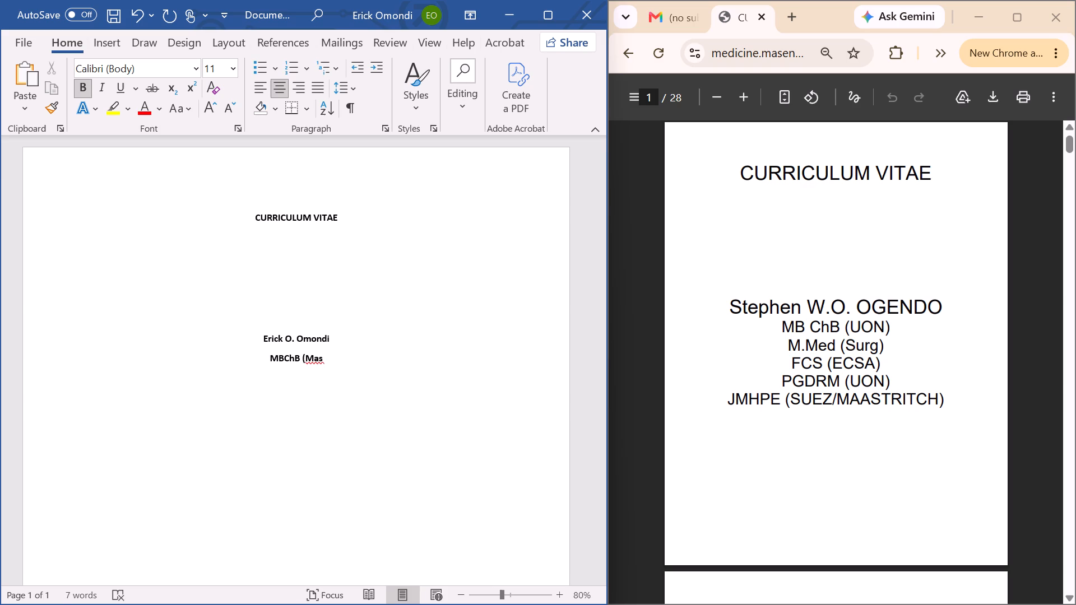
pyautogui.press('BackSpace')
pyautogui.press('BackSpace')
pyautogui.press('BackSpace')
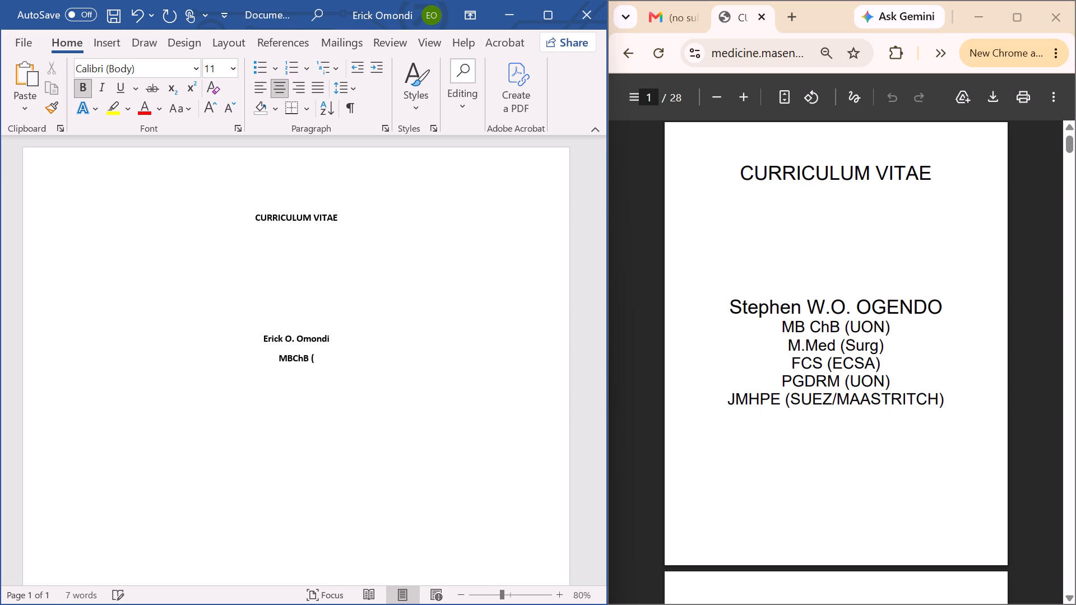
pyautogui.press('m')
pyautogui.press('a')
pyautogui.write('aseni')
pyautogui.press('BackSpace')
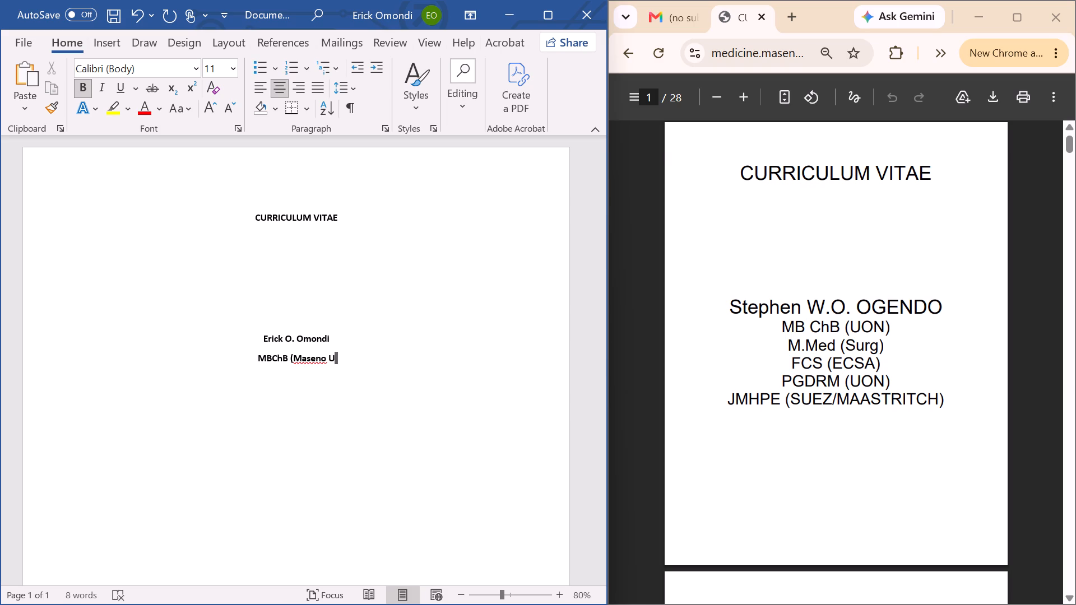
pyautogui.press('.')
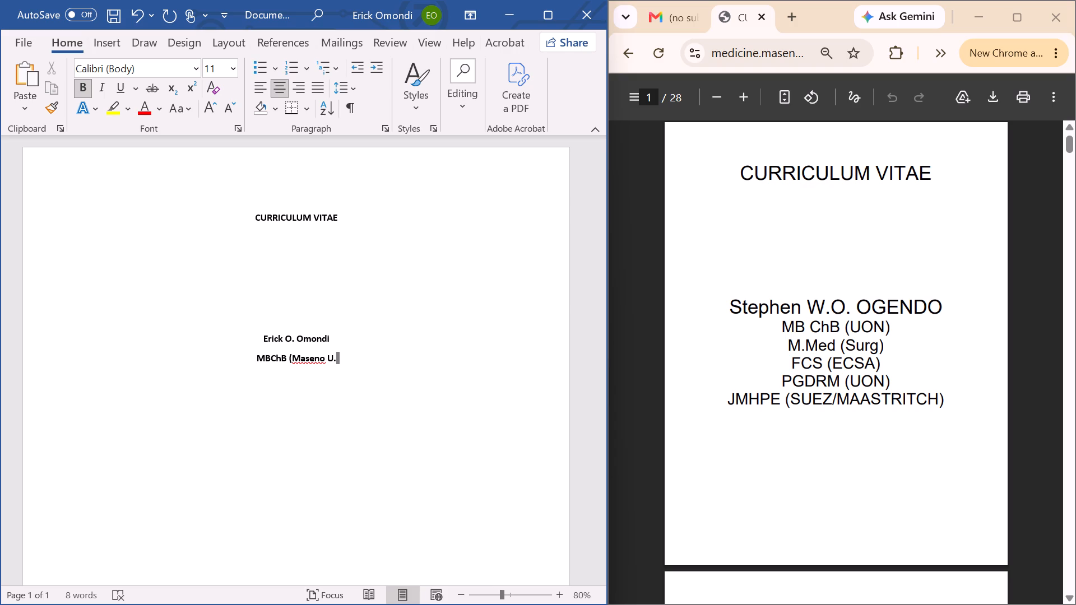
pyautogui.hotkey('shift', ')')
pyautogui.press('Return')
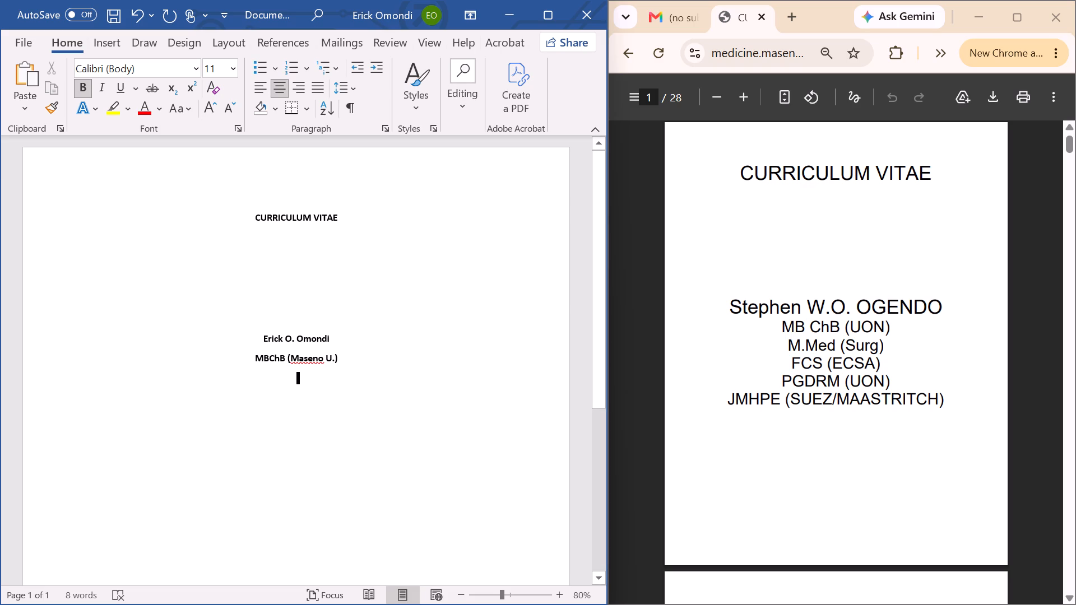
# Remove the bold formatting from the "MBChB (Maseno U.)" line, leaving the name above it bold.
pyautogui.click(300, 277)
pyautogui.moveTo(336, 345); pyautogui.dragTo(240, 329)
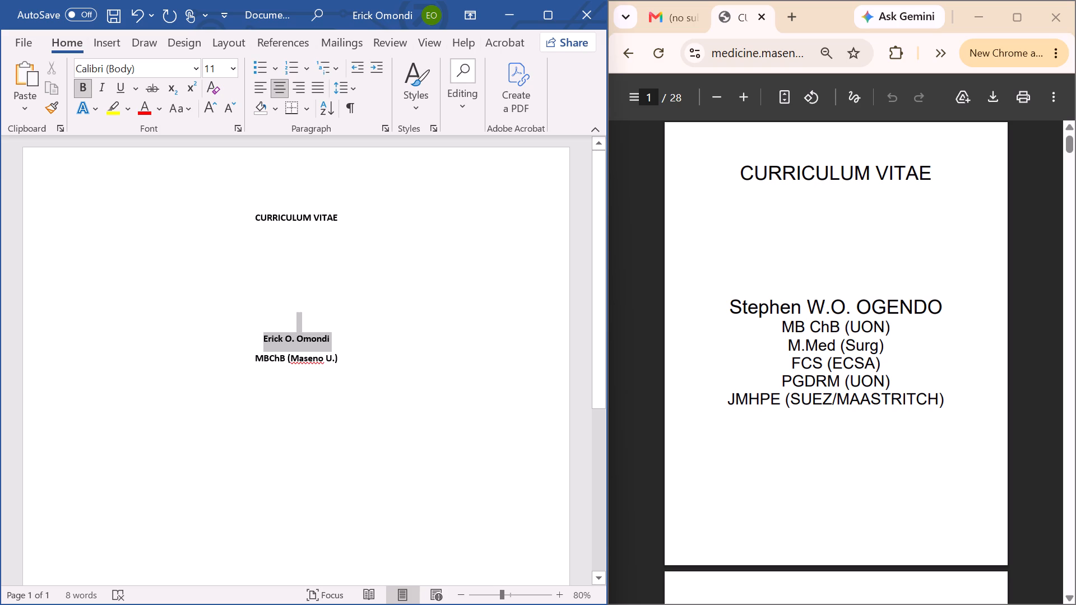
pyautogui.moveTo(240, 329); pyautogui.dragTo(242, 326)
pyautogui.click(272, 356)
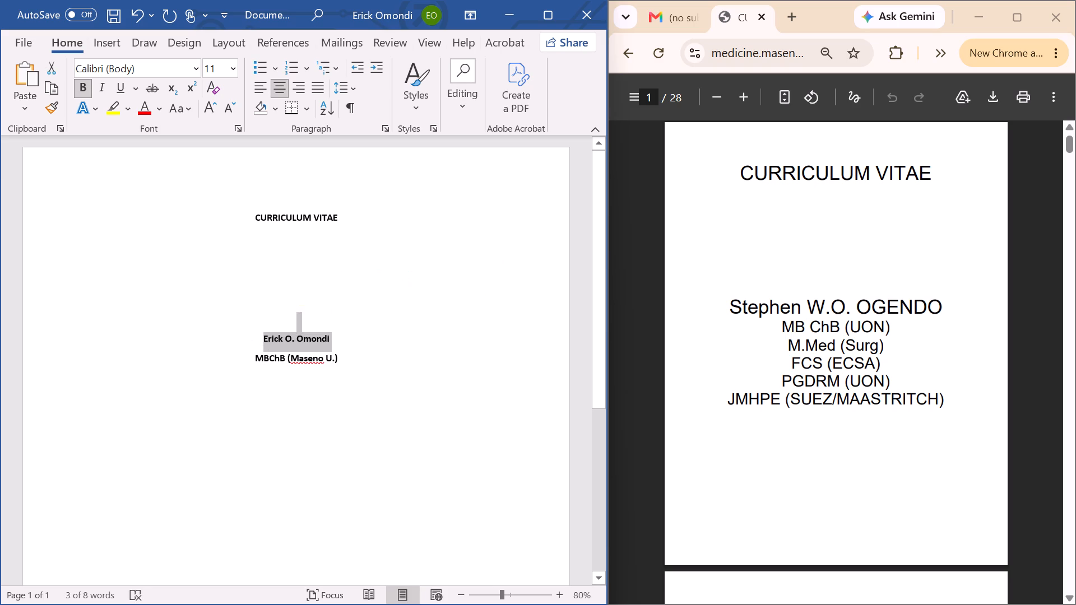
pyautogui.moveTo(249, 357); pyautogui.dragTo(353, 360)
pyautogui.click(361, 337)
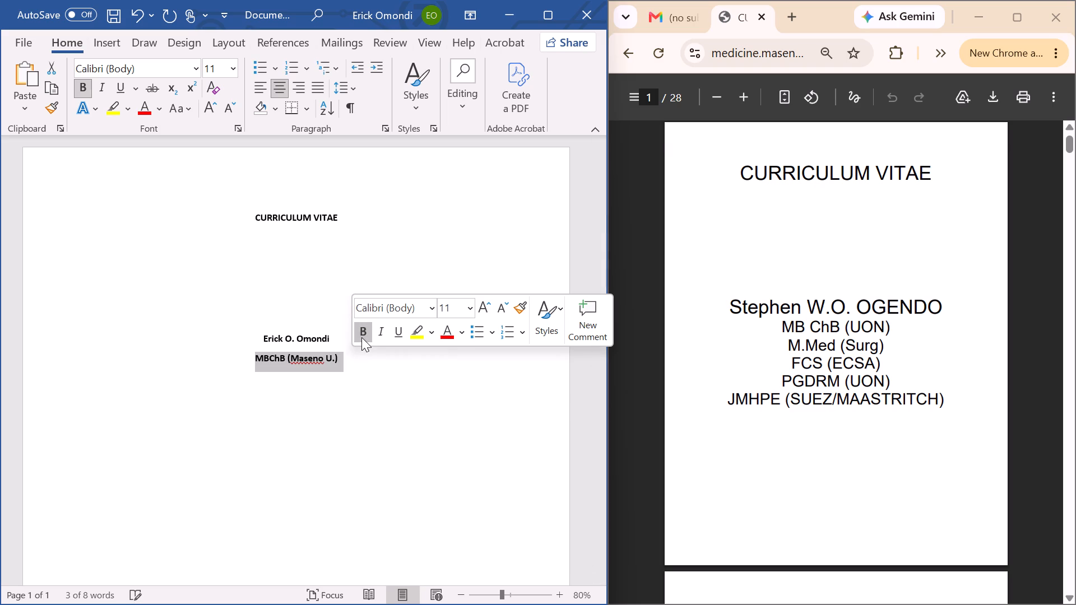
# Add a new line after "MBChB (Maseno U.)" and insert a page break there.
pyautogui.click(338, 360)
pyautogui.press('Return')
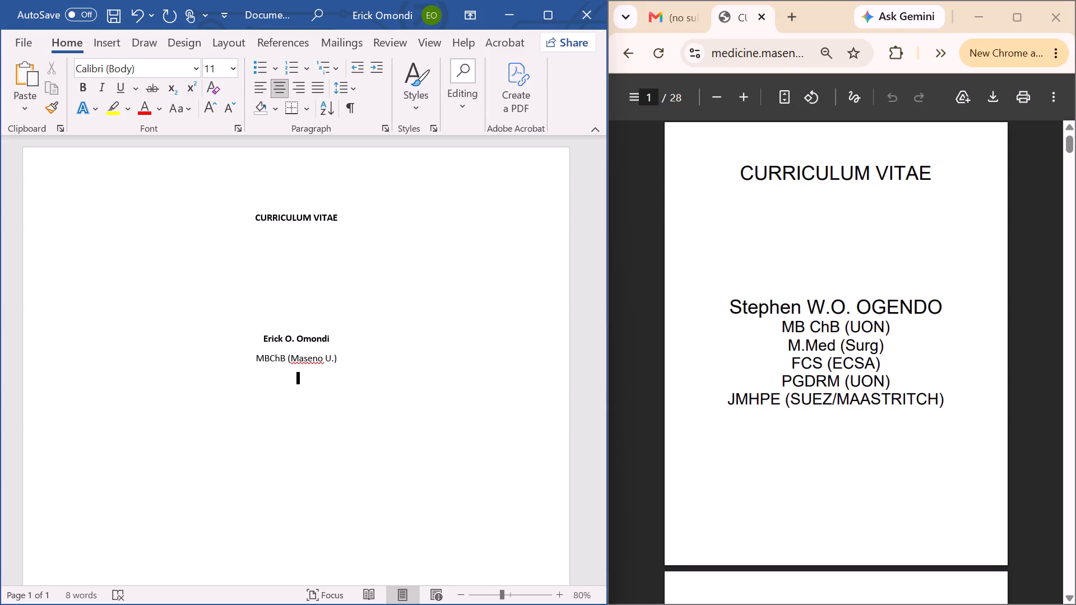
pyautogui.hotkey('ctrl', 'Return')
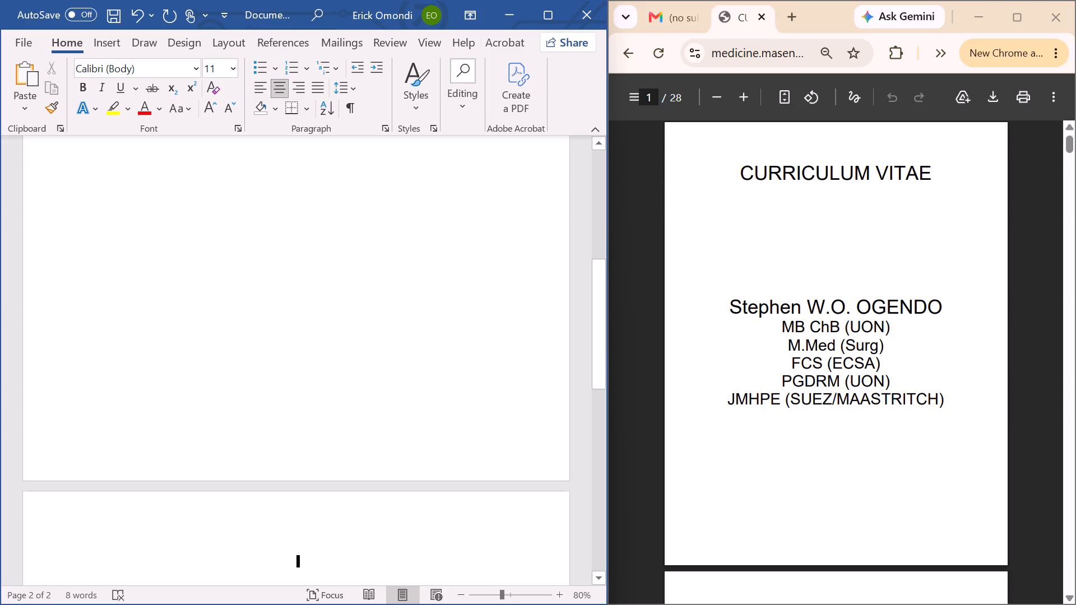
# Show the personal details on the sample CV's second page, and make the Word document's new page start left-aligned and bold.
pyautogui.scroll(-7, 820, 288)
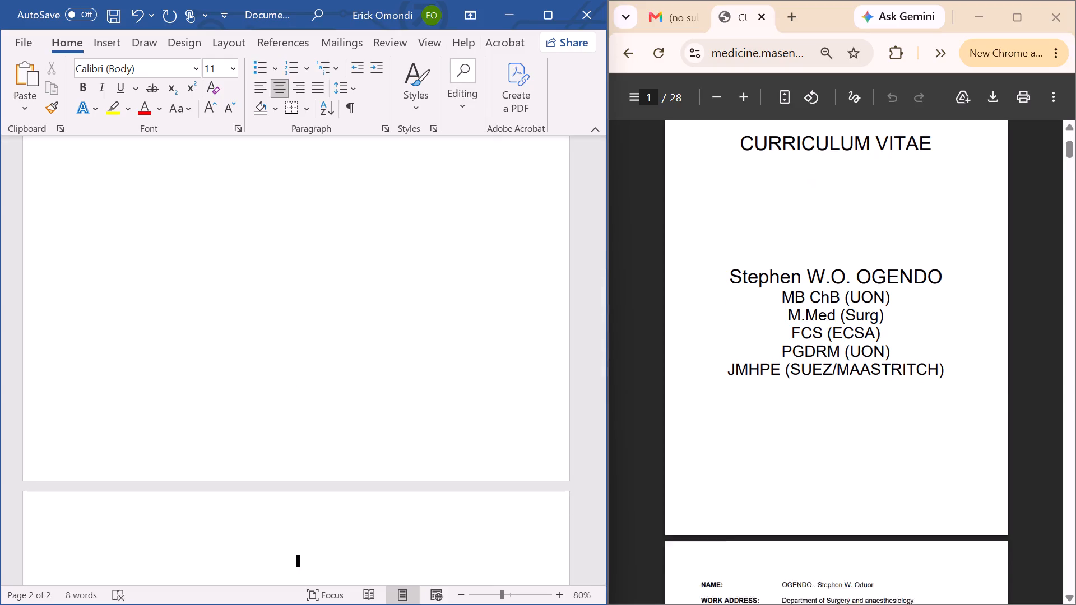
pyautogui.scroll(3, 813, 298)
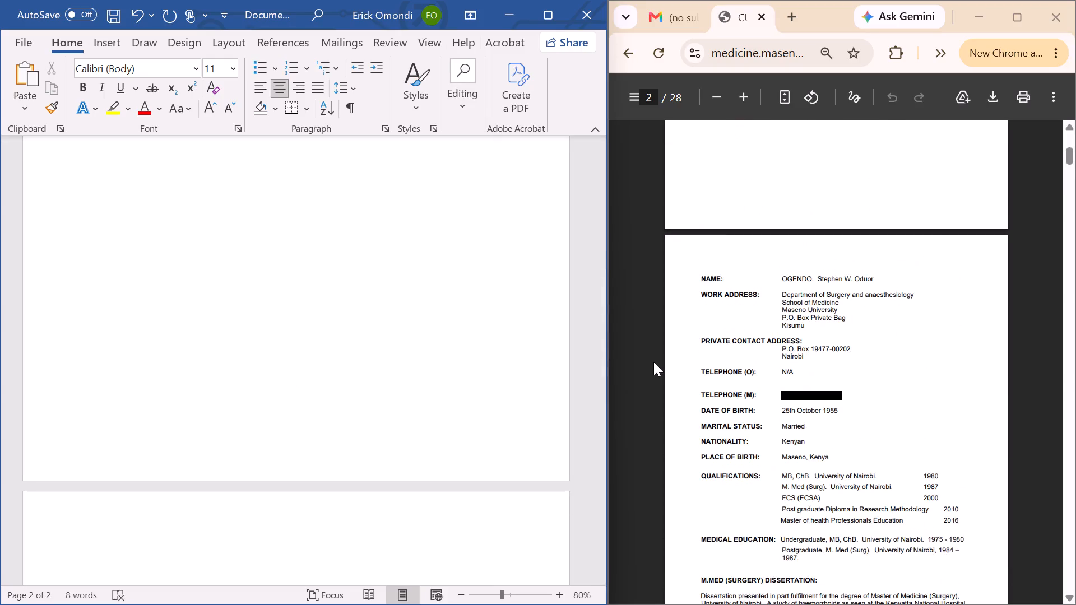
pyautogui.press('BackSpace')
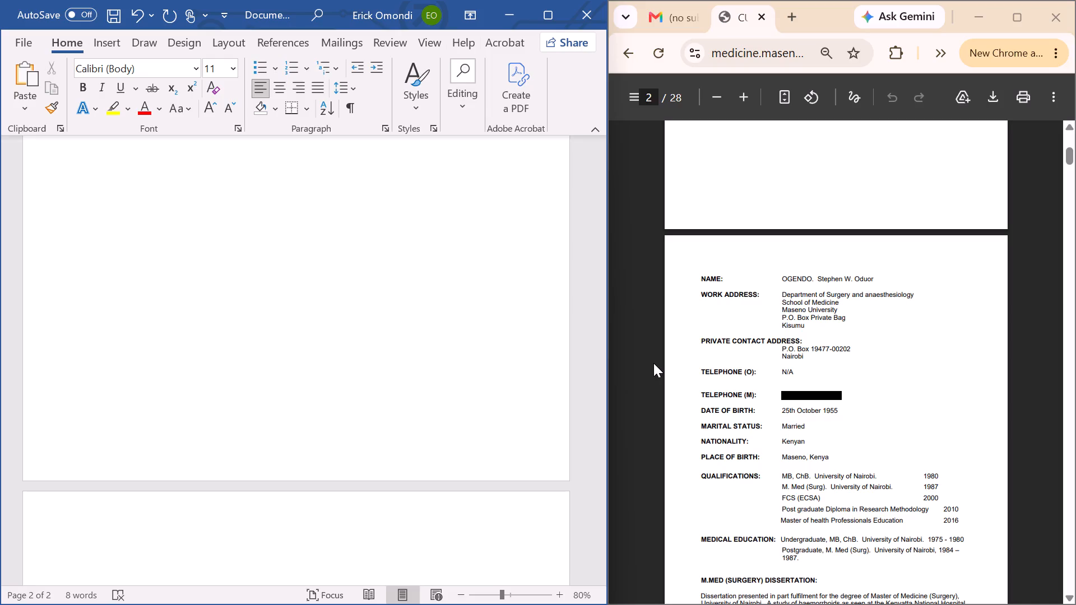
pyautogui.hotkey('ctrl', 'b')
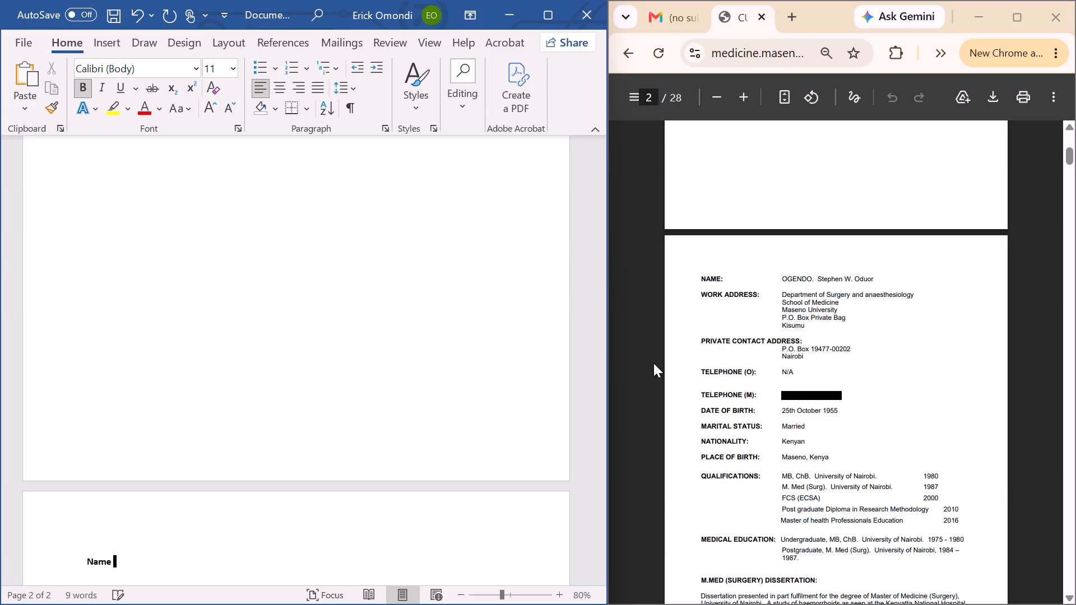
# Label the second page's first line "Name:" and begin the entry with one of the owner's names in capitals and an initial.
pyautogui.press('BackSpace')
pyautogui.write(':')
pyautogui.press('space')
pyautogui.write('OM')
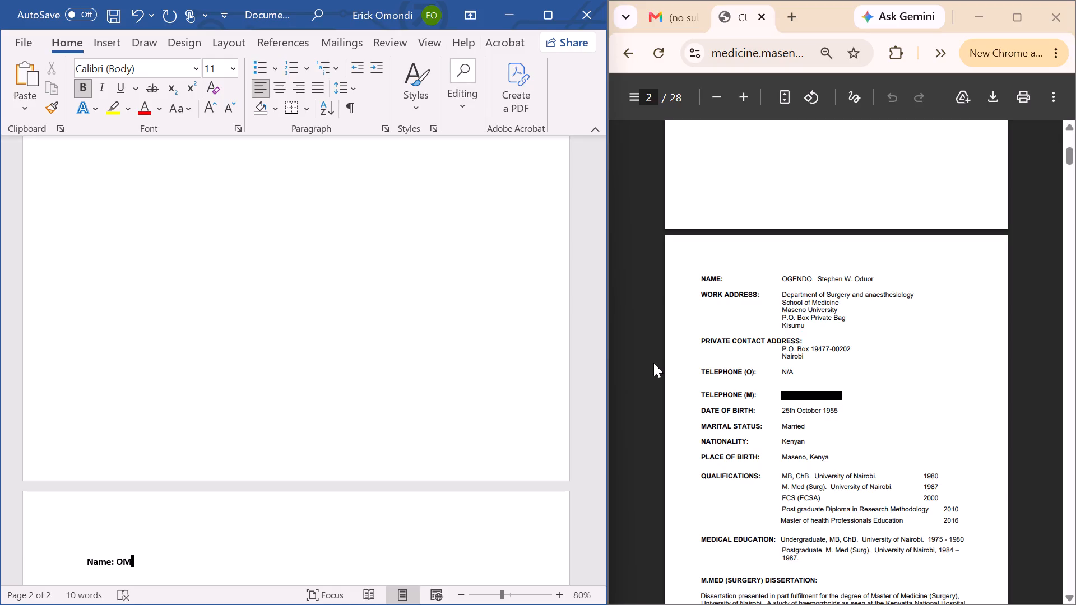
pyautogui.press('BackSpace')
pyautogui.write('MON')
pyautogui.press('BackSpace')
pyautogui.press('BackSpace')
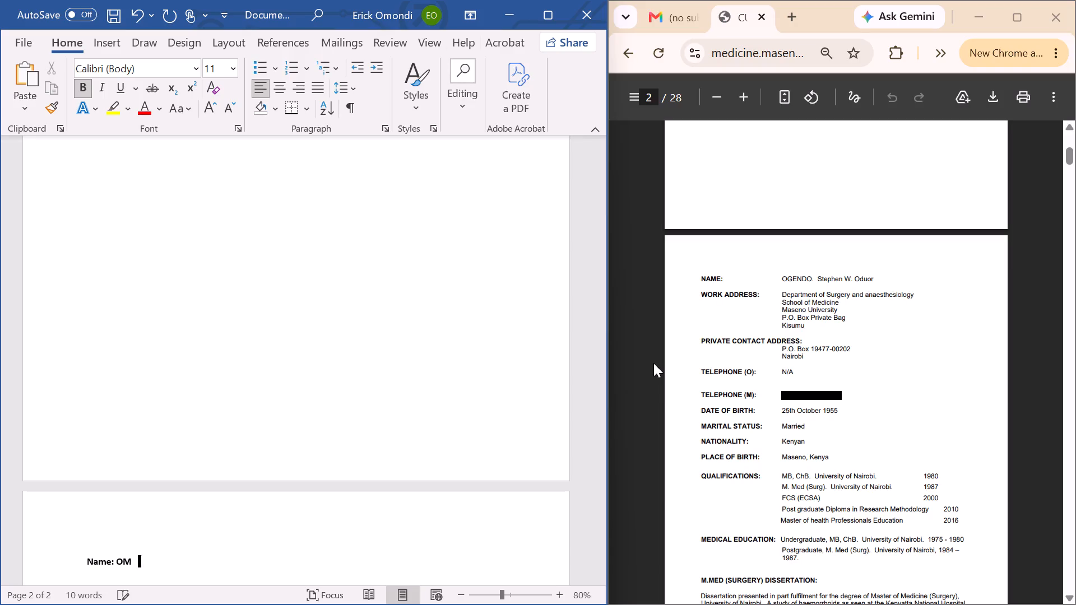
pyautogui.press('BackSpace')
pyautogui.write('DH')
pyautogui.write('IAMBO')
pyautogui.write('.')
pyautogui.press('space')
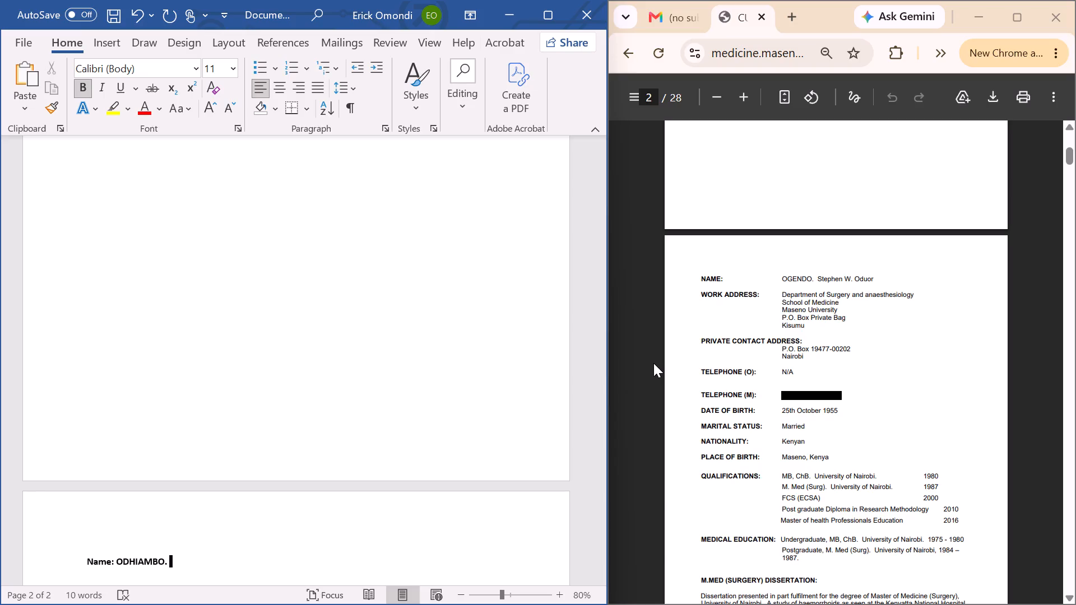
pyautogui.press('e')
# Clear the bold name entry on the second page's first line, keeping only the bold label "Name:" followed by a space.
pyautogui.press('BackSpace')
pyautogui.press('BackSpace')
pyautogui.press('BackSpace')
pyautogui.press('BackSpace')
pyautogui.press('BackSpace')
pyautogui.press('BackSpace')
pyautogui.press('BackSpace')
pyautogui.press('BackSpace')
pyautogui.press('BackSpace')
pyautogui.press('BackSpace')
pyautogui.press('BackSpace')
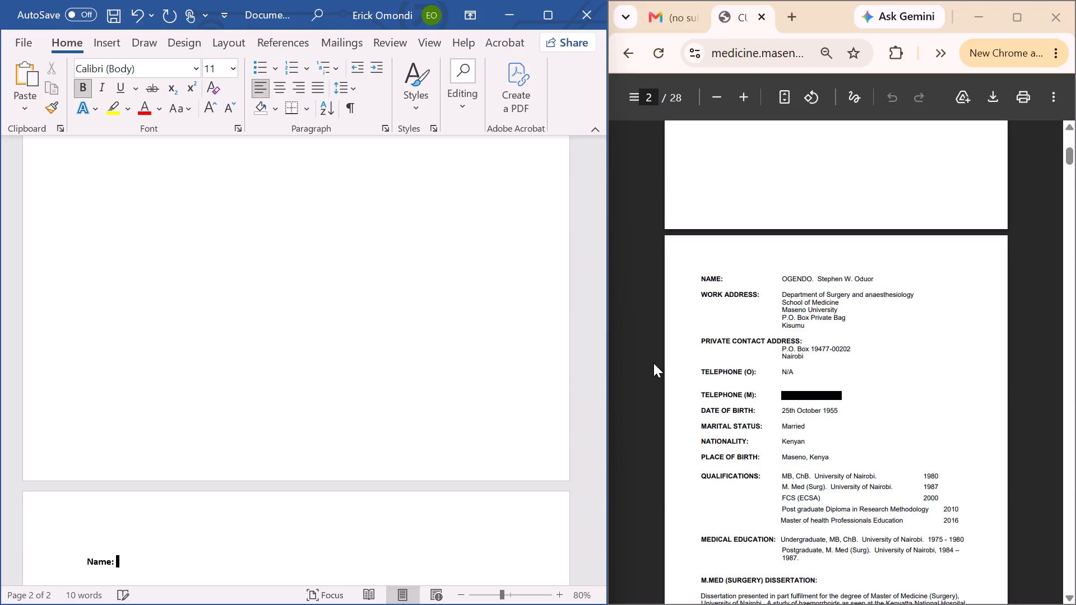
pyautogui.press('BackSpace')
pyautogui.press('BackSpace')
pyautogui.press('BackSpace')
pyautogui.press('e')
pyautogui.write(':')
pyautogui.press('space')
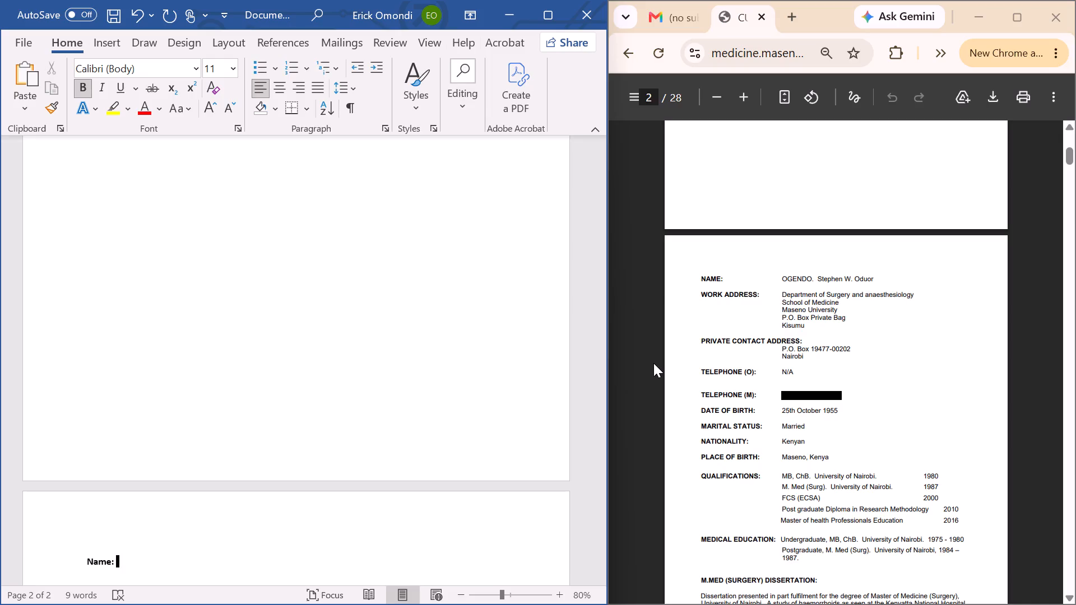
# Enter the CV owner's full name after "Name:" in non-bold text, with the first part in capitals followed by a full stop.
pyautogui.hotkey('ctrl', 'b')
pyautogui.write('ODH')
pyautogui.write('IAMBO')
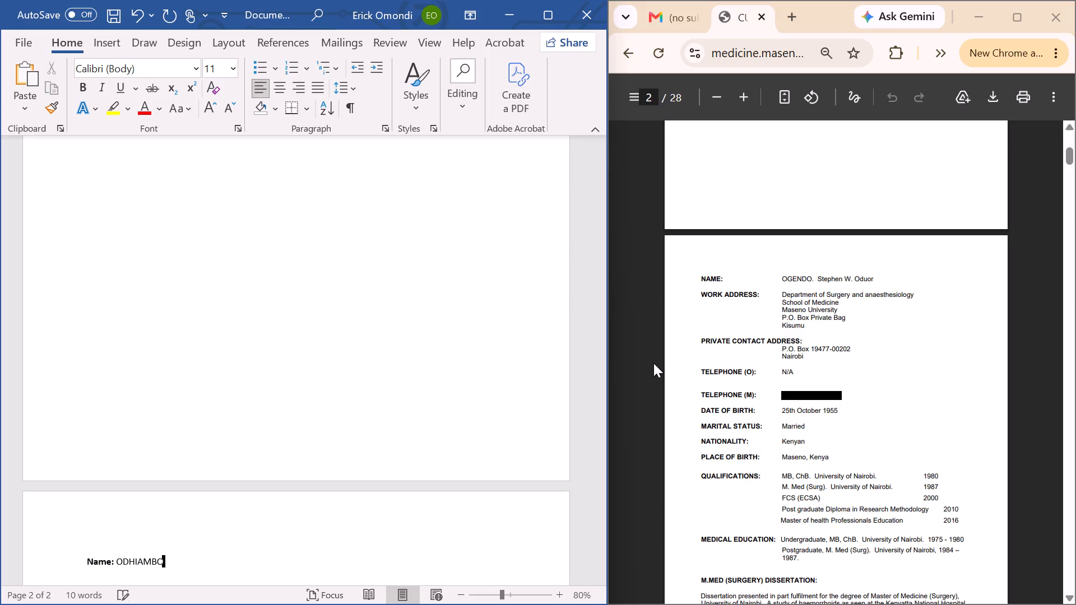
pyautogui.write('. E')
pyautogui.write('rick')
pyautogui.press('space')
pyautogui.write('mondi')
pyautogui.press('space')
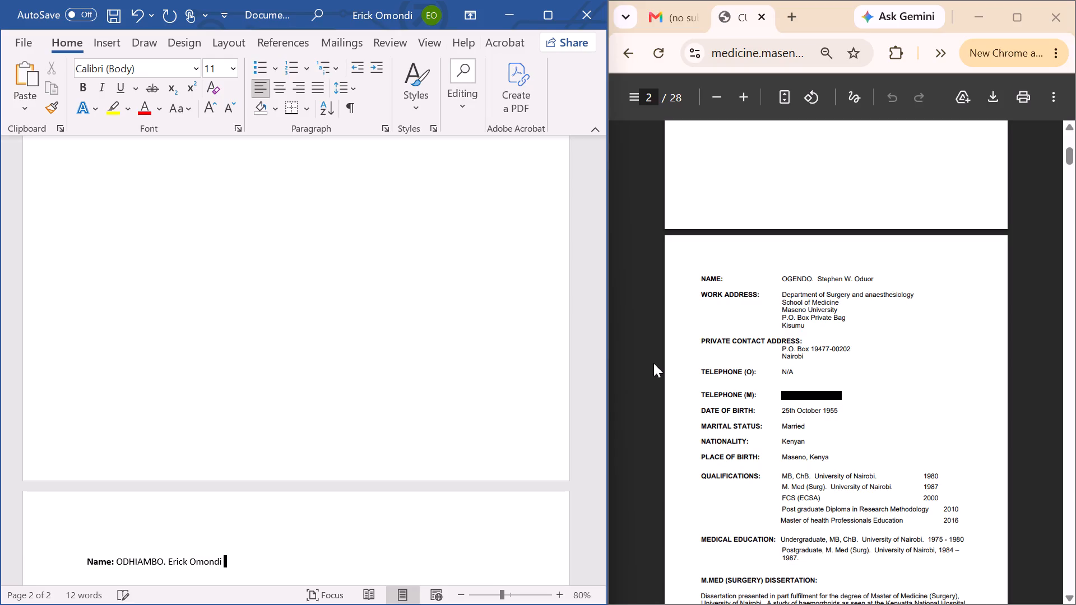
# Add a new line below the name with the bold capitalised label "WORK ADDRESS:".
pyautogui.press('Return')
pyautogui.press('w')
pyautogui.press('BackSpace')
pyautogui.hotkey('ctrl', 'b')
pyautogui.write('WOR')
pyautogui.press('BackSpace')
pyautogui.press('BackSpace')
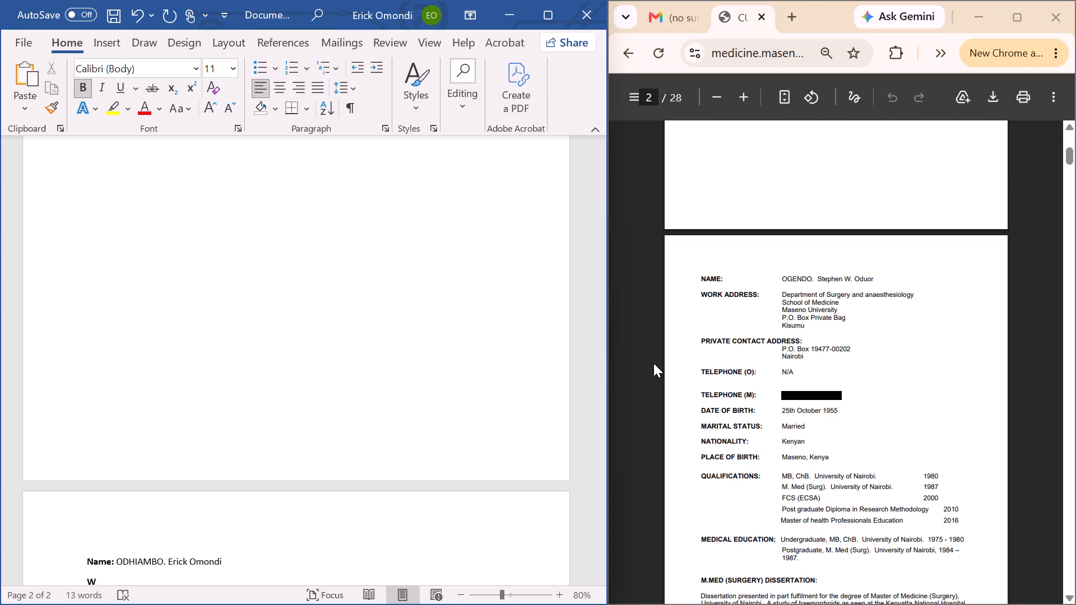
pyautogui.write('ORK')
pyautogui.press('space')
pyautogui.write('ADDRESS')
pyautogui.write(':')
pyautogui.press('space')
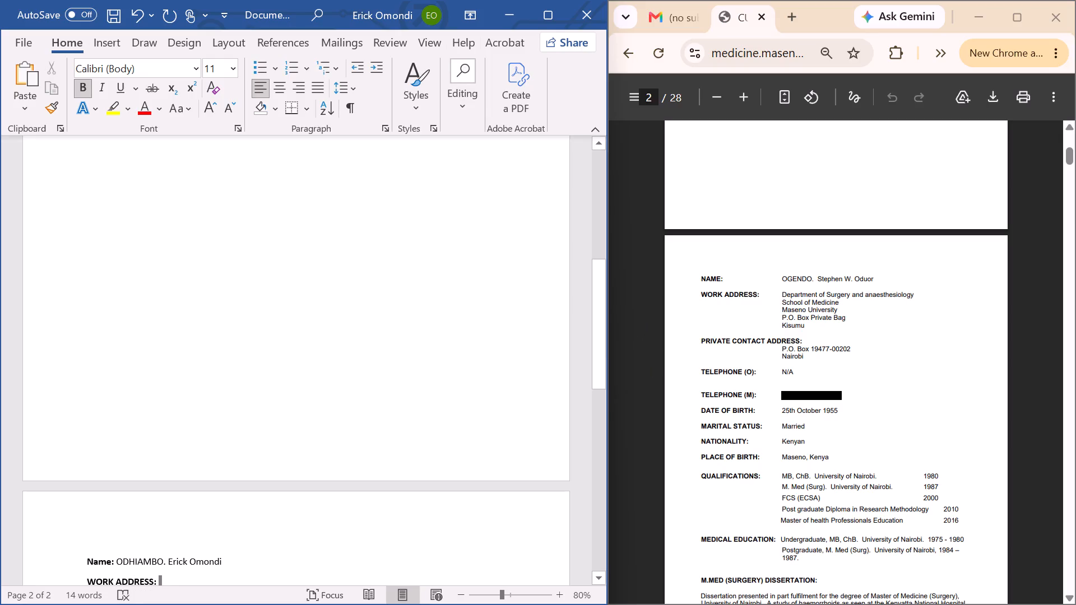
# Change the "Name:" label to capitals, "NAME:", keeping it bold and separated from the name by a space.
pyautogui.doubleClick(110, 559)
pyautogui.press('BackSpace')
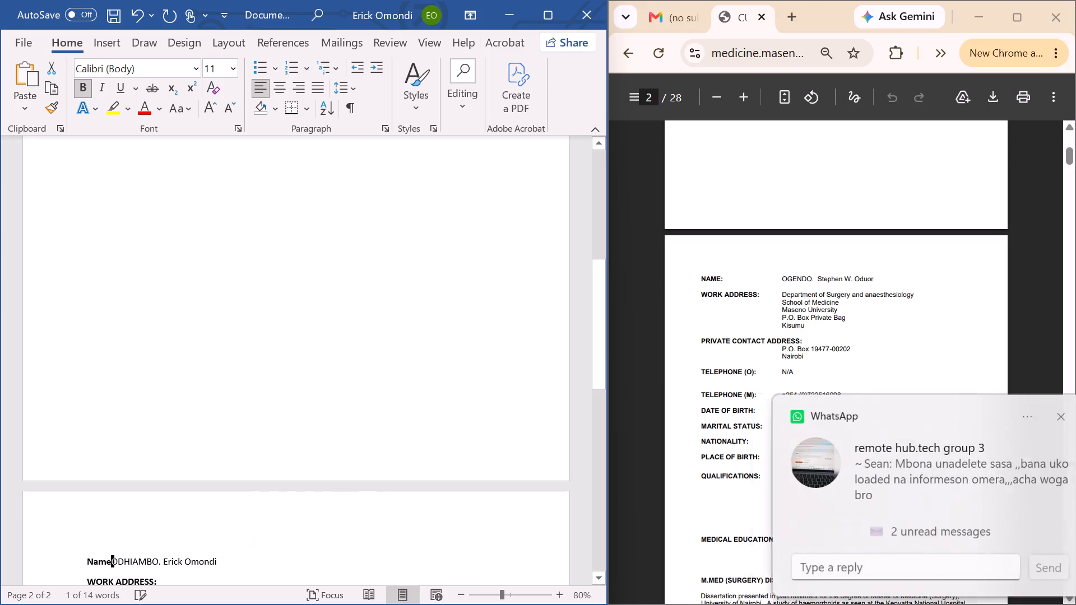
pyautogui.press('BackSpace')
pyautogui.press('BackSpace')
pyautogui.press('BackSpace')
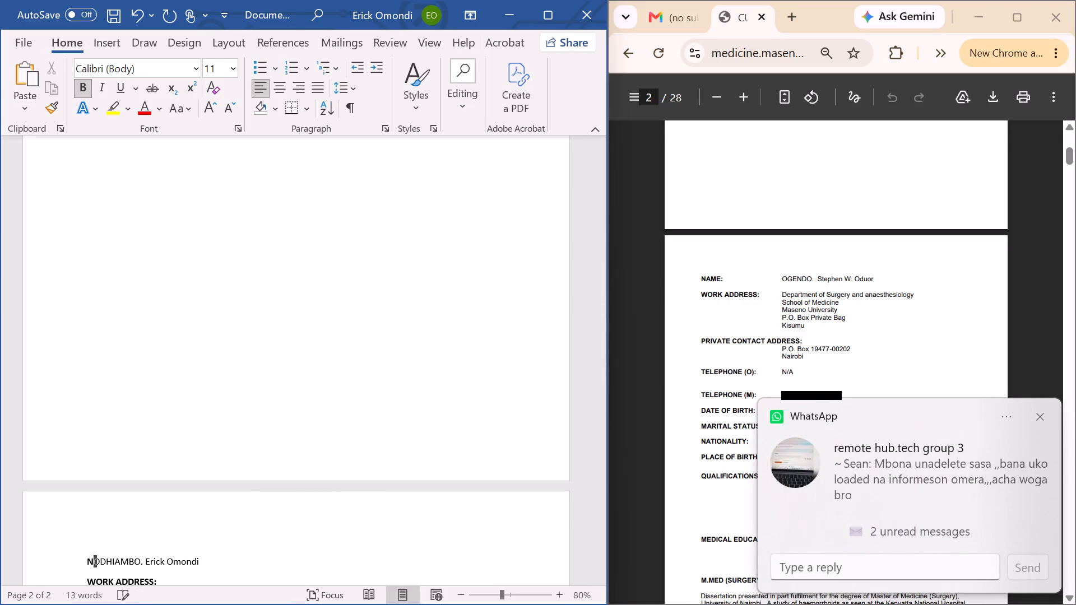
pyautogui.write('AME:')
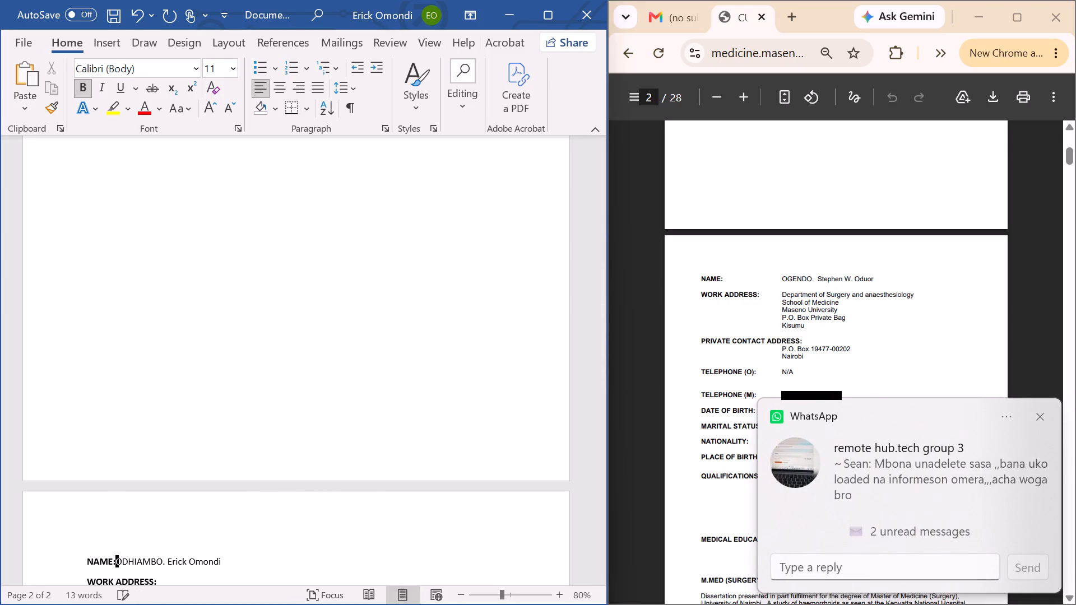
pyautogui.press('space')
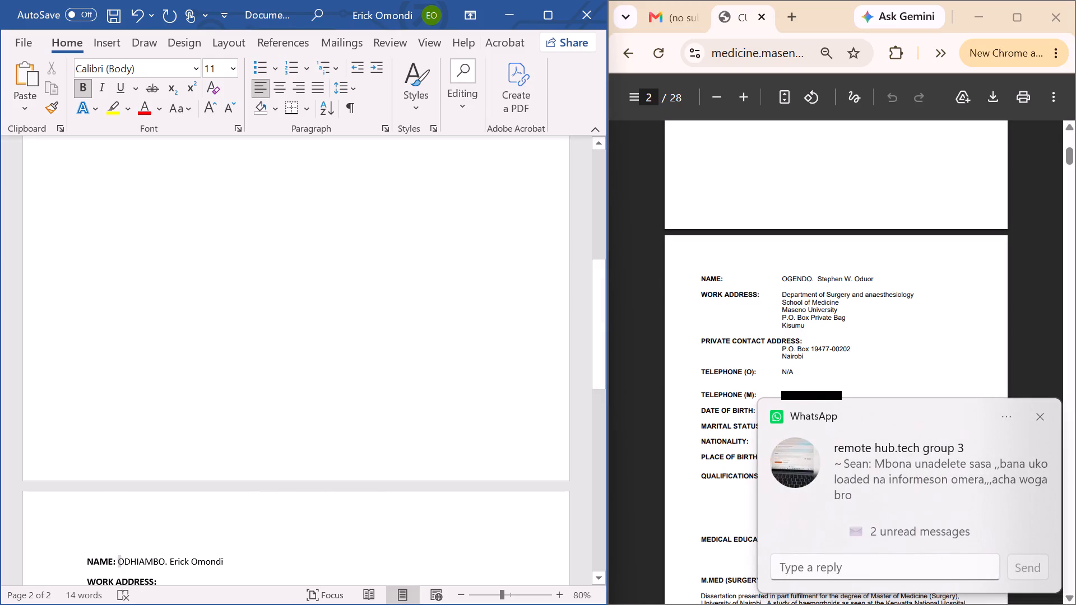
# Place the insertion point on the empty line below "WORK ADDRESS:".
pyautogui.scroll(-1, 221, 561)
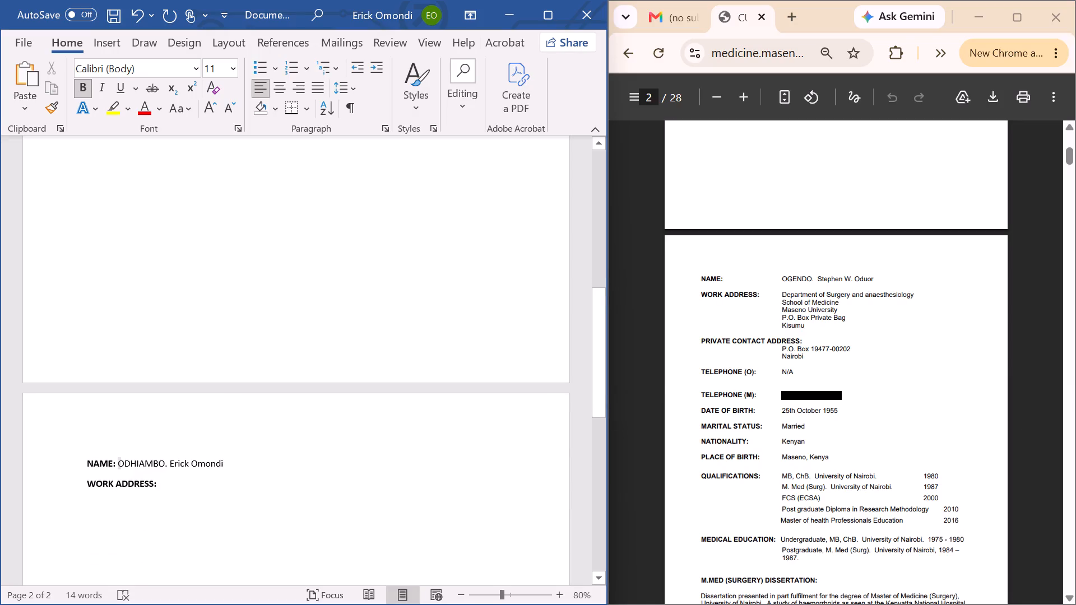
pyautogui.click(321, 465)
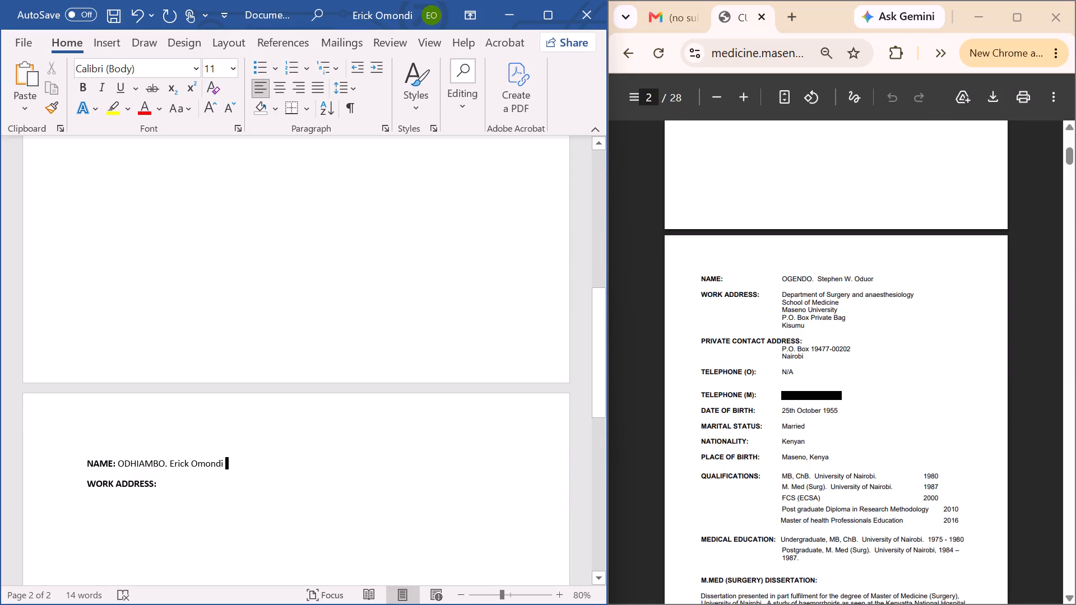
pyautogui.click(154, 511)
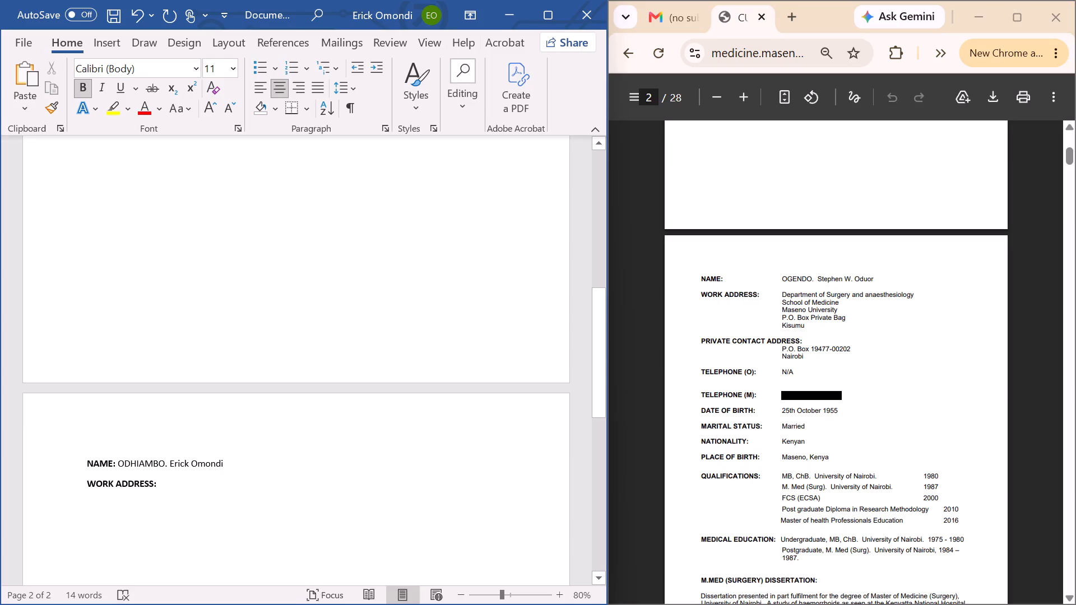
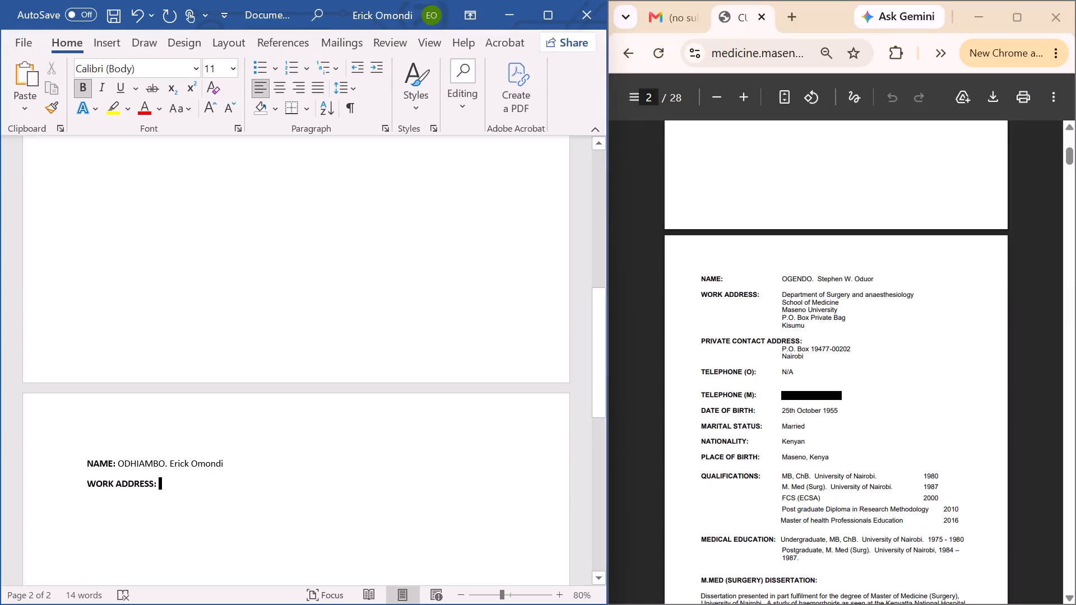
# Enter "Medical Officer Pre-intern" in non-bold text after the "WORK ADDRESS:" label.
pyautogui.hotkey('ctrl', 'b')
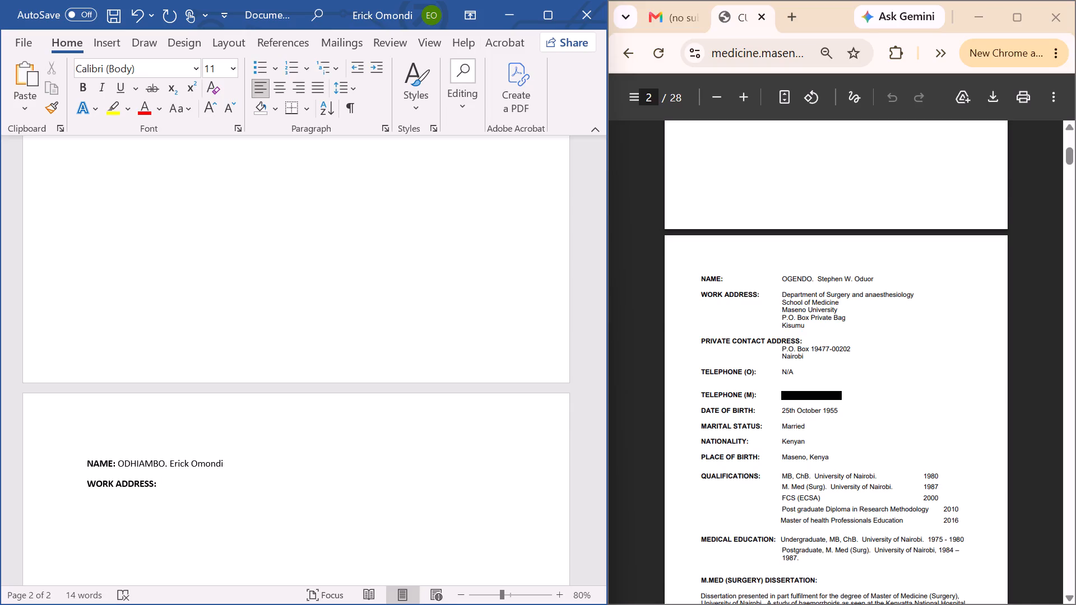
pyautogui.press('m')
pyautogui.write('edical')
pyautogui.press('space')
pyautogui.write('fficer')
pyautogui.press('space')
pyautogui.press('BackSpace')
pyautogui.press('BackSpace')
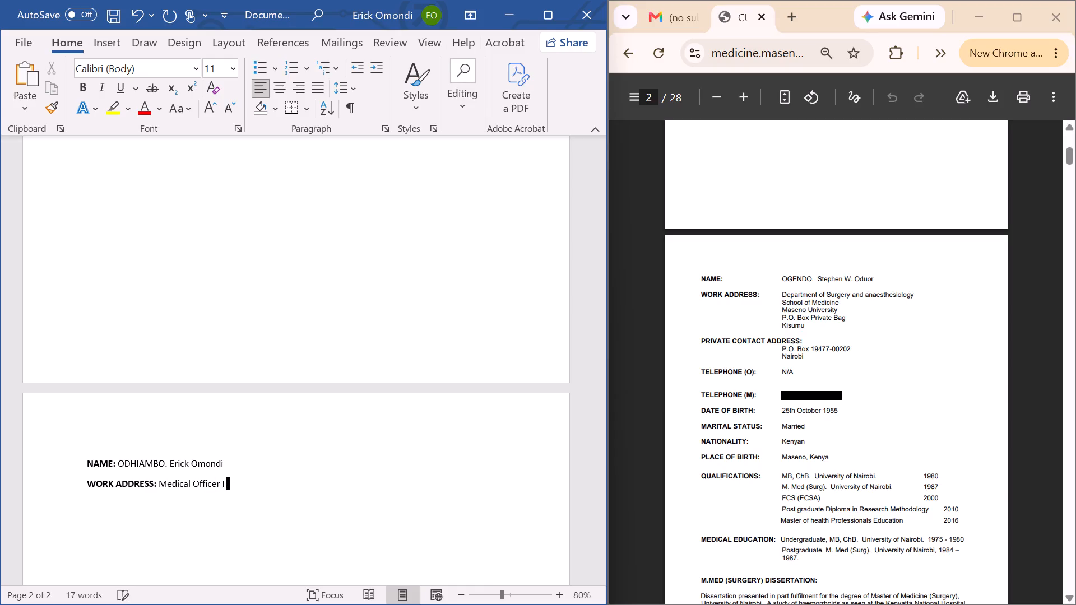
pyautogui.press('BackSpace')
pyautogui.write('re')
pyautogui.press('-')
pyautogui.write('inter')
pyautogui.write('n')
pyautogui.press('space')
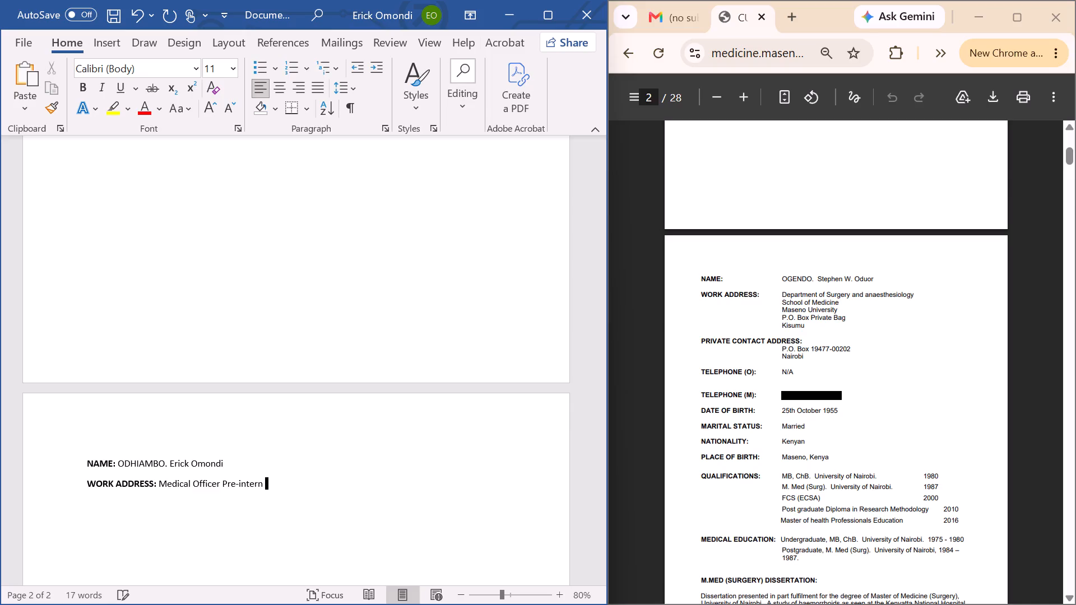
# Add the remaining work address on separate lines aligned under "Medical Officer Pre-intern": XY Referral Hospital, the postal box and the city.
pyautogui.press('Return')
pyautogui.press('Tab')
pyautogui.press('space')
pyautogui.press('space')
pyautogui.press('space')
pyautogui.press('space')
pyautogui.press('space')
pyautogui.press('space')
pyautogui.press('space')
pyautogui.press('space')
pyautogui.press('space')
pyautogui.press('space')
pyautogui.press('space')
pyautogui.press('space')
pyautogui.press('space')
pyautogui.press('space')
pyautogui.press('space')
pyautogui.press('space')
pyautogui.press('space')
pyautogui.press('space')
# Complete the work address line under "Medical Officer Pre-intern" as "XY Referral Hospital".
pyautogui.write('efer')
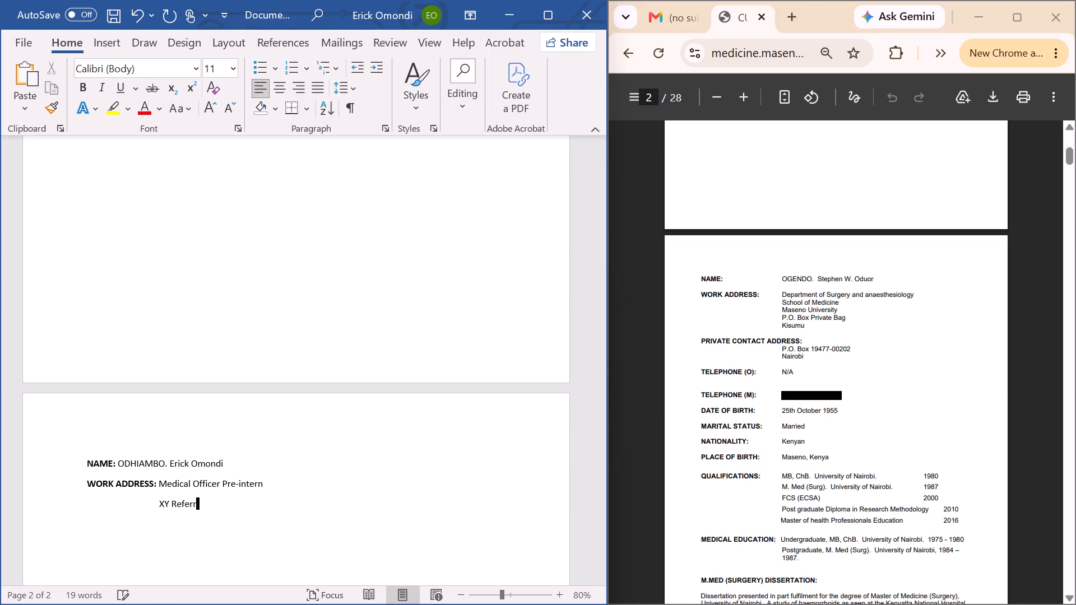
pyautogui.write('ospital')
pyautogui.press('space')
# Add the work address's postal box on a new line, aligned under "XY Referral Hospital" and spaced as in the sample CV.
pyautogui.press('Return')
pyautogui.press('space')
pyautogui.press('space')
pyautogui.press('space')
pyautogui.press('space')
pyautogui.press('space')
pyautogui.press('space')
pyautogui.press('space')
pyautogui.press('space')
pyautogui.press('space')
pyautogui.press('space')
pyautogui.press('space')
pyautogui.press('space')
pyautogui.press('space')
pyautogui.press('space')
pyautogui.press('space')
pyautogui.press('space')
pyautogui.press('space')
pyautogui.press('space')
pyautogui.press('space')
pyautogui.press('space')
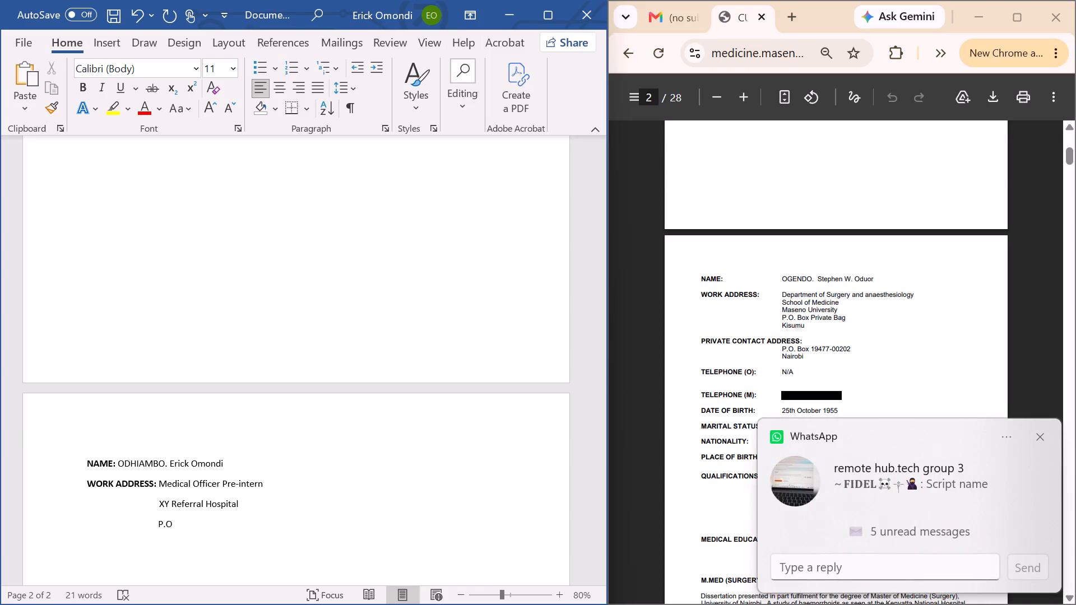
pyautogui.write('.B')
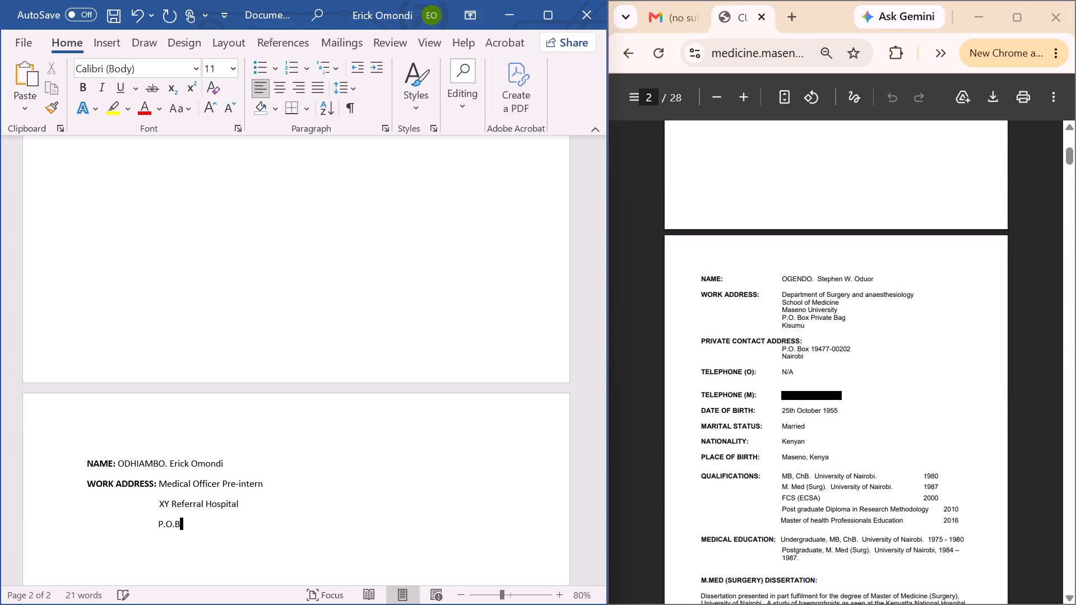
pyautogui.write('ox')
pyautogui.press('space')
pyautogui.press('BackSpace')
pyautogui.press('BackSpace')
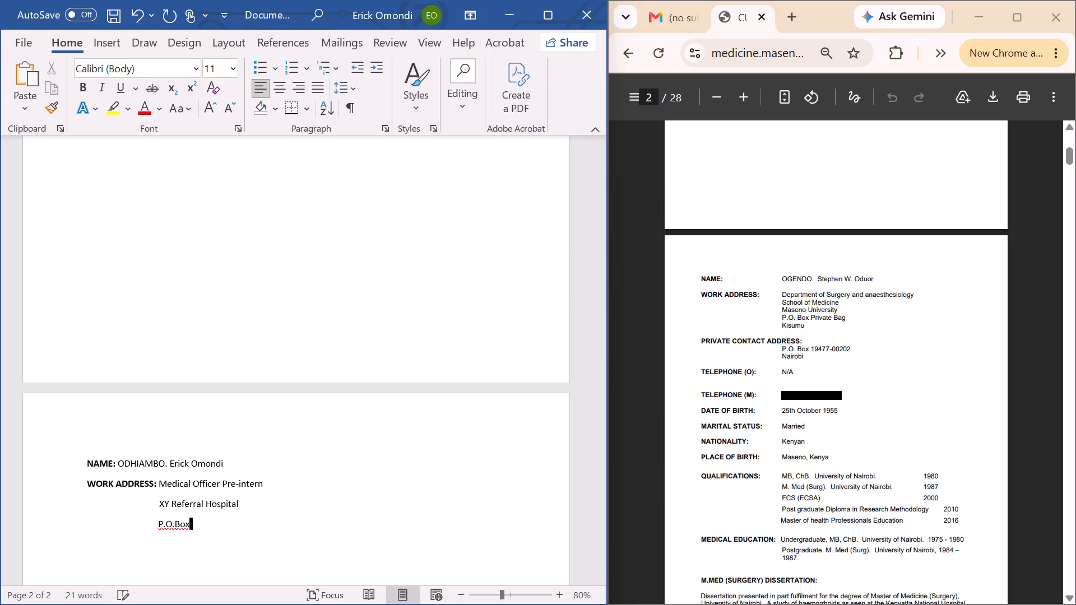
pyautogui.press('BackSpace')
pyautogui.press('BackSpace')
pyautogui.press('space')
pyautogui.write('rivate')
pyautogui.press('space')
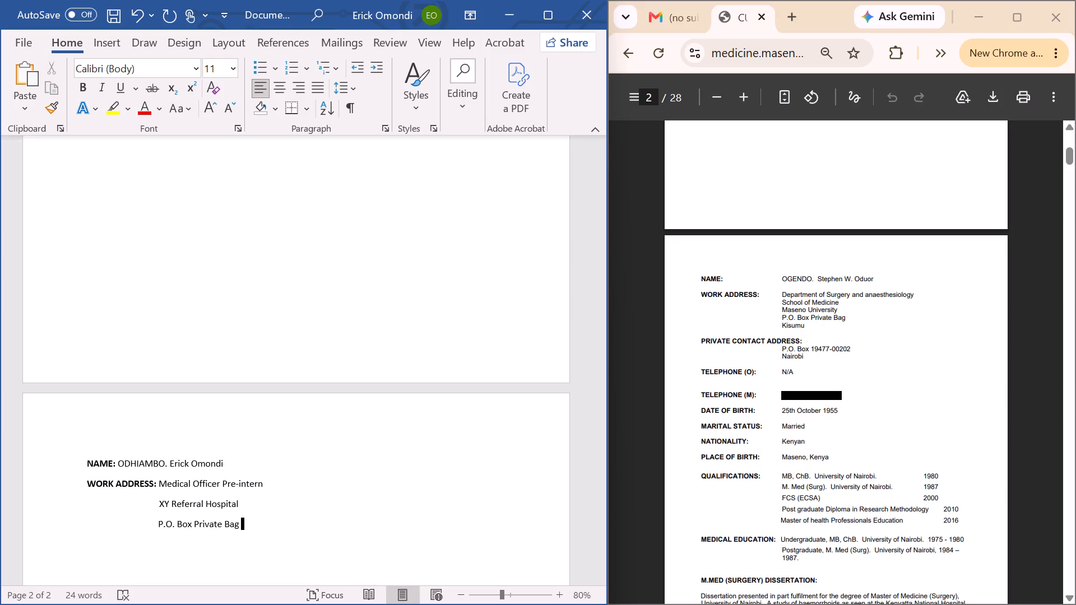
# Add the city on its own line aligned under the postal box, and start a new line below it.
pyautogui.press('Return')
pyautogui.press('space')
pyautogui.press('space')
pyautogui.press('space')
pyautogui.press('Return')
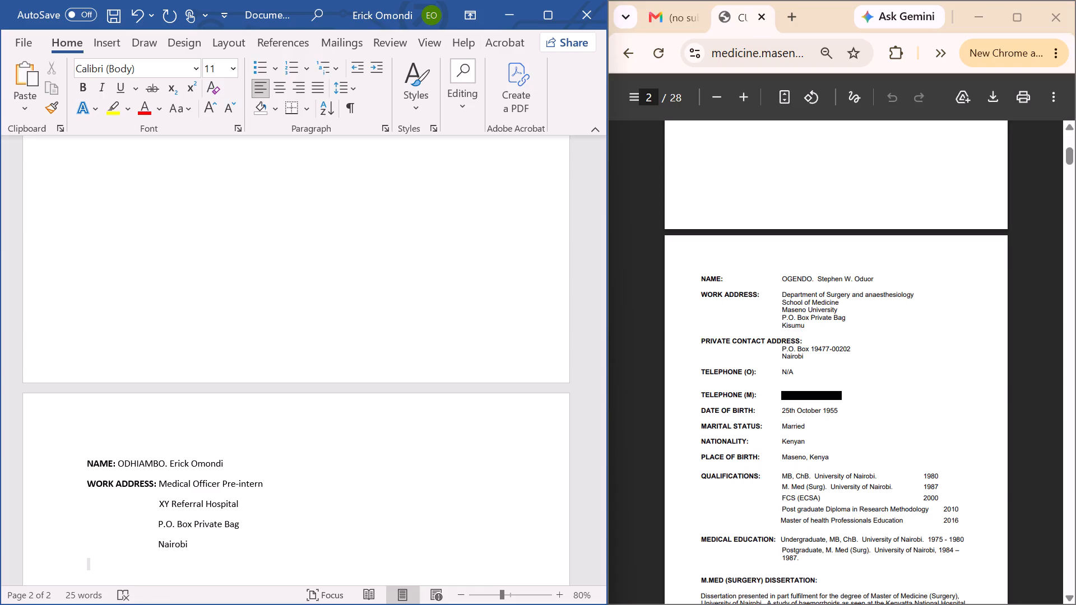
# Add the bold capitalised label "PRIVATE CONTACT ADDRESS" on the line below the work address.
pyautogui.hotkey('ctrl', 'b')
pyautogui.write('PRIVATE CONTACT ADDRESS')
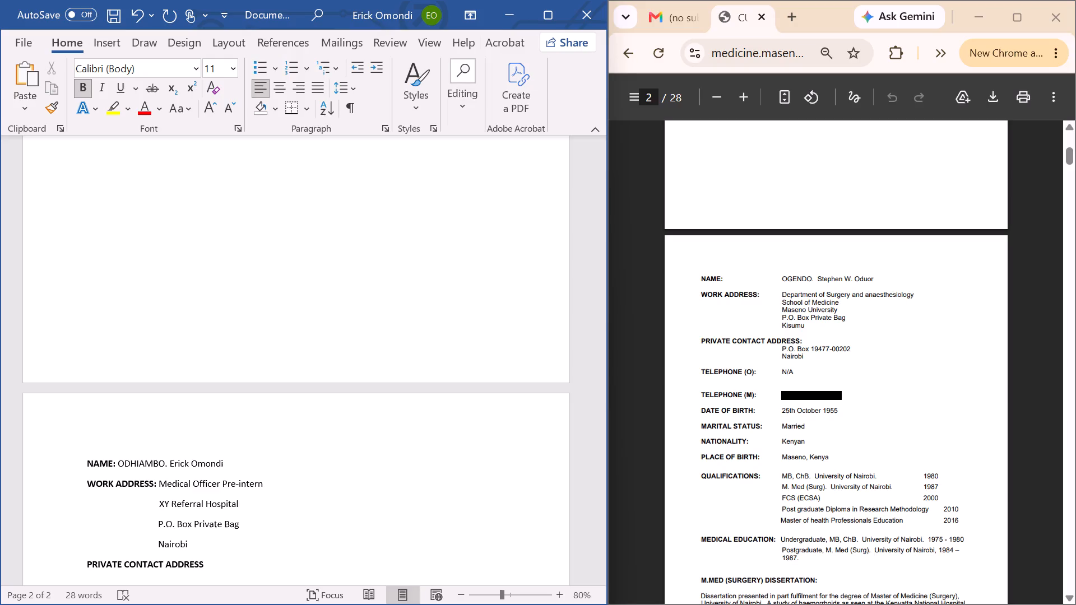
# Enter the private P.O. Box line in non-bold text below "PRIVATE CONTACT ADDRESS", indented with spaces to align with the work address lines.
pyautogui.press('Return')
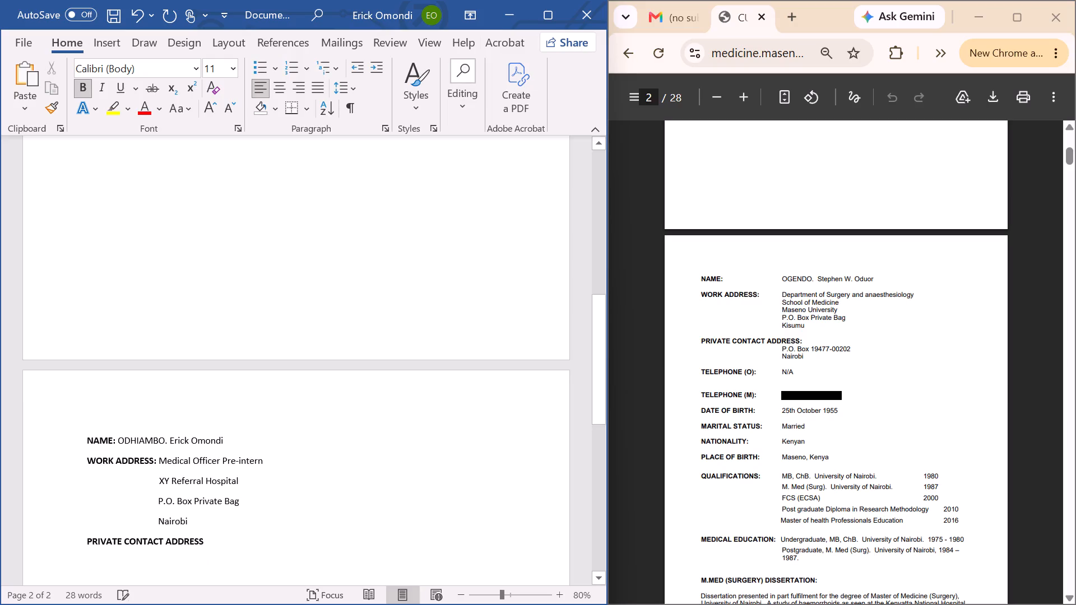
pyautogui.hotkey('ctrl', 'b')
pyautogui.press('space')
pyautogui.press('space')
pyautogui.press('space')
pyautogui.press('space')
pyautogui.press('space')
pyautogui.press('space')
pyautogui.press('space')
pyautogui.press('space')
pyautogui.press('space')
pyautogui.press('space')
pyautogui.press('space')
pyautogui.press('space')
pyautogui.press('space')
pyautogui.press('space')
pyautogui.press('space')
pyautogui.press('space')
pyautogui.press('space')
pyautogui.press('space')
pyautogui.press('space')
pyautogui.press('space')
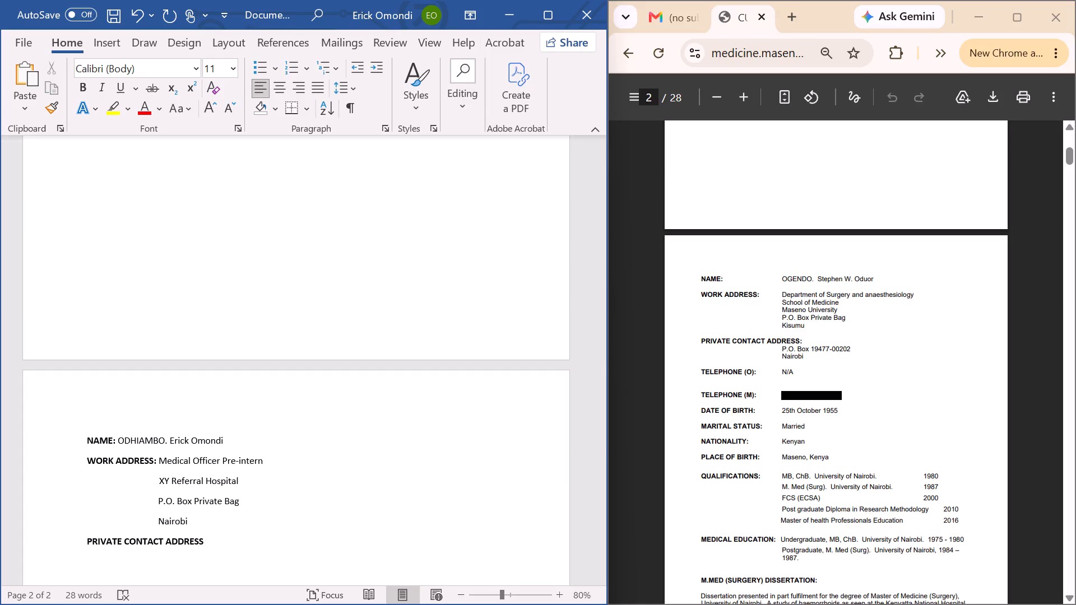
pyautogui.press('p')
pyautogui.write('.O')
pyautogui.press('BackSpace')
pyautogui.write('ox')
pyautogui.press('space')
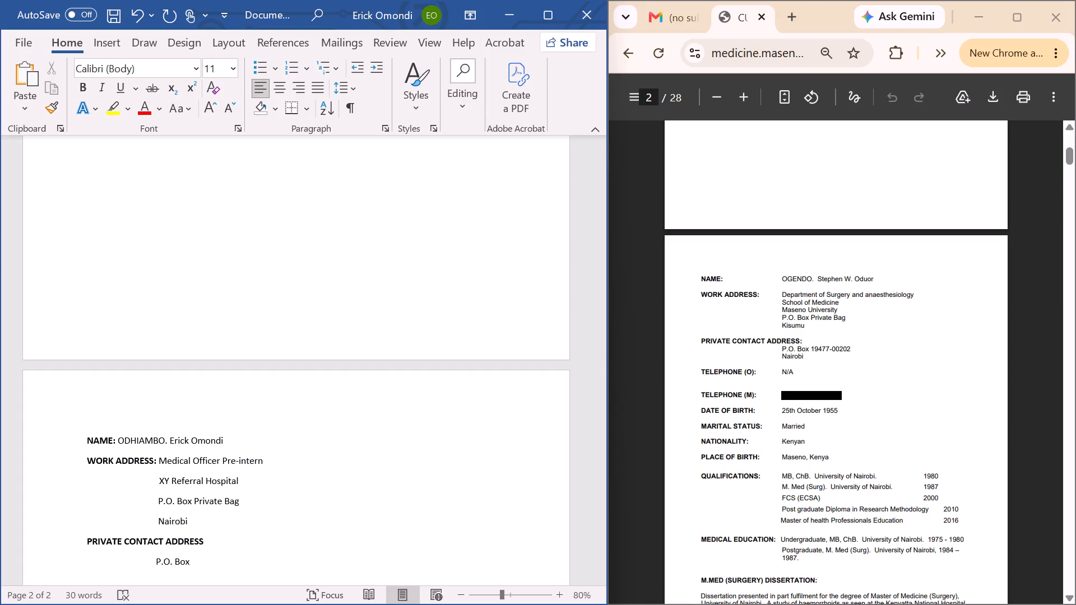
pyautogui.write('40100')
# Add the private address's city on a new line, indented with spaces to align under the P.O. Box line.
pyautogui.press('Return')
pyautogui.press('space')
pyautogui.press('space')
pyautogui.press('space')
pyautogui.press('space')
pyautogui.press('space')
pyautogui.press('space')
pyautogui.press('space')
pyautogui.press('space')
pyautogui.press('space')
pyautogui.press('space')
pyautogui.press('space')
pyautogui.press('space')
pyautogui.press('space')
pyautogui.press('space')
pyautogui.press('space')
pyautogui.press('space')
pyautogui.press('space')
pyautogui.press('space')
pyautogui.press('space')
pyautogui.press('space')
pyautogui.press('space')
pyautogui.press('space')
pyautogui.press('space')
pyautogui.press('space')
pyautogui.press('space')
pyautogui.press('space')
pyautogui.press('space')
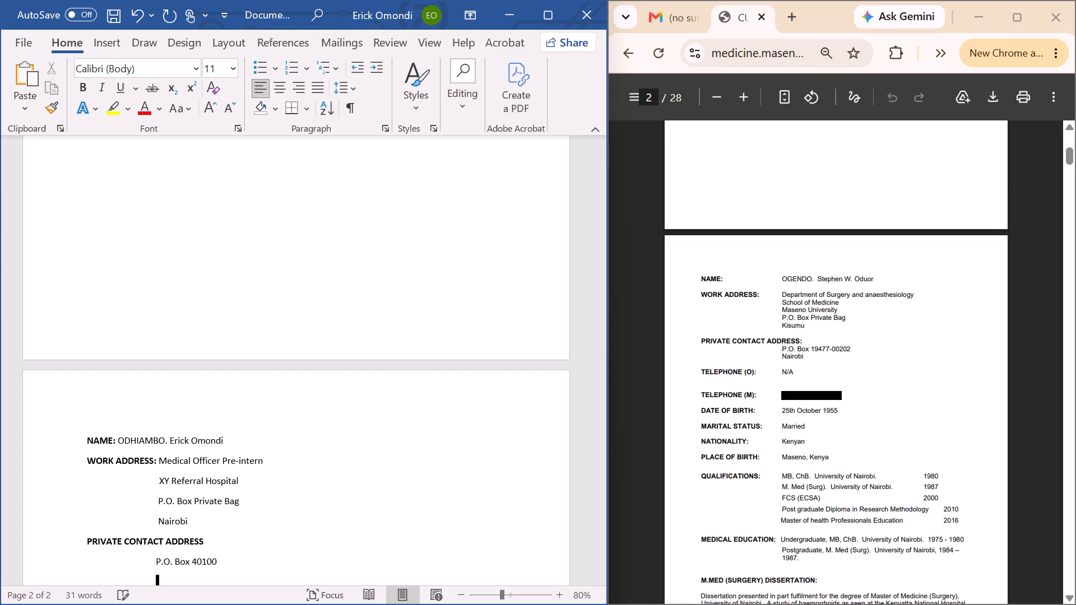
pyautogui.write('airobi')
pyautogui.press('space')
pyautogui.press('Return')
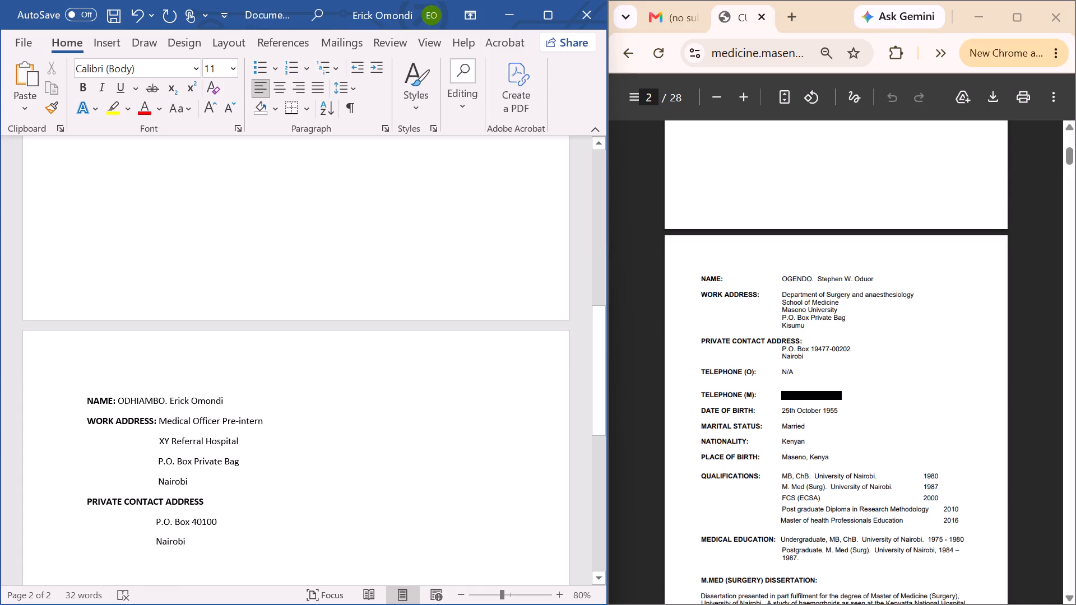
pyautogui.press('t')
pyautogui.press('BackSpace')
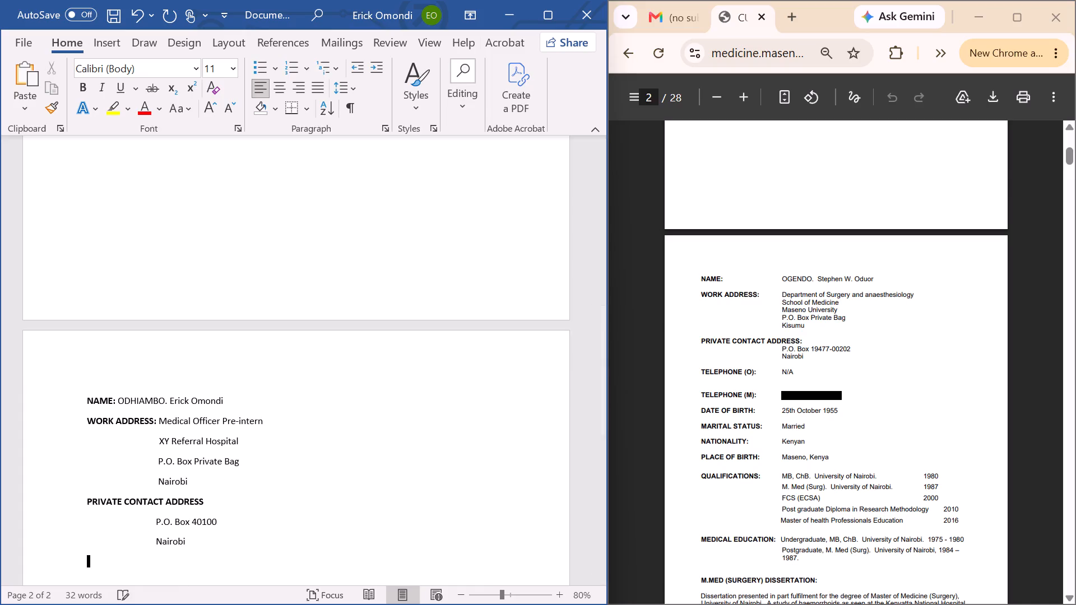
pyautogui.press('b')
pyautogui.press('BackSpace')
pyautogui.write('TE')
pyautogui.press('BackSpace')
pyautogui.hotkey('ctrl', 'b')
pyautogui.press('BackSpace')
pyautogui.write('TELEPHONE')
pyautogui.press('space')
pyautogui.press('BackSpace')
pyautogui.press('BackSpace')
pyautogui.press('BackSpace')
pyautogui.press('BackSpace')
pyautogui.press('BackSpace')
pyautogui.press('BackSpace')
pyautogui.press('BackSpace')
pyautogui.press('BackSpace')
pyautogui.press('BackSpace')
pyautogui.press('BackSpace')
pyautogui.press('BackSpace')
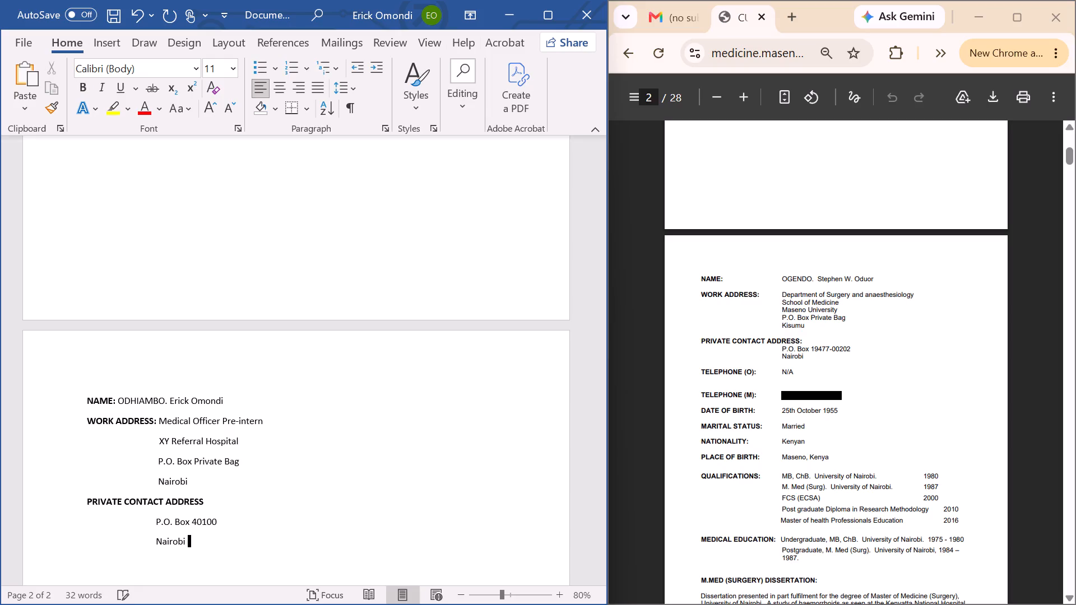
# Add a new line below the private address with the bold capitalised label "TELEPHONE:".
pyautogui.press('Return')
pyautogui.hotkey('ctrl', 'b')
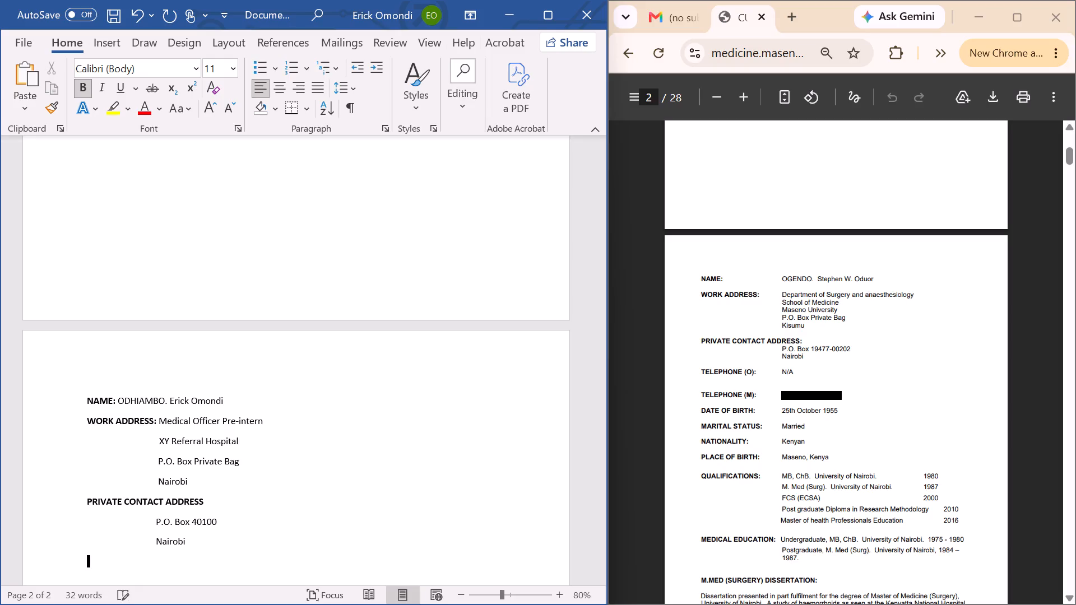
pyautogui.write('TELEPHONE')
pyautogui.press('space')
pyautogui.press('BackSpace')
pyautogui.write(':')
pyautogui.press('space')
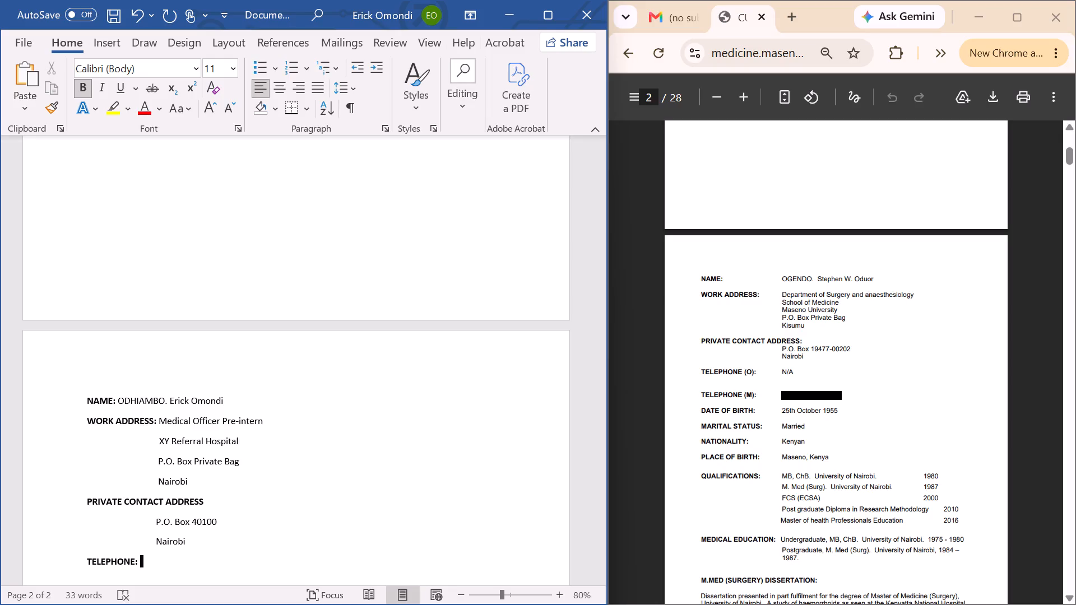
# Pad the "TELEPHONE:" line with spaces so its value starts in line with the private address lines above.
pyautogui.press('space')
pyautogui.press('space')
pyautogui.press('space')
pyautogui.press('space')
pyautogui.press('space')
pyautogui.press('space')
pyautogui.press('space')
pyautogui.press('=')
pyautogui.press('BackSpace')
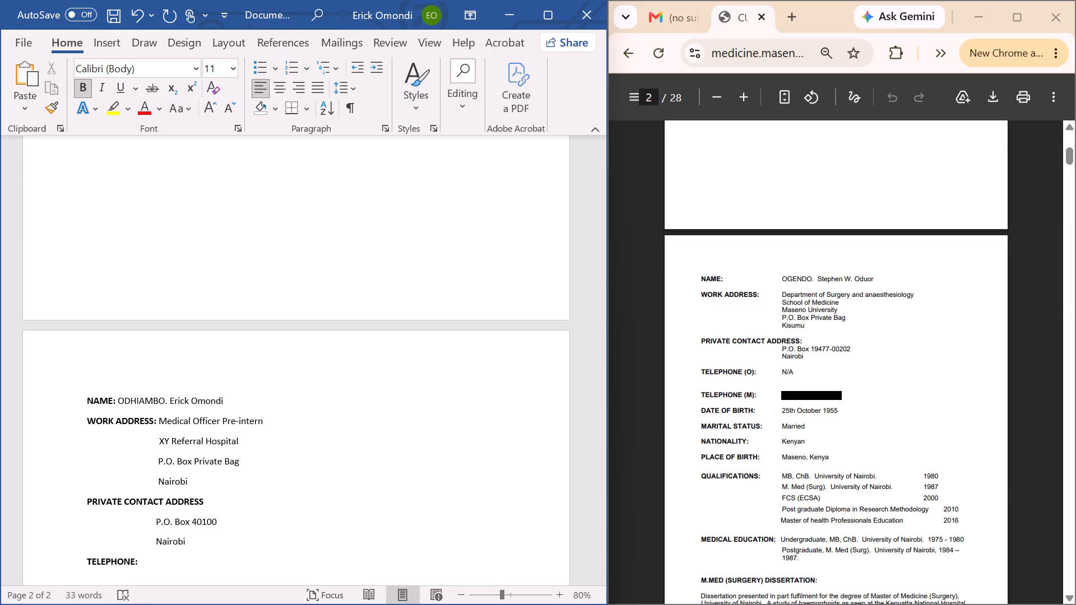
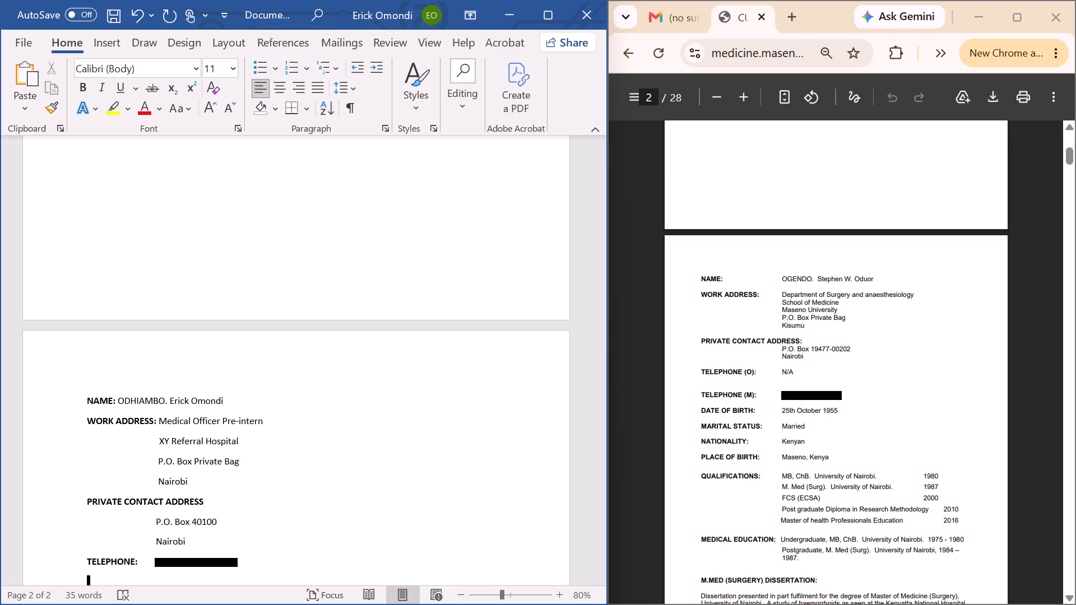
# Add the bold capitalised label "DATE OF BIRTH:" on the empty line below the telephone line.
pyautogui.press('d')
pyautogui.press('BackSpace')
pyautogui.hotkey('ctrl', 'b')
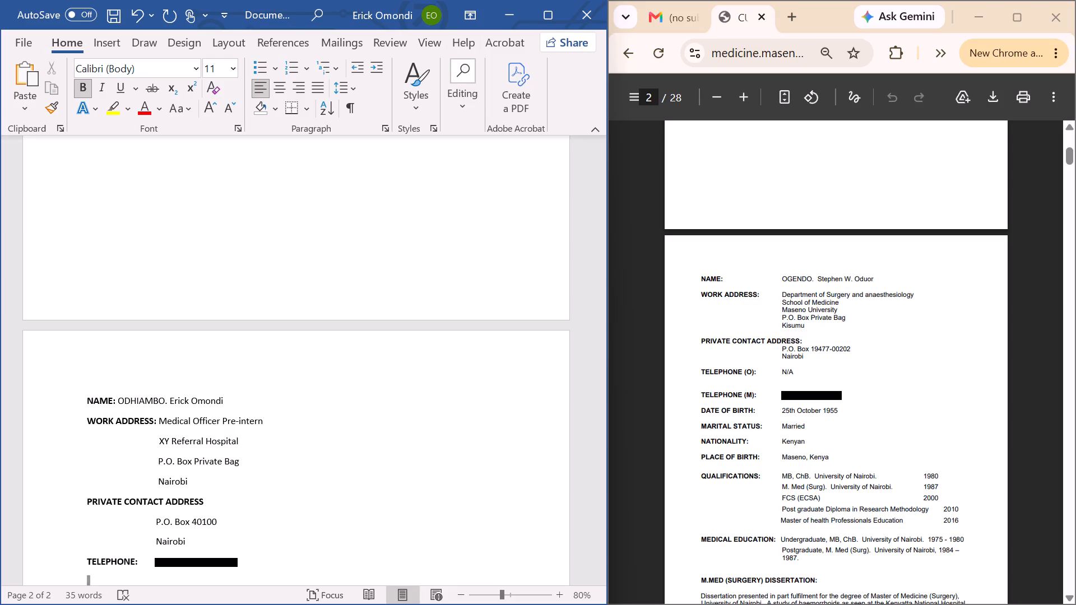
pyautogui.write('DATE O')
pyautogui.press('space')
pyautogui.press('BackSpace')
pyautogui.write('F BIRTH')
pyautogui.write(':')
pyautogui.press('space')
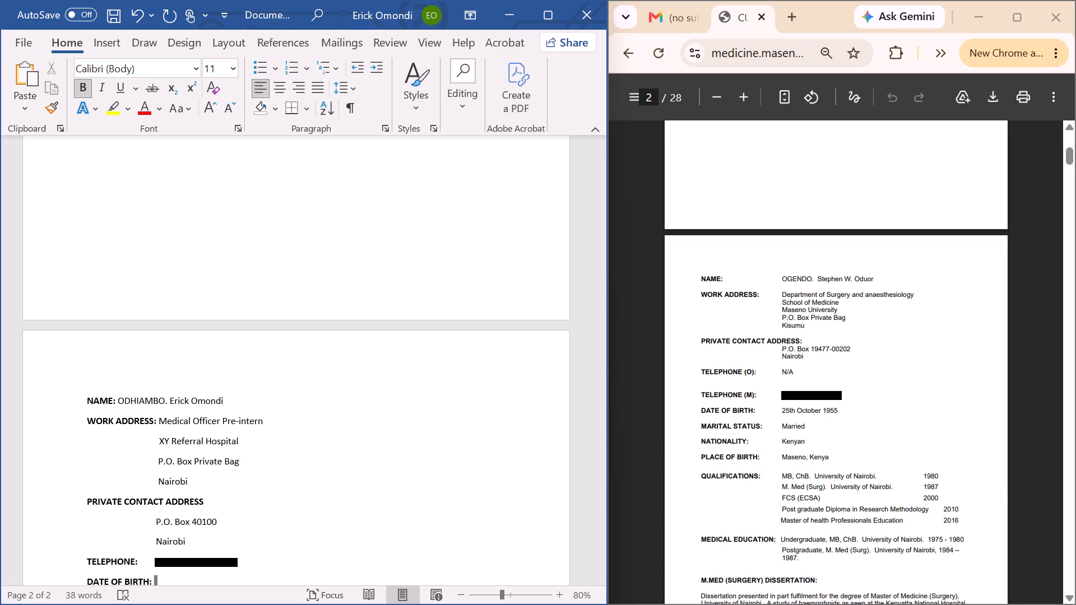
# Enter the date of birth in non-bold text after its label, as ordinal day, month name and year, ending the line.
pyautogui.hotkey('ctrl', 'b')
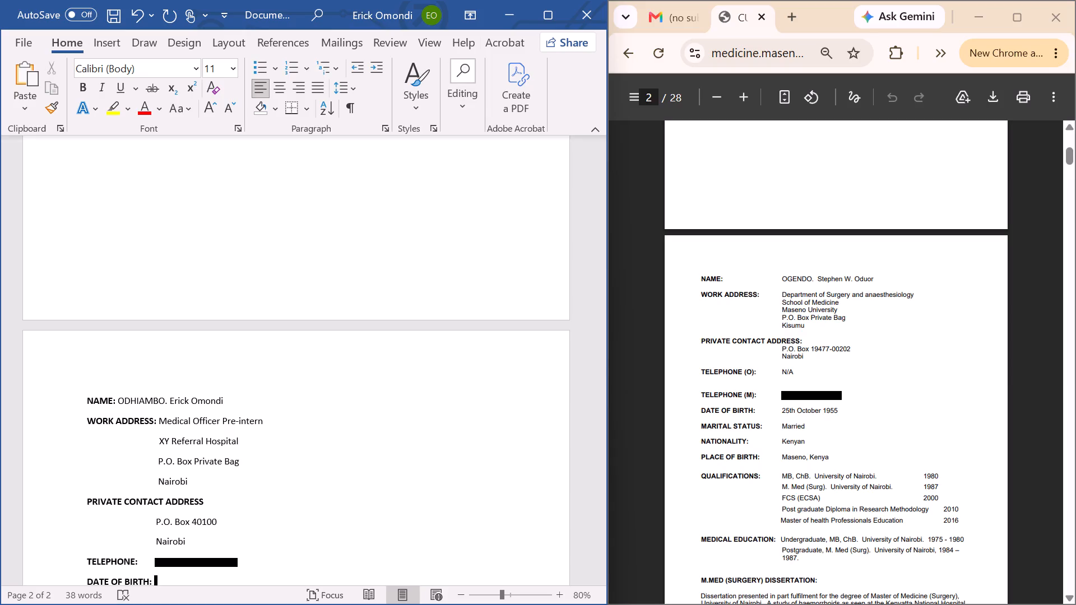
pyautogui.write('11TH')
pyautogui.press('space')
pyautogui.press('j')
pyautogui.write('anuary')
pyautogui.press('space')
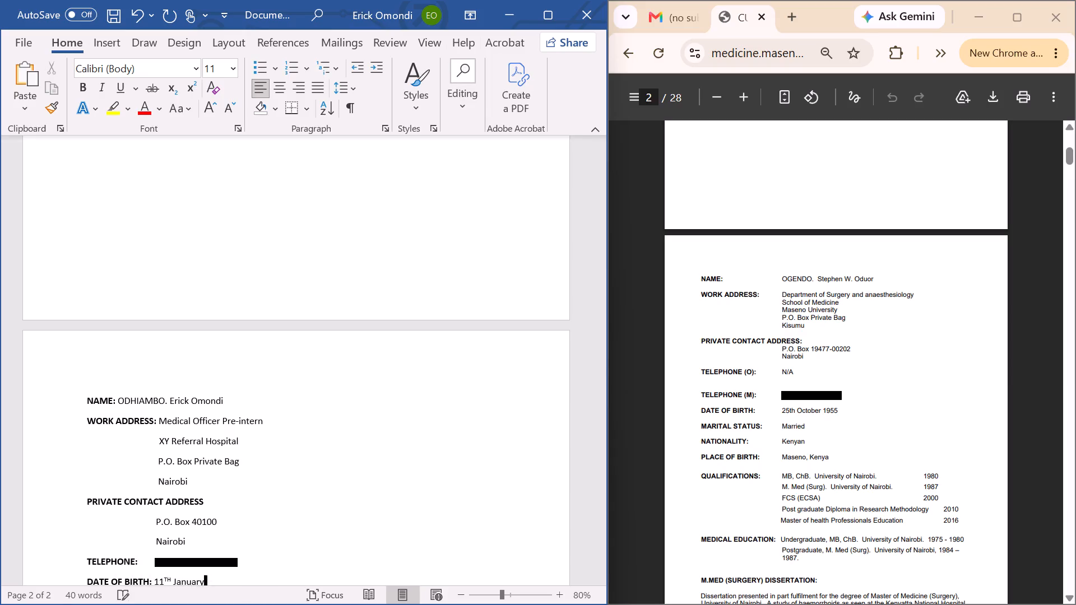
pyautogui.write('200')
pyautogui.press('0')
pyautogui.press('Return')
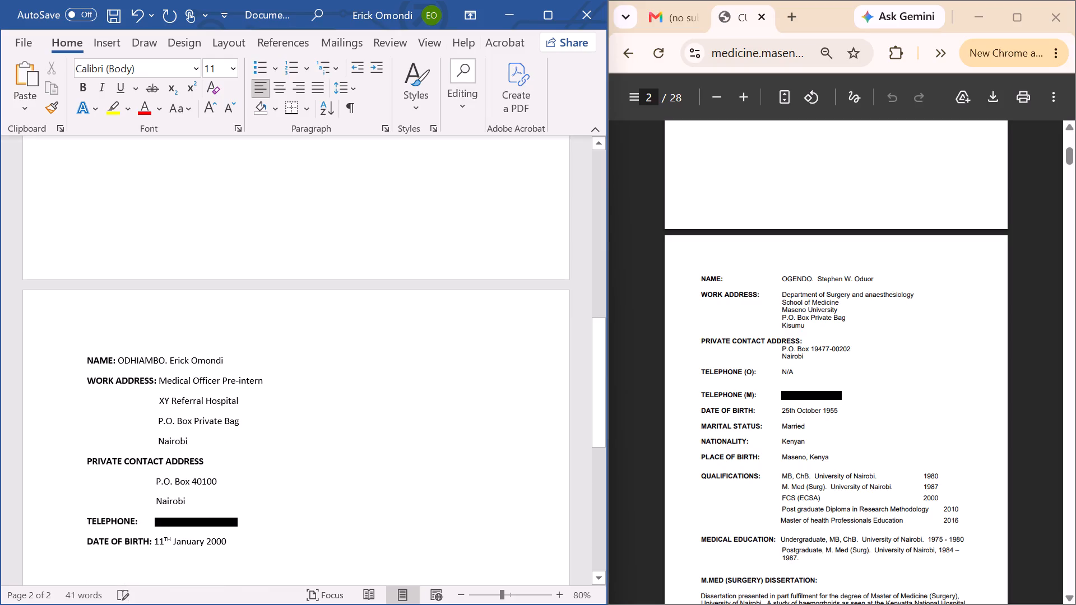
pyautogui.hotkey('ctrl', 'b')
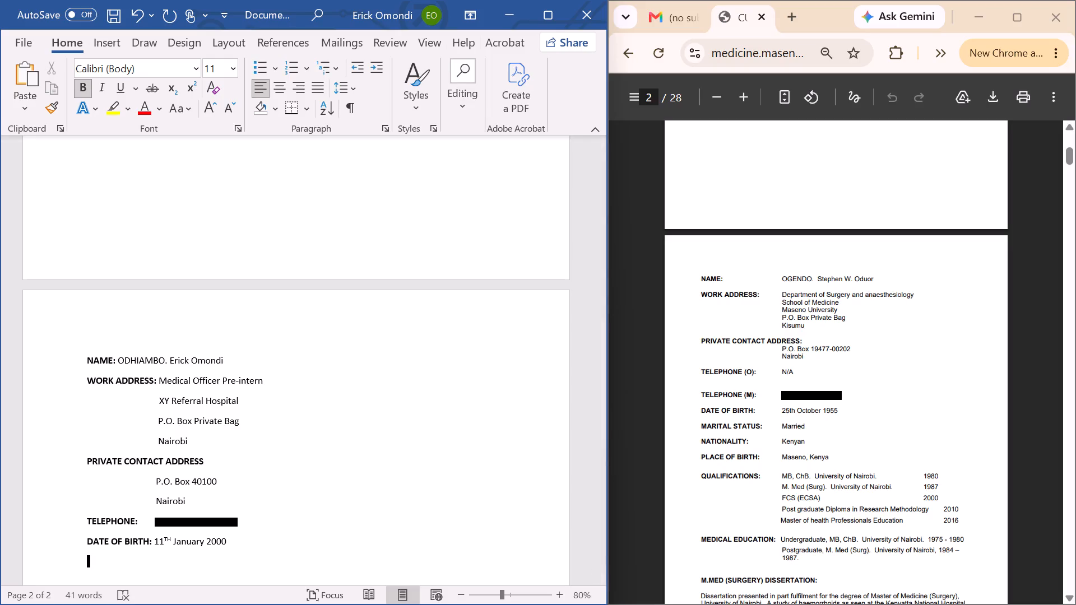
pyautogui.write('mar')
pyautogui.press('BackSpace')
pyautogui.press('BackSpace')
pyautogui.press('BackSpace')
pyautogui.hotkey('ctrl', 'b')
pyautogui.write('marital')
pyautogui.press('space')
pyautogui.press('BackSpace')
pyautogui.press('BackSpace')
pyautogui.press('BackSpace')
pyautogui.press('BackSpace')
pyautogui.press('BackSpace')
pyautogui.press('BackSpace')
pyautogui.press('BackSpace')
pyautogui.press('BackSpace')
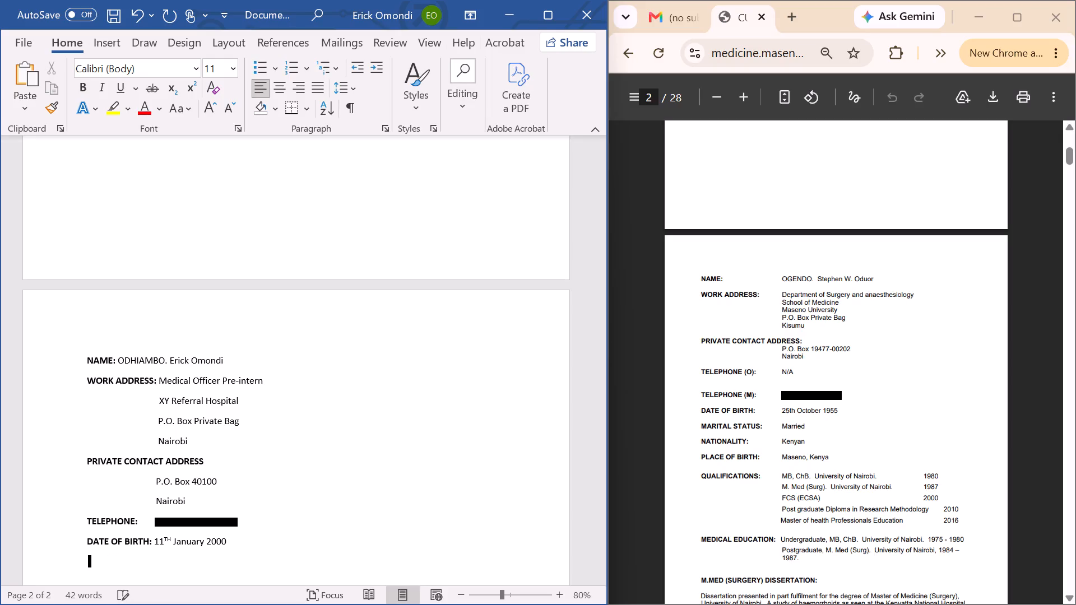
# Add a marital status line below the date of birth, with the bold label "MARITAL STATUS:" and the non-bold value "Engaged".
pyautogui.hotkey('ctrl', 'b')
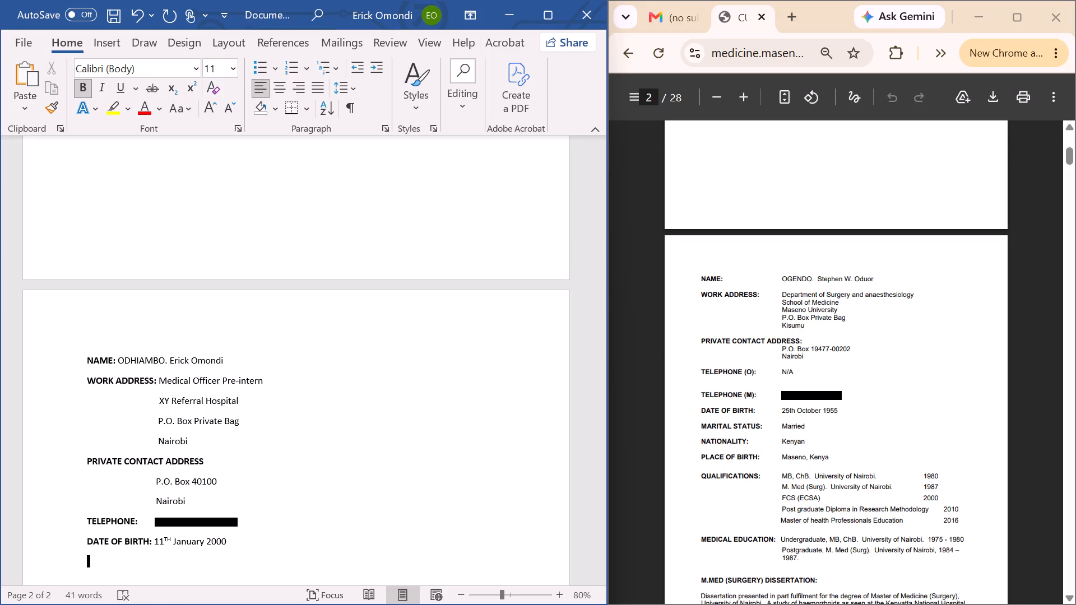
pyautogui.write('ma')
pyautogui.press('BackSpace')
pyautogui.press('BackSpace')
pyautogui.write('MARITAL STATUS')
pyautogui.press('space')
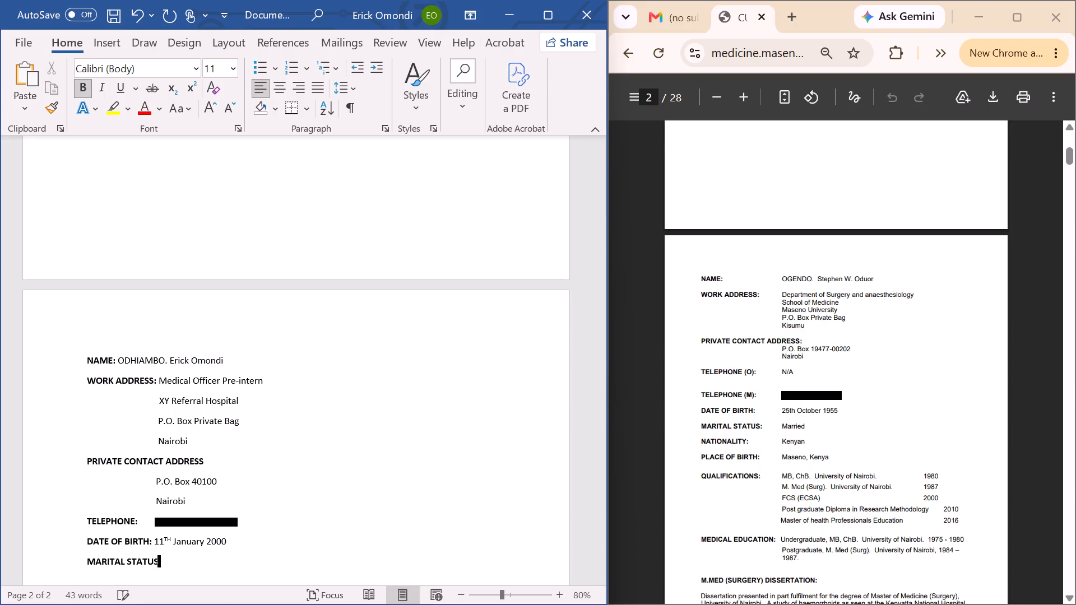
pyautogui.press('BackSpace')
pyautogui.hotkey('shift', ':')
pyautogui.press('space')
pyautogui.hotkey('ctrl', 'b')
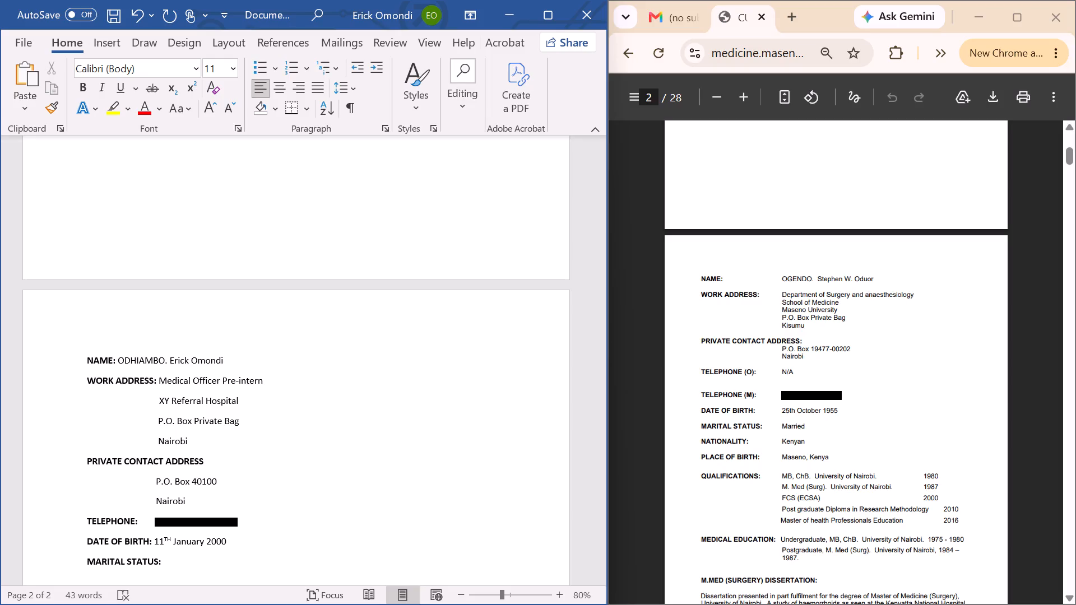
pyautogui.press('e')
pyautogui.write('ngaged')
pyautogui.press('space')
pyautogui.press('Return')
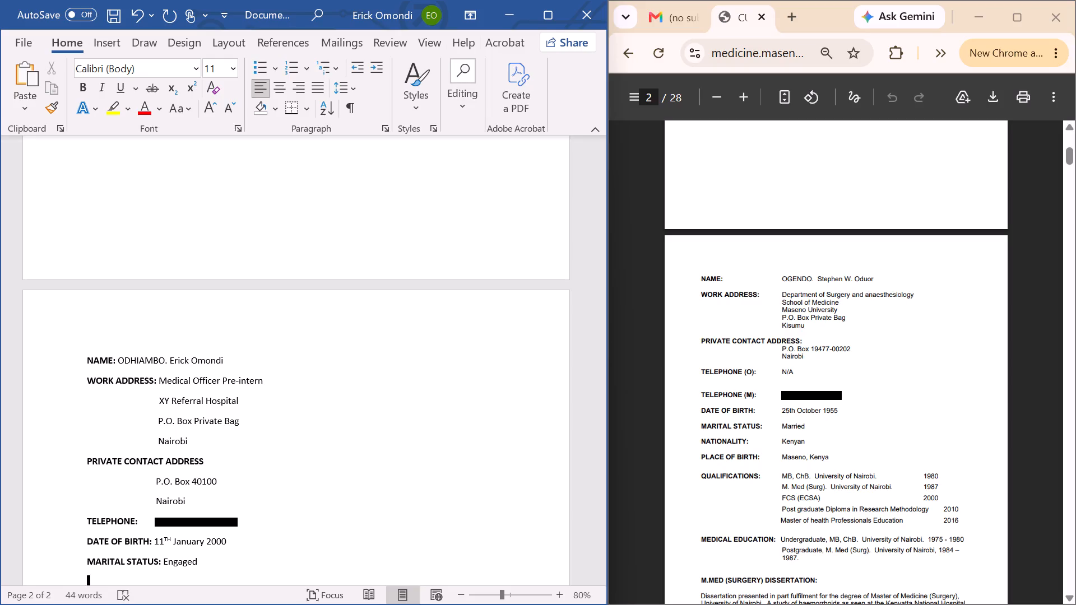
# Add a nationality line below the marital status, with the bold label "NATIONALITY:" and the non-bold value "Kenyan".
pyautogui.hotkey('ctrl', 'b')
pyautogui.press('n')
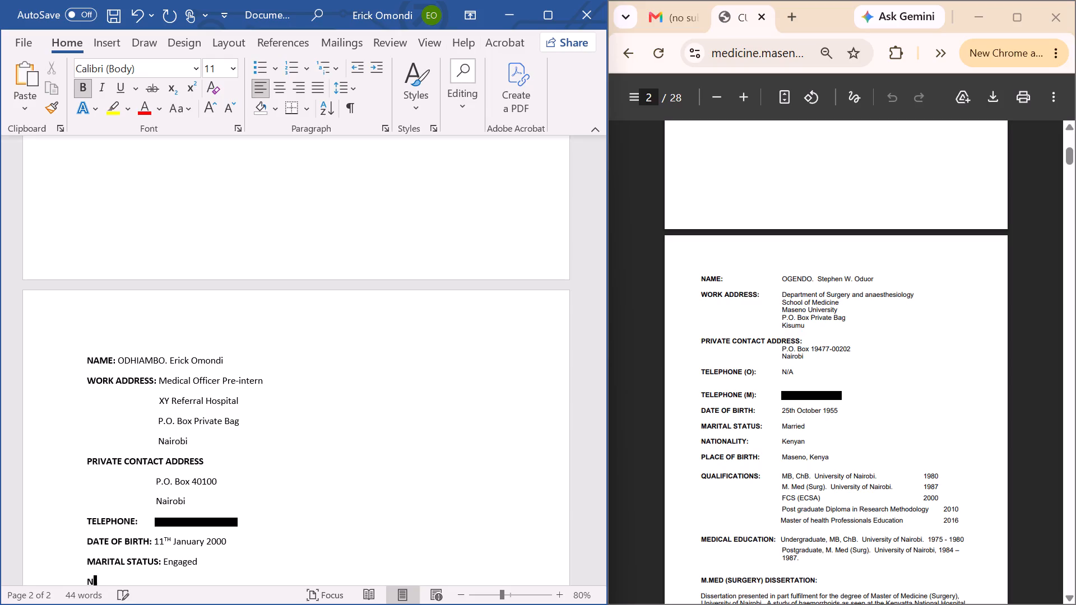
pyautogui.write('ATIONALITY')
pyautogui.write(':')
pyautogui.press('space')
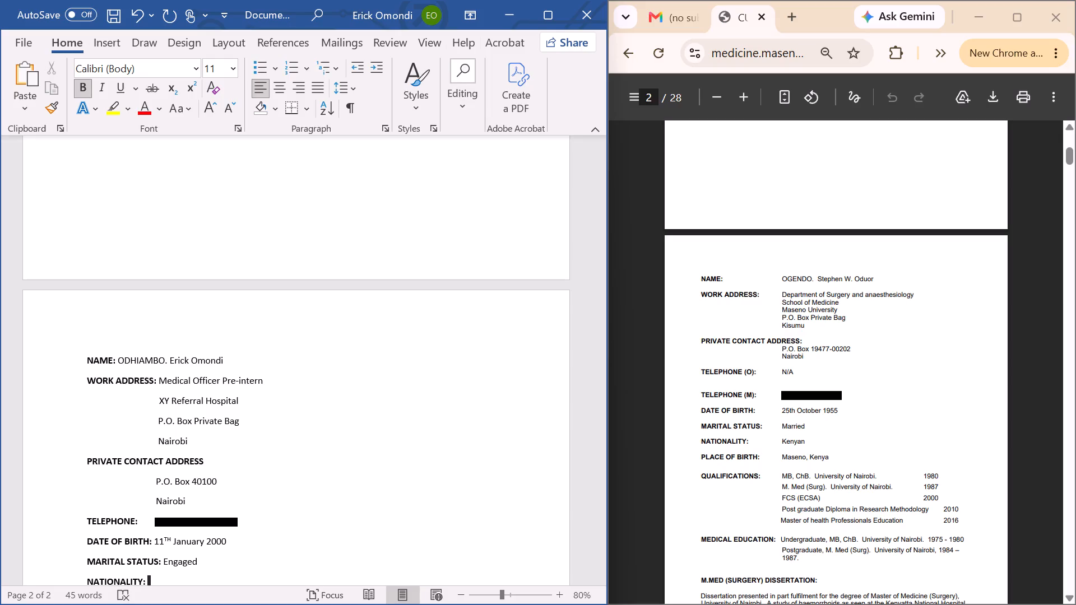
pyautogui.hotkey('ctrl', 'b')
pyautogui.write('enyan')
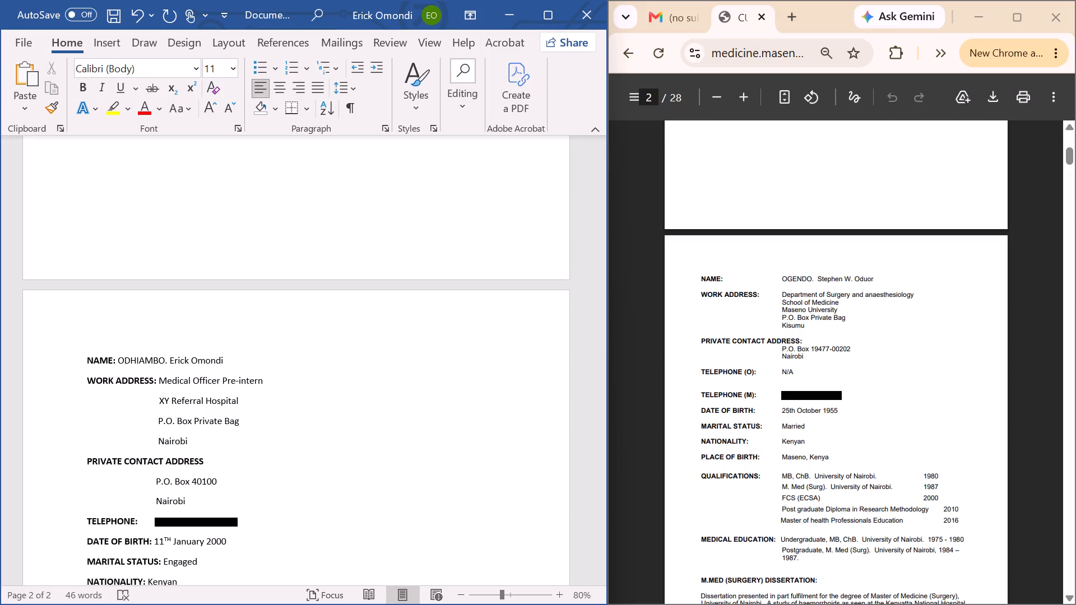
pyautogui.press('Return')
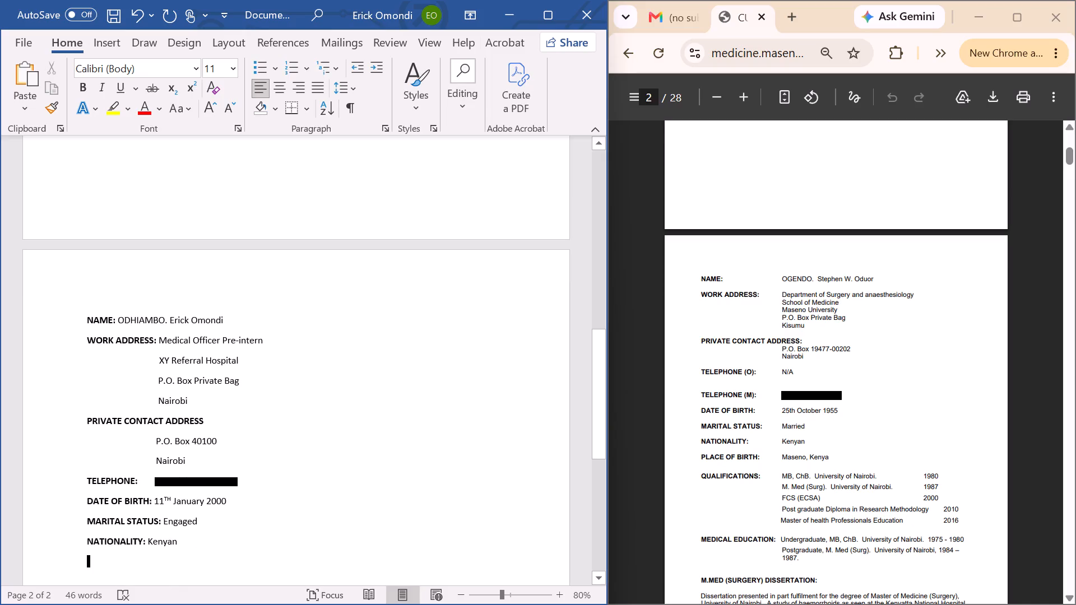
# Add a place of birth line below the nationality, with the bold label "PLACE OF BIRTH:" and the non-bold value "Nakuru".
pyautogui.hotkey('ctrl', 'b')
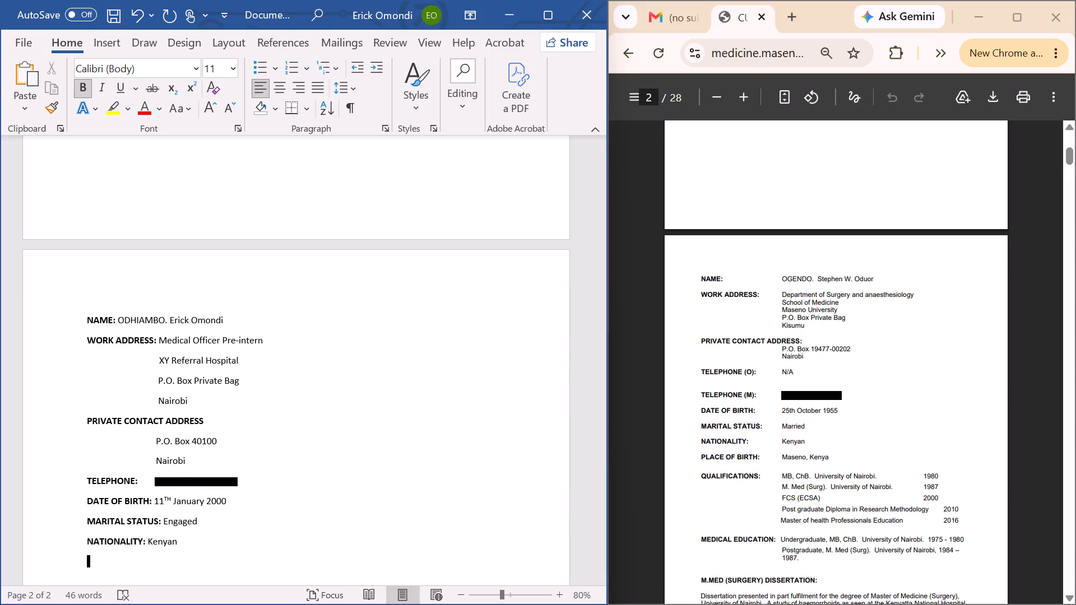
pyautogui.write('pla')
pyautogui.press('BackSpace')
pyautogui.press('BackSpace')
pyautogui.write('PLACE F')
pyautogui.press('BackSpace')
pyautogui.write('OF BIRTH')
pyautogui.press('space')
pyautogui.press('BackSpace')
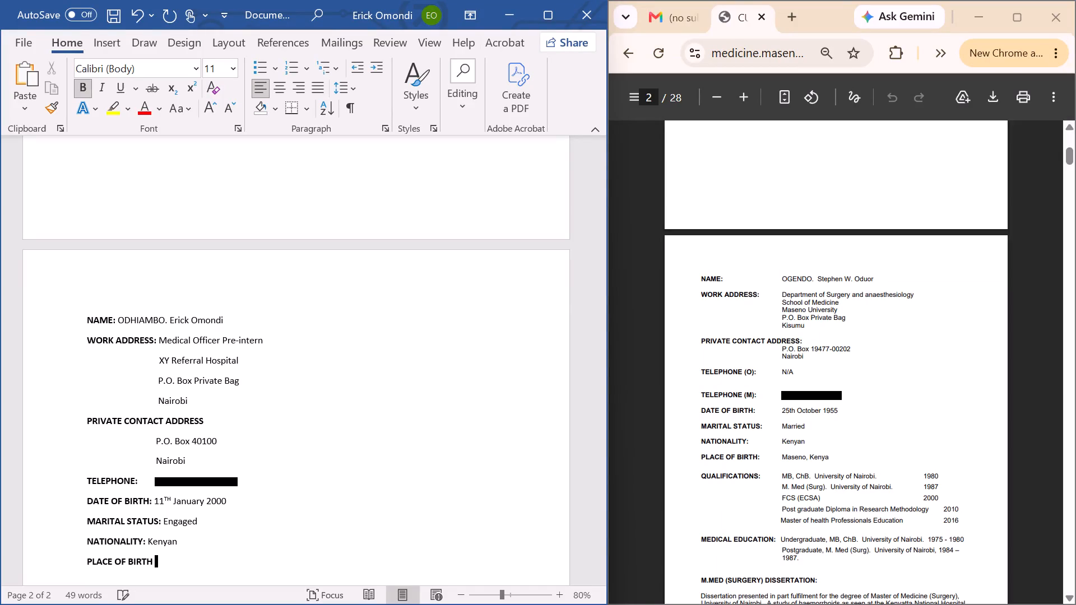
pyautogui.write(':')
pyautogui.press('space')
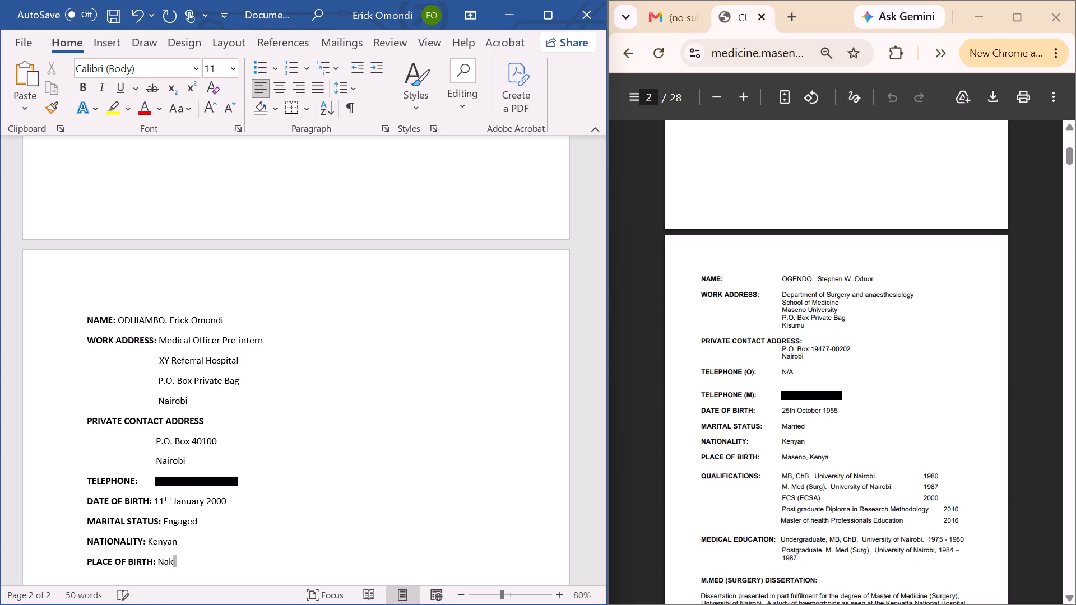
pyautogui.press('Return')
# Add the bold label "QUALIFICATIONS:" on the line below the place of birth.
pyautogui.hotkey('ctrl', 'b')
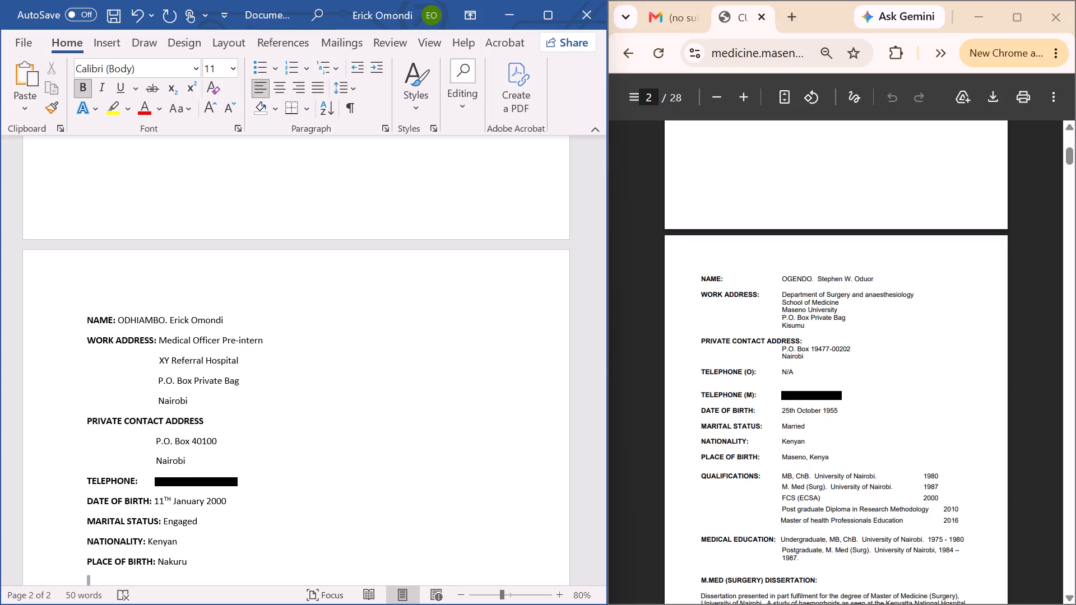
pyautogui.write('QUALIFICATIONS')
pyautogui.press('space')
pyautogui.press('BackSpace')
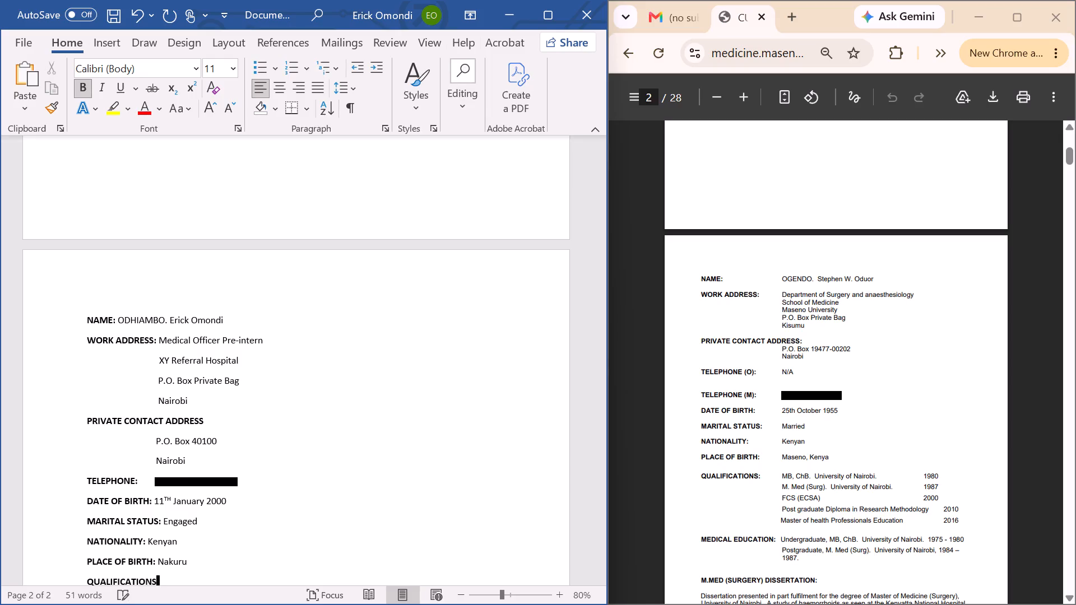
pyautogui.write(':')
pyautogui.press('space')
pyautogui.scroll(-1, 164, 488)
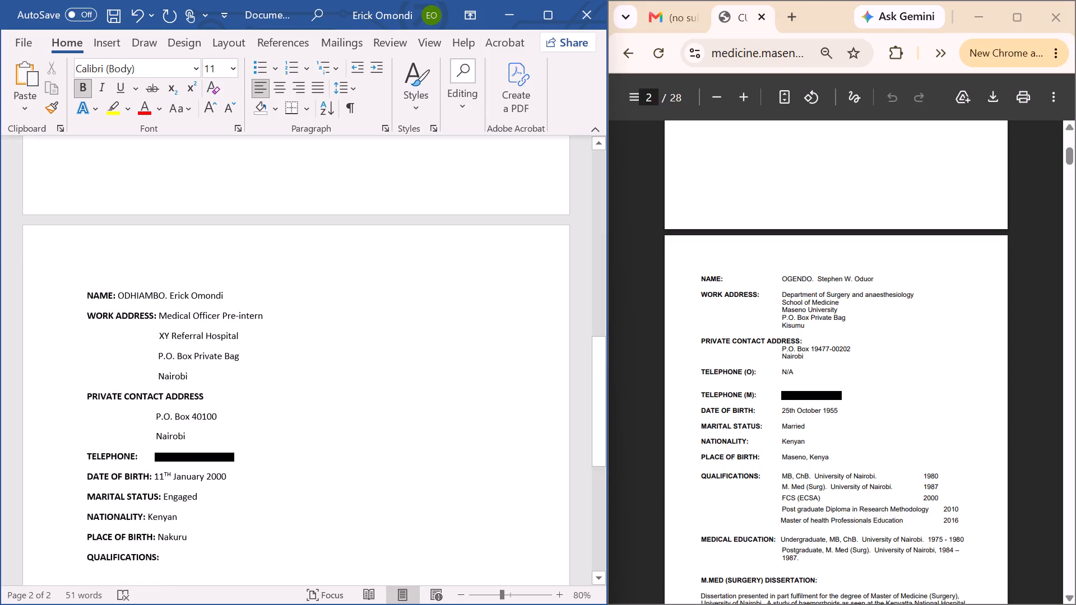
pyautogui.scroll(-1, 164, 488)
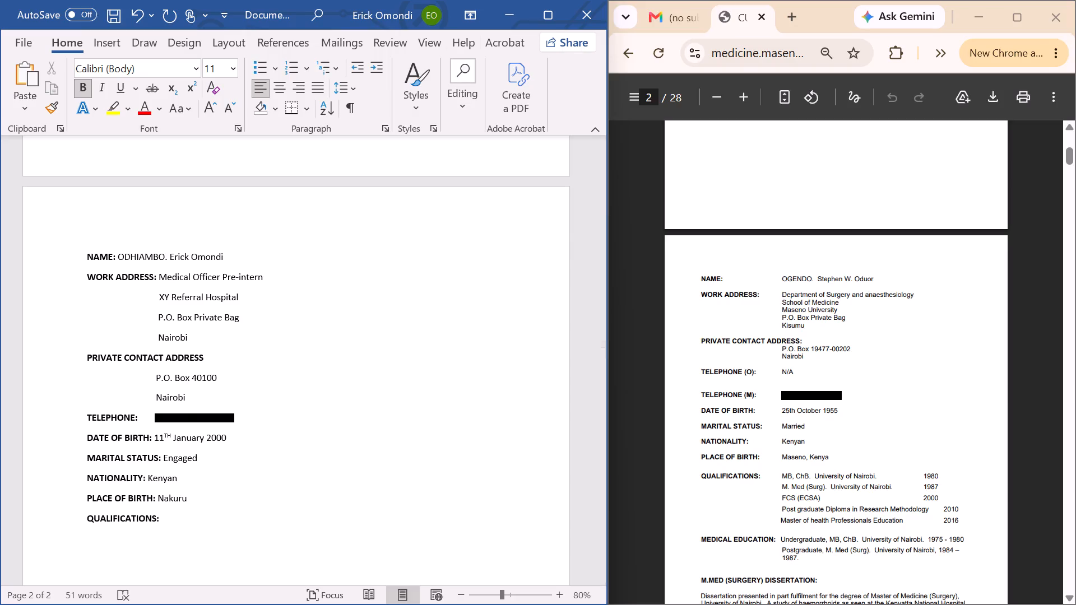
# Start the first qualification after the "QUALIFICATIONS:" label with "KCSE." in non-bold text.
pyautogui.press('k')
pyautogui.press('BackSpace')
pyautogui.hotkey('ctrl', 'b')
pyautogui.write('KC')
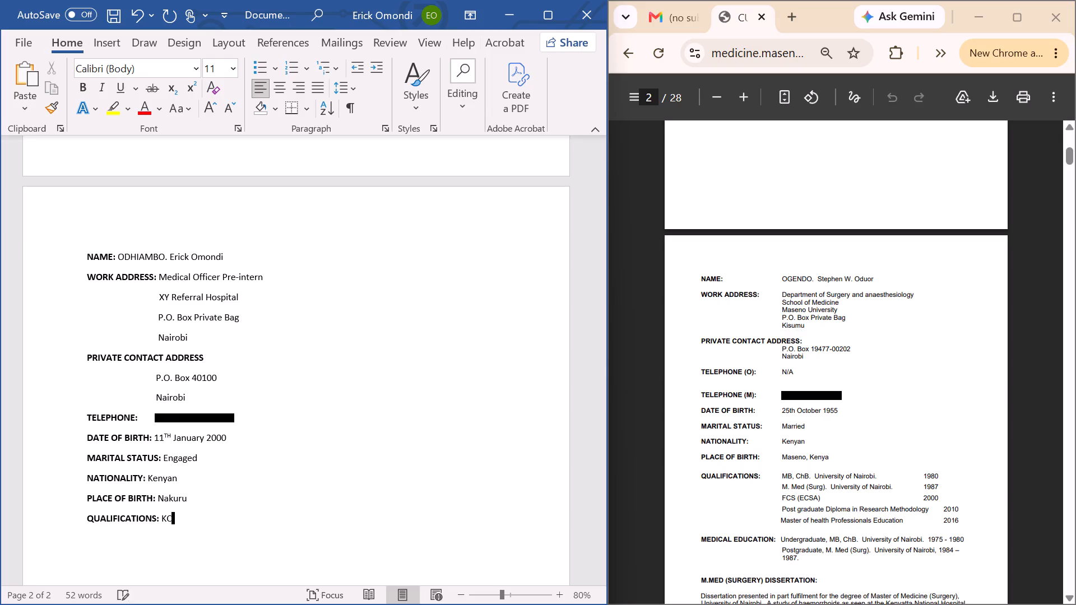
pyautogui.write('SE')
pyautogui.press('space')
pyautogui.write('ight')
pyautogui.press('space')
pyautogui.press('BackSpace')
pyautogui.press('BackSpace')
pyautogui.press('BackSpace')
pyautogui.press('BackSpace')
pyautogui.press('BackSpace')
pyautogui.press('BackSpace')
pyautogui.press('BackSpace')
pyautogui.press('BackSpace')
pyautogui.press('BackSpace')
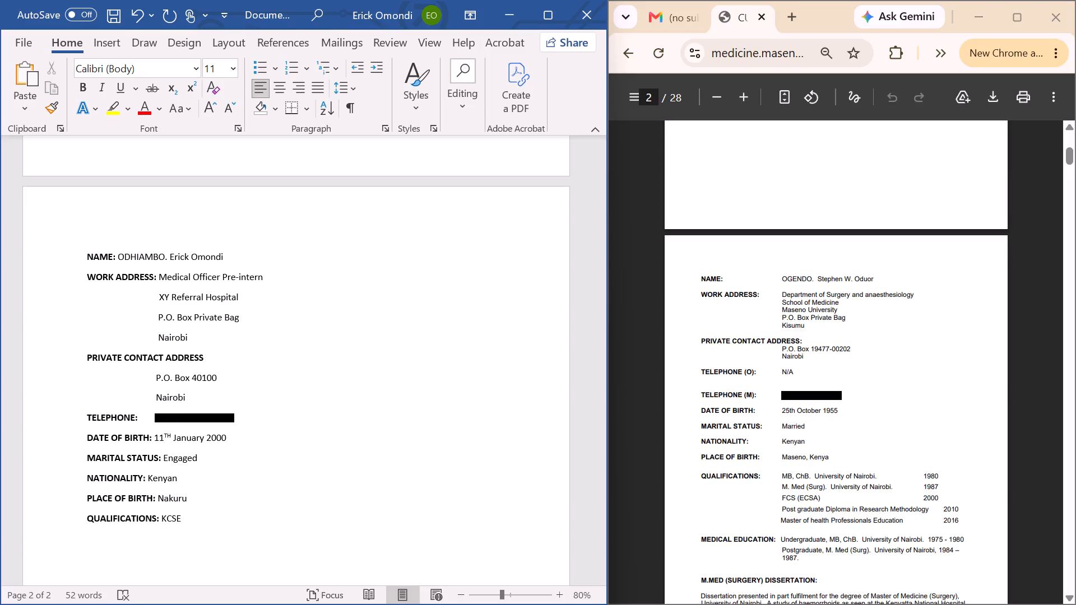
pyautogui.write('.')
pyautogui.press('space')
# Complete the KCSE entry with the school and year, "Light Academy International School 2019".
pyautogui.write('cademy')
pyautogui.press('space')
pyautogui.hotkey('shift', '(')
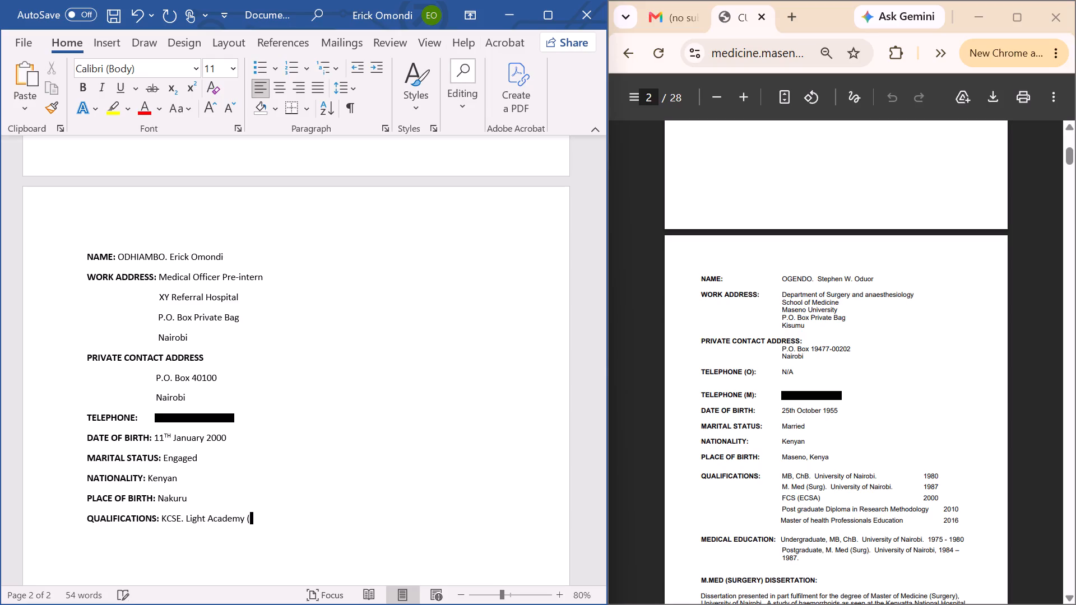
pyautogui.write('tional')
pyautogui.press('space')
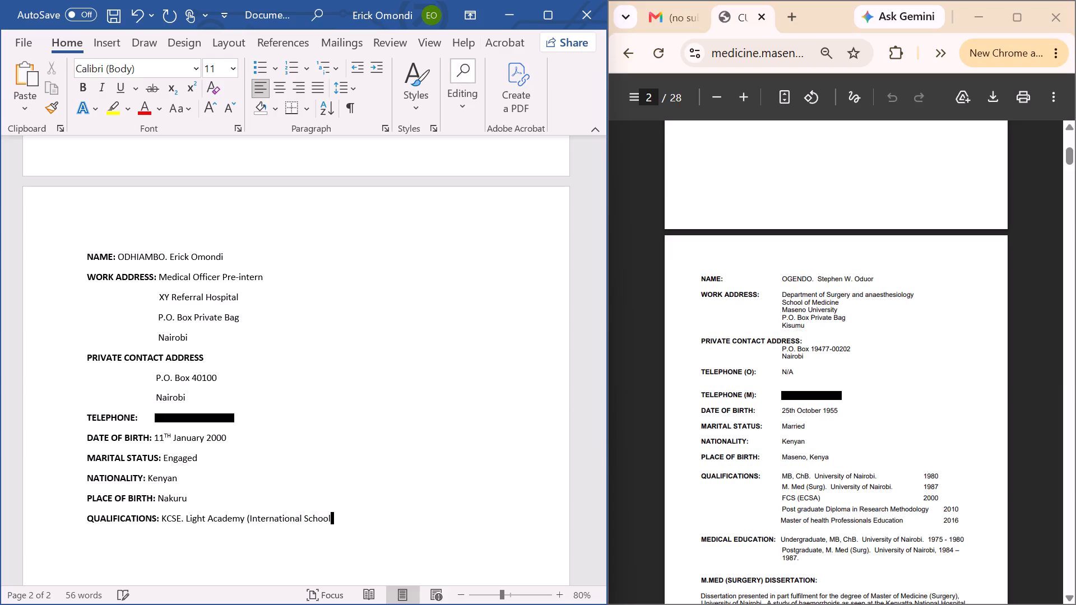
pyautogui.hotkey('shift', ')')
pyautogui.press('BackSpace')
pyautogui.click(249, 513)
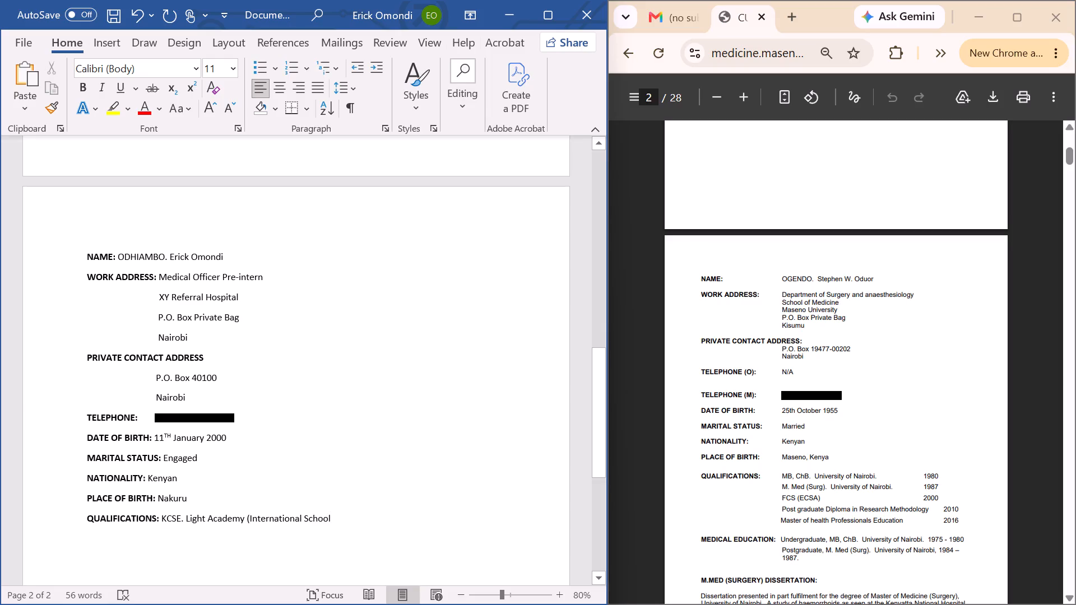
pyautogui.press('BackSpace')
pyautogui.click(354, 519)
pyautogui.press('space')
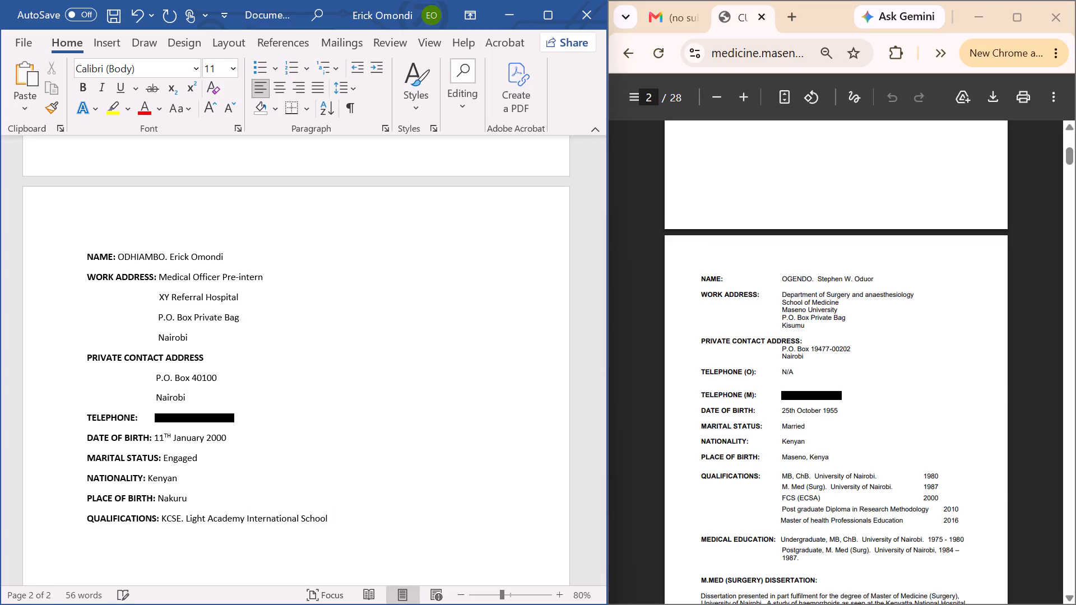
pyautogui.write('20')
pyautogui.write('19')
# Add a second qualification on a new line, indented with spaces to align under "KCSE", reading "MB, ChB. Maseno University".
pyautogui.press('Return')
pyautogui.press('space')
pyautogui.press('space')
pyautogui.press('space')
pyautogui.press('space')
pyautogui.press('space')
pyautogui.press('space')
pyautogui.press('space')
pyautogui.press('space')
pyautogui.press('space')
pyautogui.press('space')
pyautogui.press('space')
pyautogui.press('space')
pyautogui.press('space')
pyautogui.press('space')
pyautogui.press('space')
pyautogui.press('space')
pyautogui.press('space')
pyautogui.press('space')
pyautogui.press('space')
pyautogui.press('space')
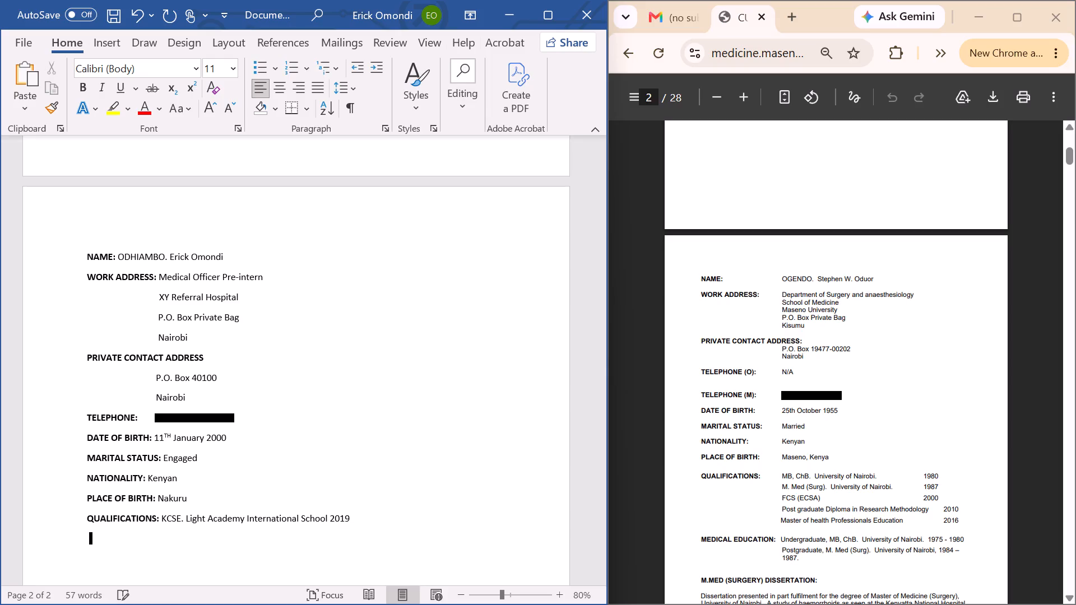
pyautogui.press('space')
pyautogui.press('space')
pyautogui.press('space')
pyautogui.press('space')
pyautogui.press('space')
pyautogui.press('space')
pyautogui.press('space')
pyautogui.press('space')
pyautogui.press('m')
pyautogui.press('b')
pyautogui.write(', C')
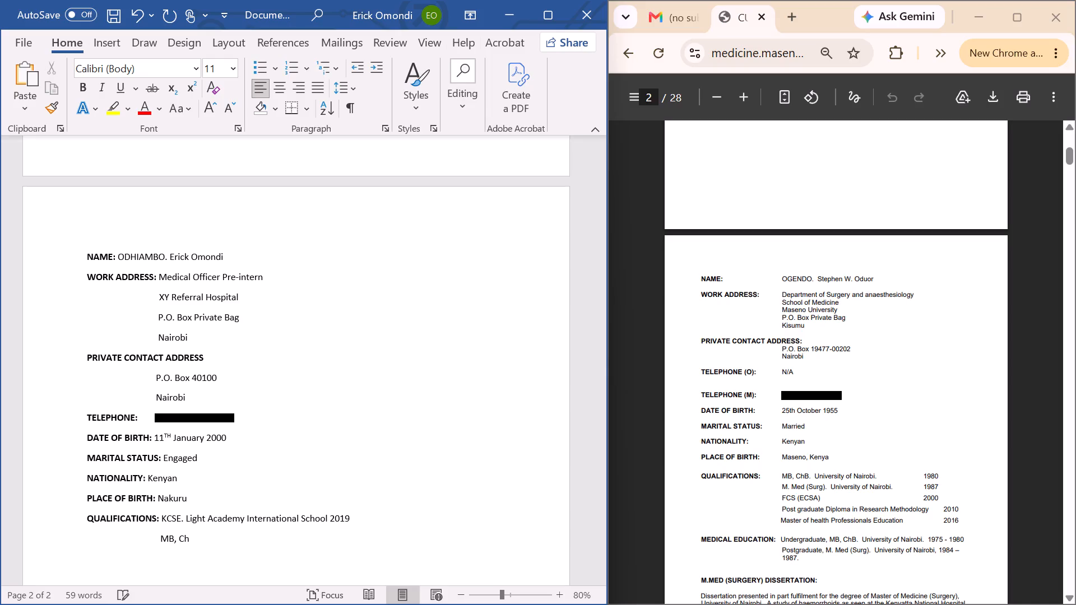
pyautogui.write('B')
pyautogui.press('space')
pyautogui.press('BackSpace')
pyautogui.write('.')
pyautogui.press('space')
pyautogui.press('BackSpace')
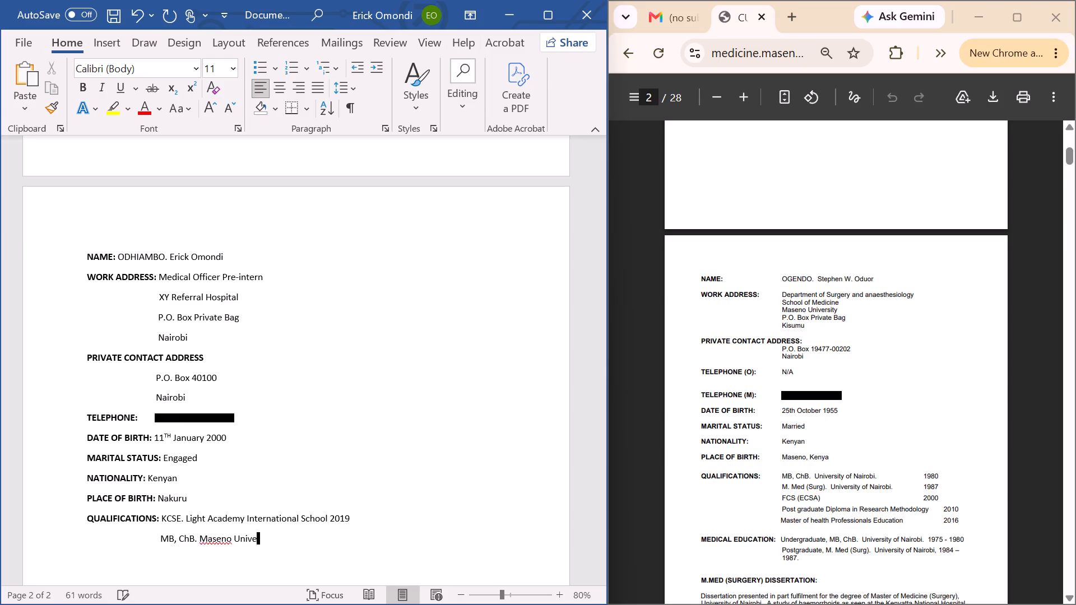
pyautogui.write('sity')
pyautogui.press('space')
# Add the year 2026 to the Maseno University line, set apart from the text by a wide gap of spaces.
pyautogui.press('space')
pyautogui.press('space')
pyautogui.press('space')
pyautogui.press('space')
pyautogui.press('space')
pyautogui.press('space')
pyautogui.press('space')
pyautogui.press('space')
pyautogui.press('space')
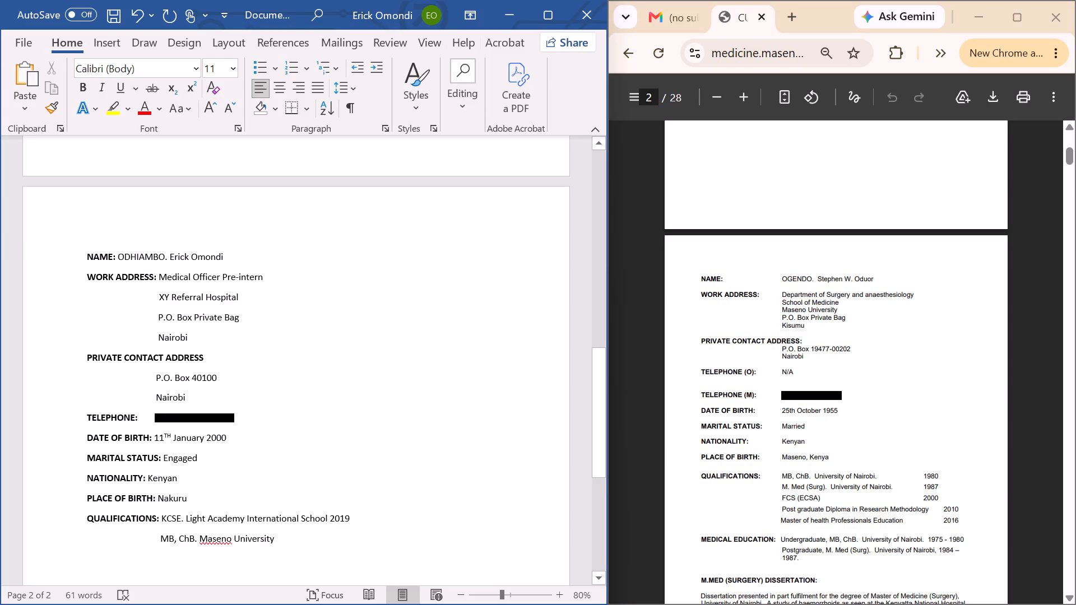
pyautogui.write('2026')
pyautogui.click(466, 187)
# Widen the gap before 2019 on the KCSE line with spaces so the year lines up above 2026.
pyautogui.click(338, 506)
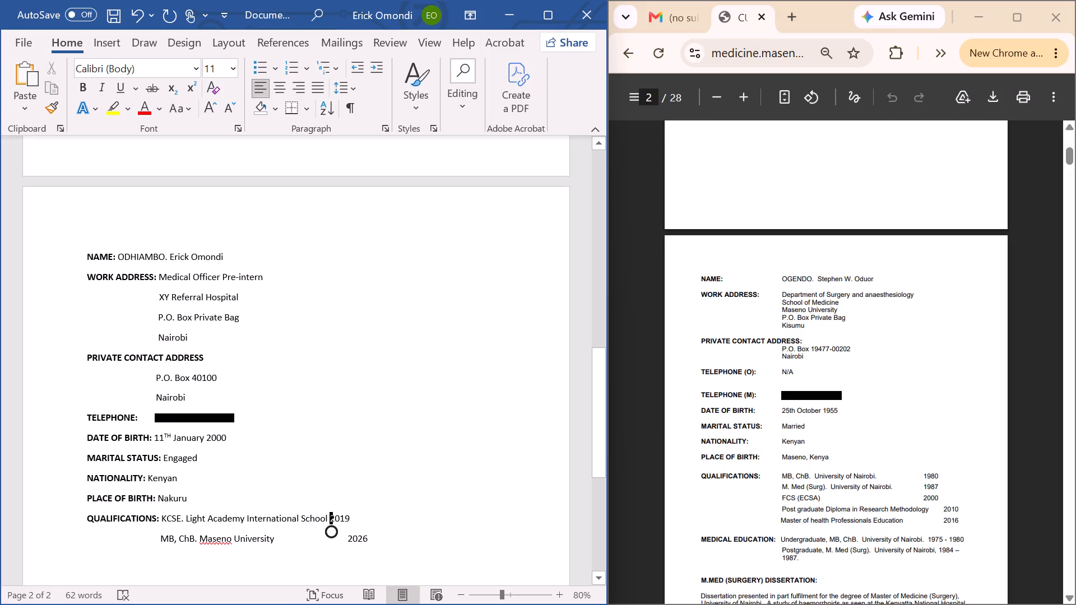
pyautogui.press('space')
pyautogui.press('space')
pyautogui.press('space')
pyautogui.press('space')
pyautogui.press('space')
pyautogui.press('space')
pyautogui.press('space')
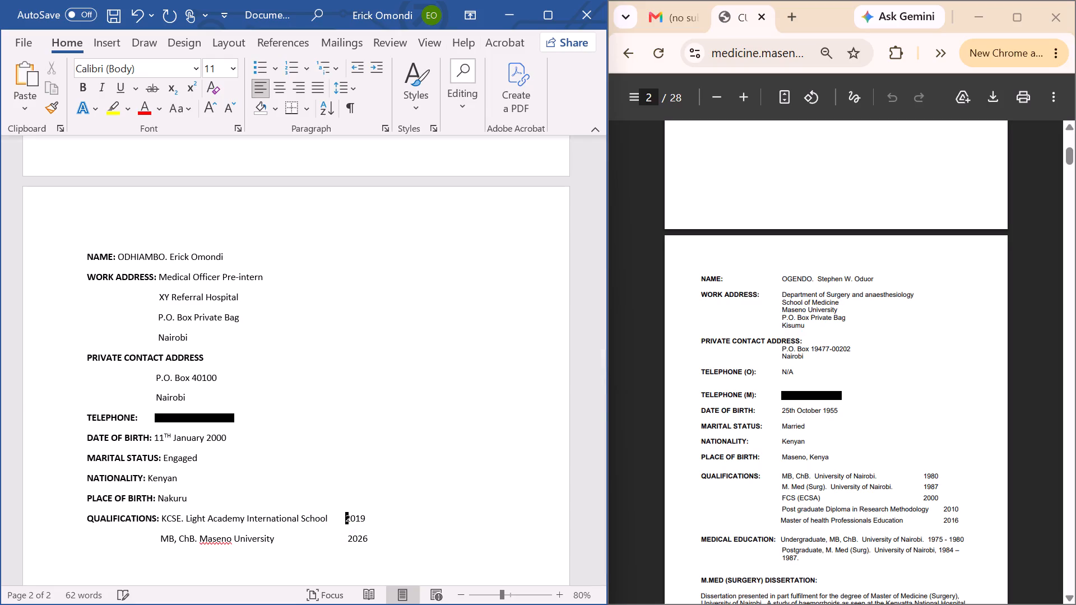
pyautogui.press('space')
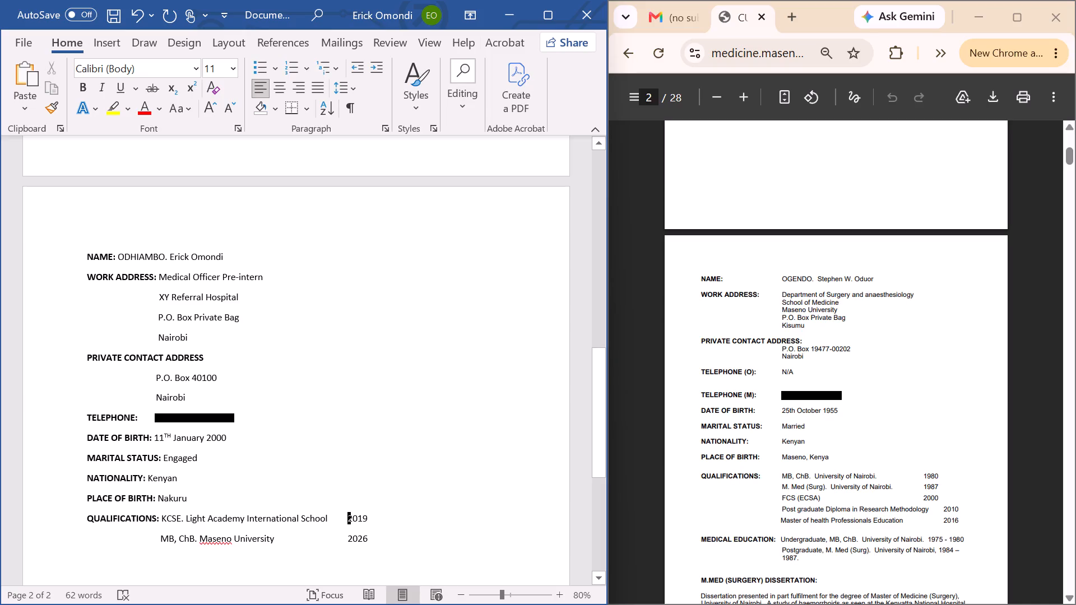
# Add a new line below the Maseno University qualification with the bold label "MEDICAL EDUCATION:".
pyautogui.click(384, 530)
pyautogui.click(369, 541)
pyautogui.press('Return')
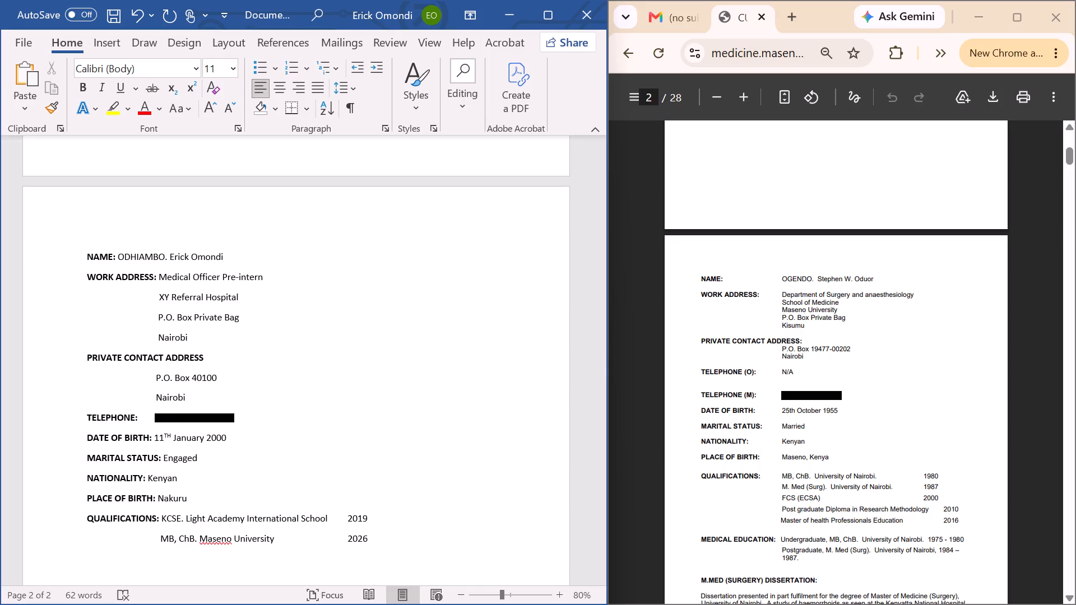
pyautogui.press('BackSpace')
pyautogui.hotkey('ctrl', 'b')
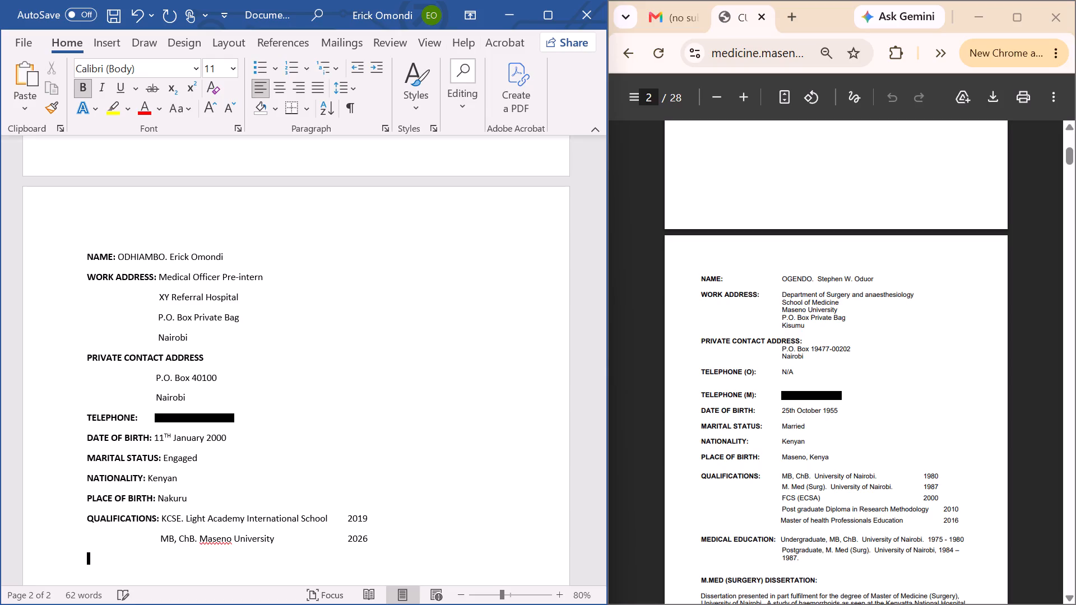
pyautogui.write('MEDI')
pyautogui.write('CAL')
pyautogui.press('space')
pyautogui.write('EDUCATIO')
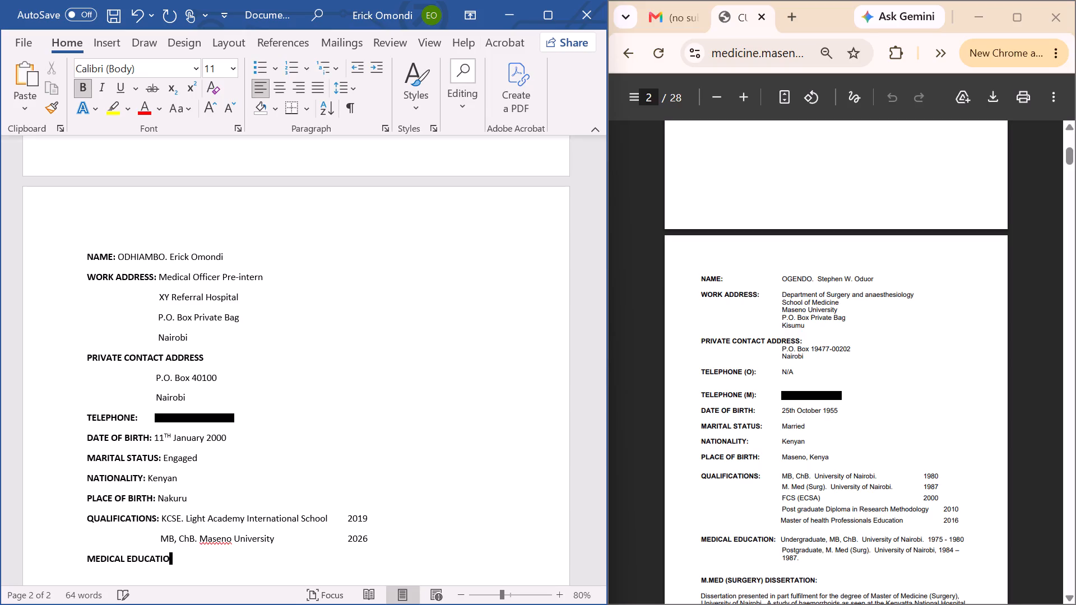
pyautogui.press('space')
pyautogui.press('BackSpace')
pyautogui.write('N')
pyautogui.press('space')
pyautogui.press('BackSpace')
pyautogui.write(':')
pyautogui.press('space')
# Enter "Undergraduate, MB, ChB. Maseno University" in non-bold text after the "MEDICAL EDUCATION:" label.
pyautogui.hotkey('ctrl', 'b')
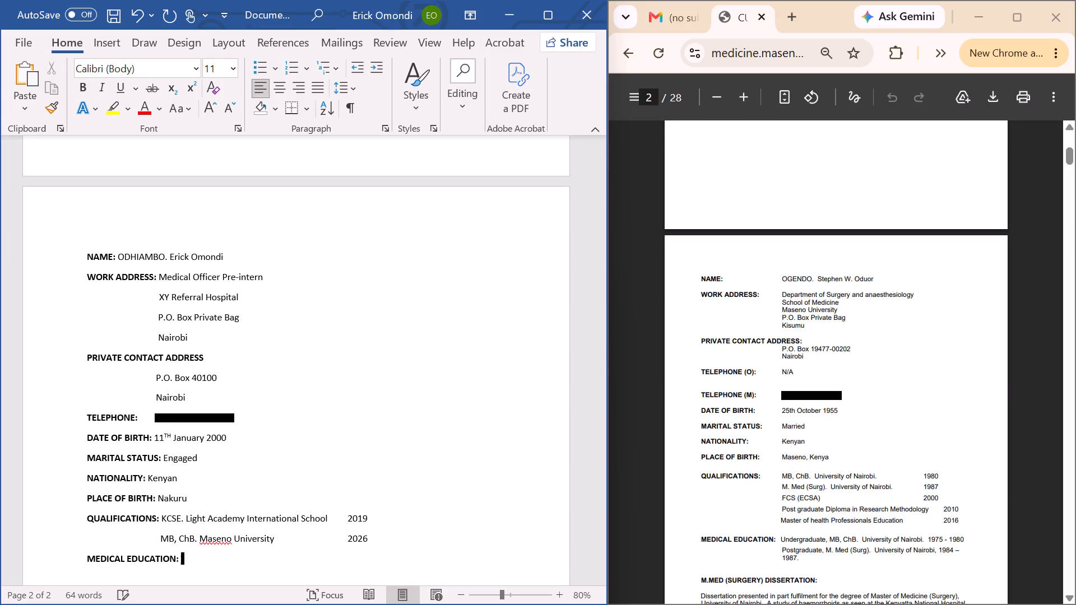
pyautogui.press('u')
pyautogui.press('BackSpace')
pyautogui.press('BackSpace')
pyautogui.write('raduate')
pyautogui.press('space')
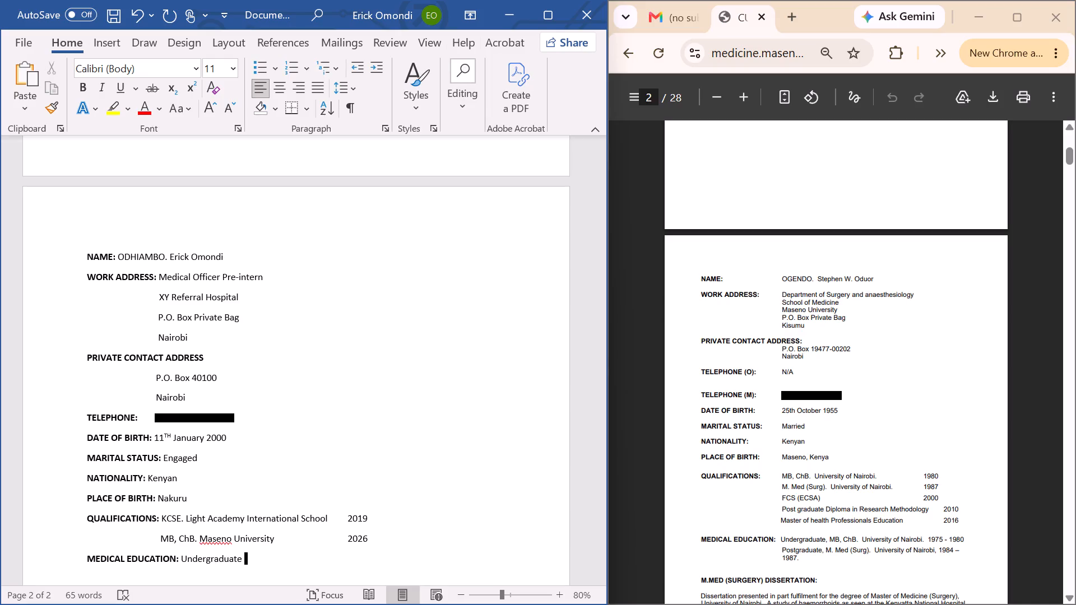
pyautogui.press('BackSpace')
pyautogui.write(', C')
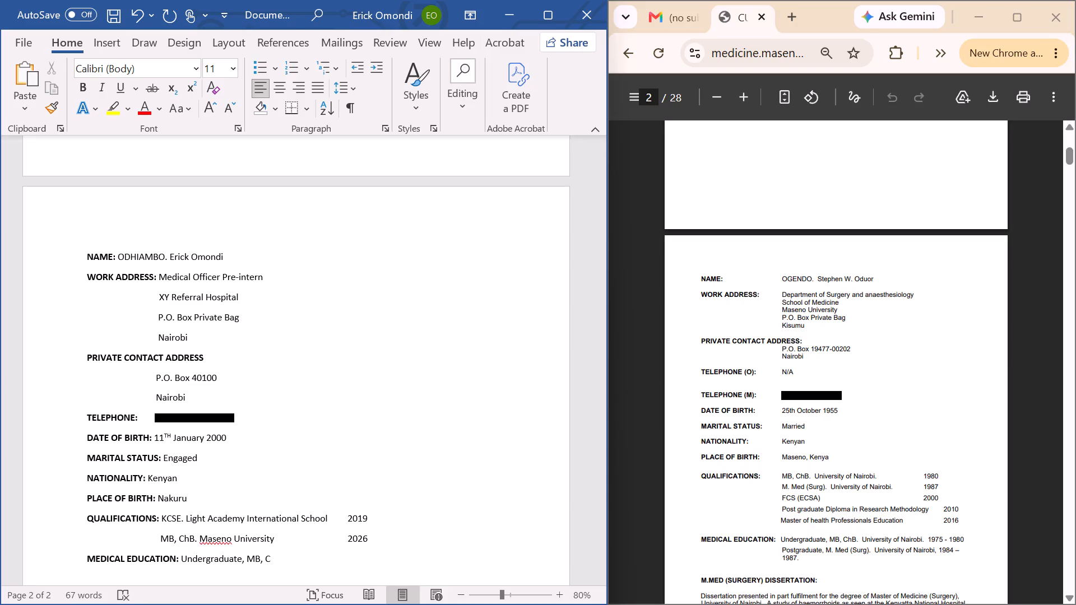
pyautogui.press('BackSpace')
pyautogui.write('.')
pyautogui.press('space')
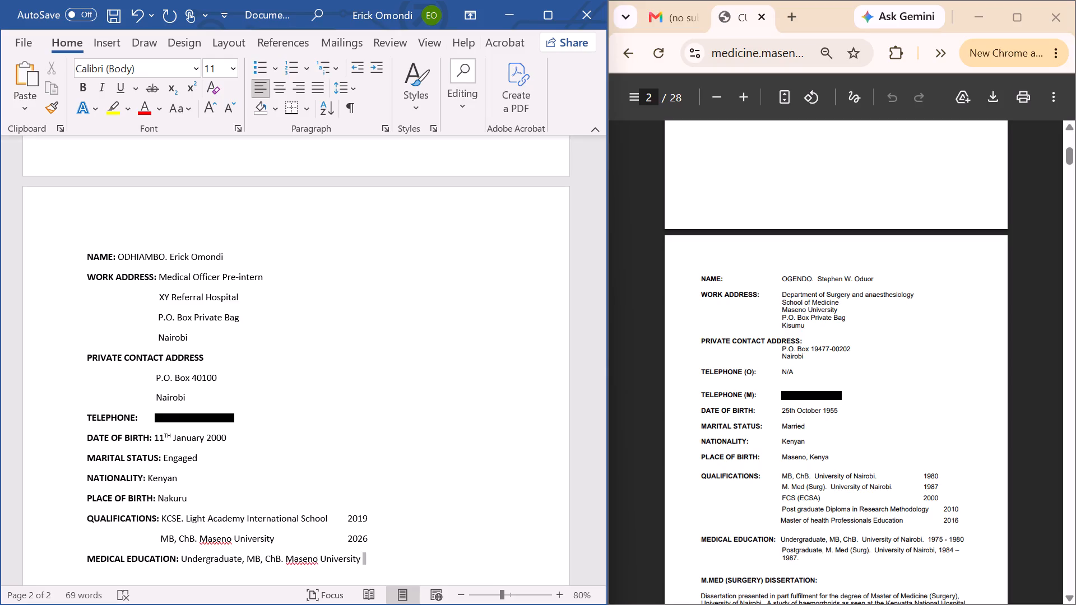
# Add the year range 2020-2026 to the end of the medical education entry.
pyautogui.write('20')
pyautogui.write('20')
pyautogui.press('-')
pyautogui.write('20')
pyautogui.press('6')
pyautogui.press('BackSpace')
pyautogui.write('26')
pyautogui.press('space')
# Following the sample CV's next relevant section, add a new line below the medical education entry with the bold label "MEDICAL REGISTRATION:".
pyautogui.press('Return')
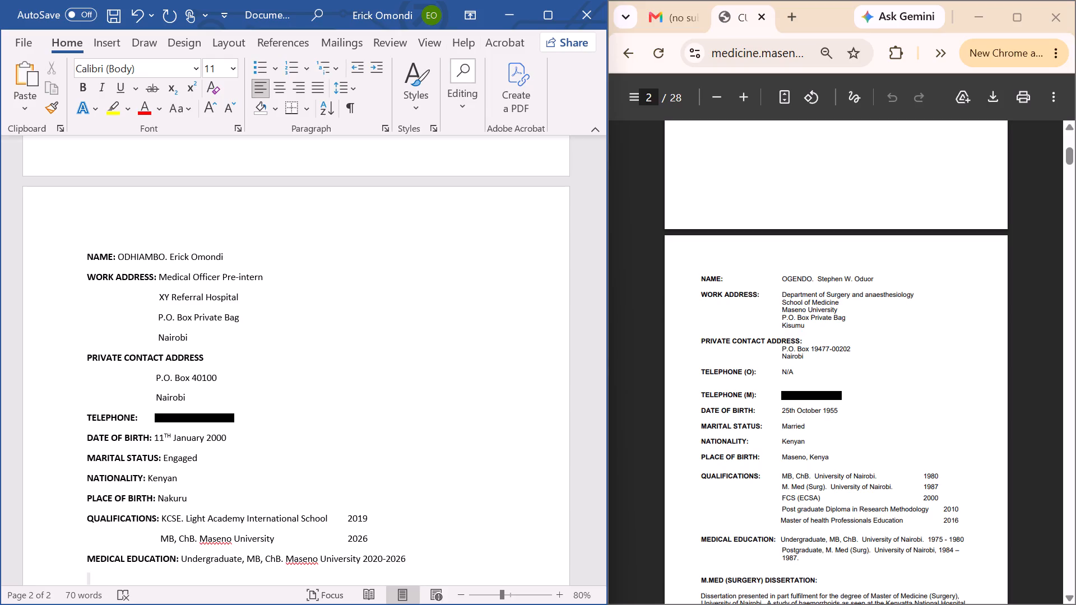
pyautogui.scroll(-2, 369, 541)
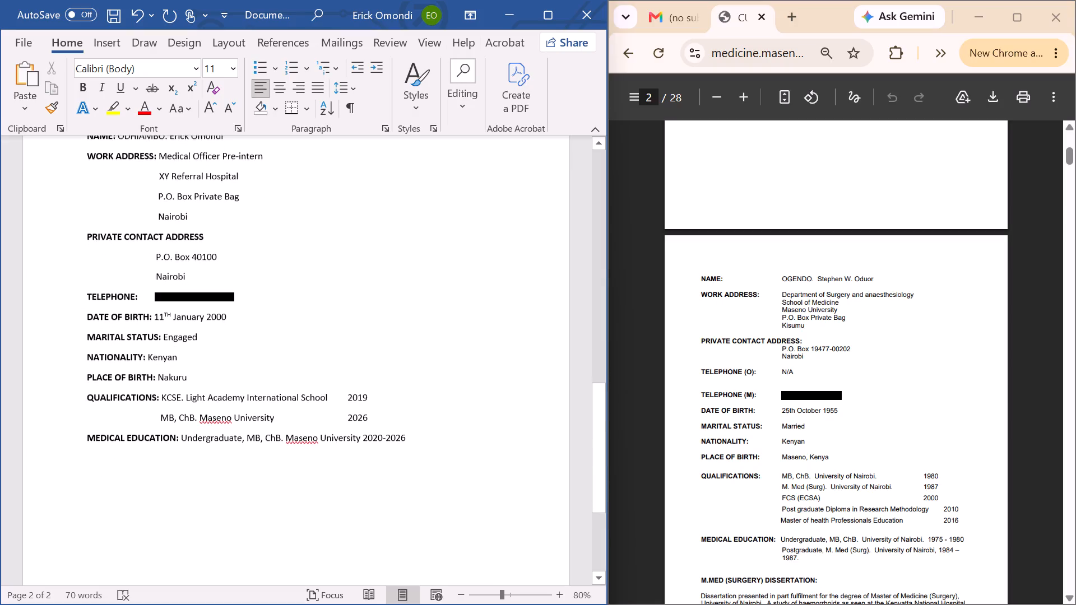
pyautogui.scroll(-1, 780, 519)
pyautogui.doubleClick(780, 519)
pyautogui.scroll(-1, 777, 516)
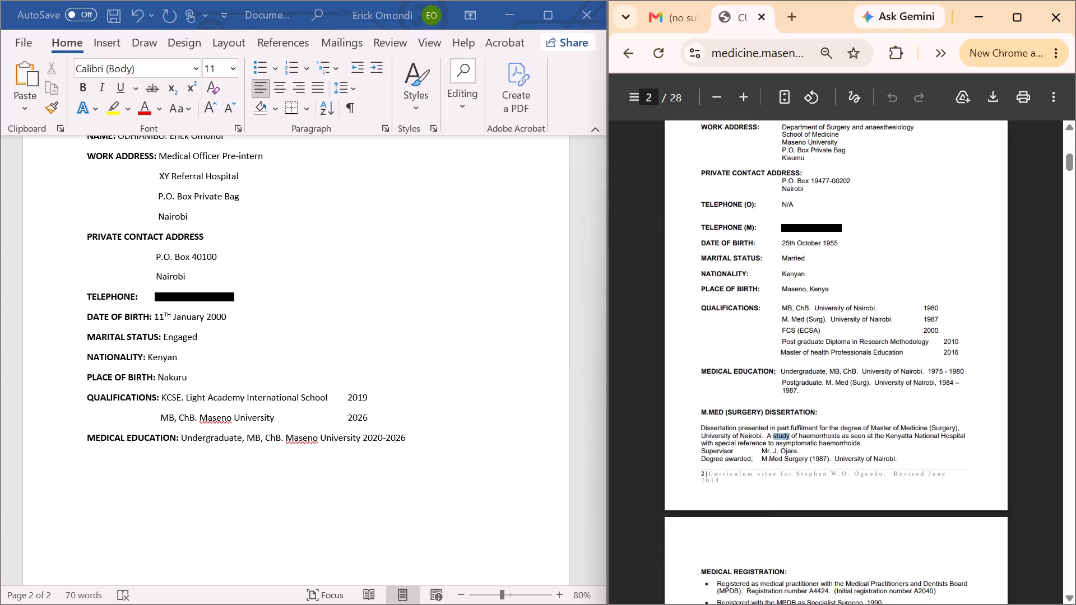
pyautogui.scroll(-4, 813, 453)
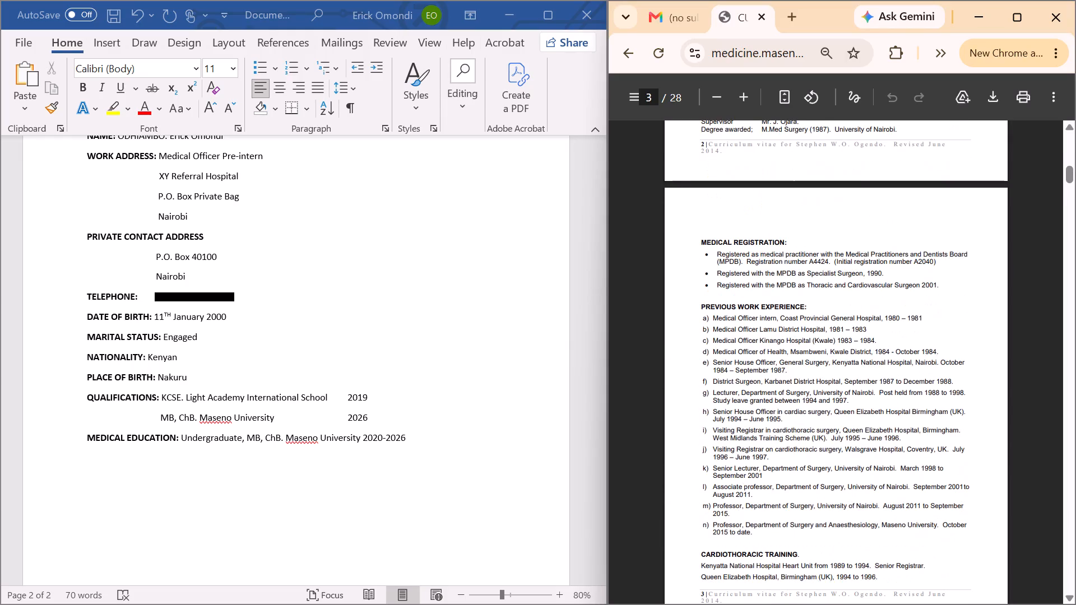
pyautogui.scroll(2, 560, 477)
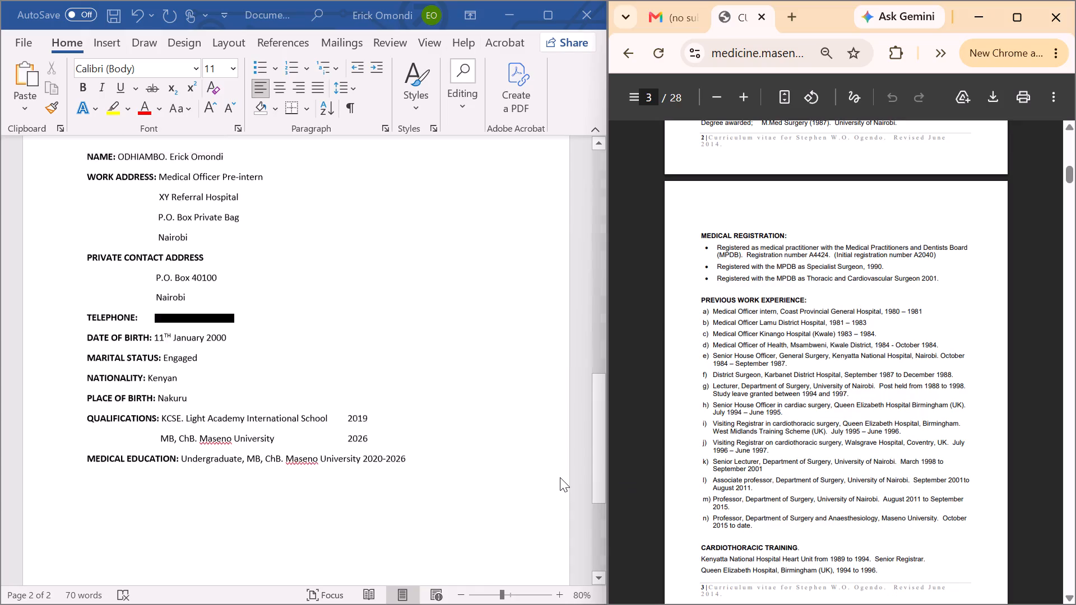
pyautogui.doubleClick(429, 515)
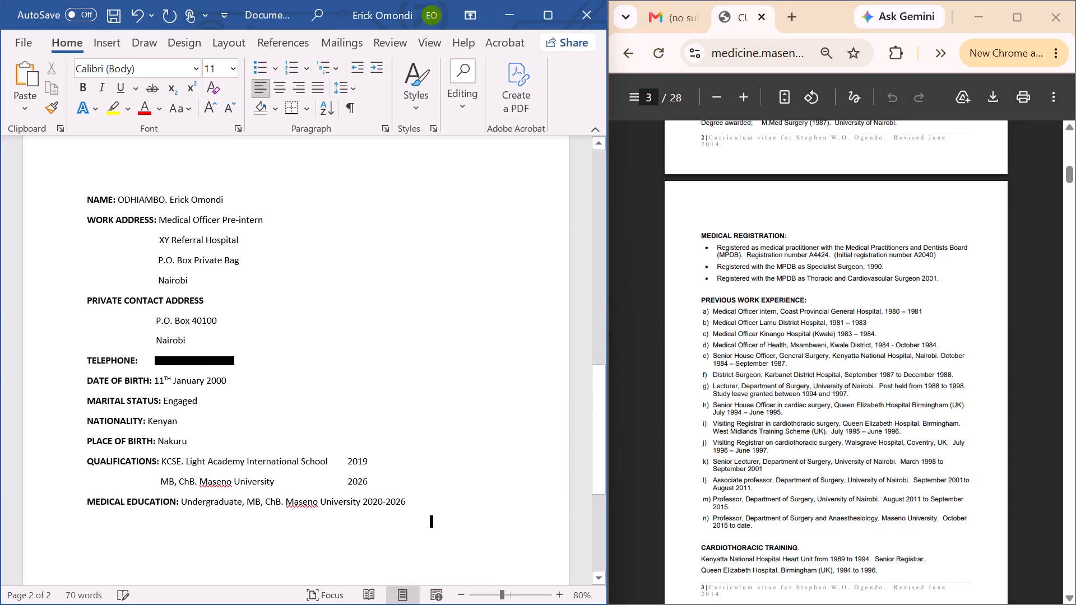
pyautogui.click(420, 515)
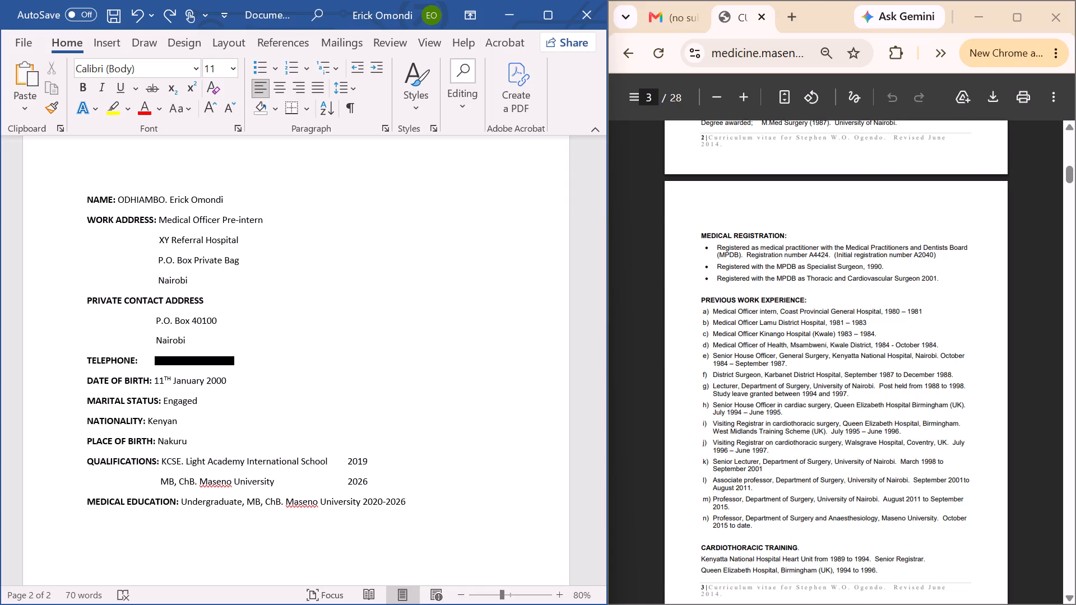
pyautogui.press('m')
pyautogui.press('BackSpace')
pyautogui.hotkey('ctrl', 'b')
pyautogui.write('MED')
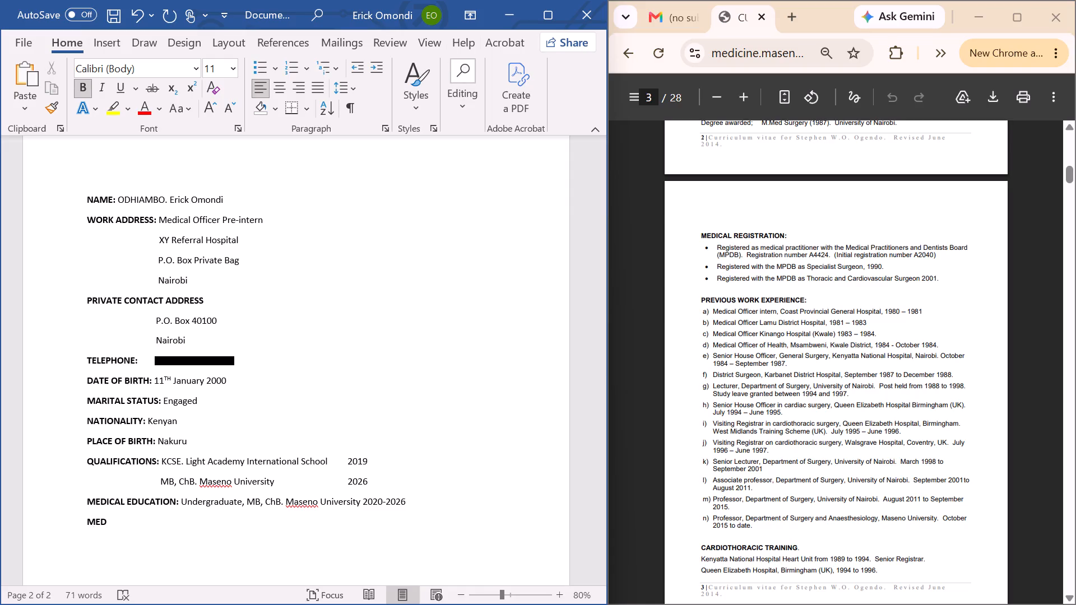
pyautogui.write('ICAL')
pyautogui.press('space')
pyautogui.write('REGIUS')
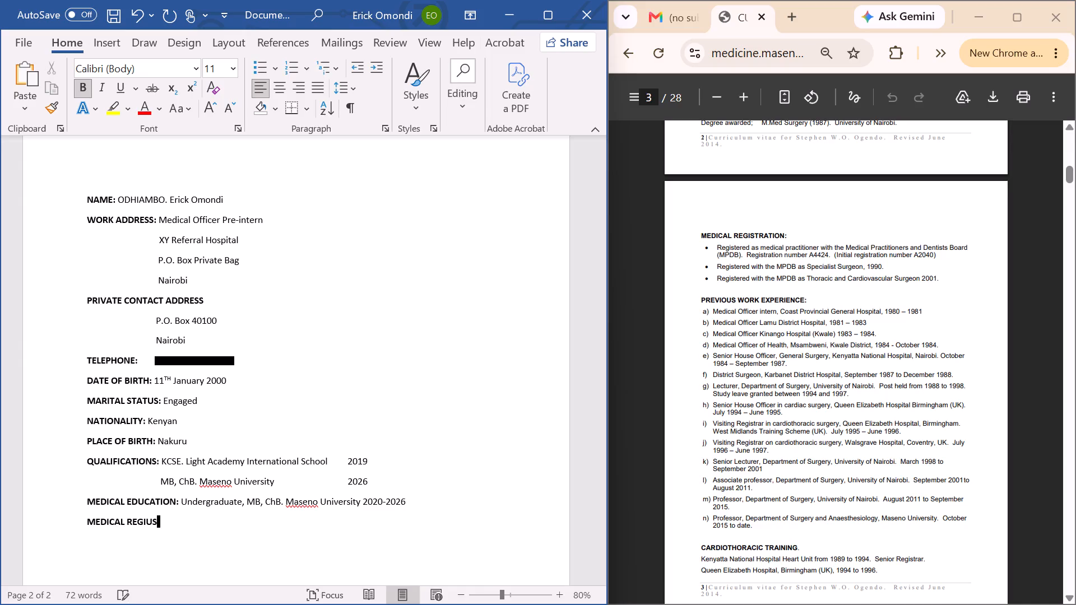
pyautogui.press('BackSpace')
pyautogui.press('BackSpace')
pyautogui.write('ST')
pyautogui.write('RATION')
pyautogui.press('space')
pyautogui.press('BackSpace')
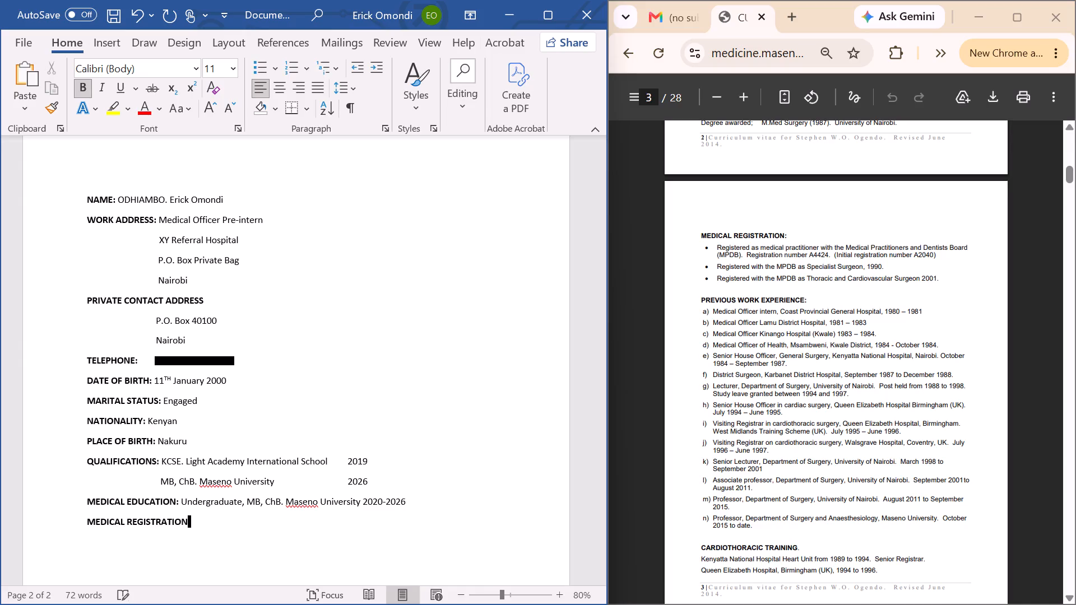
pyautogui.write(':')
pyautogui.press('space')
# Start a bulleted list below the "MEDICAL REGISTRATION:" label with the non-bold text "Registered as medical practitioner with the".
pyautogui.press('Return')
pyautogui.click(263, 75)
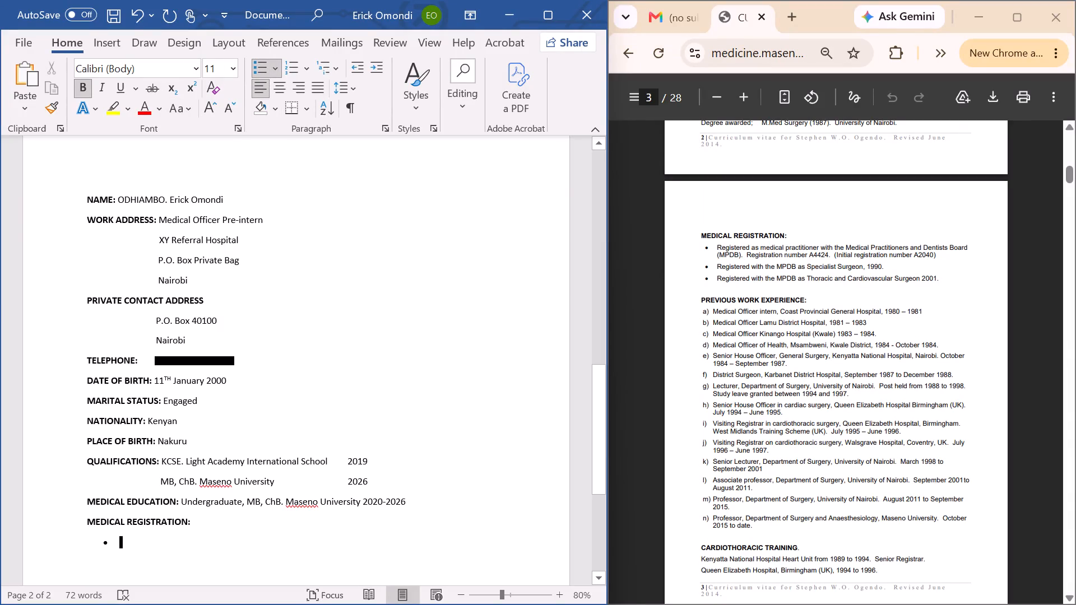
pyautogui.hotkey('ctrl', 'b')
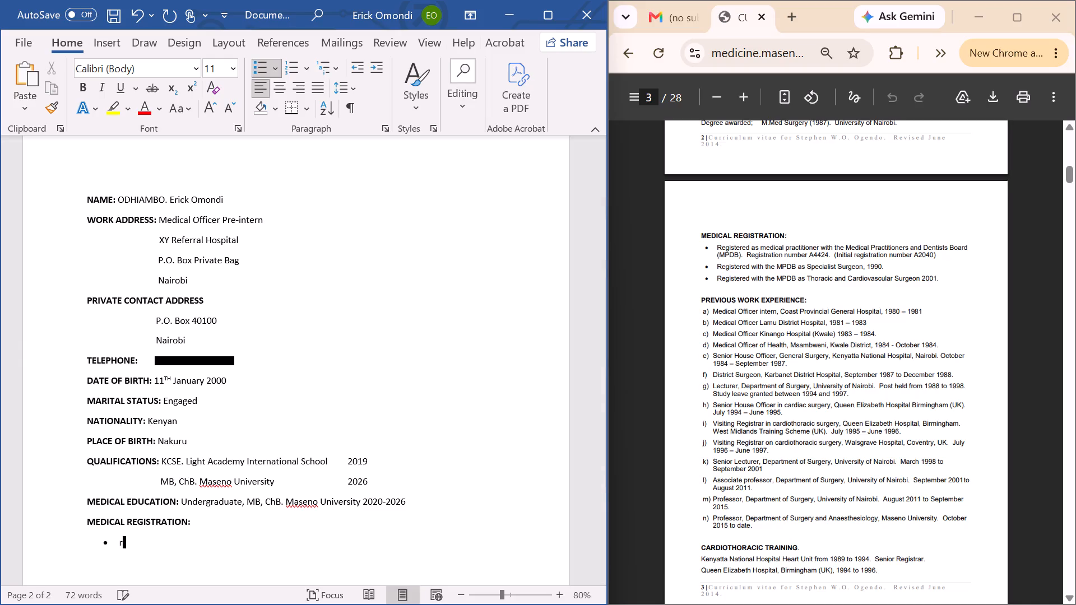
pyautogui.press('BackSpace')
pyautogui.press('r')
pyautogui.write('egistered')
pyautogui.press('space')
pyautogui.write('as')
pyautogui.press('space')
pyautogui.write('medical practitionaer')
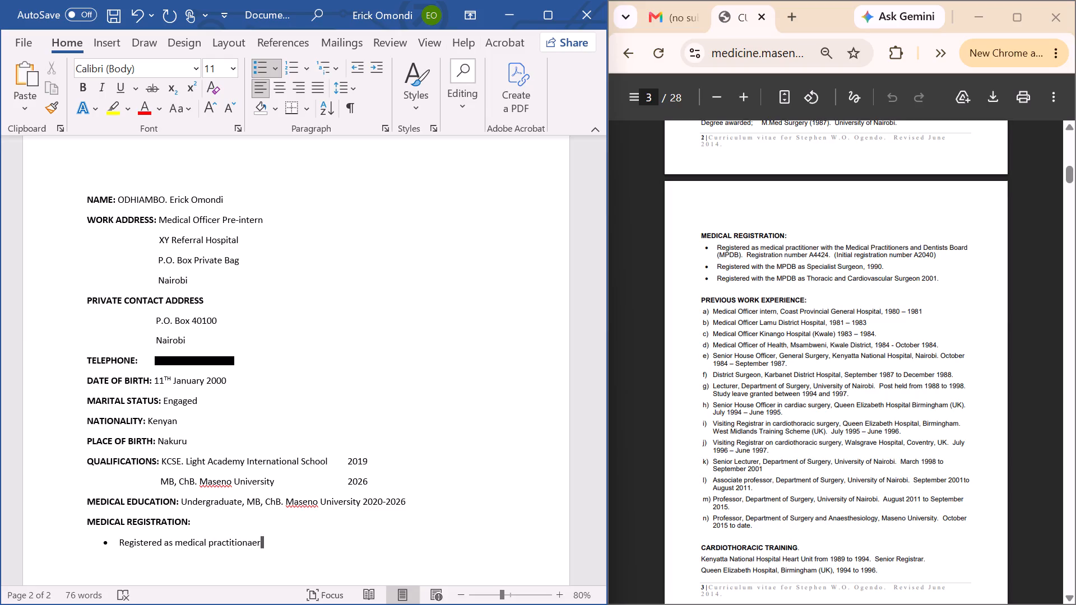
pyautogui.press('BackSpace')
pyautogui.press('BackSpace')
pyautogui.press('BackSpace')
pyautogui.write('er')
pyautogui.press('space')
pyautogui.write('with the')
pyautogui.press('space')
# Continue the medical registration bullet with "Kenya Medical Practitioners and Dentists Board".
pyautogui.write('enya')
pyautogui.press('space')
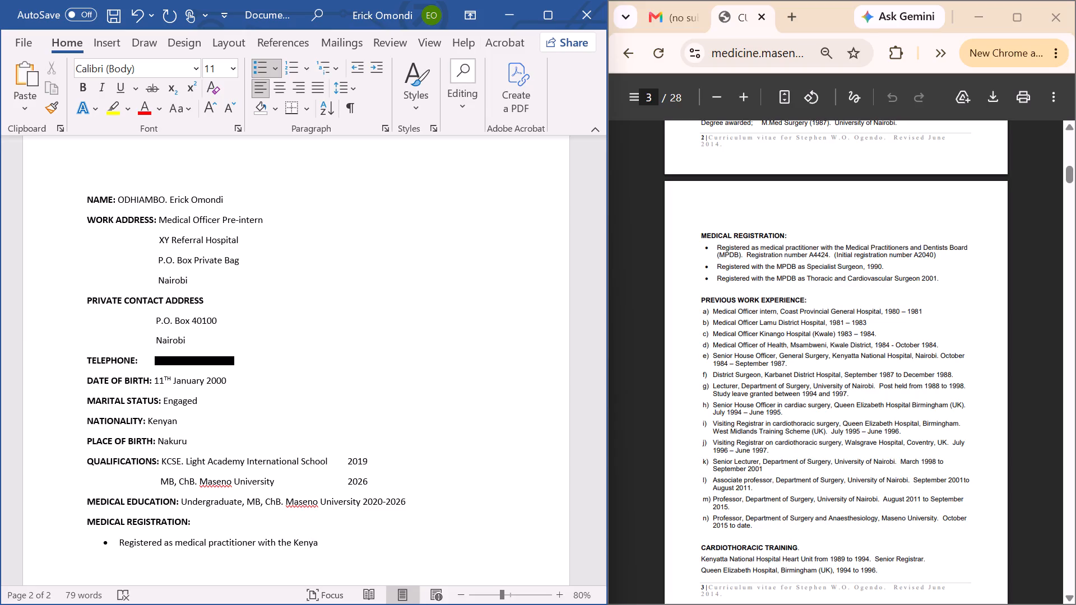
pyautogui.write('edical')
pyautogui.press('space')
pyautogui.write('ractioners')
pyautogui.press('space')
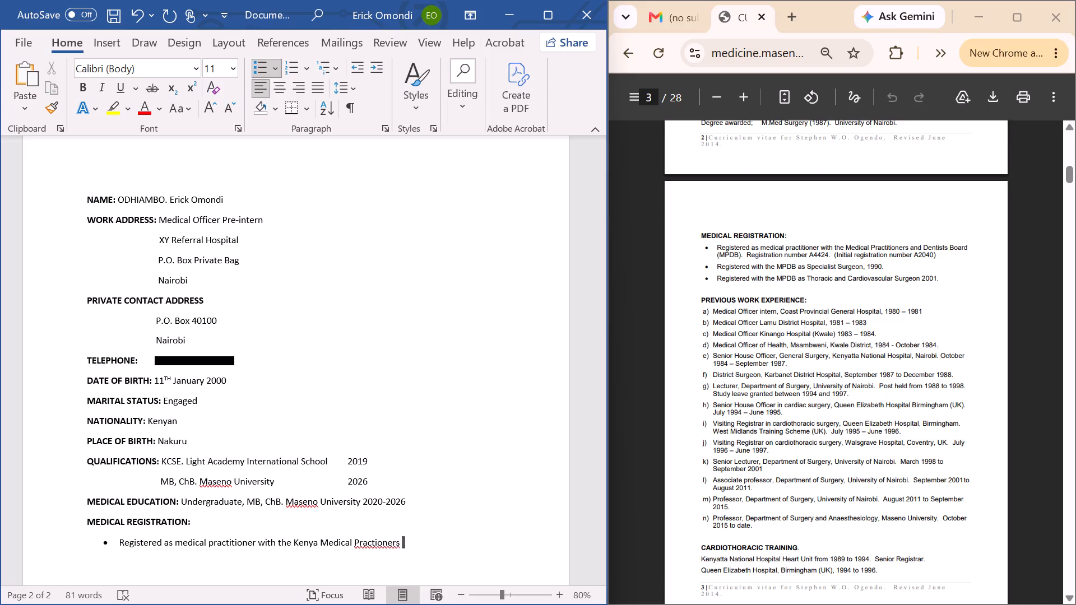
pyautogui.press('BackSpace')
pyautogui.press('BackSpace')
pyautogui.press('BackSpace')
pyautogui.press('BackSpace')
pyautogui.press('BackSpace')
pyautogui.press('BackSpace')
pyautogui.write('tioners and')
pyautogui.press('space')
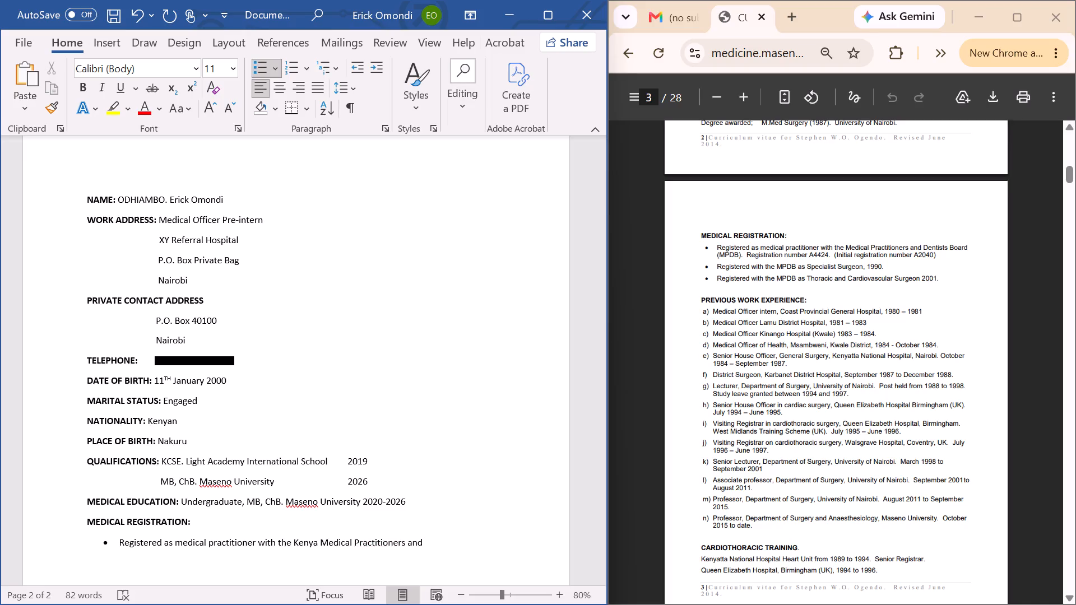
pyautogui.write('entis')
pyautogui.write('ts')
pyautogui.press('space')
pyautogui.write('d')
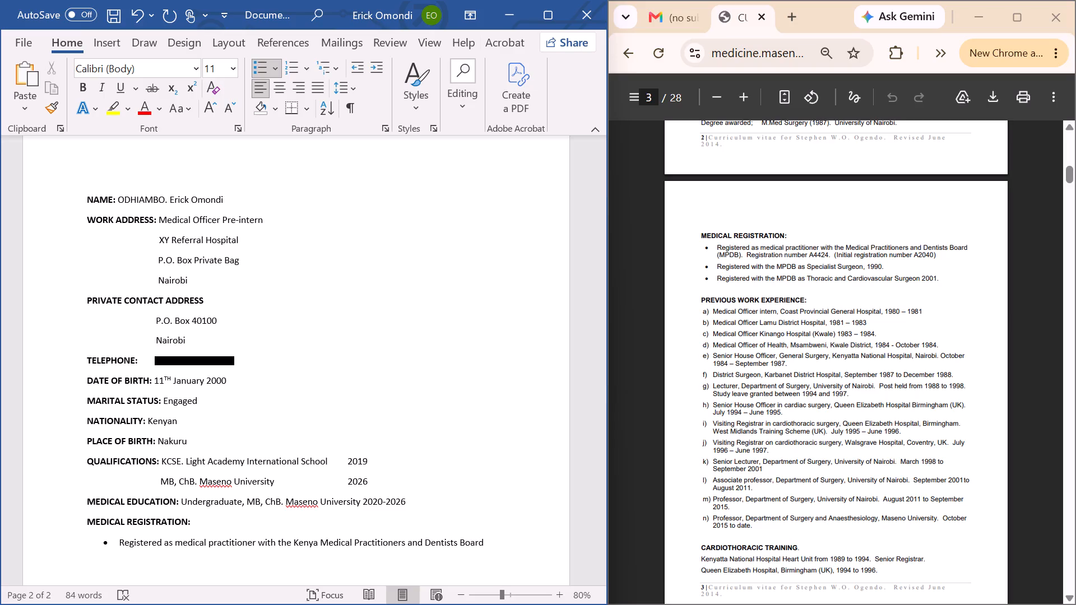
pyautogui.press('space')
# Replace the word "Board" at the end of the registration bullet with "Union".
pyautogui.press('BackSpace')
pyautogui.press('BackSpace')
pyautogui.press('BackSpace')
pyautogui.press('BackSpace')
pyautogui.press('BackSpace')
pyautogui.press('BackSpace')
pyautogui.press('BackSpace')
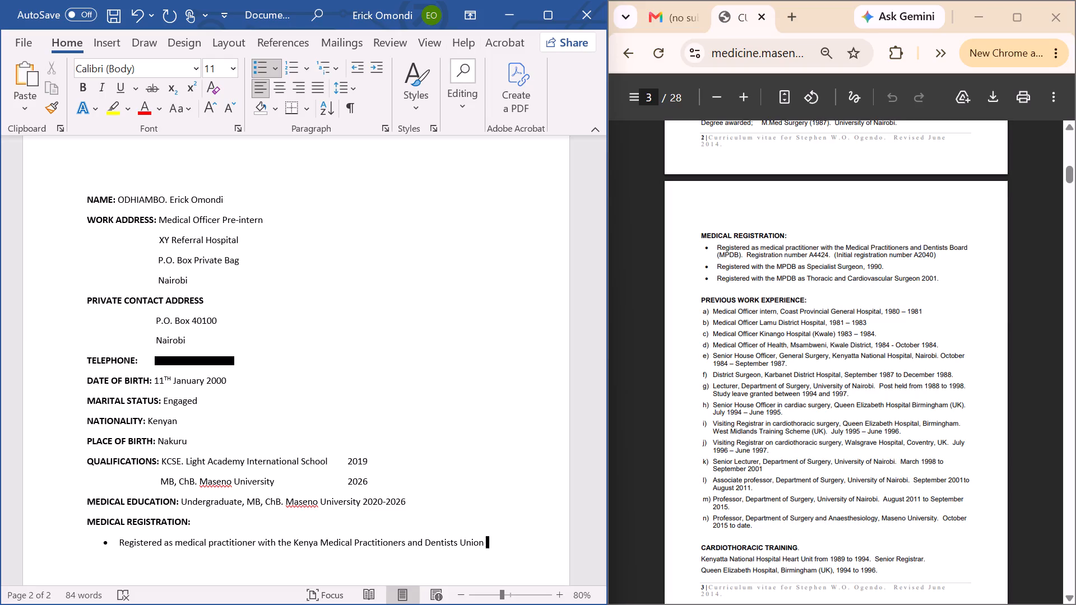
# Continue the registration bullet after "Union" with the abbreviation "(KMPDU)" and the word "Registration".
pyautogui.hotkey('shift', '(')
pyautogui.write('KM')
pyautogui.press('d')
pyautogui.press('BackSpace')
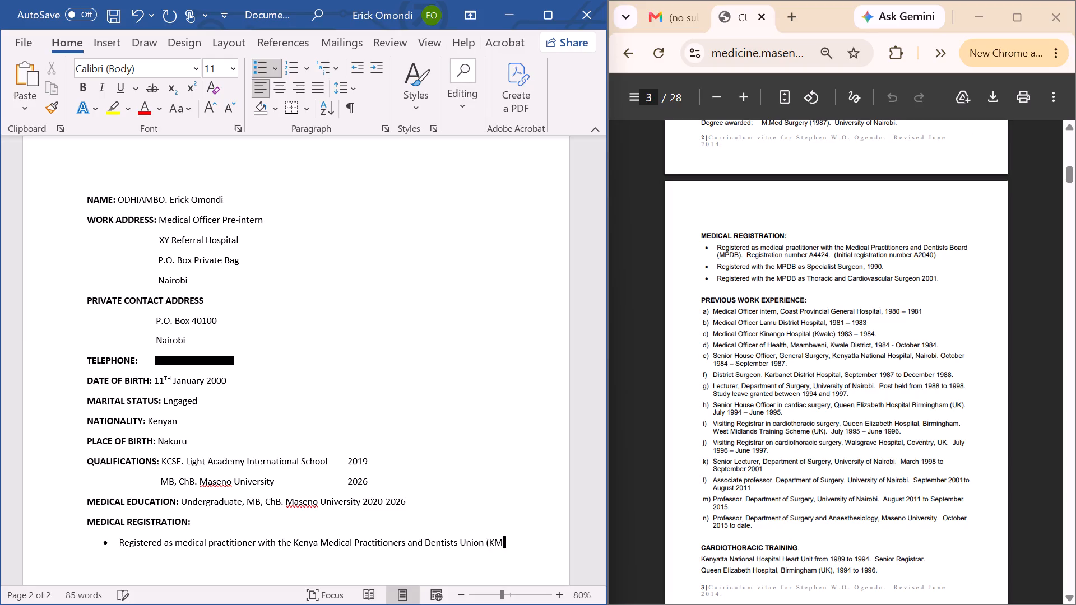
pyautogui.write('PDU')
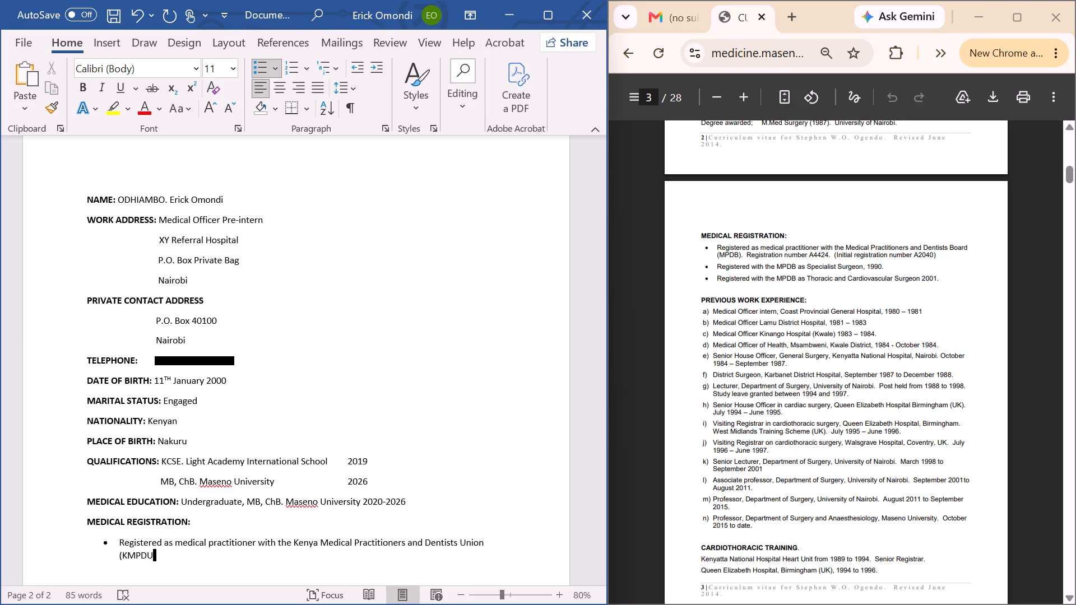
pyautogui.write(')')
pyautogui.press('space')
# Insert a full stop between "(KMPDU)" and "Registration" in the medical registration bullet.
pyautogui.click(154, 557)
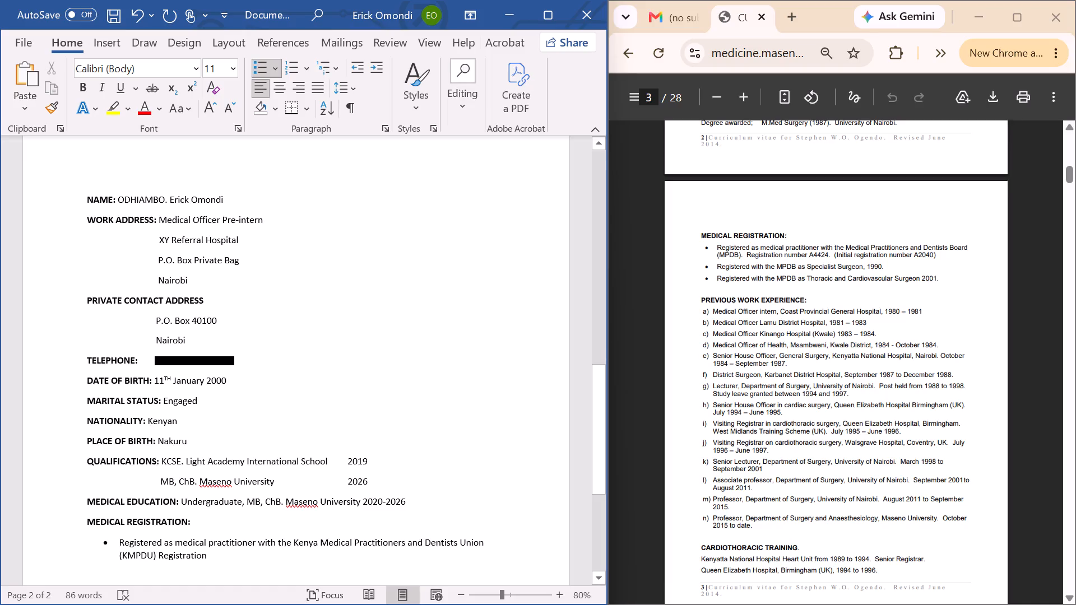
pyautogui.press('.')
pyautogui.press('BackSpace')
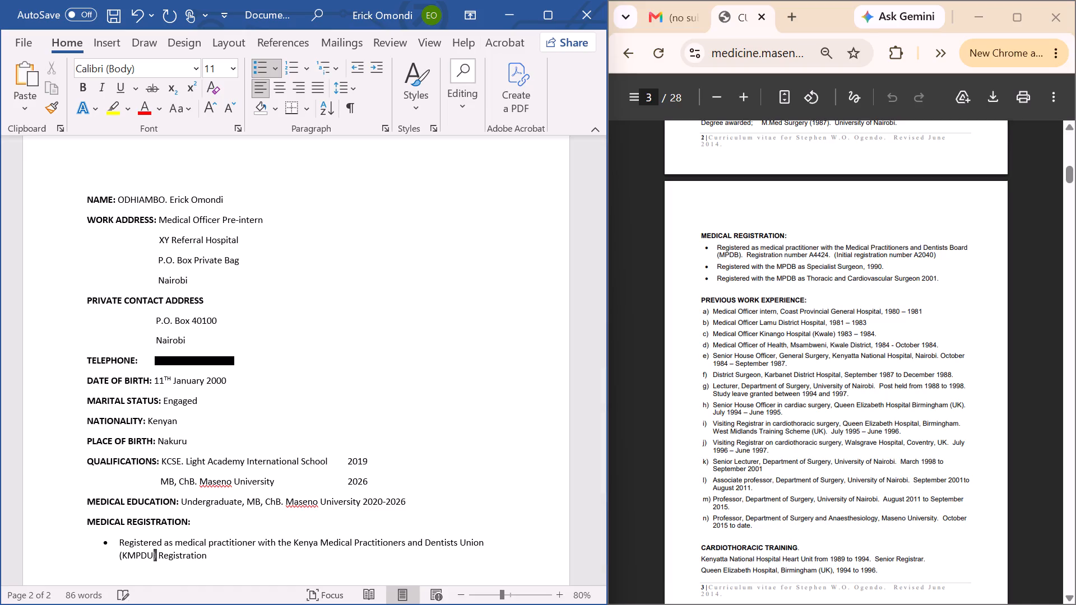
pyautogui.press('Right')
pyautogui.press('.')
# Complete the bullet after "Registration" with "number ().", leaving the brackets empty.
pyautogui.click(218, 551)
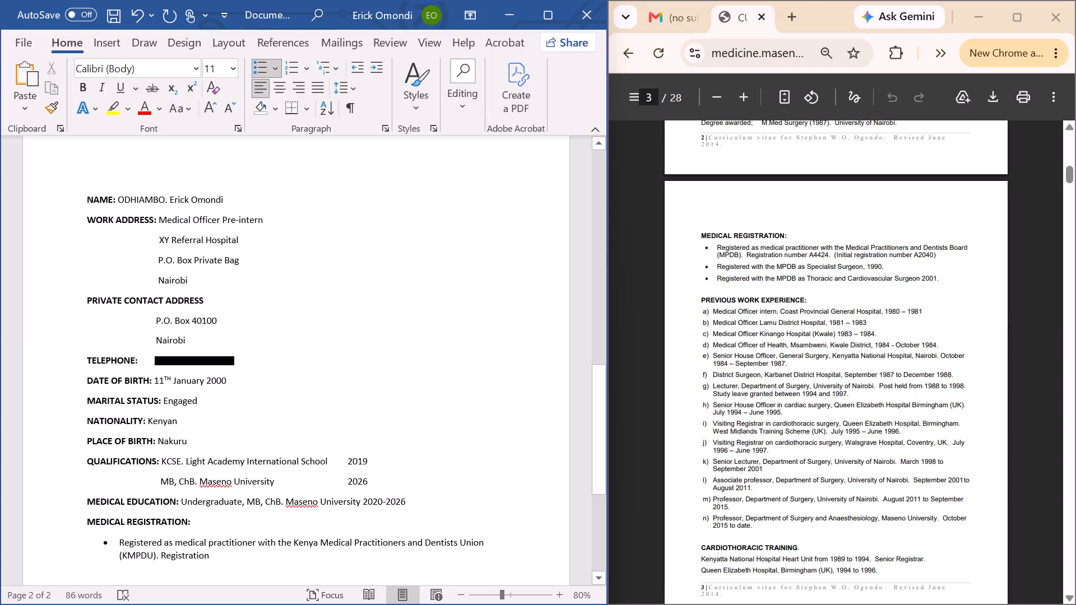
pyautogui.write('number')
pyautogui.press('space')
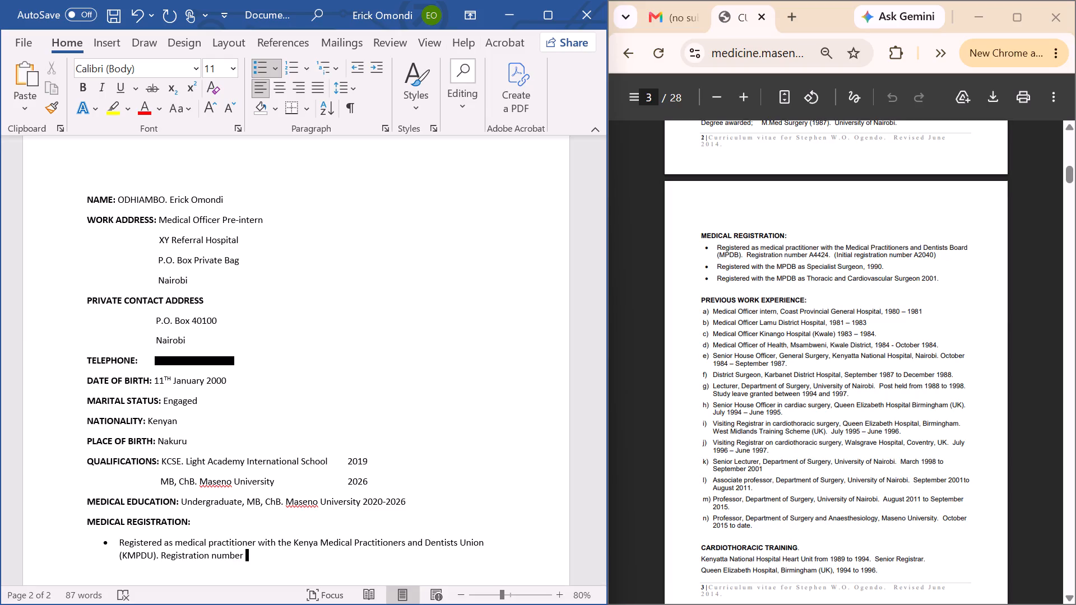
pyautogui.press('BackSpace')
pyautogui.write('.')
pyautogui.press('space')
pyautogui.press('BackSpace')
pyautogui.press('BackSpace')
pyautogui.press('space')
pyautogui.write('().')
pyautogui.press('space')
# Add a second bullet under "MEDICAL REGISTRATION:" starting with "Registered with".
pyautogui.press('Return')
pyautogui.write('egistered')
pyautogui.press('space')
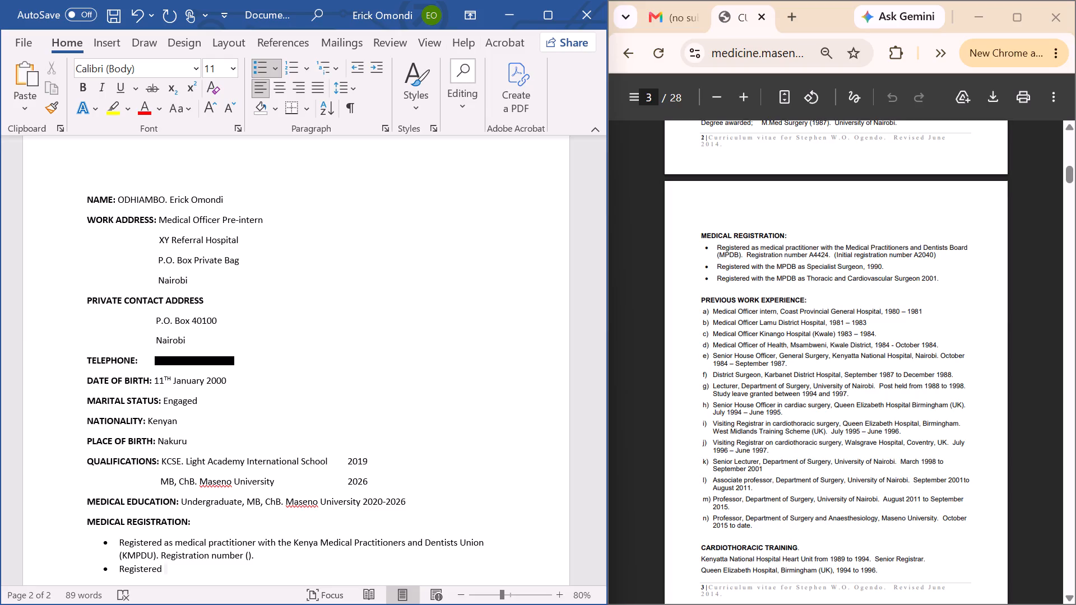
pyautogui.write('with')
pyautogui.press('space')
# Switch to Chrome, search Google in a new tab for "KMPDC in full", and return to the sample CV.
pyautogui.click(457, 593)
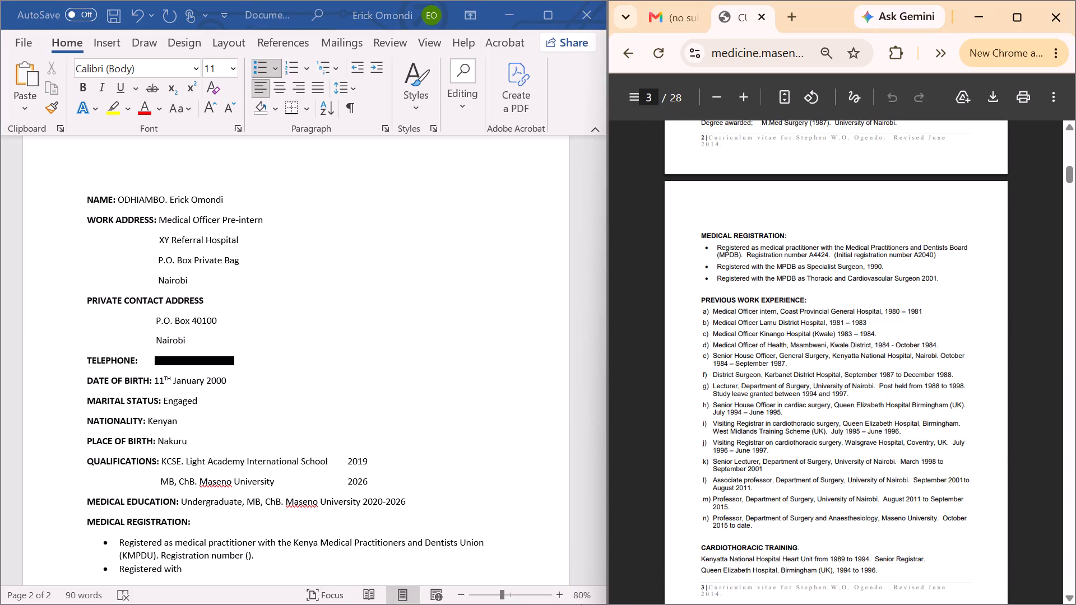
pyautogui.click(795, 22)
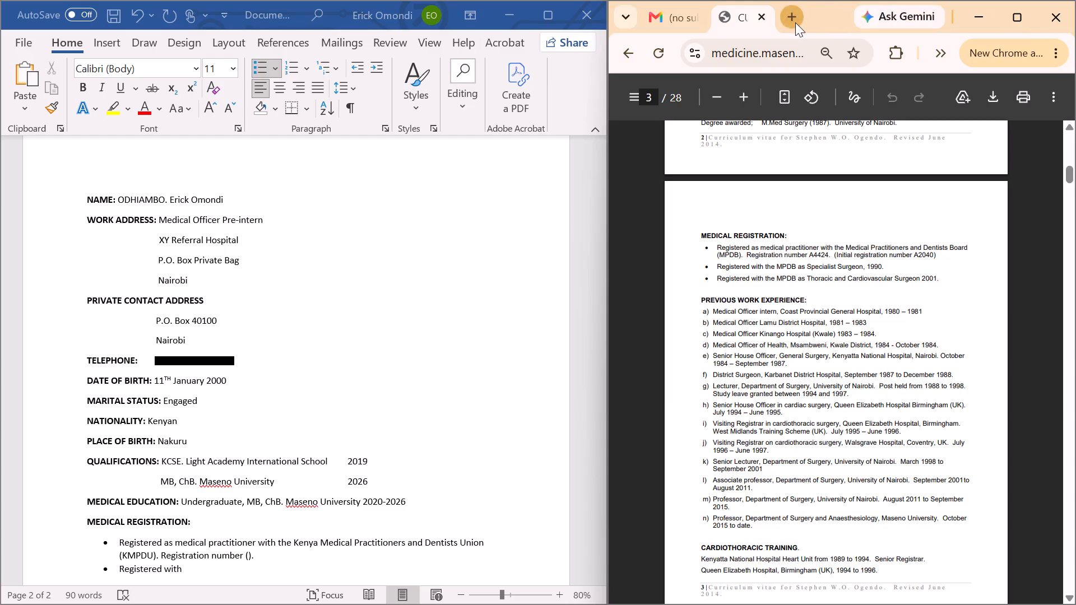
pyautogui.click(740, 343)
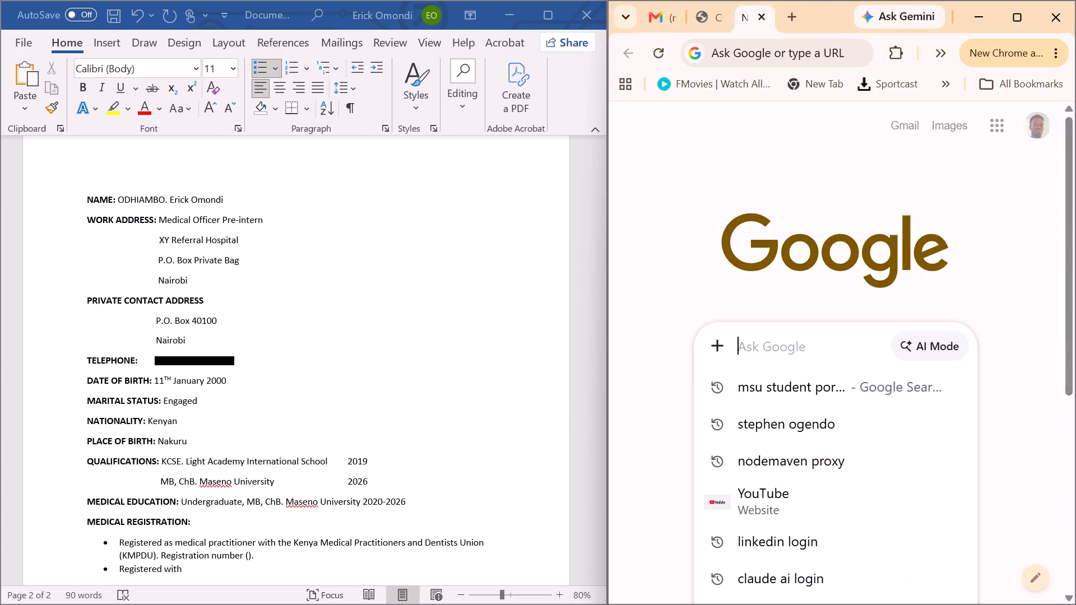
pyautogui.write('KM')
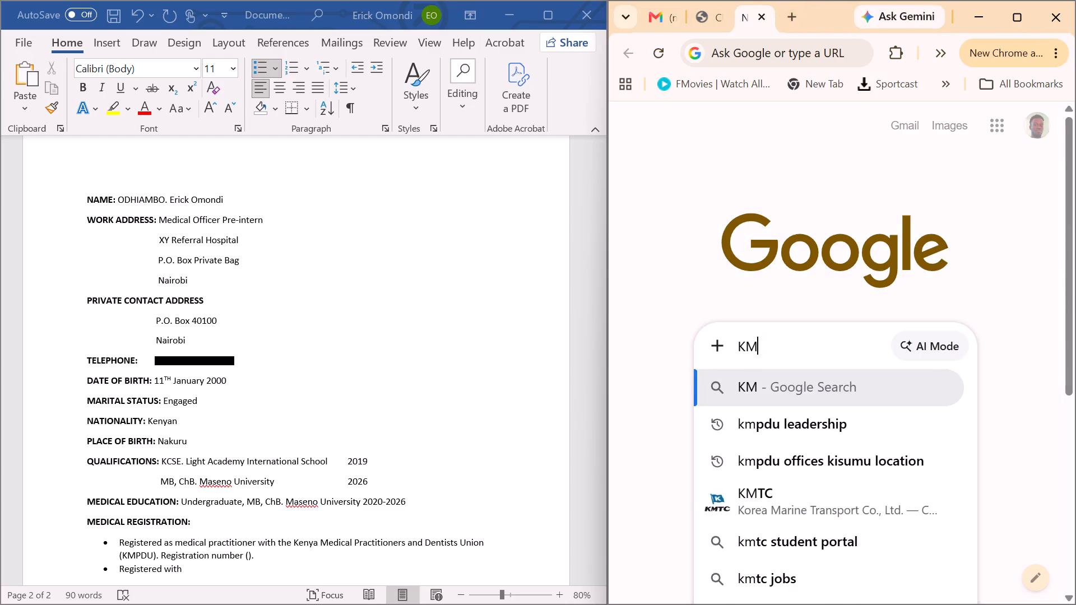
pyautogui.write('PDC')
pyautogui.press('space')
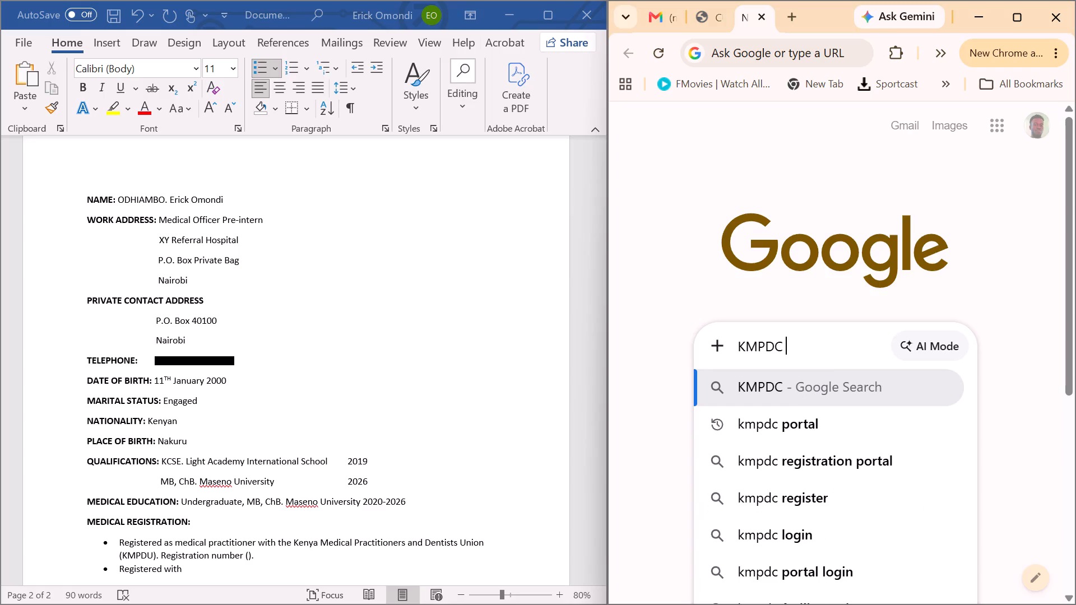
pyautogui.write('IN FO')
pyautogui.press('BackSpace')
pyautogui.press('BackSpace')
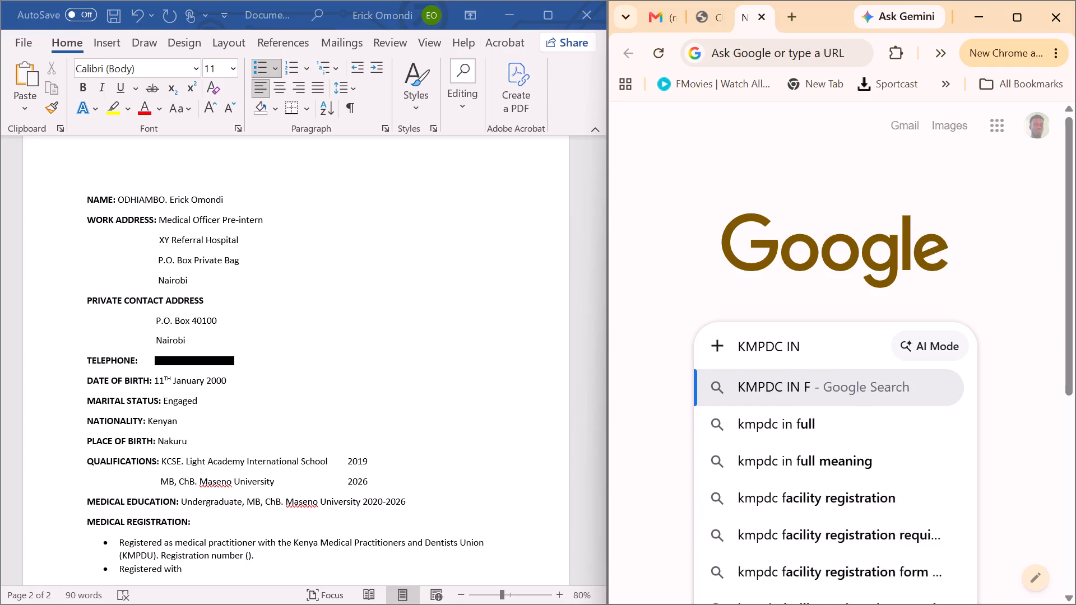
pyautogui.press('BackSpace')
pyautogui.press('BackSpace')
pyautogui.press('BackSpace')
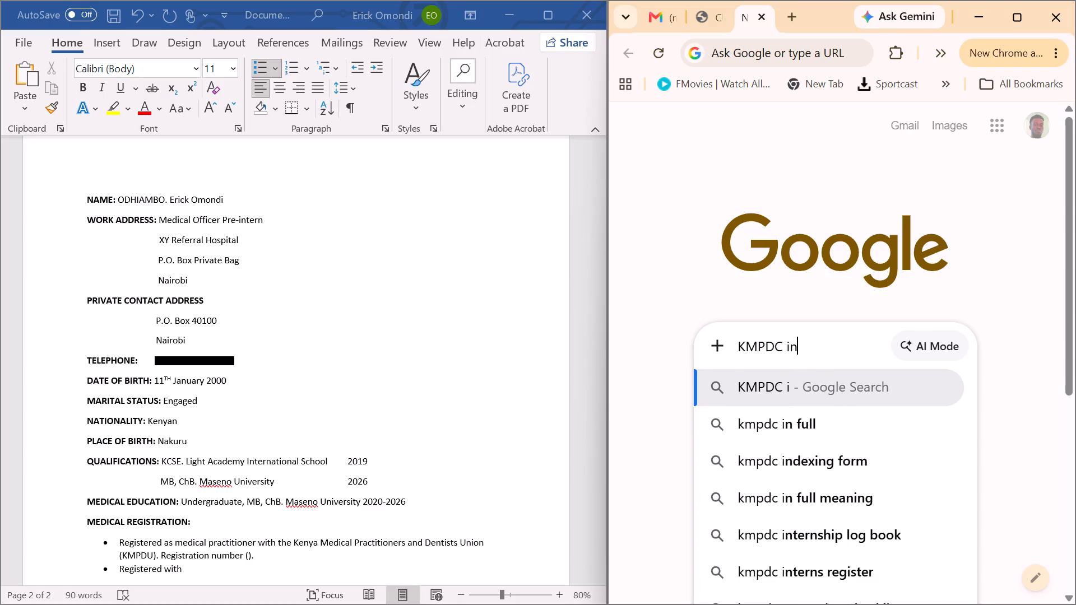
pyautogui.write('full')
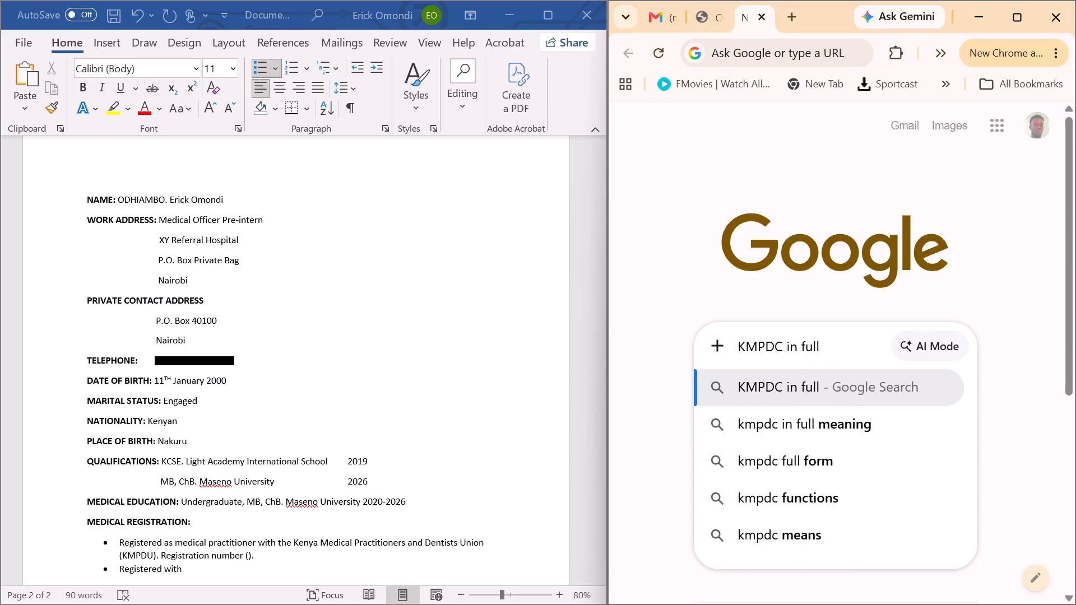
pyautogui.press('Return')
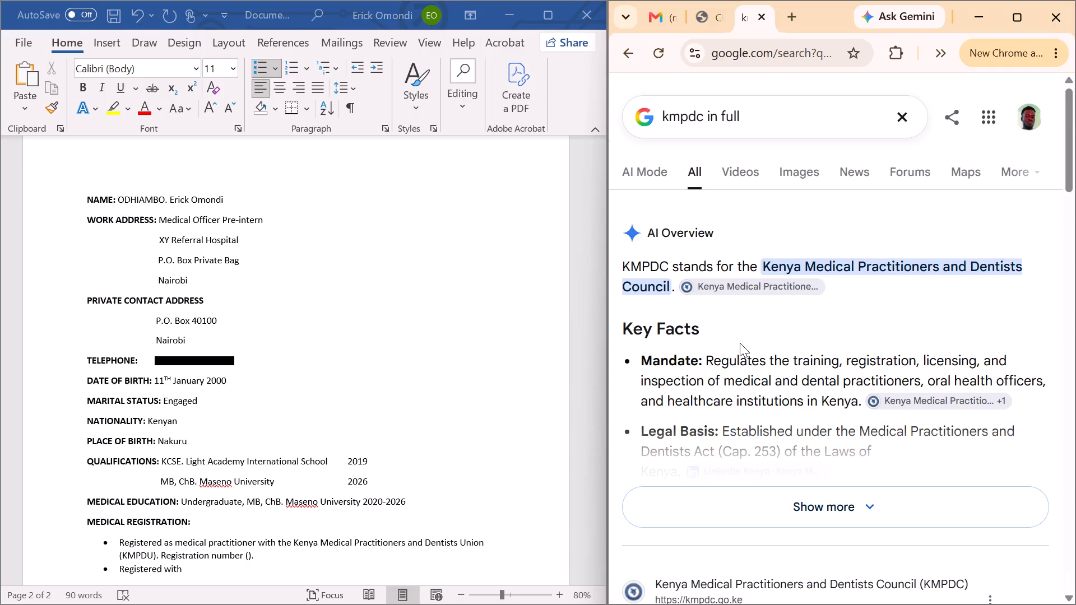
pyautogui.click(982, 26)
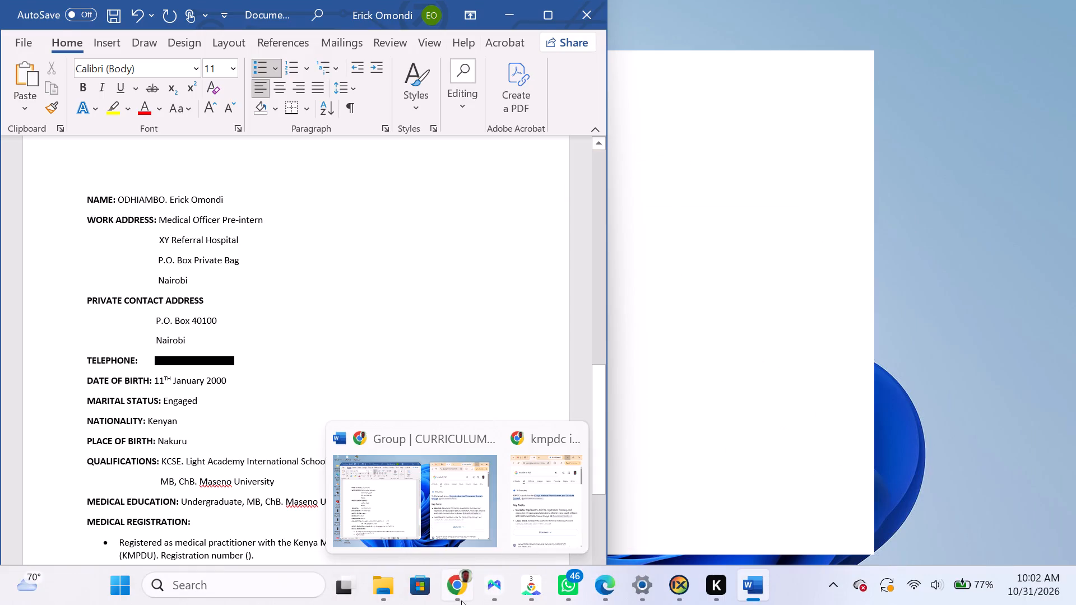
pyautogui.click(461, 601)
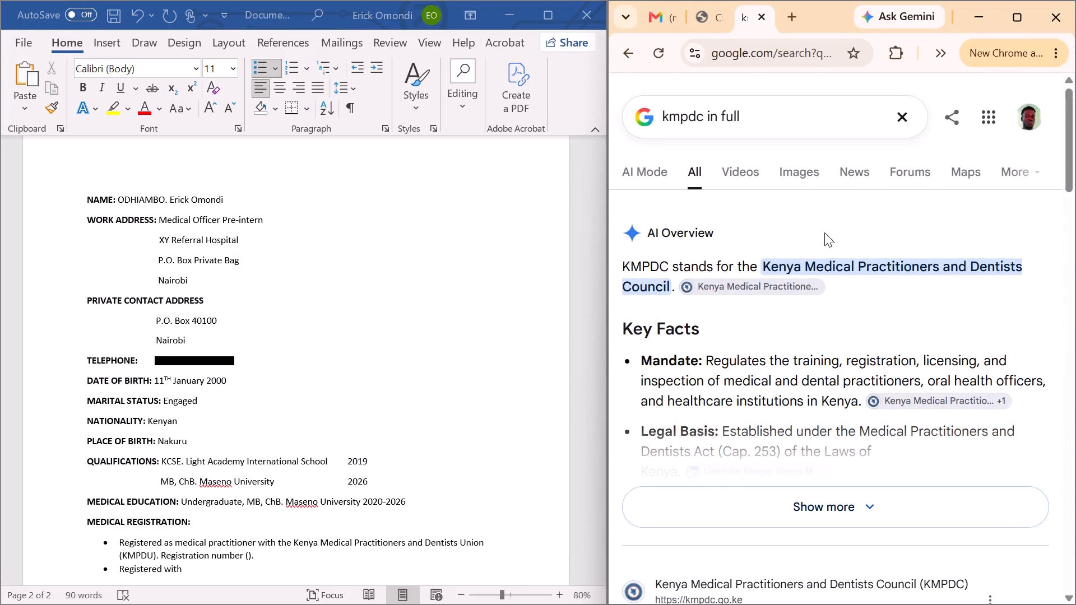
pyautogui.click(710, 20)
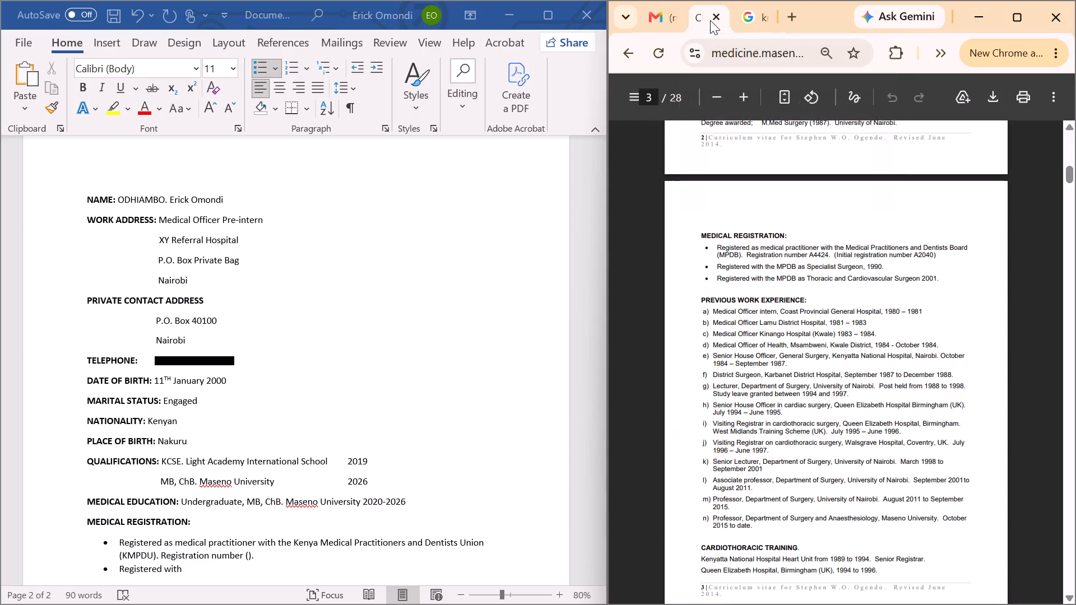
# In the Word document, continue the second registration bullet with "Kenya Medical Practitioners and Dentists".
pyautogui.click(205, 564)
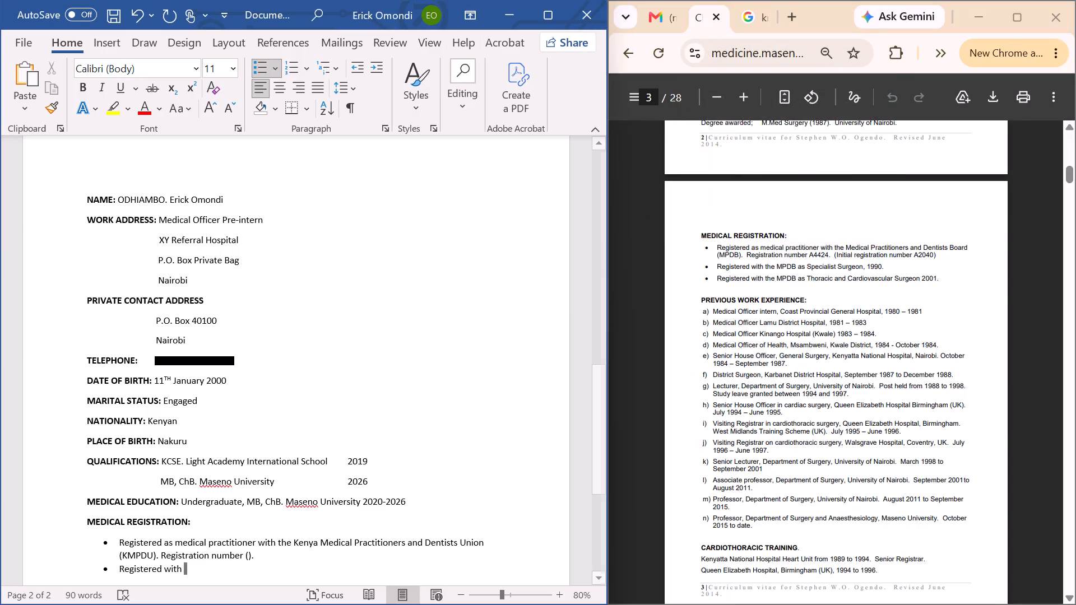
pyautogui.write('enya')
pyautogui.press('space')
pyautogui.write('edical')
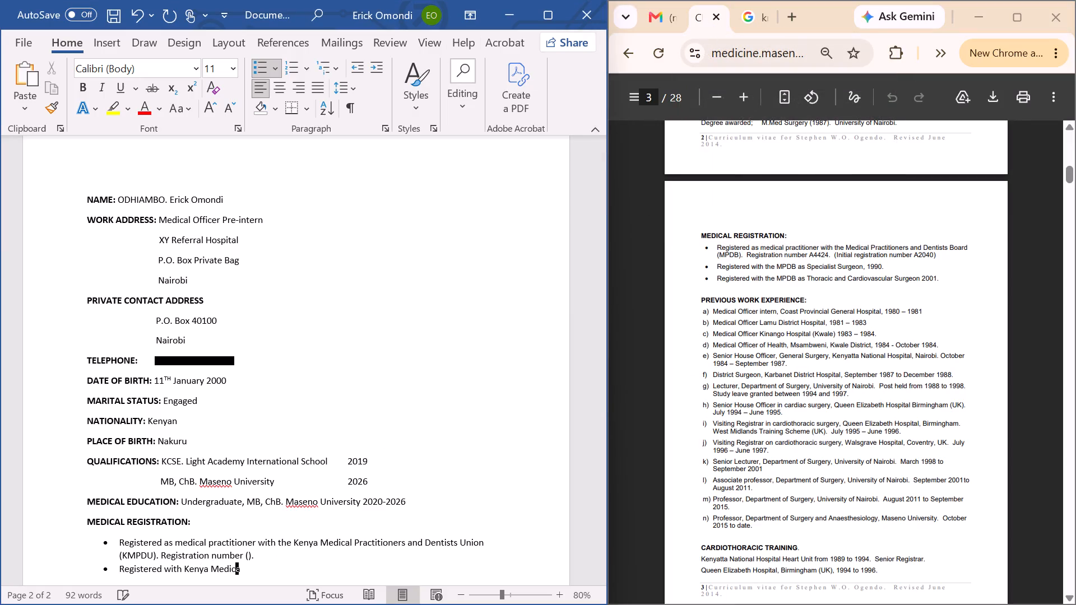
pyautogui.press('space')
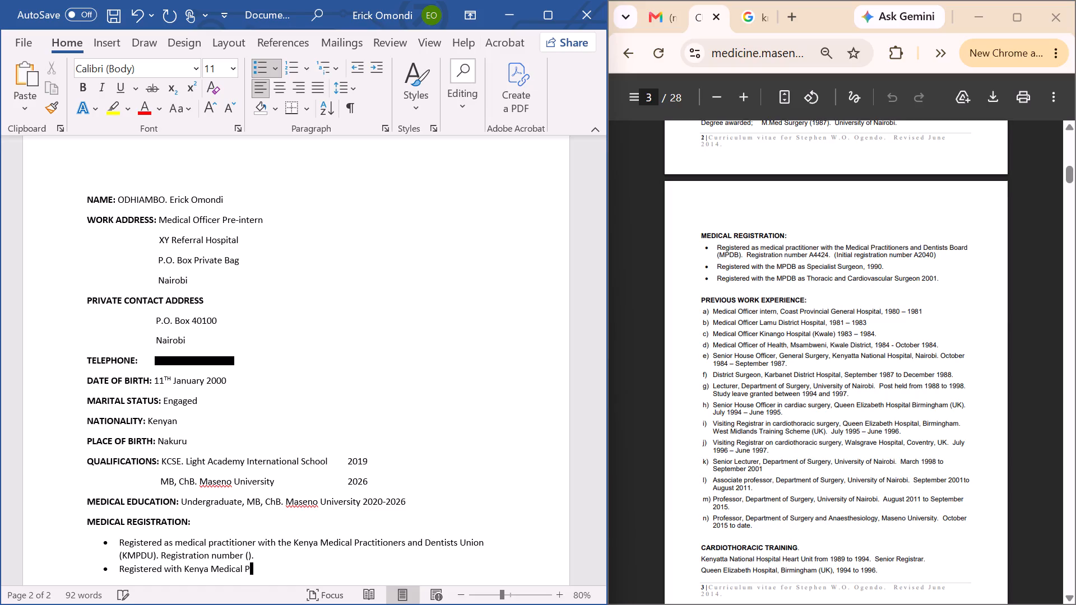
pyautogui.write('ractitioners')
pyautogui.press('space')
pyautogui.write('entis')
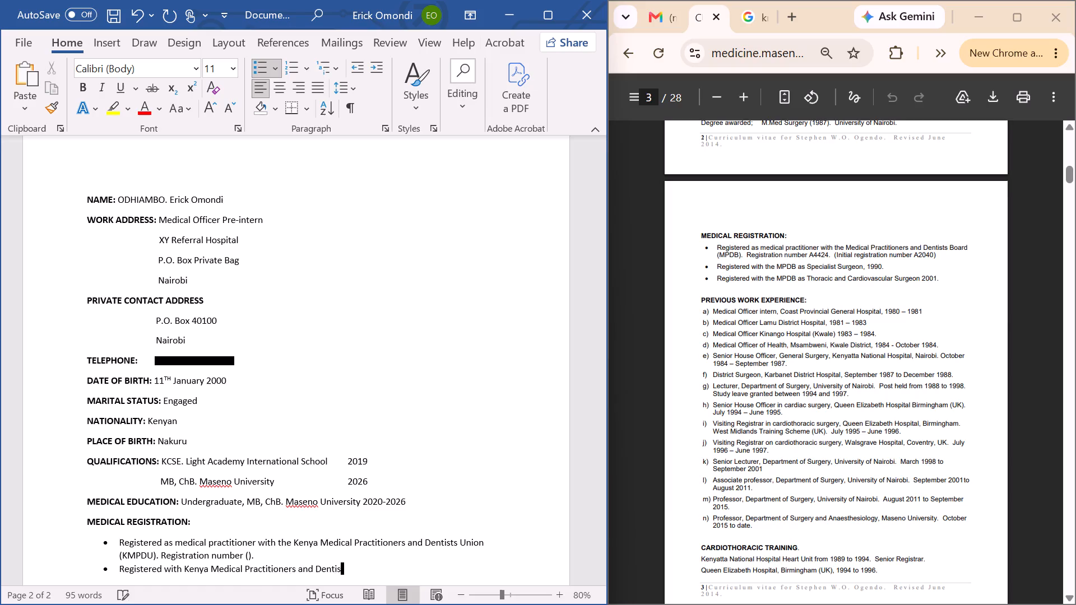
# Finish the word "Dentists" in the second bullet under "MEDICAL REGISTRATION:", followed by a space.
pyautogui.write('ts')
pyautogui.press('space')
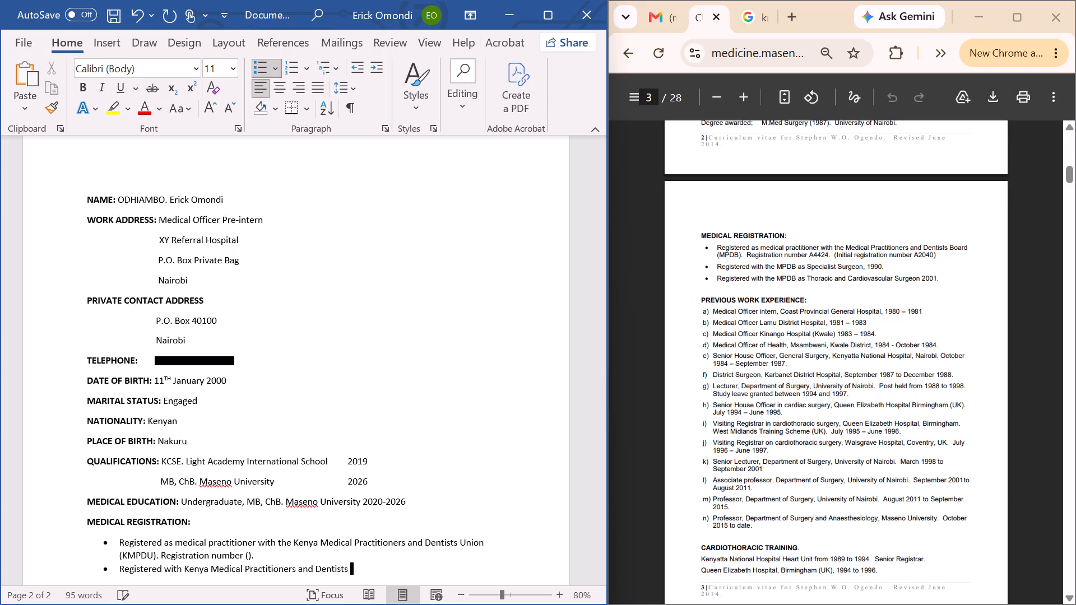
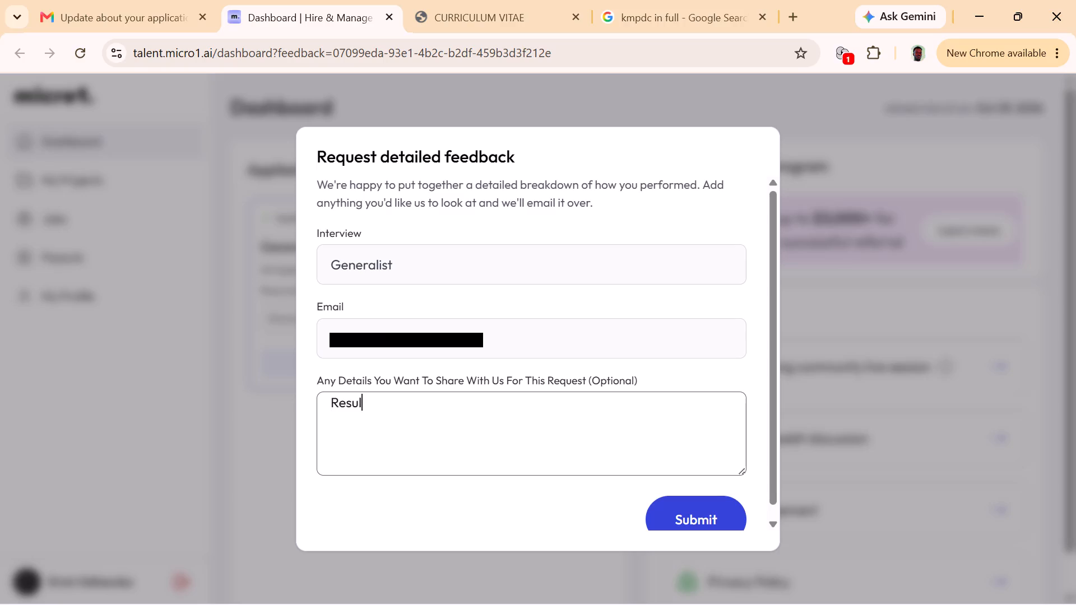
# Complete the optional details as "Results Breakdown", submit the detailed feedback request for the Generalist interview, and return to the dashboard.
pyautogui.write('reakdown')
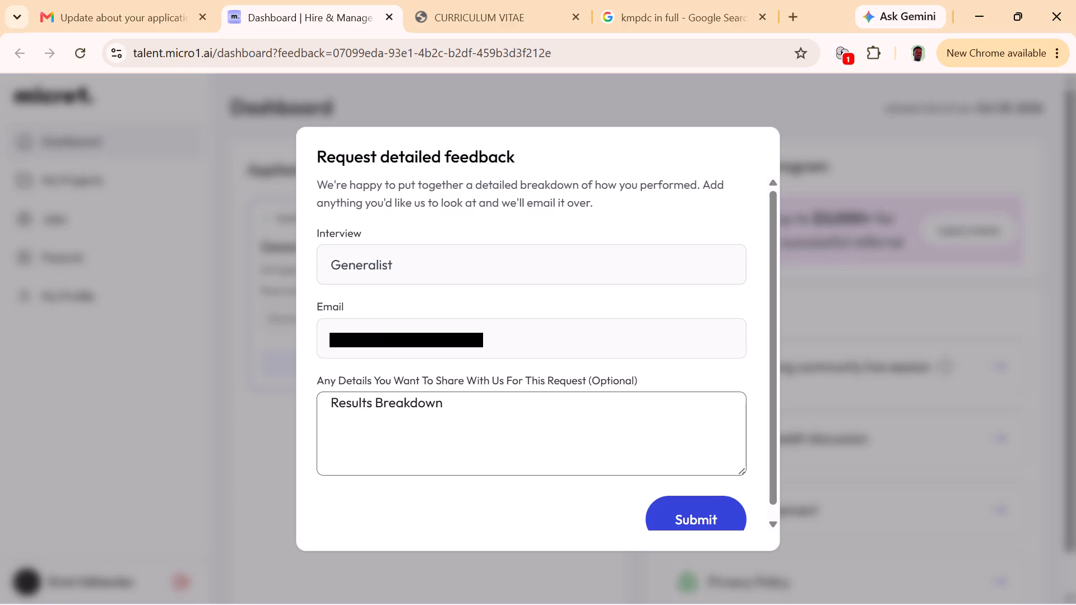
pyautogui.click(670, 503)
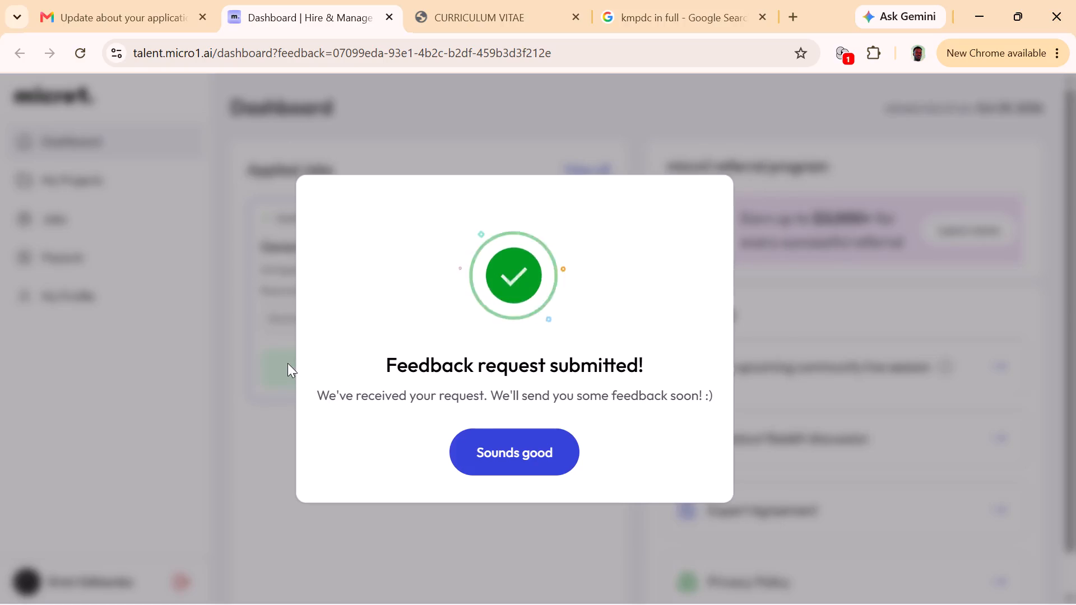
pyautogui.click(491, 432)
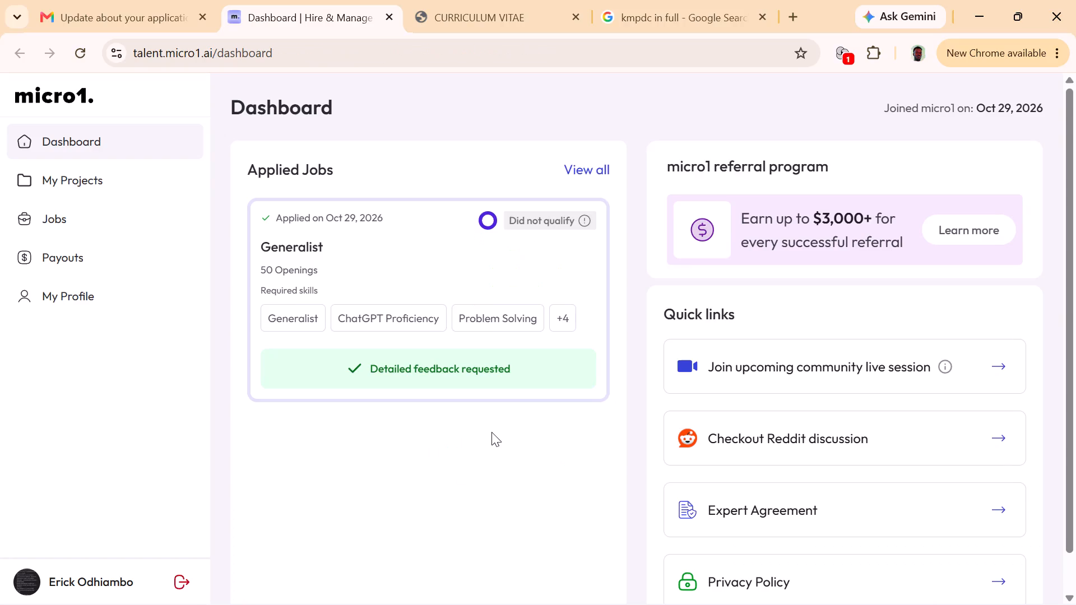
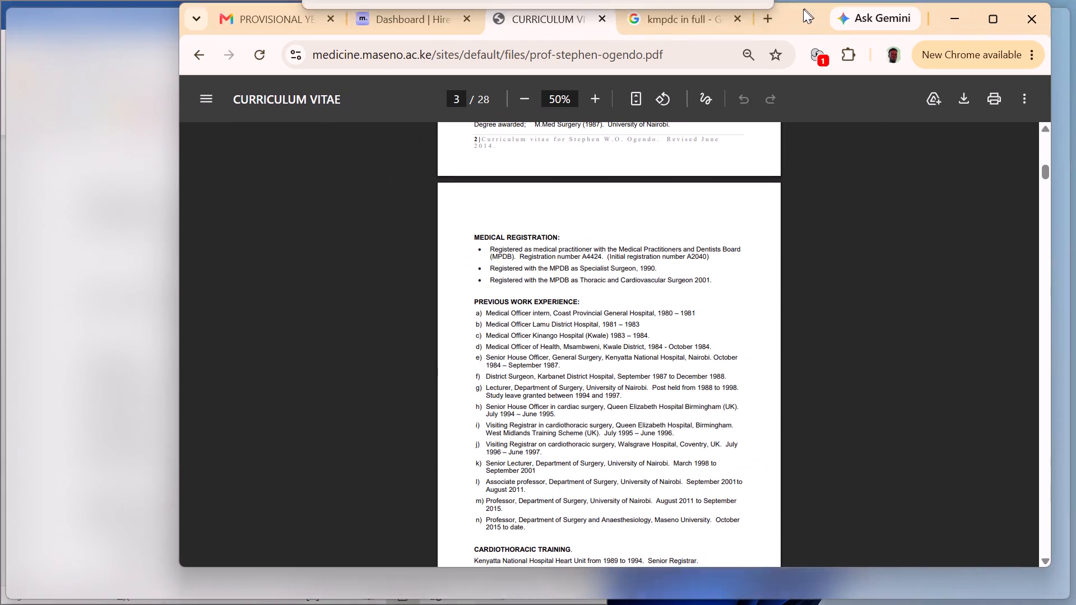
# Snap the Chrome window with the sample CV and the Word document side by side, with the medical registration section in view.
pyautogui.moveTo(803, 9); pyautogui.dragTo(483, 68)
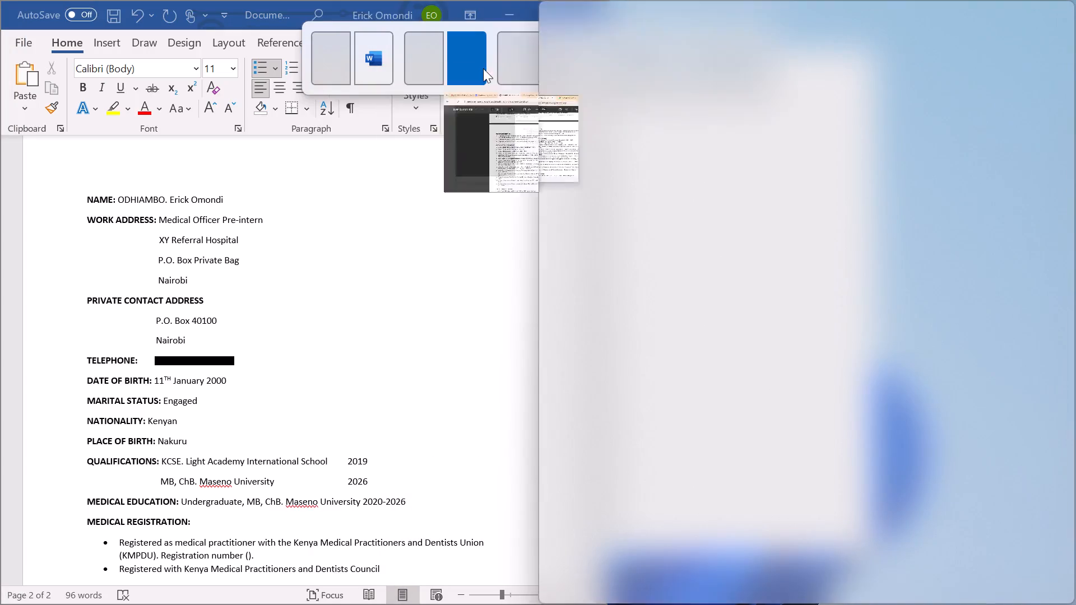
pyautogui.click(89, 139)
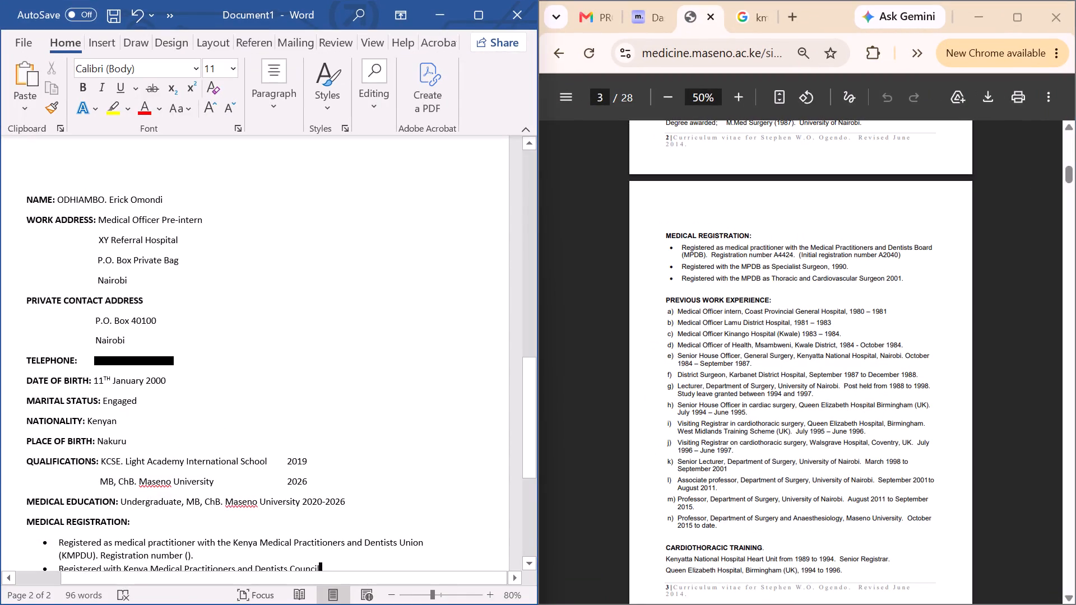
pyautogui.scroll(-2, 385, 445)
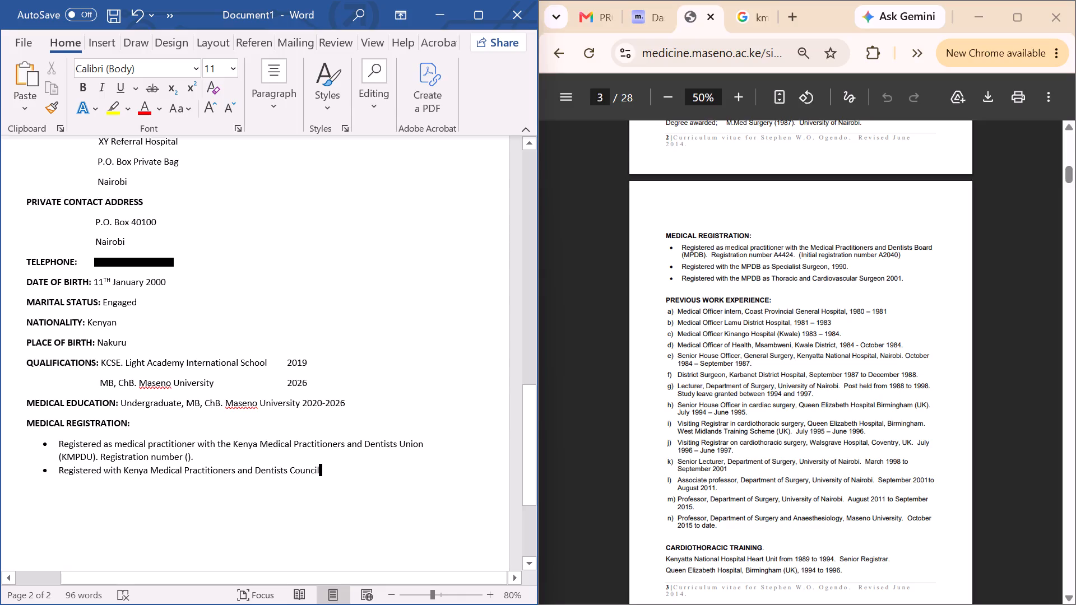
# Complete the second registration bullet with ". Registration Number" followed by the copied registration number.
pyautogui.write('.')
pyautogui.press('space')
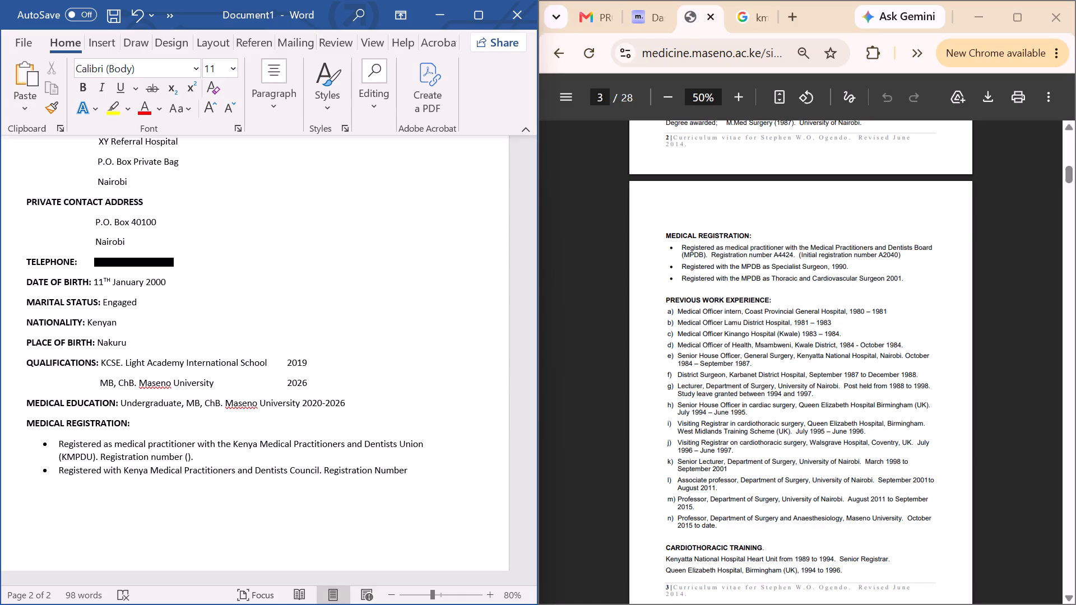
pyautogui.hotkey('ctrl', 'v')
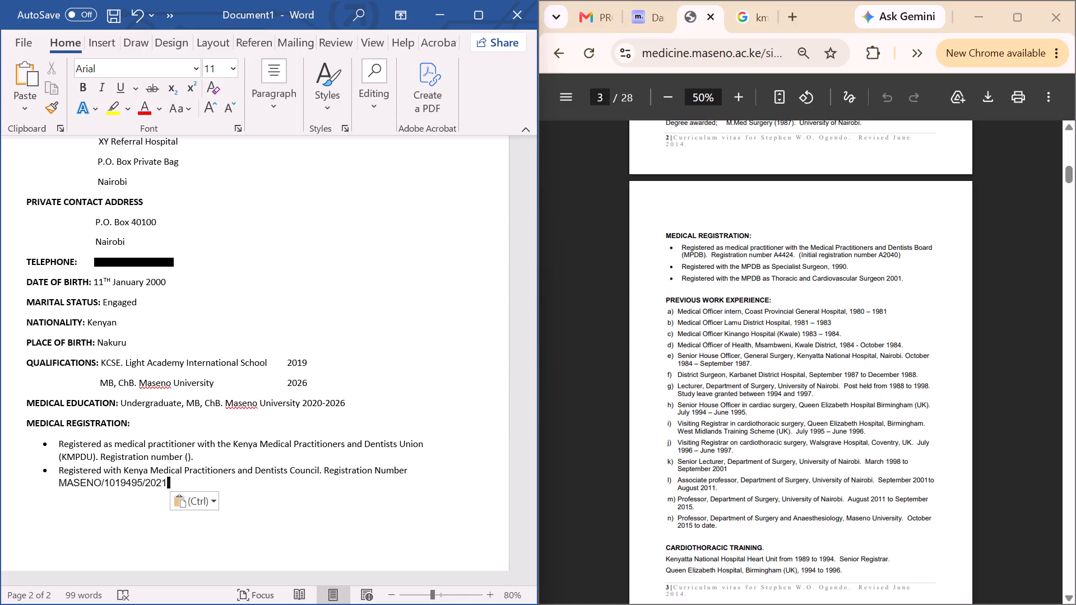
# Add a third bullet under "MEDICAL REGISTRATION:" reading "Registered with Kenya Medical Association, 2026.".
pyautogui.press('Return')
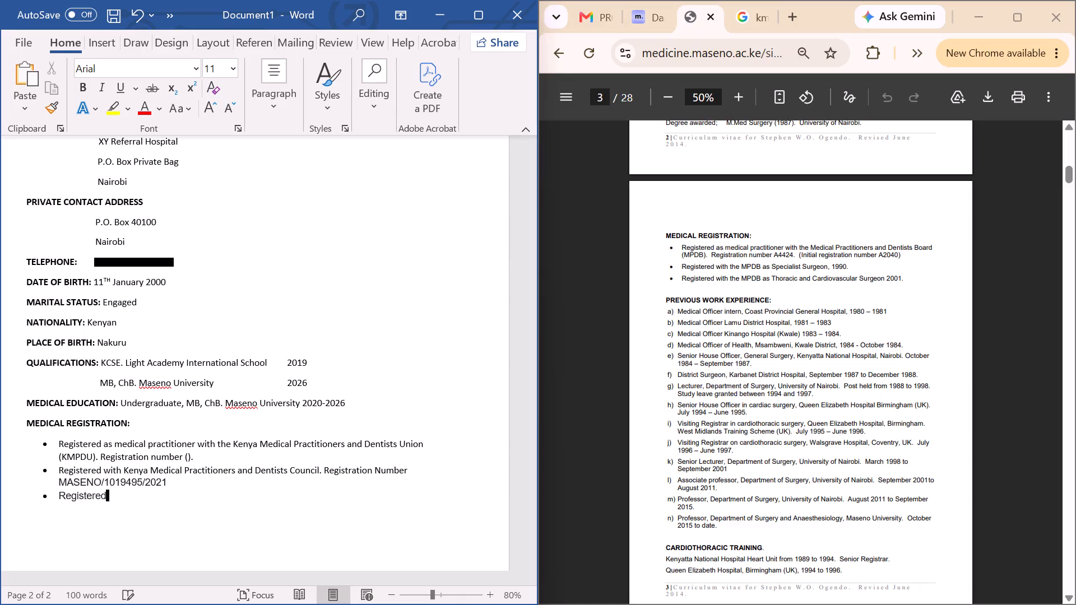
pyautogui.write('with')
pyautogui.press('space')
pyautogui.write('en')
pyautogui.write('ya')
pyautogui.press('space')
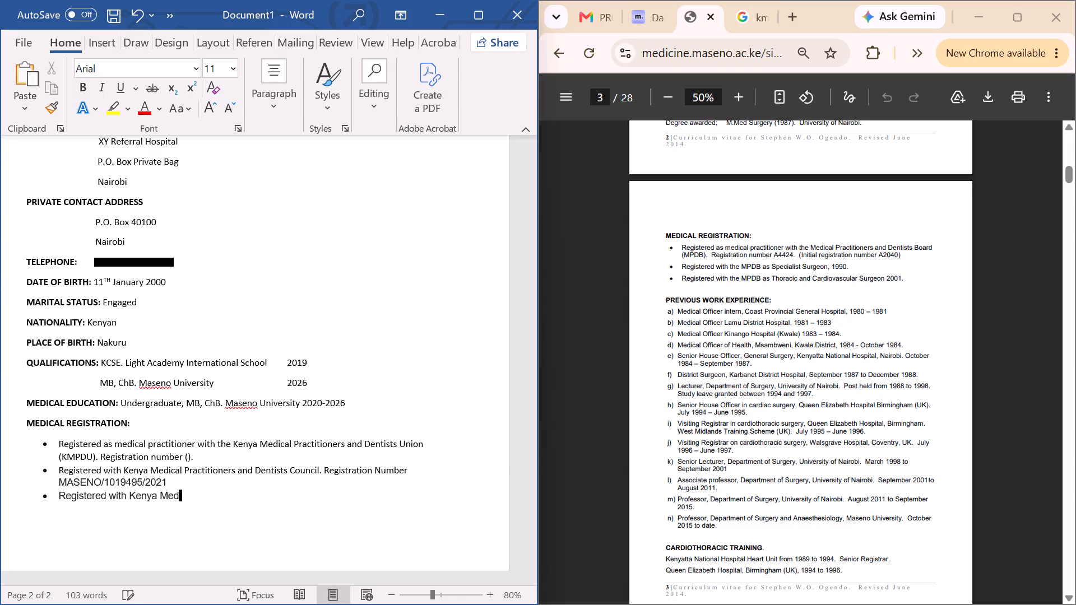
pyautogui.write('ssociatio')
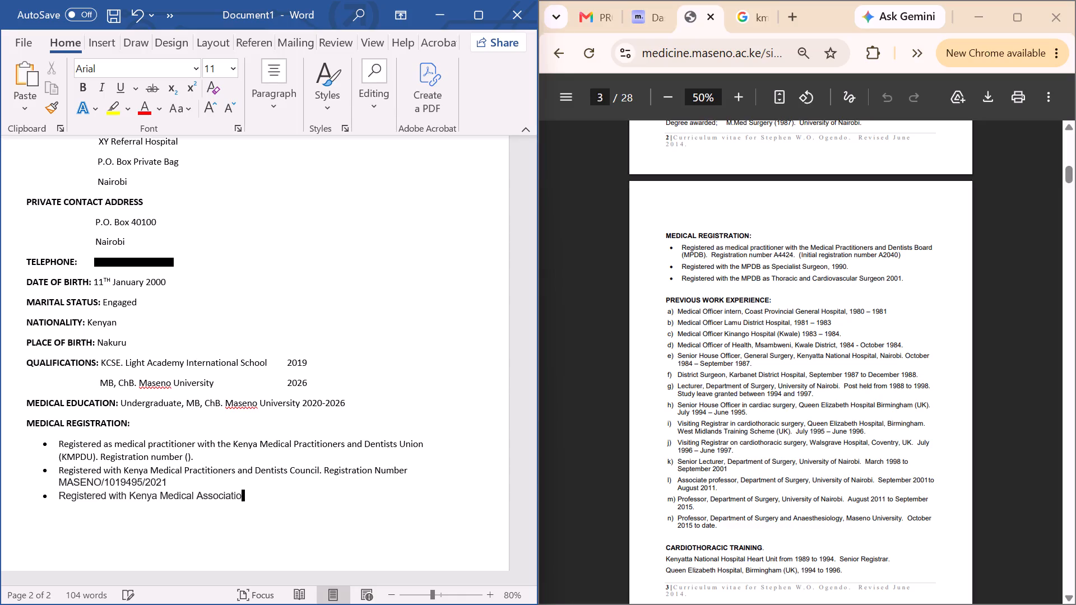
pyautogui.press('space')
pyautogui.press('BackSpace')
pyautogui.write('n')
pyautogui.press('space')
pyautogui.press('BackSpace')
pyautogui.write(',')
pyautogui.press('space')
pyautogui.write('200')
pyautogui.press('BackSpace')
pyautogui.write('26')
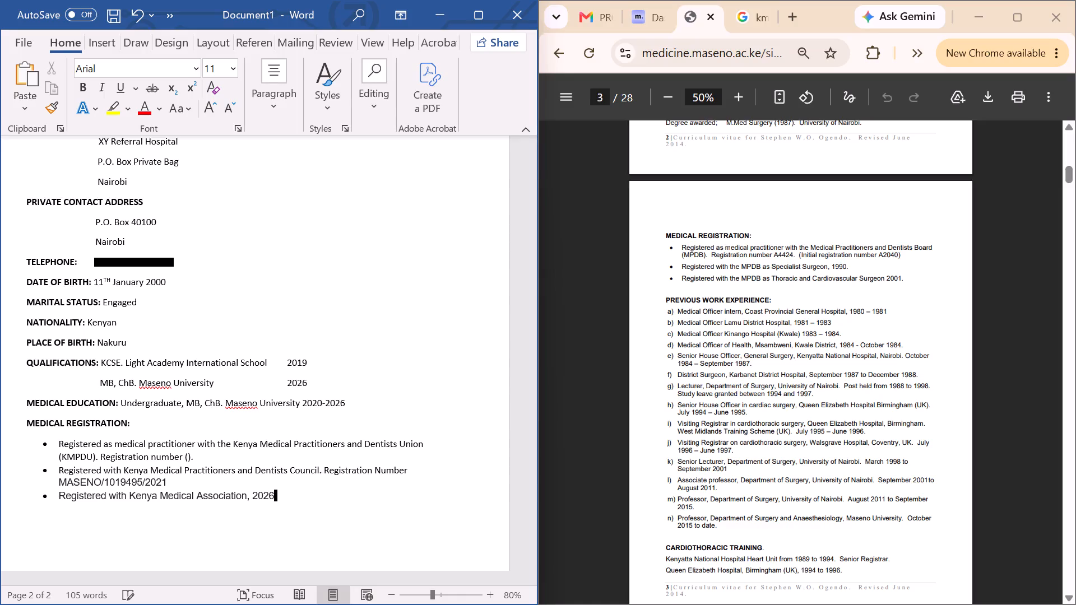
pyautogui.write('.')
pyautogui.press('space')
# End the bulleted list and add the bold heading "PREVIOUS WORK EXPERIENCE", with a non-bold line below it.
pyautogui.press('Return')
pyautogui.press('Return')
pyautogui.hotkey('ctrl', 'b')
pyautogui.write('PREV')
pyautogui.press('BackSpace')
pyautogui.press('BackSpace')
pyautogui.press('BackSpace')
pyautogui.press('BackSpace')
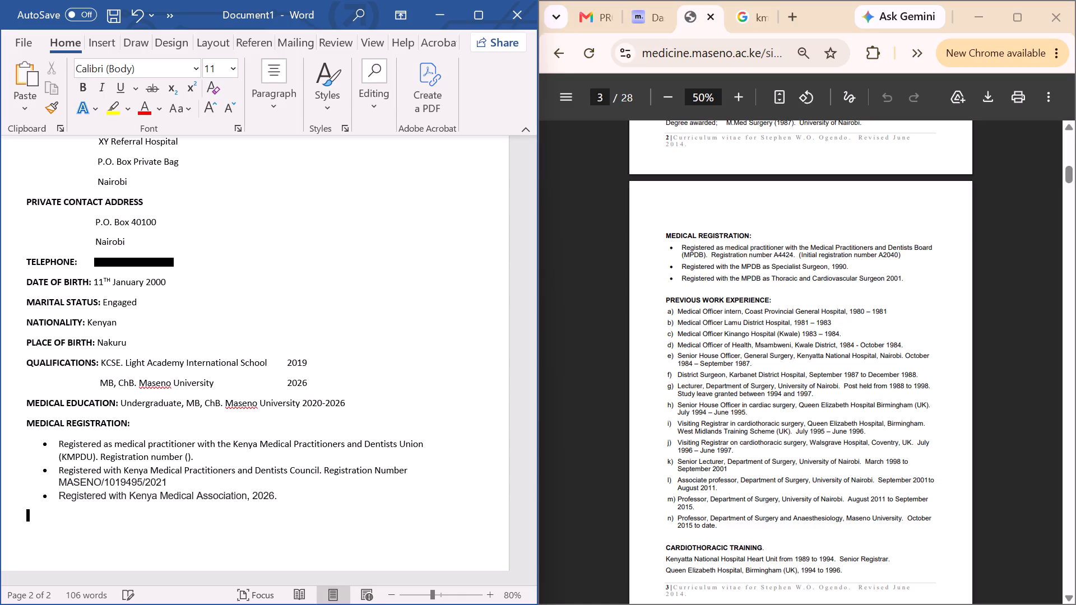
pyautogui.hotkey('ctrl', 'b')
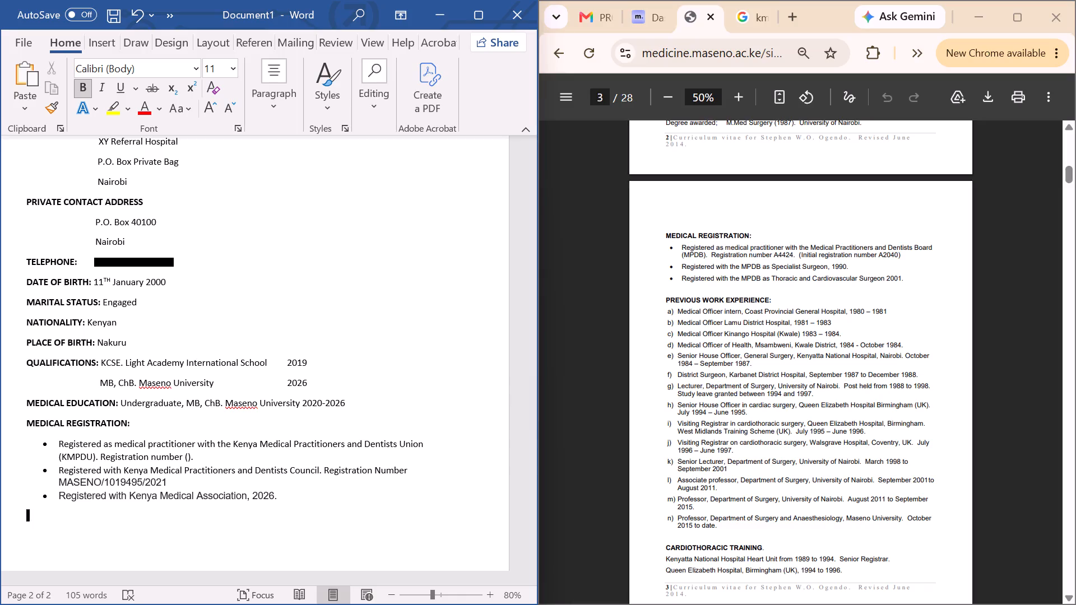
pyautogui.write('PREVIOUS')
pyautogui.press('space')
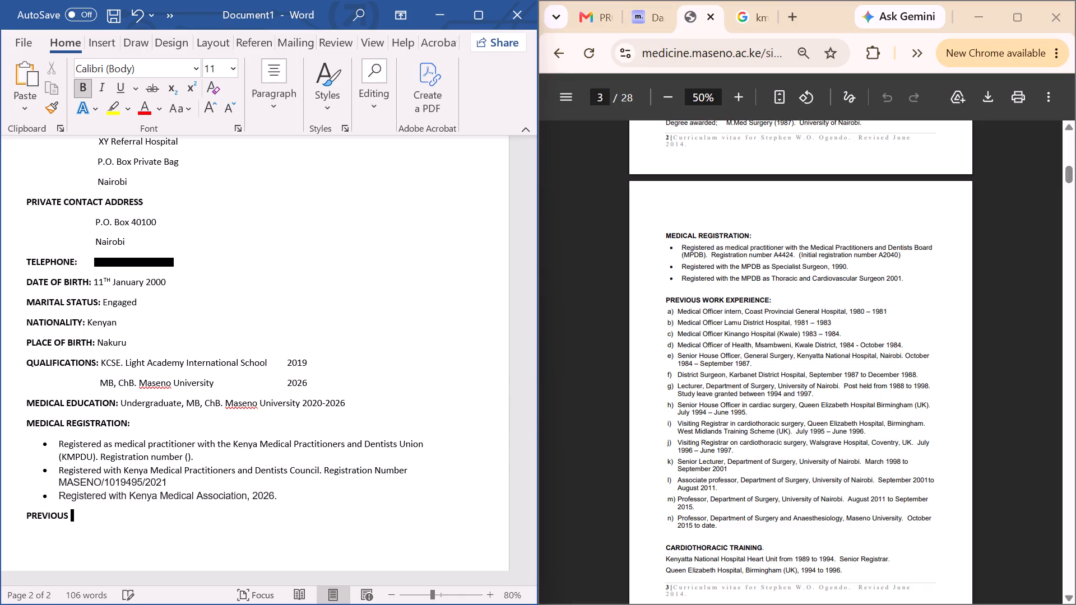
pyautogui.write('WORK')
pyautogui.press('space')
pyautogui.write('EXPERIENCE')
pyautogui.press('space')
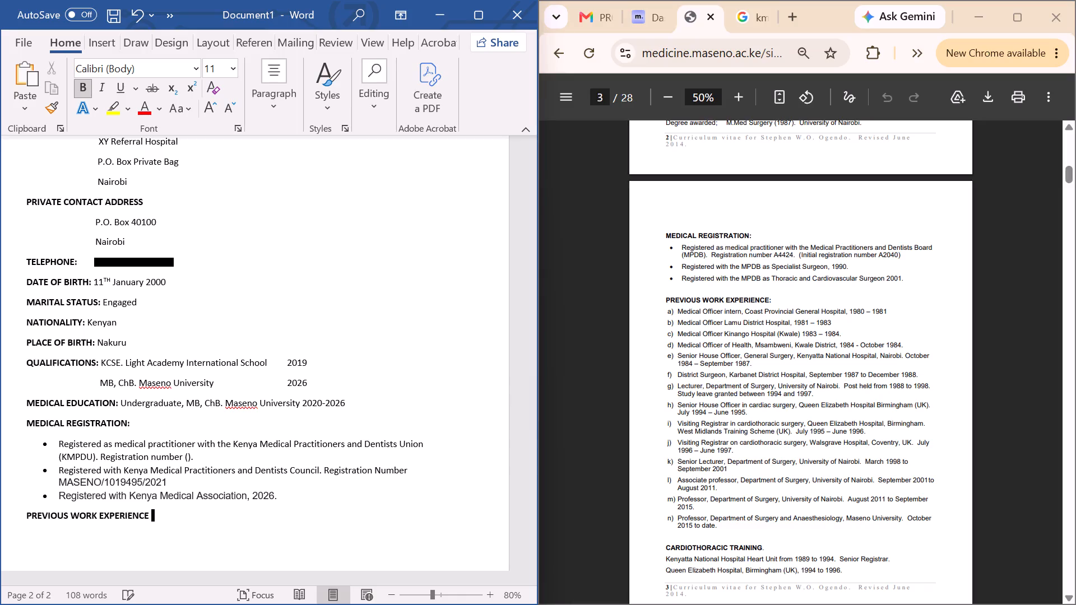
pyautogui.press('Return')
pyautogui.hotkey('ctrl', 'b')
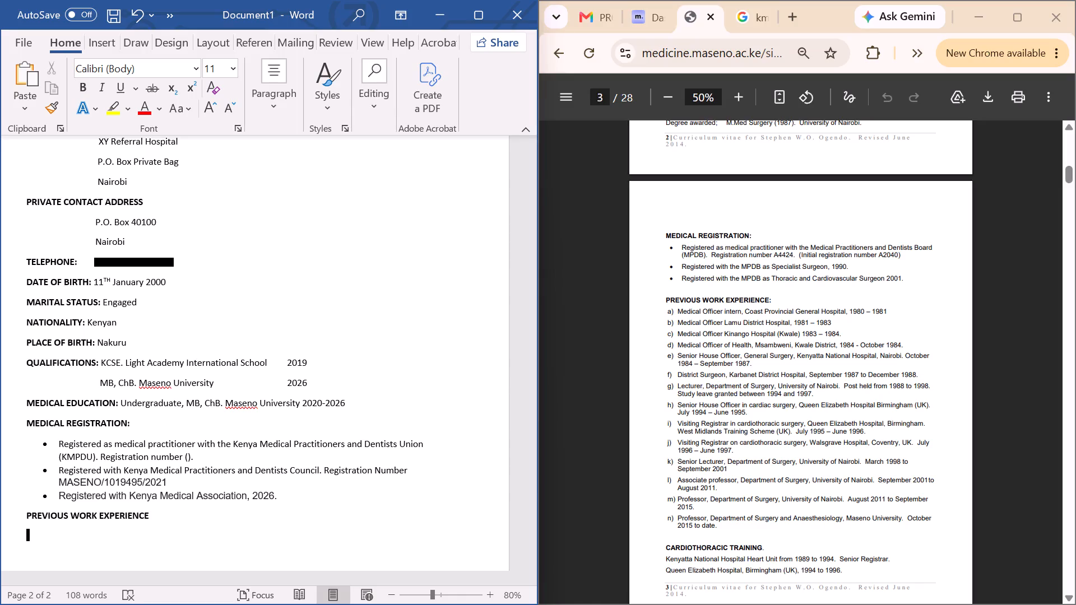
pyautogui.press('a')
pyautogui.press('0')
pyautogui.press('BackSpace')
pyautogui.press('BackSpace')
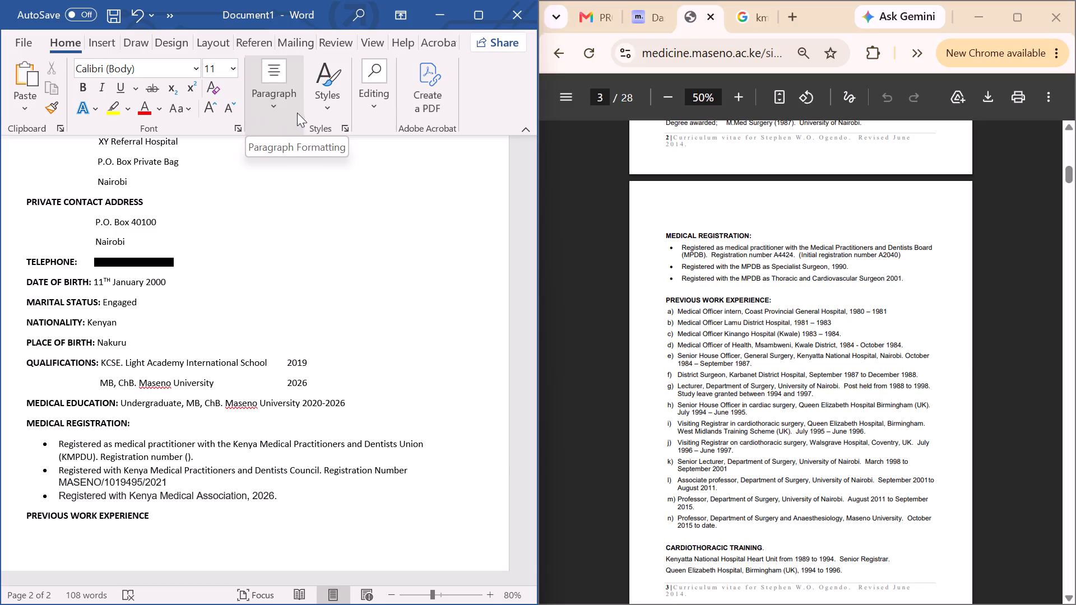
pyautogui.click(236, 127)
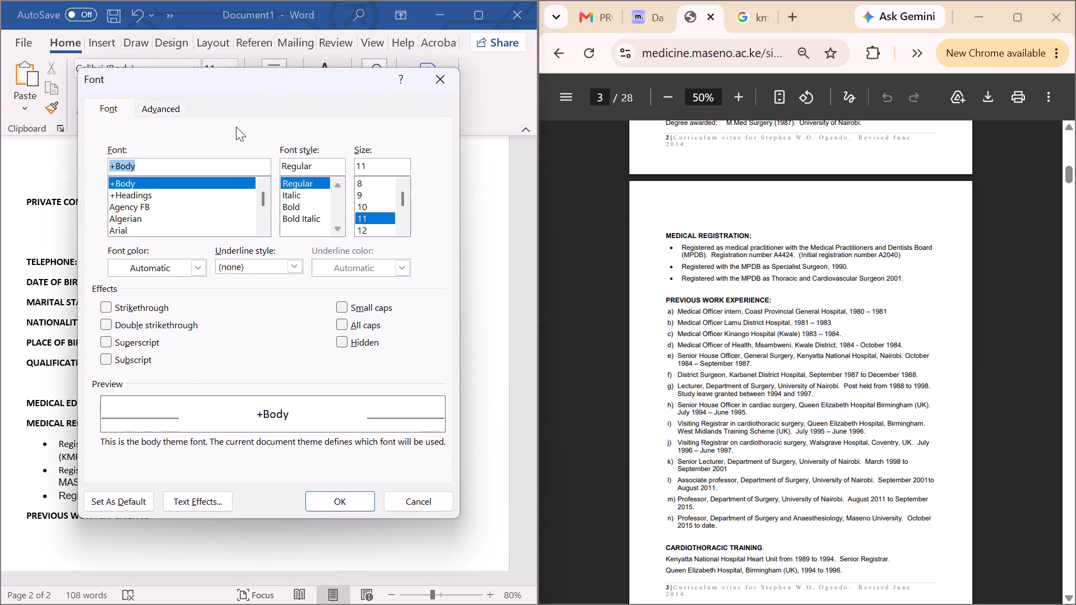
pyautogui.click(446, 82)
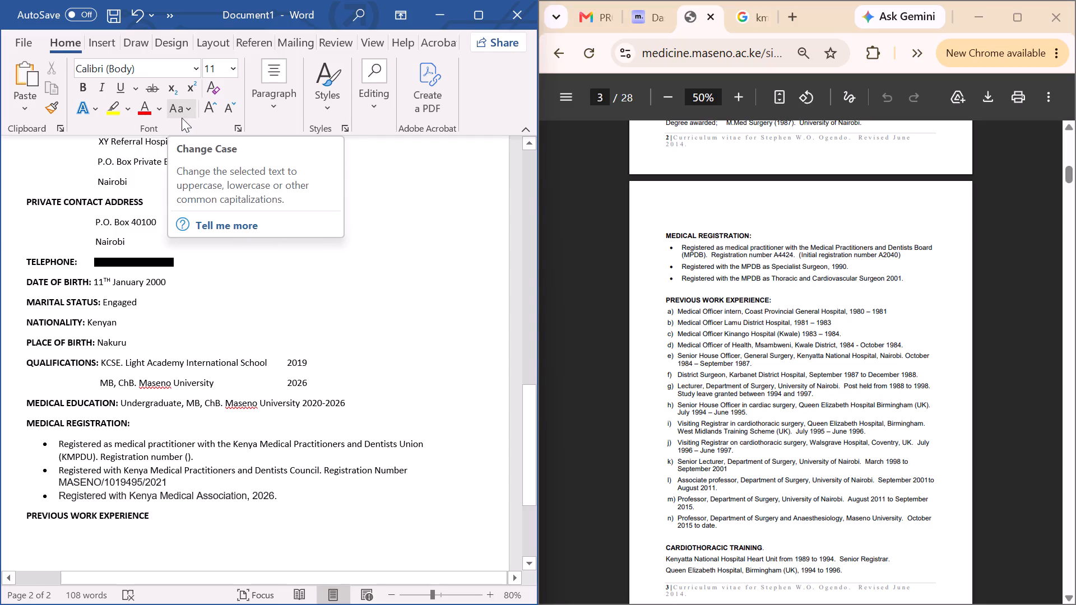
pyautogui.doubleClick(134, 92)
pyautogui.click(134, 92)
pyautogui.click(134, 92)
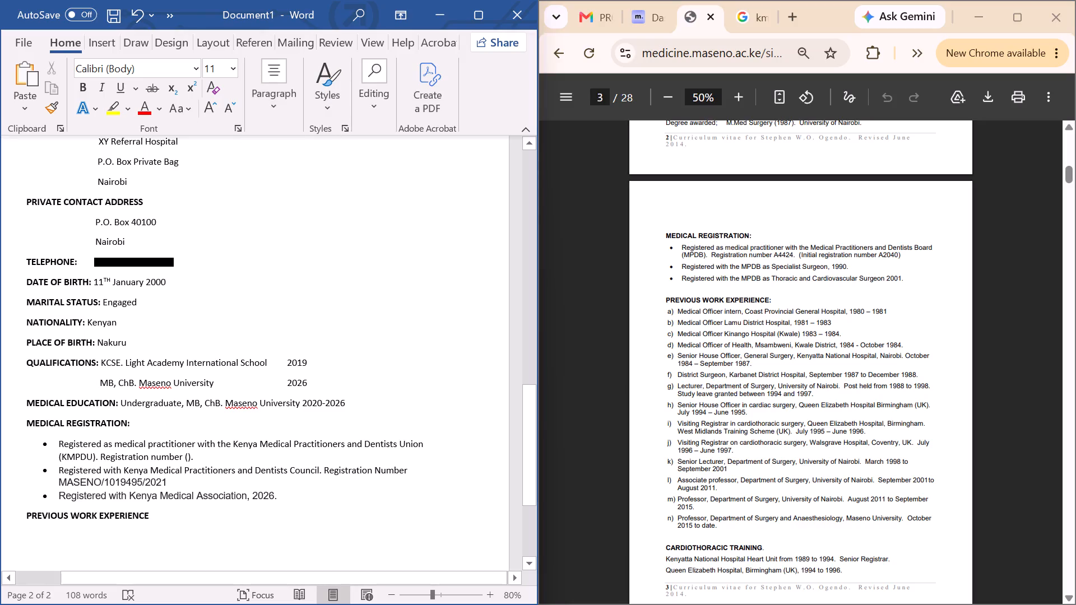
# Start a lettered list under "PREVIOUS WORK EXPERIENCE" with item a. reading "Accountant Intern".
pyautogui.write('a.')
pyautogui.press('space')
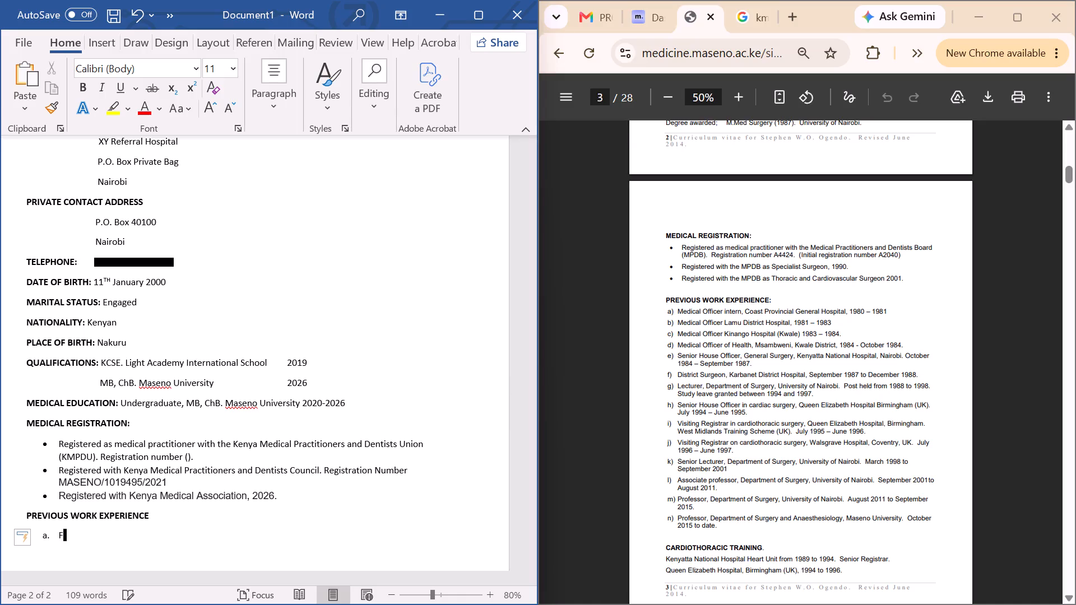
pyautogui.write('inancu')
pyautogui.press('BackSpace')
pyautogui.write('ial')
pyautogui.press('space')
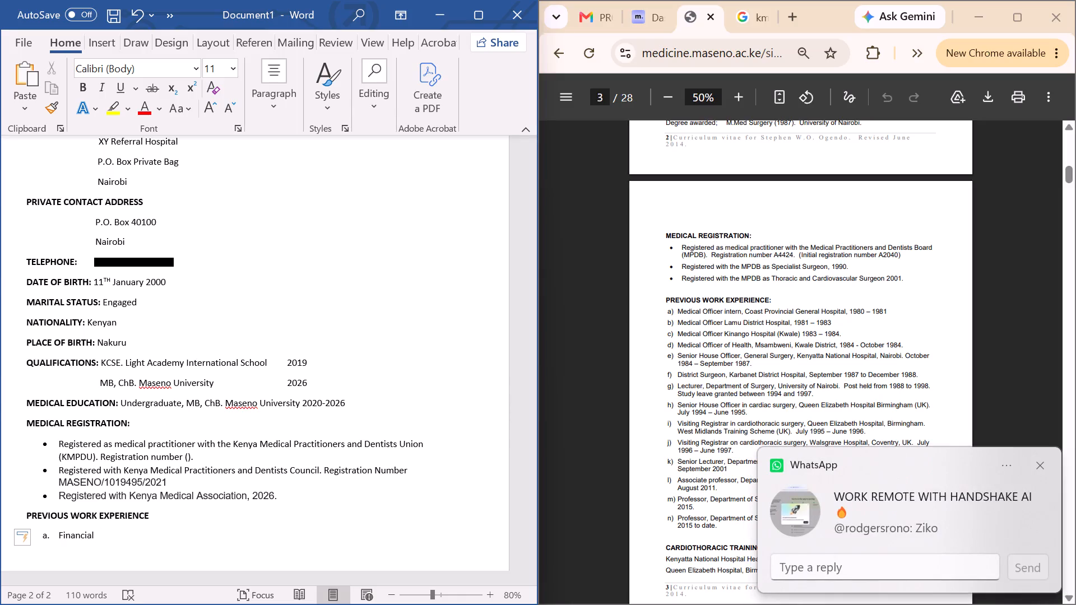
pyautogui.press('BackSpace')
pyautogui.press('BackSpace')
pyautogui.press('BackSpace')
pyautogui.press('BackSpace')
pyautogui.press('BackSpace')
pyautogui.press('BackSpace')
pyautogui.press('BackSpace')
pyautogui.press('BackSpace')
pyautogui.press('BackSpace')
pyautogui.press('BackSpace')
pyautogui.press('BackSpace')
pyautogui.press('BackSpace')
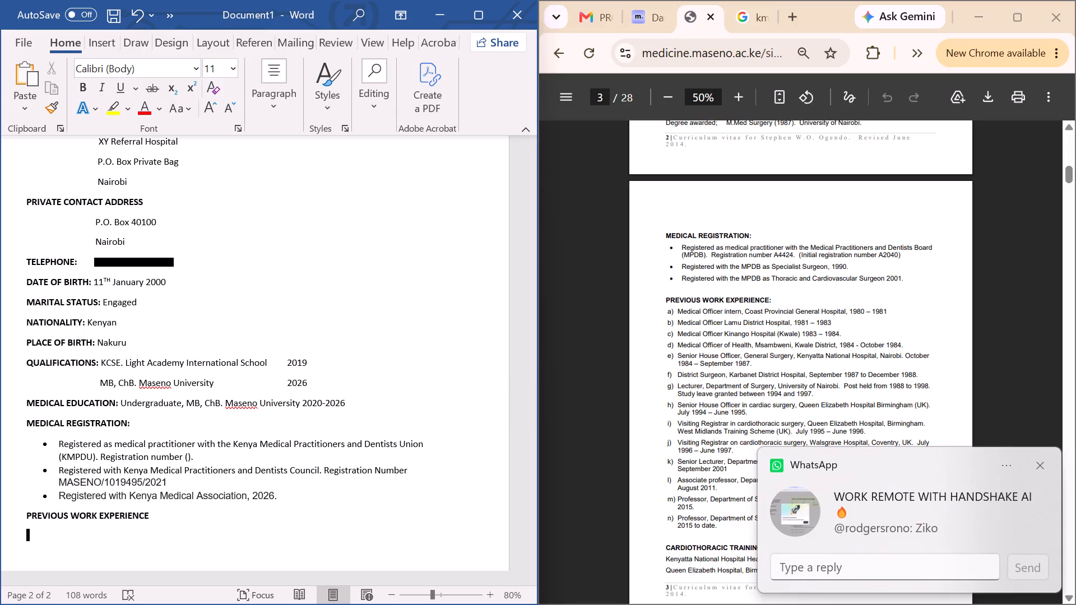
# Start a lettered list under "PREVIOUS WORK EXPERIENCE" with item a. reading "Accountant Intern".
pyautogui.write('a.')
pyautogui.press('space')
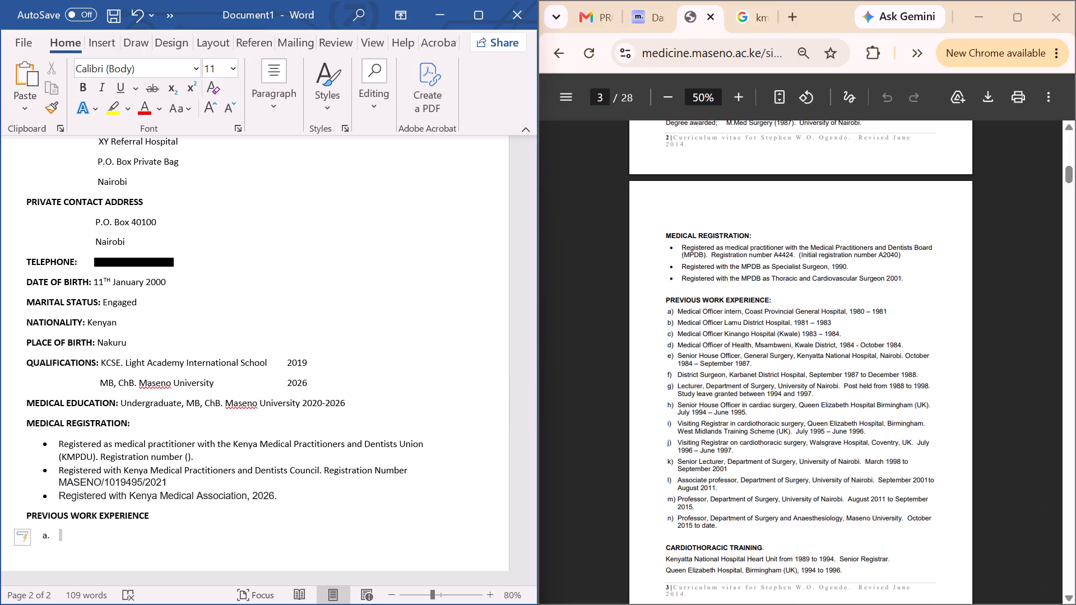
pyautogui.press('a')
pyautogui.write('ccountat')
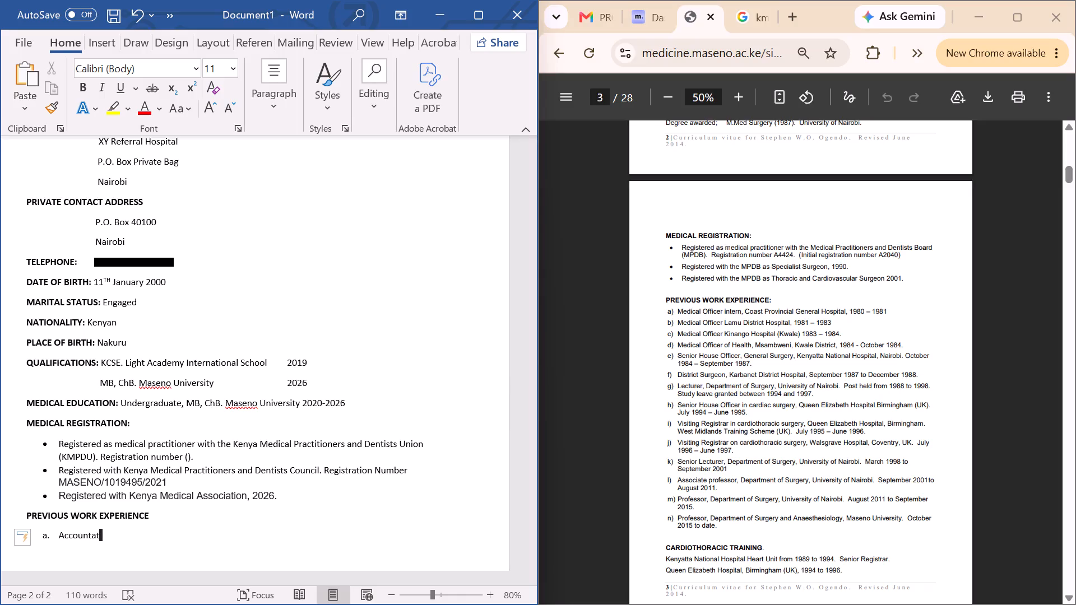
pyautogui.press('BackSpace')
# Change the start year on the "MEDICAL EDUCATION:" line to 2021.
pyautogui.click(321, 404)
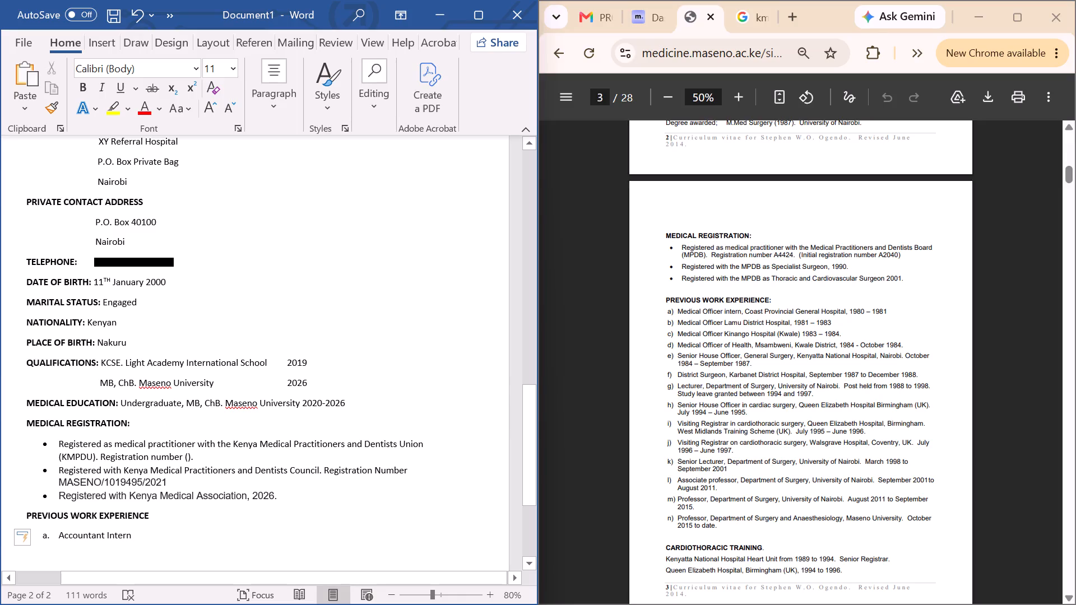
pyautogui.press('BackSpace')
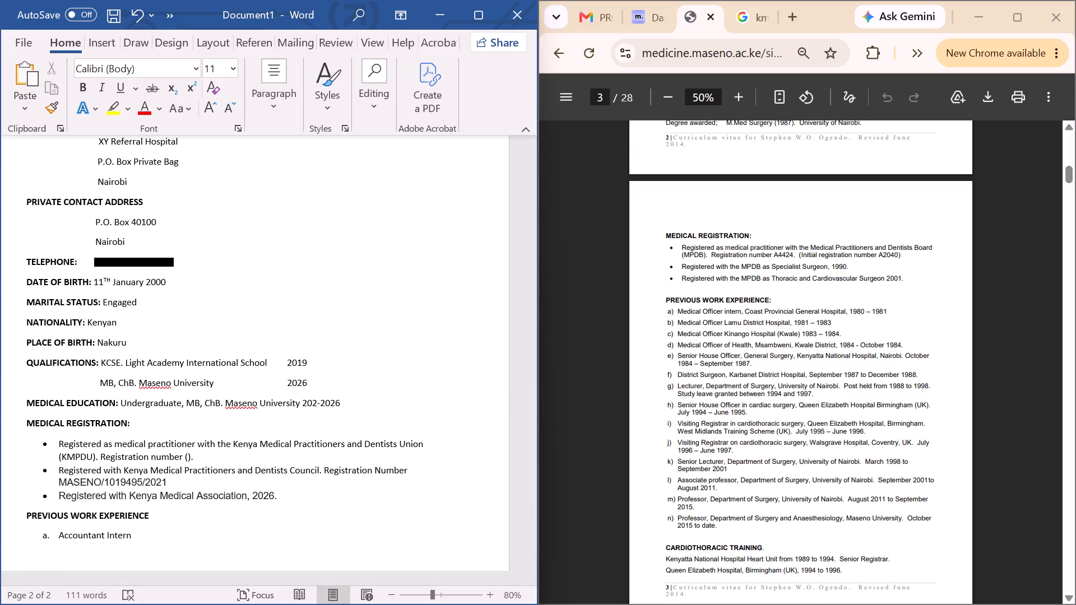
pyautogui.press('1')
# Extend item a. under "PREVIOUS WORK EXPERIENCE" with the employer, so it reads "Accountant Intern, Equity Bank".
pyautogui.doubleClick(166, 546)
pyautogui.click(160, 543)
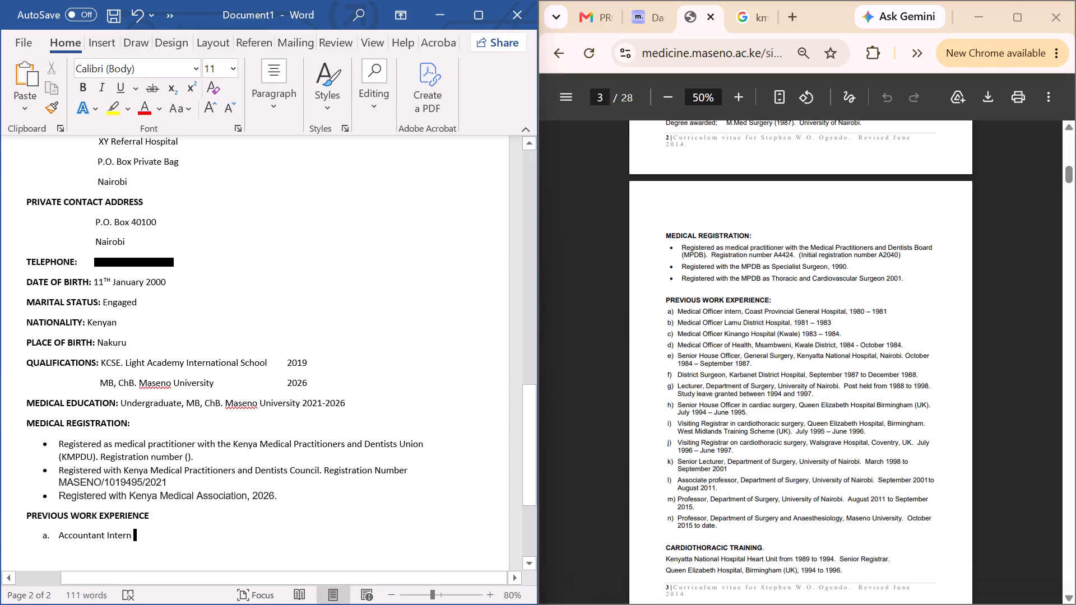
pyautogui.press('BackSpace')
pyautogui.write(',')
pyautogui.press('space')
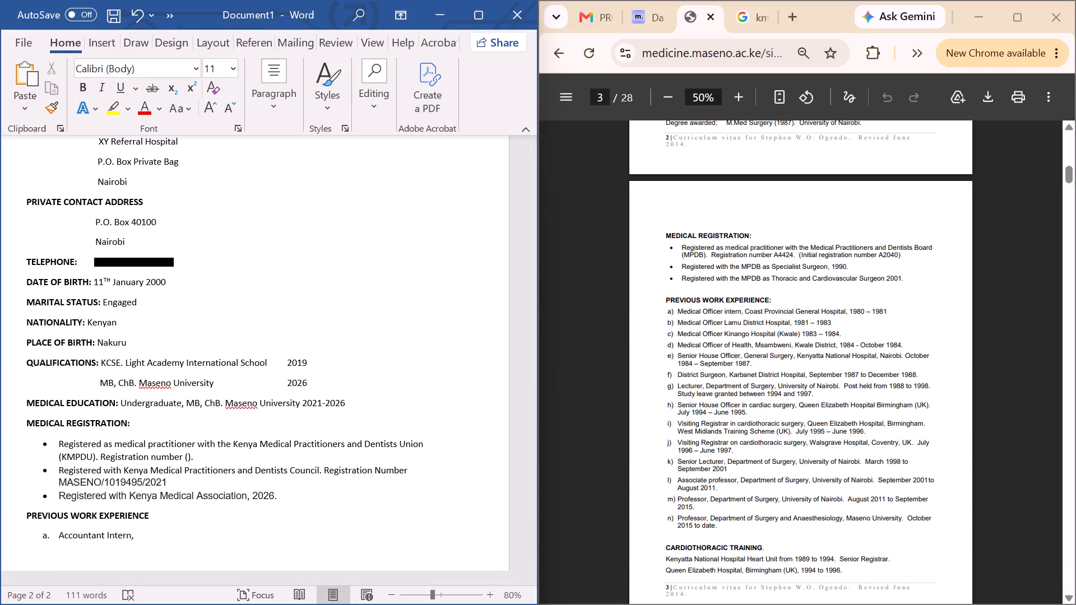
pyautogui.press('e')
pyautogui.write('quity')
pyautogui.press('space')
pyautogui.write('ank')
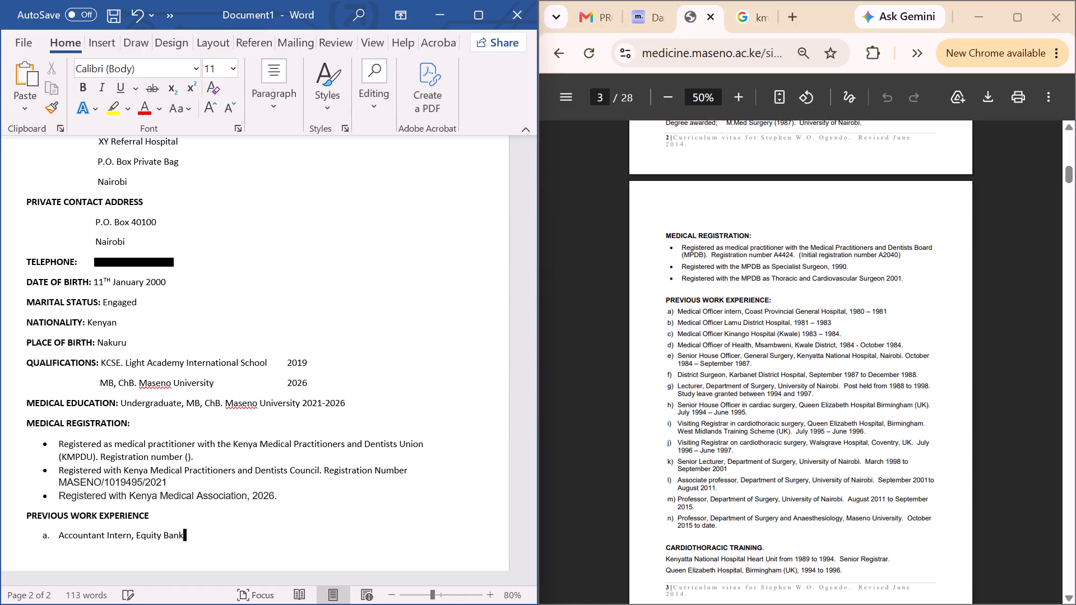
# Complete item a. by adding the branch and year after the employer: "– Ang'awa Kisumu Branch. 2020".
pyautogui.write('-')
pyautogui.press('space')
pyautogui.press('BackSpace')
pyautogui.press('BackSpace')
pyautogui.press('space')
pyautogui.write('-')
pyautogui.press('space')
pyautogui.press('a')
pyautogui.write('ng')
pyautogui.write("'awa")
pyautogui.press('space')
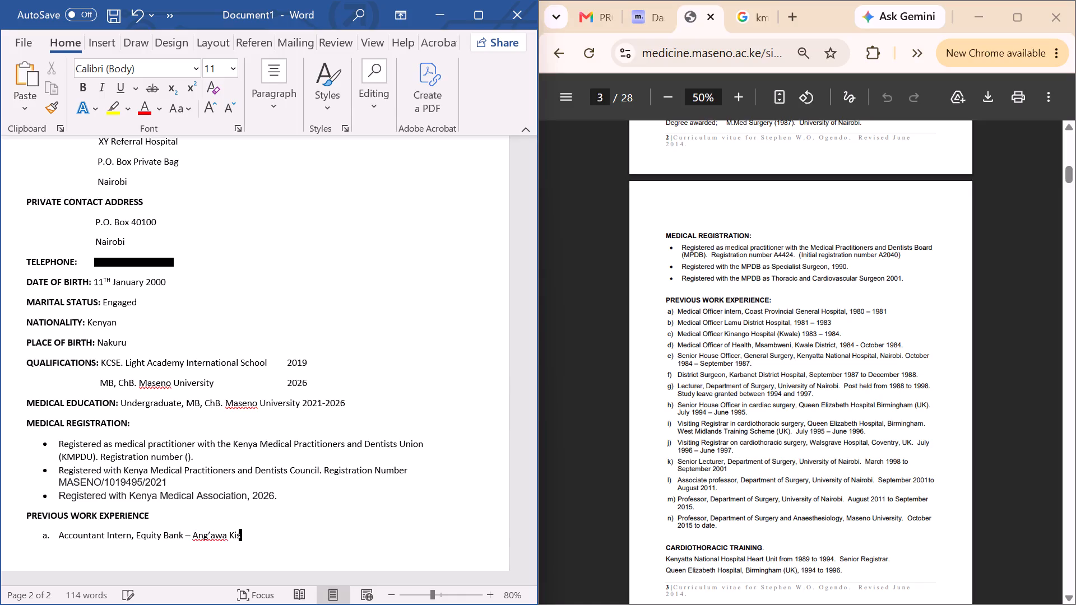
pyautogui.press('r')
pyautogui.write('anch')
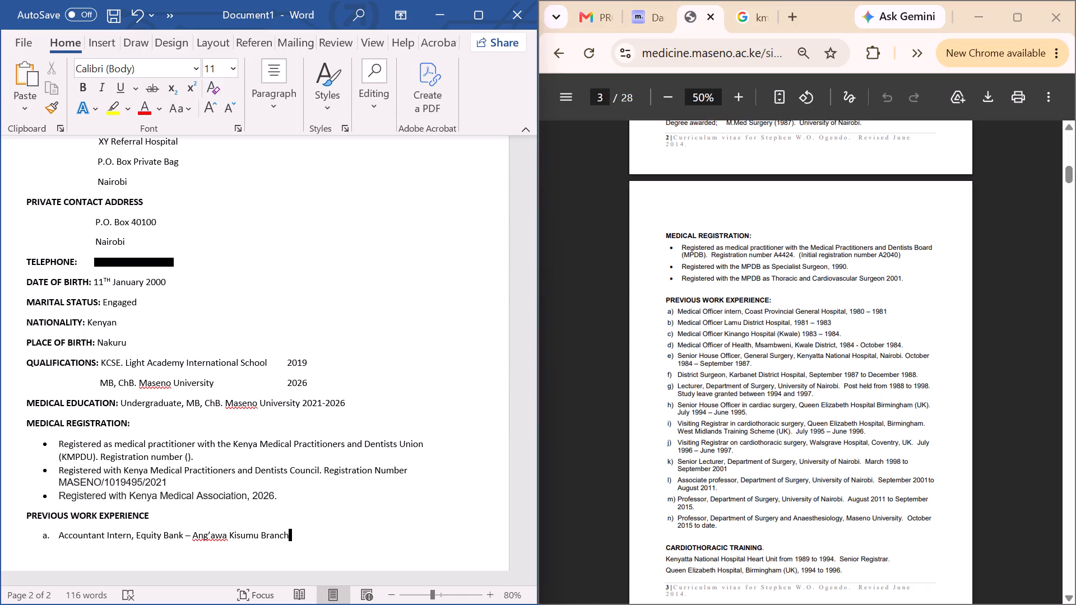
pyautogui.press('.')
pyautogui.press('space')
pyautogui.write('20')
pyautogui.write('20')
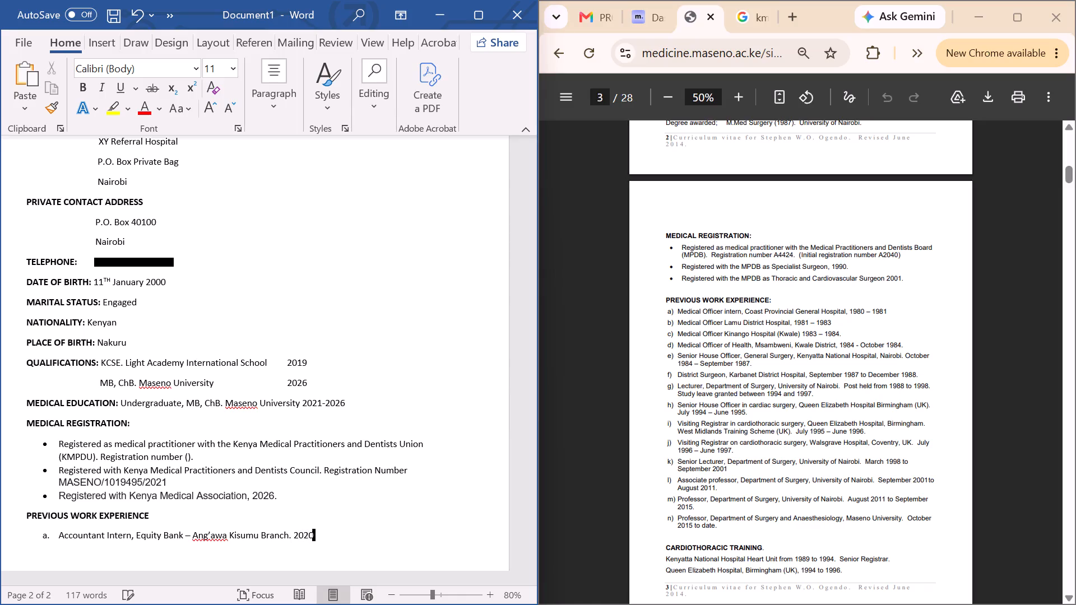
# Add item b. to the work experience list reading "Medical Officer Pre-Intern- 2026-2027".
pyautogui.press('Return')
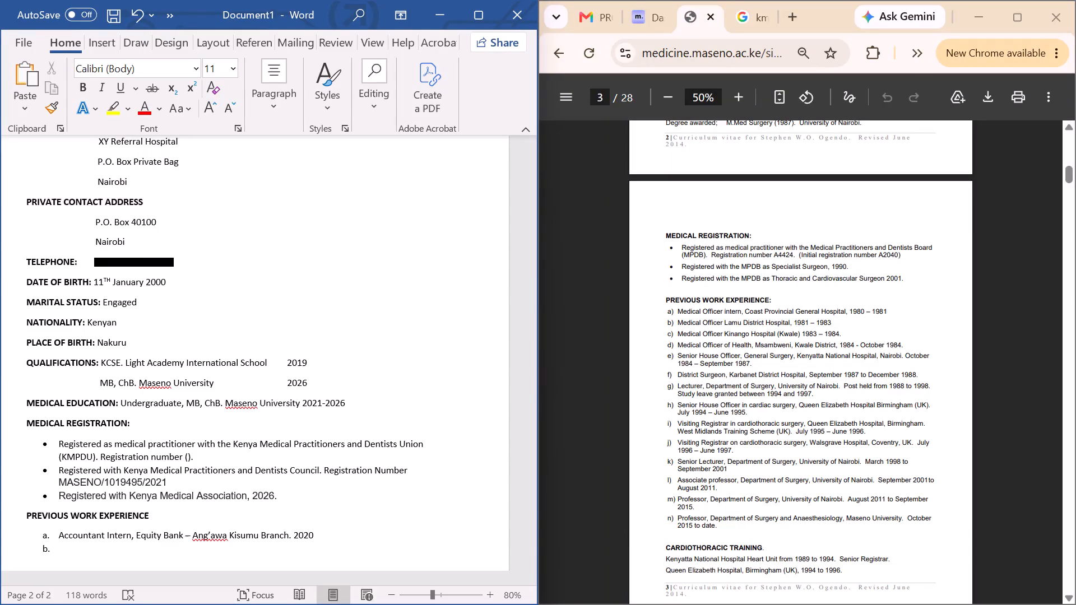
pyautogui.write('edicacl')
pyautogui.press('space')
pyautogui.press('BackSpace')
pyautogui.press('BackSpace')
pyautogui.press('BackSpace')
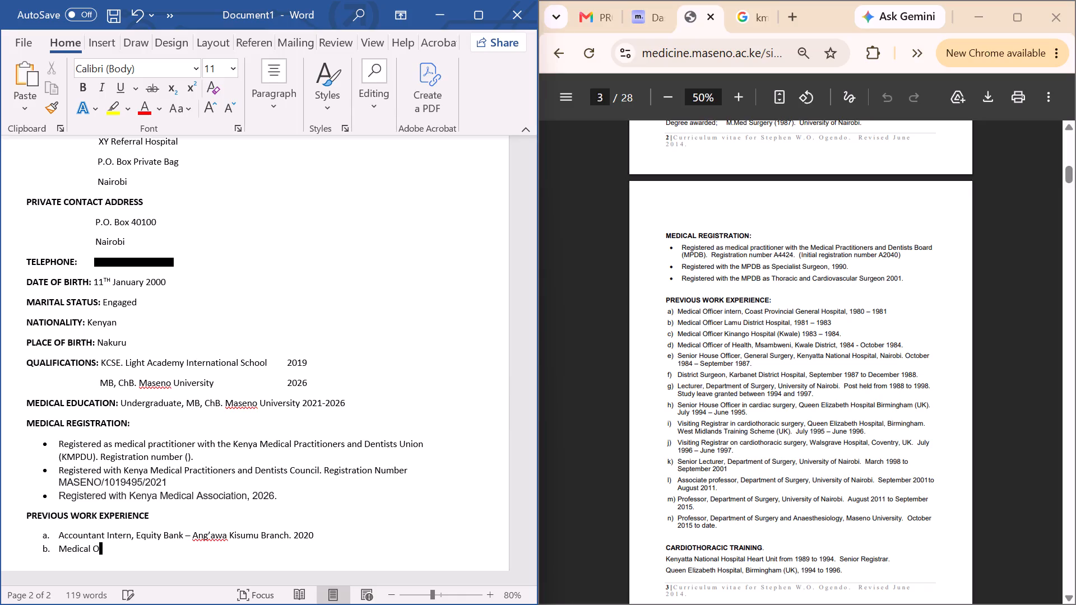
pyautogui.write('fficer')
pyautogui.press('space')
pyautogui.write('re-')
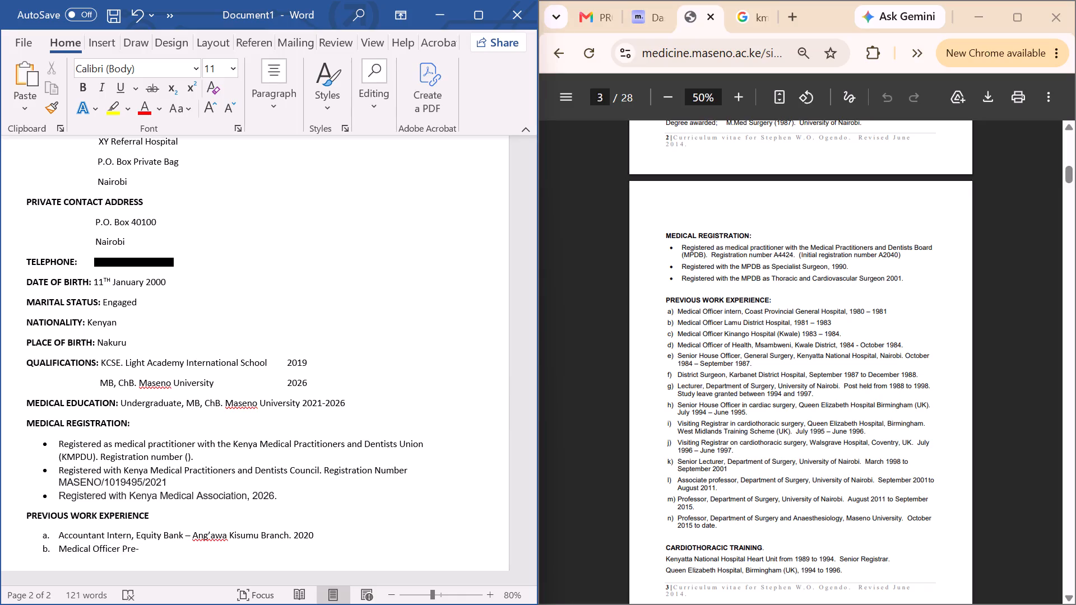
pyautogui.write('nter')
pyautogui.write('n')
pyautogui.press('space')
pyautogui.press('BackSpace')
pyautogui.write('-')
pyautogui.press('space')
pyautogui.write('202')
pyautogui.press('6')
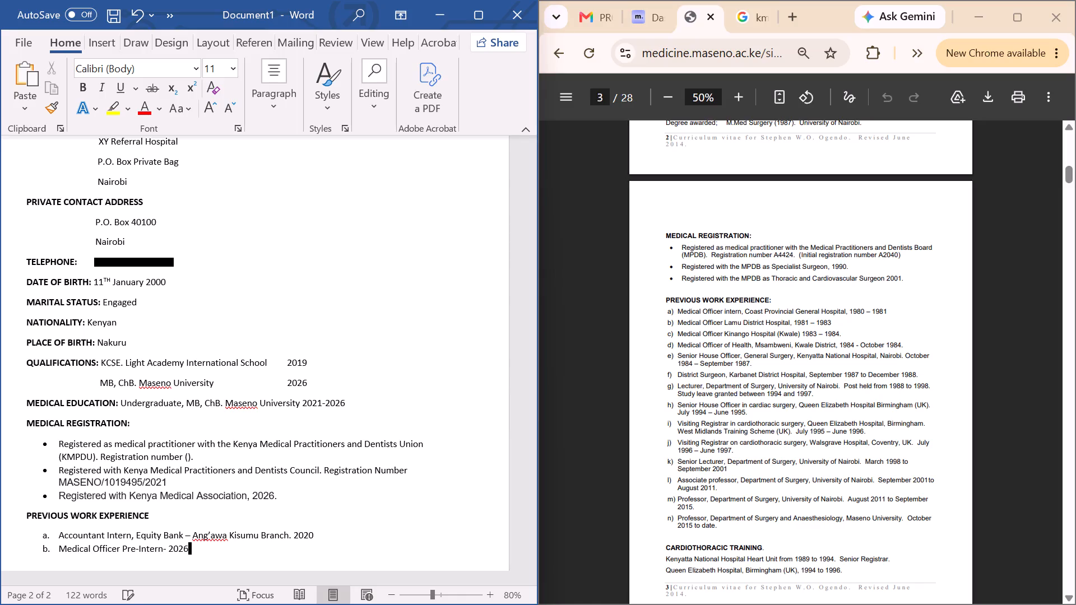
pyautogui.write('-2027')
# Add item c. to the work experience list reading "Medical Officer intern".
pyautogui.press('Return')
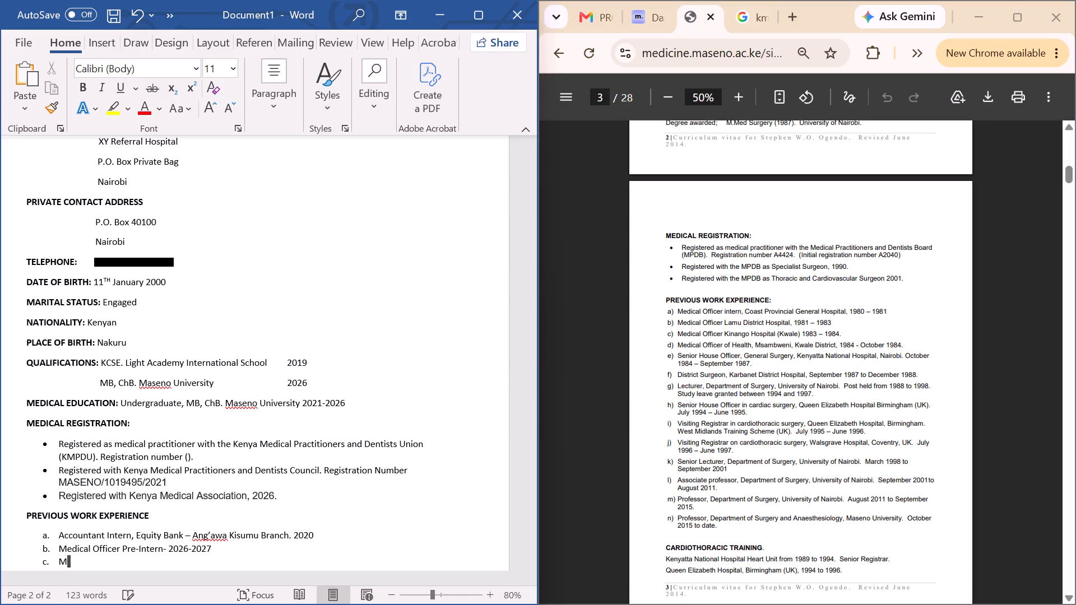
pyautogui.write('edic')
pyautogui.press('BackSpace')
pyautogui.press('BackSpace')
pyautogui.write('cer')
pyautogui.press('space')
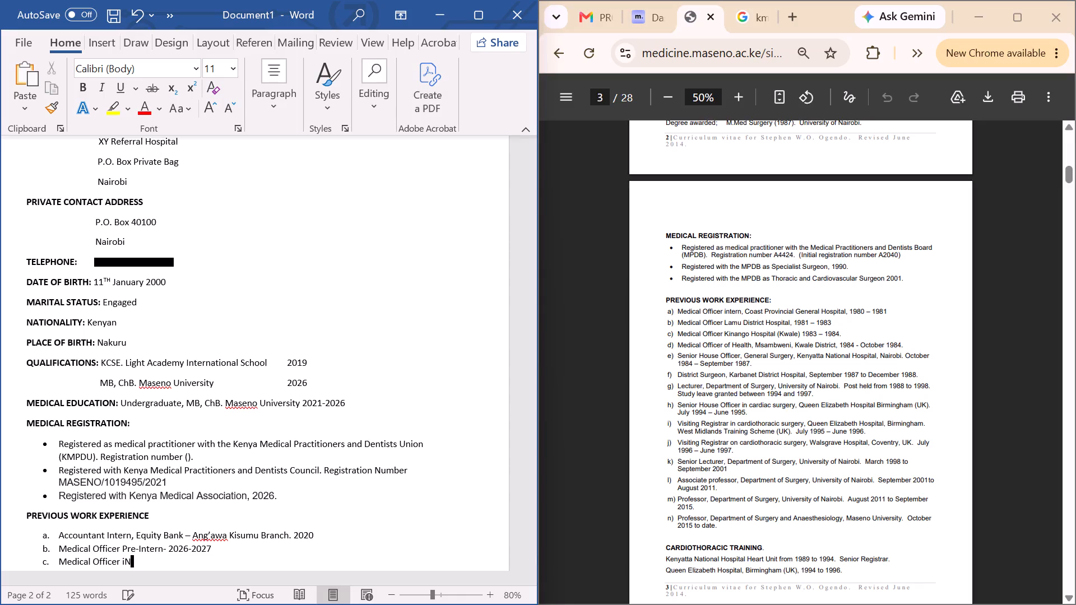
pyautogui.press('BackSpace')
pyautogui.write('NTERN')
pyautogui.press('BackSpace')
pyautogui.press('BackSpace')
pyautogui.press('BackSpace')
pyautogui.press('BackSpace')
pyautogui.press('BackSpace')
# Extend item c. of the work experience list with the workplace, so it reads "Medical Officer intern, XY General Hospital".
pyautogui.press('BackSpace')
pyautogui.write(',')
pyautogui.press('space')
pyautogui.write('XY')
pyautogui.press('space')
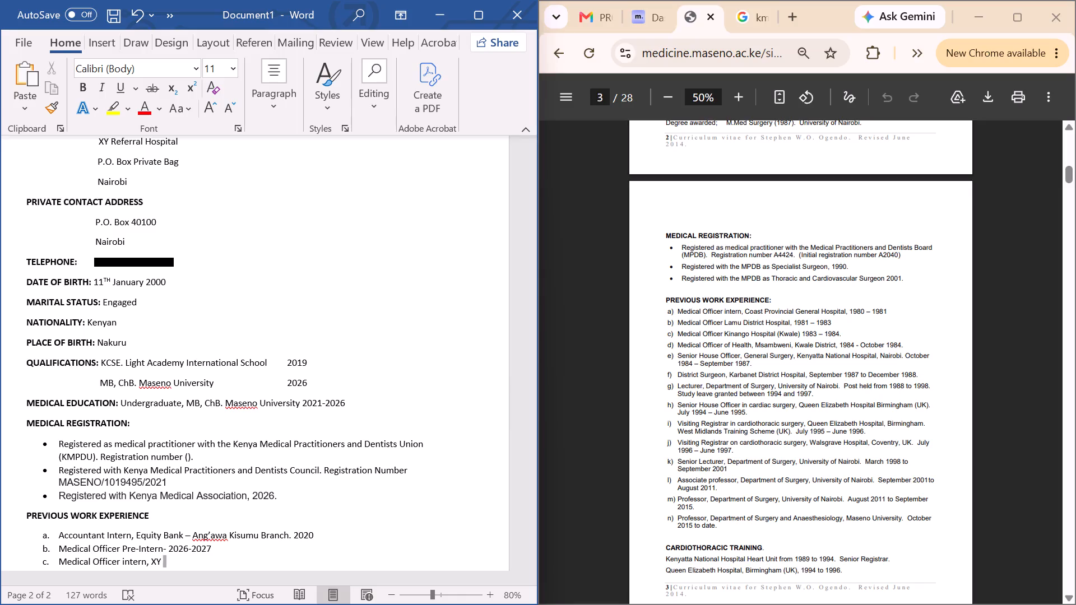
pyautogui.press('BackSpace')
pyautogui.write('eneral')
pyautogui.press('space')
pyautogui.write('ospital')
pyautogui.press('space')
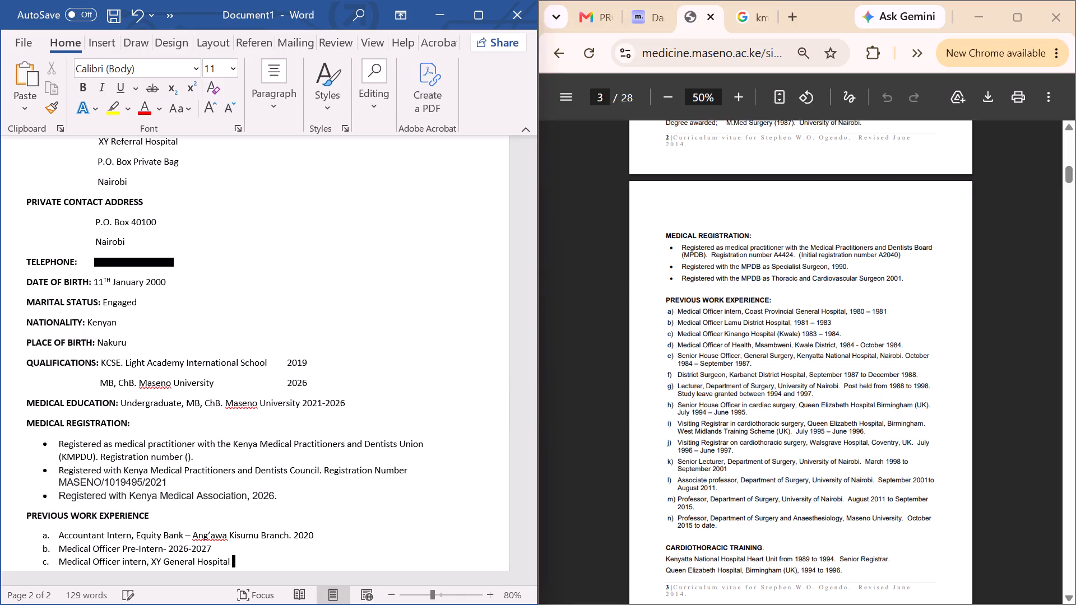
# Complete item c. with a comma and the years "2027-2028" after the hospital, and start list item d.
pyautogui.press('BackSpace')
pyautogui.write(',')
pyautogui.press('space')
pyautogui.press('1')
pyautogui.press('BackSpace')
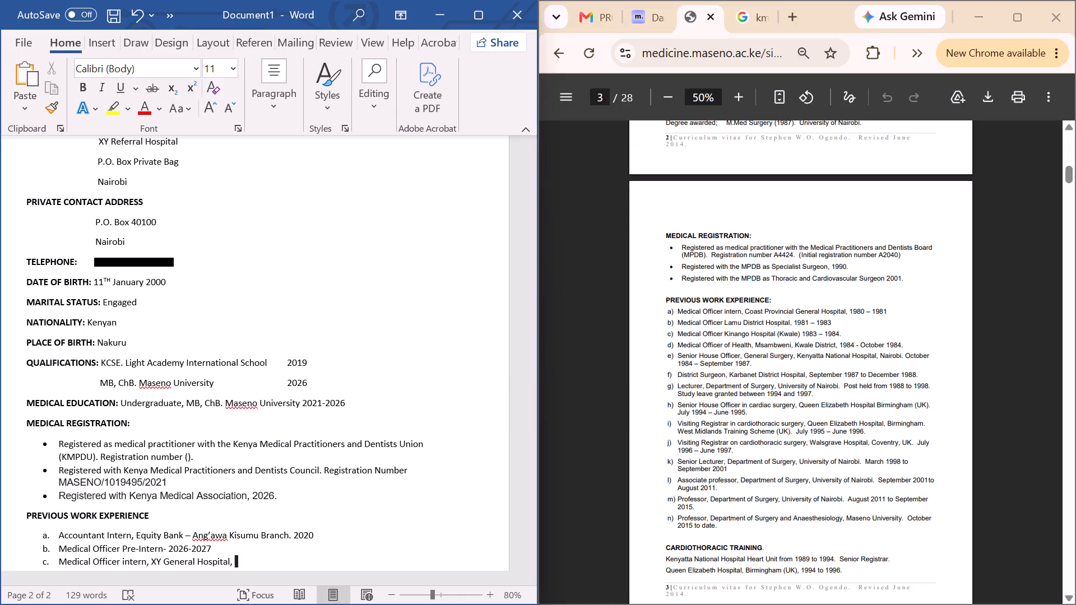
pyautogui.write('202')
pyautogui.press('7')
pyautogui.write('-2028')
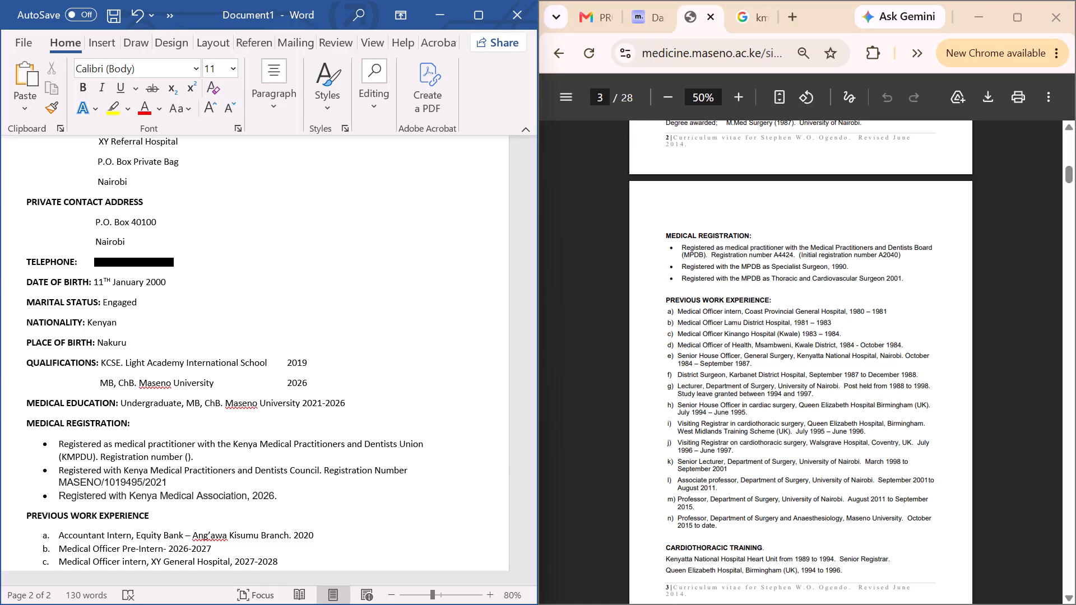
pyautogui.press('Return')
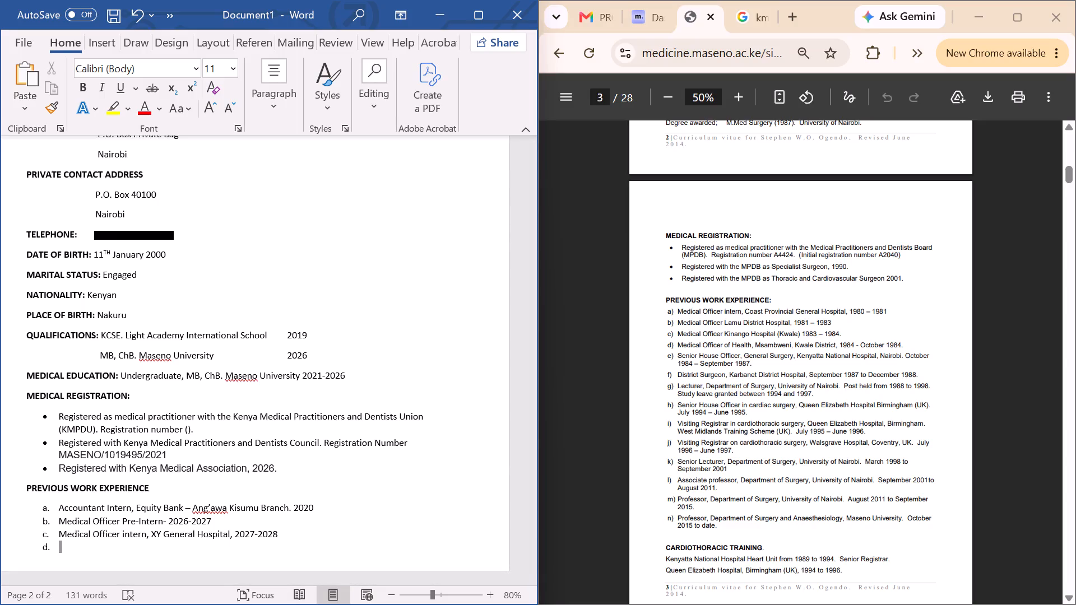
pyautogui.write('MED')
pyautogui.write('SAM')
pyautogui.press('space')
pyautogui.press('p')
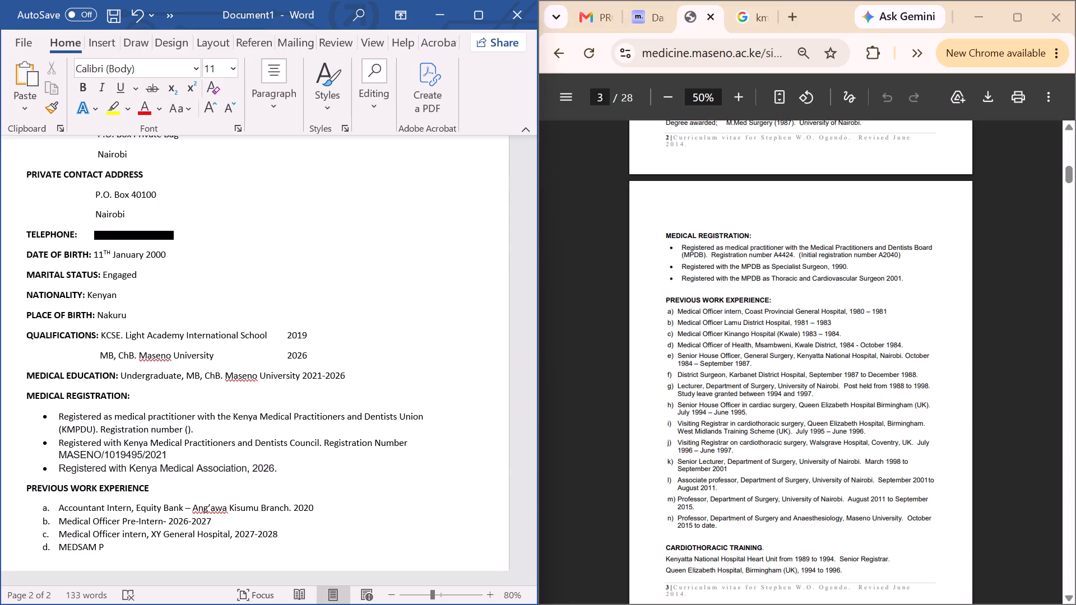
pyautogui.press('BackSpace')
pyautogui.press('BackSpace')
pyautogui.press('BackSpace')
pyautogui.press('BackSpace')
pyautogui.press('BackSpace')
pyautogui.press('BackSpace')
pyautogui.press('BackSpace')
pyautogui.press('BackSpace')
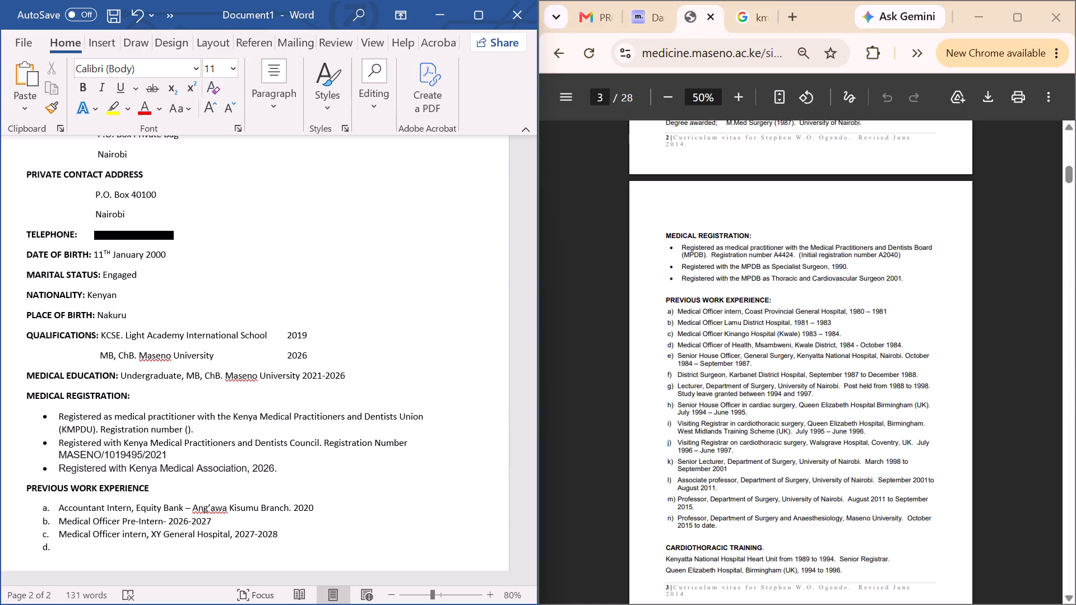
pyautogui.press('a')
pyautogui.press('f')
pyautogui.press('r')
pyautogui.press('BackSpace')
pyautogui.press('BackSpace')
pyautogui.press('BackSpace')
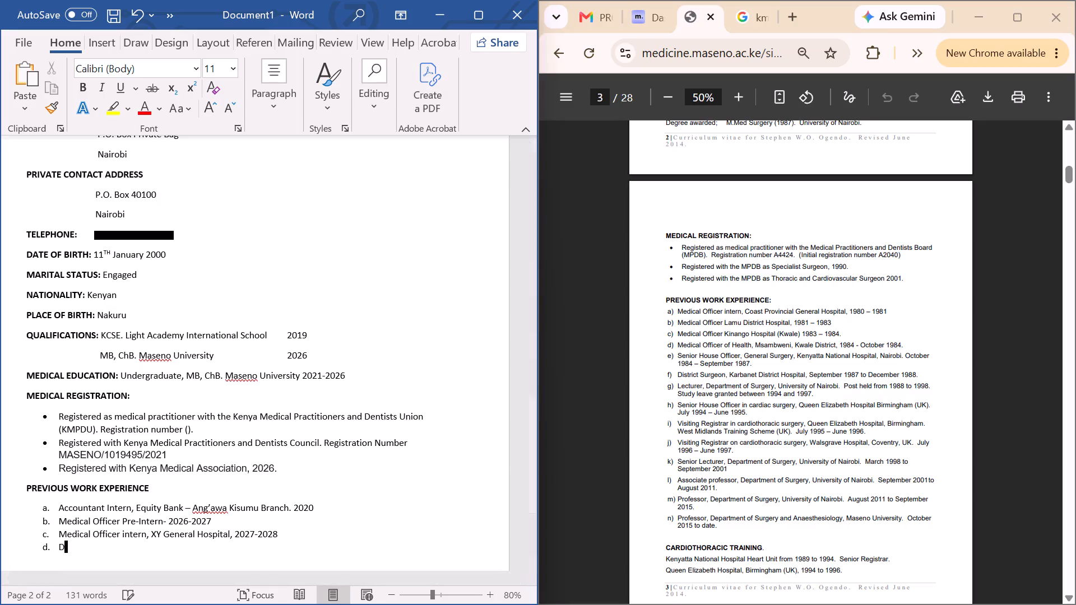
# Enter the position "Deputy Financial Officer" as item d. of the work experience list.
pyautogui.write('eputy')
pyautogui.press('space')
pyautogui.press('f')
pyautogui.write('inia')
pyautogui.press('BackSpace')
pyautogui.press('BackSpace')
pyautogui.write('ancial')
pyautogui.press('space')
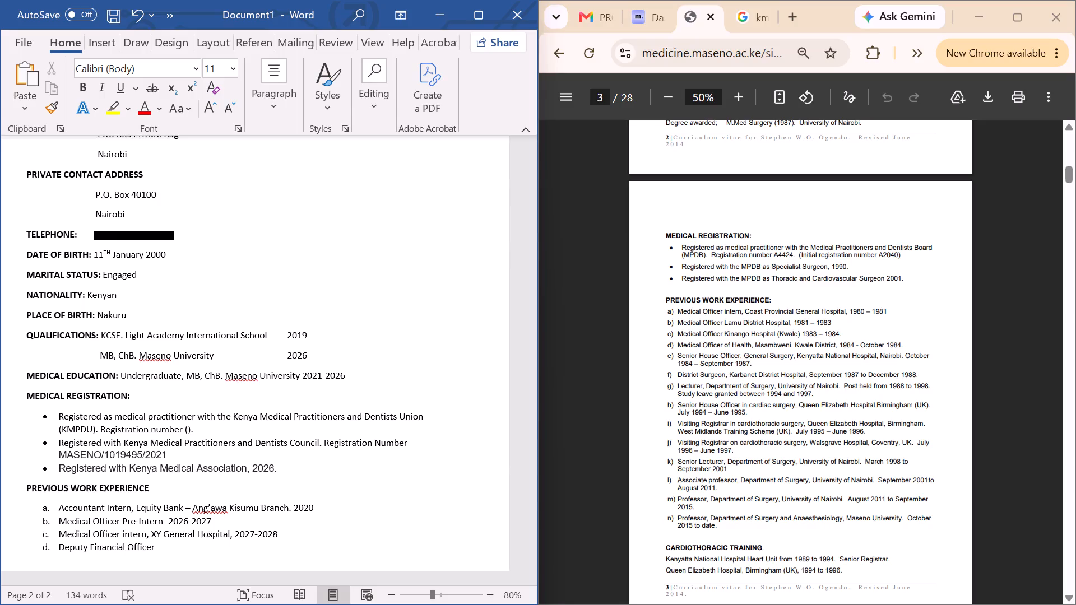
# Extend item d. with the organisation after a comma: "African University Students Platform".
pyautogui.write(',')
pyautogui.press('space')
pyautogui.write('fir')
pyautogui.press('BackSpace')
pyautogui.press('BackSpace')
pyautogui.write('sity')
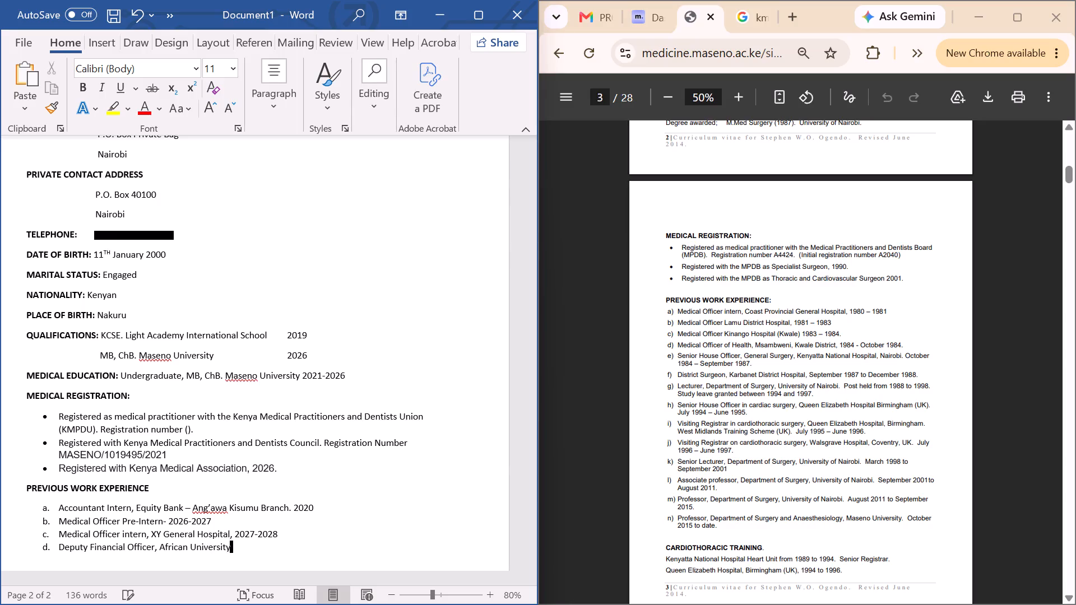
pyautogui.press('space')
pyautogui.write('dents')
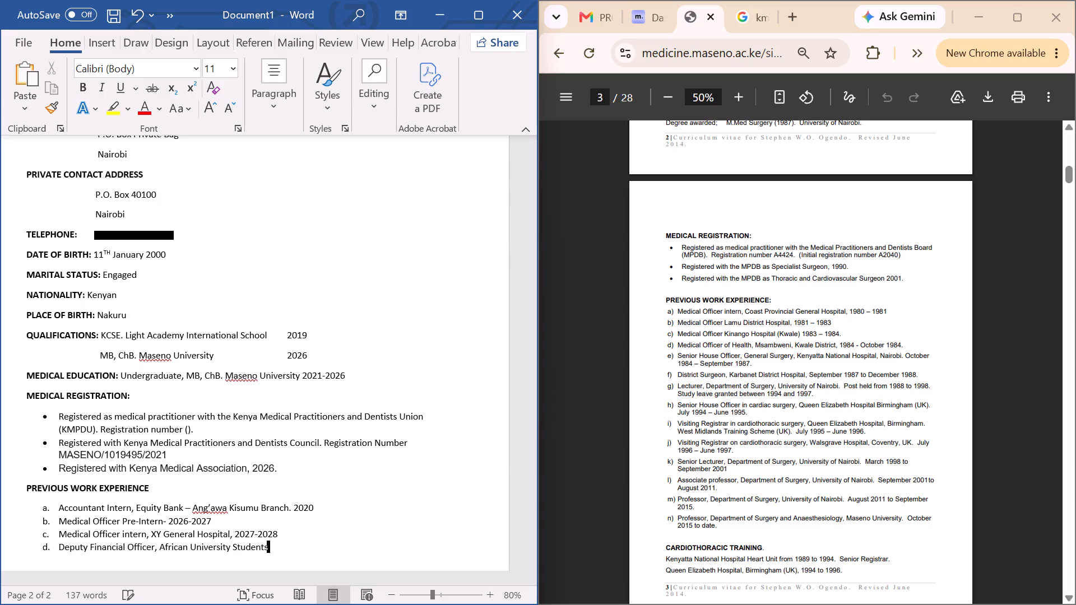
pyautogui.press('space')
# Complete item d. by adding the years "2022-2023" after the organisation.
pyautogui.write('20')
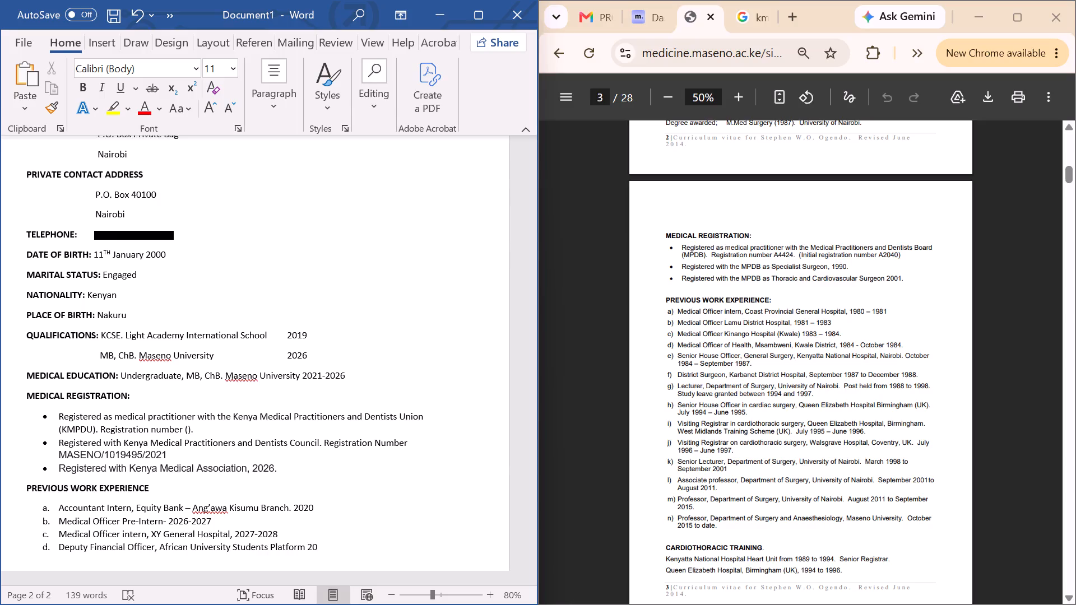
pyautogui.press('2')
pyautogui.press('2')
pyautogui.write('-202')
pyautogui.press('3')
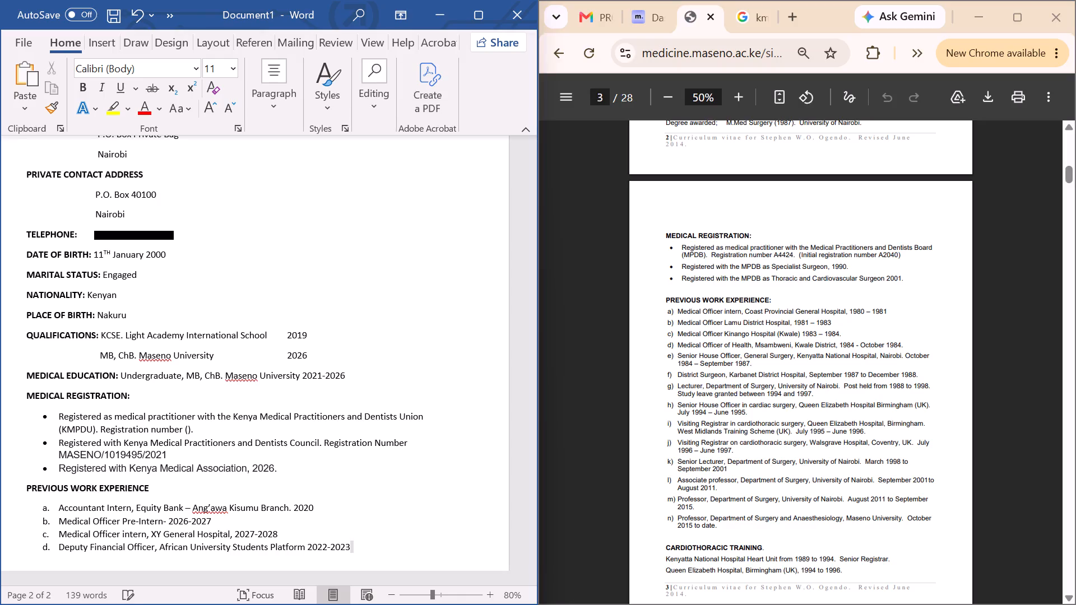
# Add item e. to the work experience list with the position "Financial Officer and Advisor".
pyautogui.press('Return')
pyautogui.write('cial')
pyautogui.press('space')
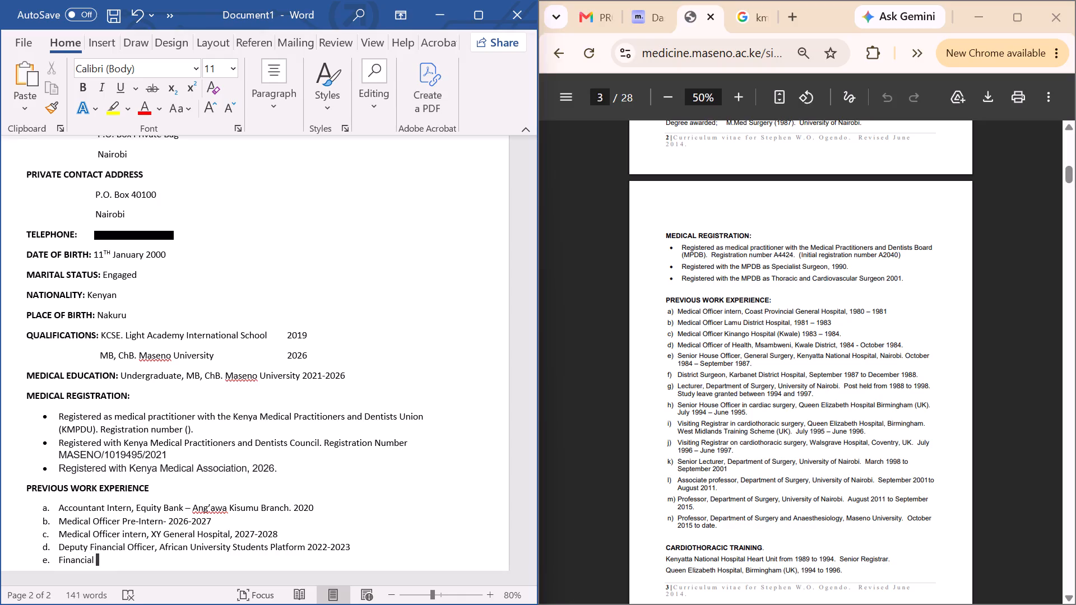
pyautogui.press('f')
pyautogui.press('BackSpace')
pyautogui.press('o')
pyautogui.write('fficer and')
pyautogui.press('space')
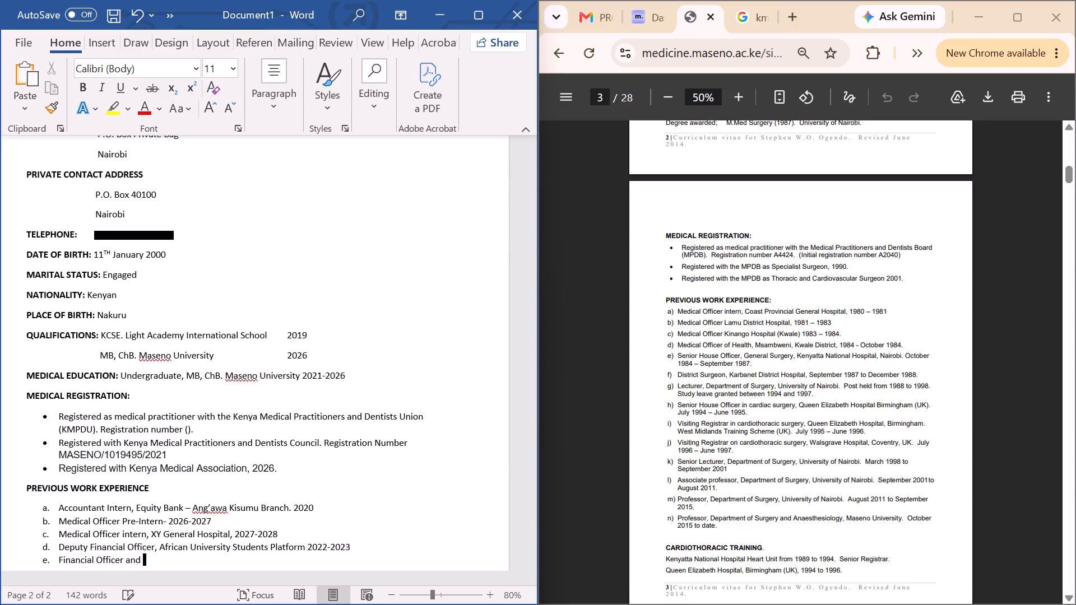
pyautogui.write('AD')
pyautogui.press('BackSpace')
pyautogui.write('dvisor')
pyautogui.press('space')
pyautogui.press('BackSpace')
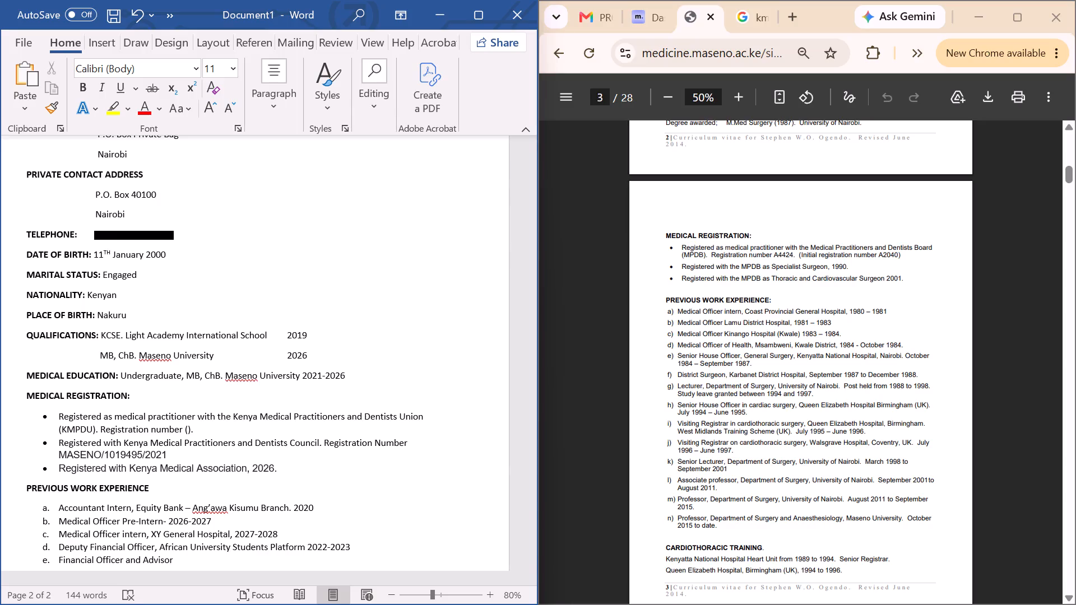
# Insert the abbreviation "(AUSP)" after the organisation name in item d., before the years.
pyautogui.click(305, 546)
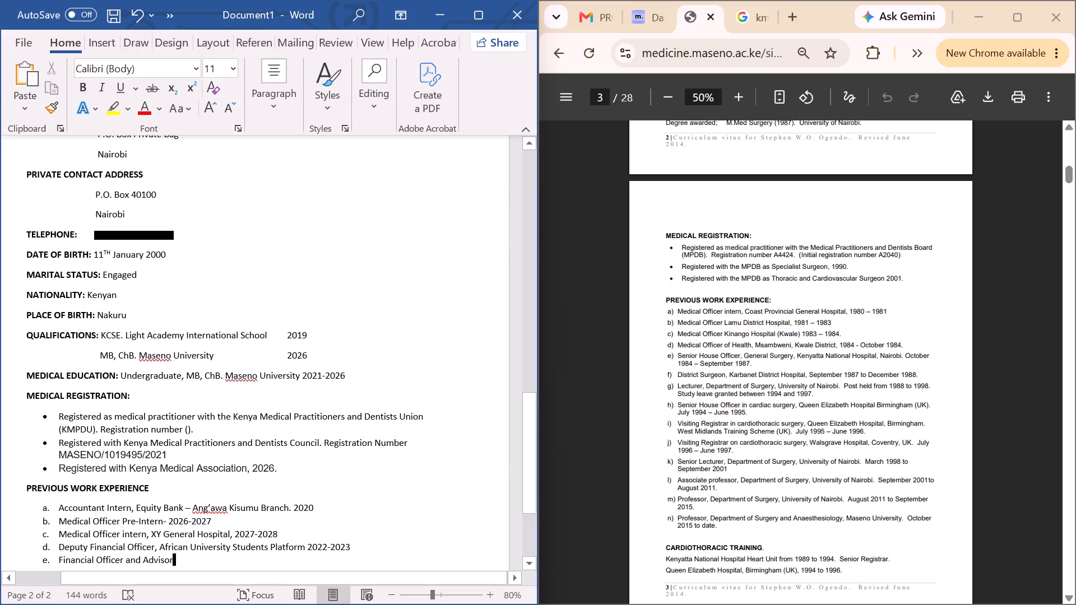
pyautogui.press('space')
pyautogui.write('(')
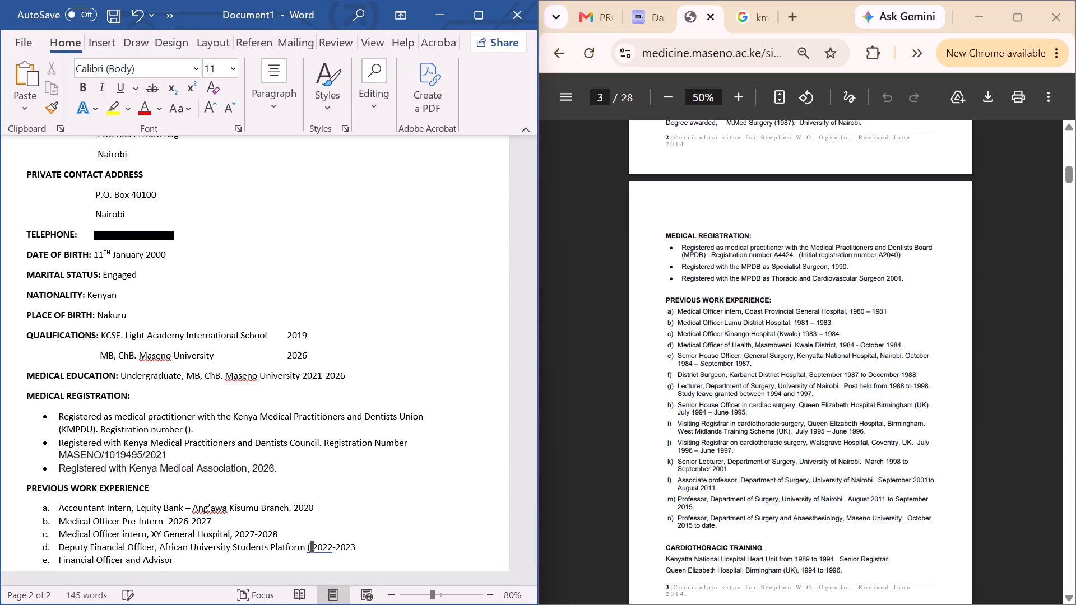
pyautogui.write('AUSP')
pyautogui.hotkey('shift', ')')
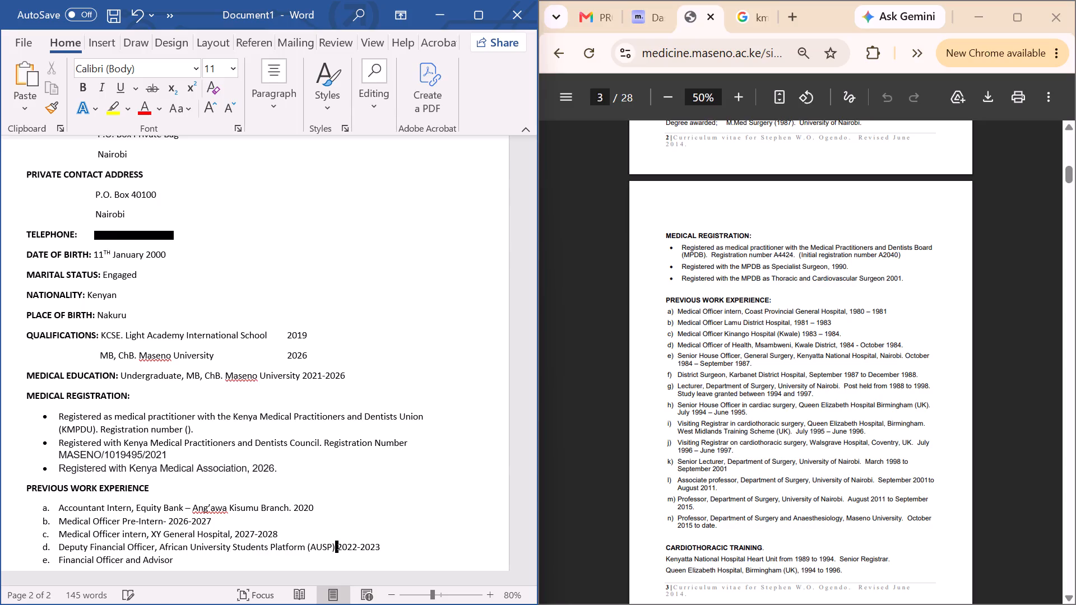
pyautogui.press('space')
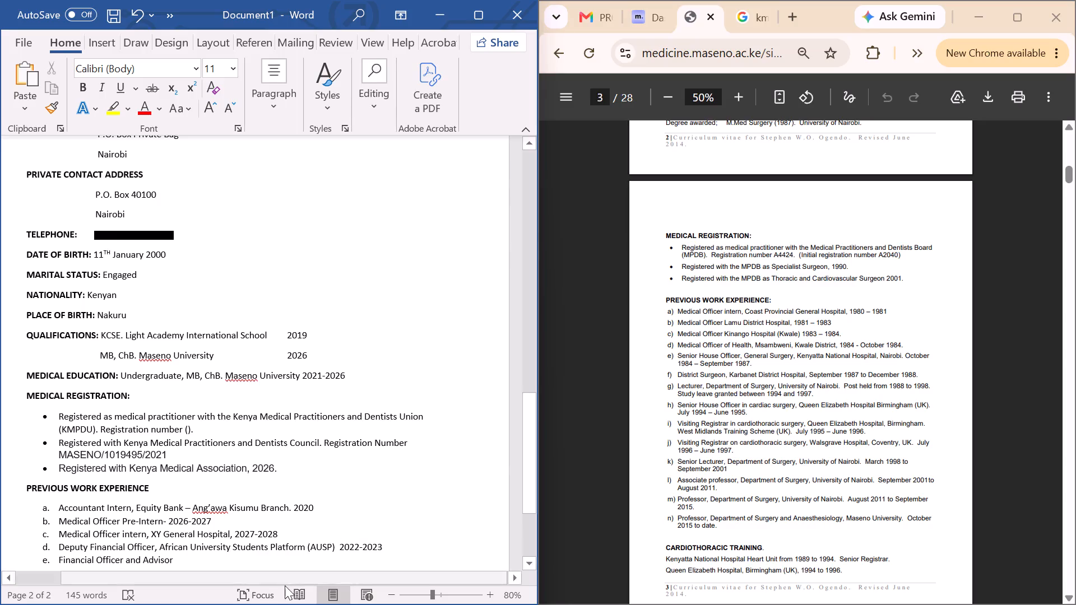
# Copy "African University Students Platform (AUSP)" from item d. and add it after a comma at the end of item e.
pyautogui.doubleClick(157, 544)
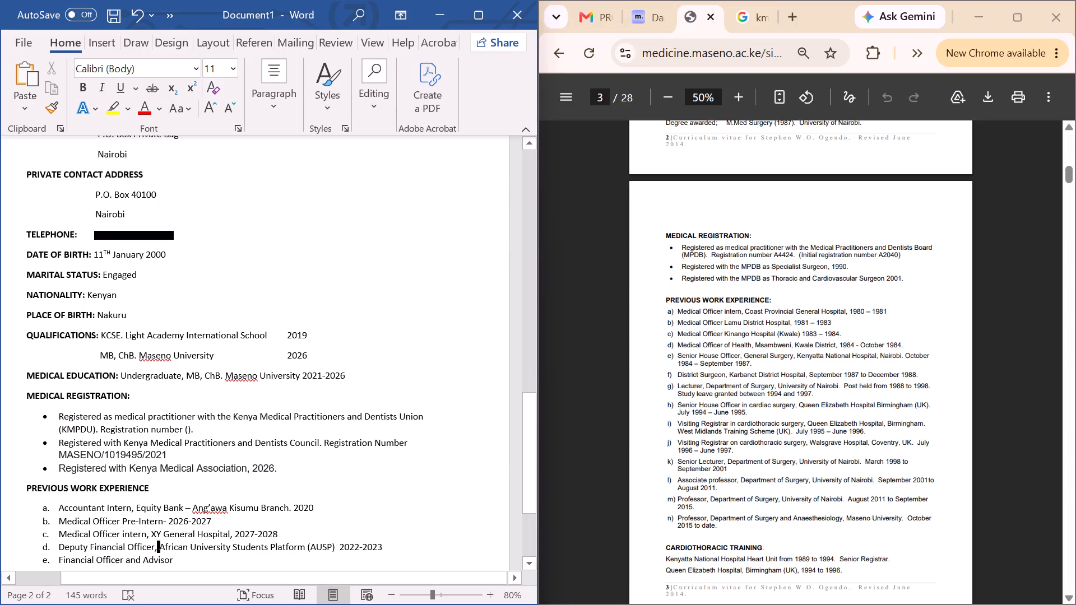
pyautogui.doubleClick(161, 546)
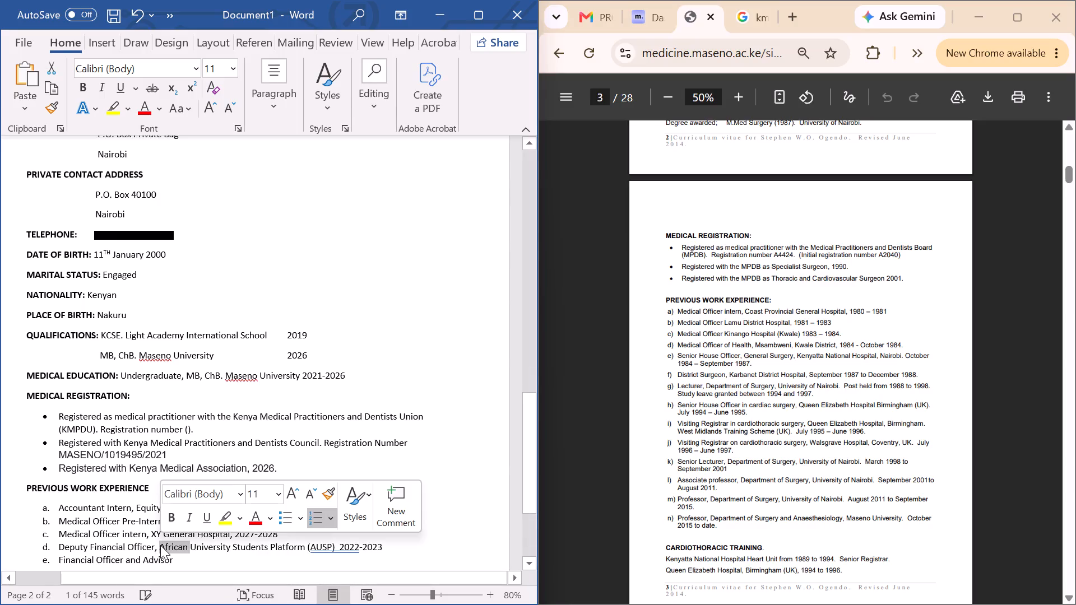
pyautogui.click(160, 545)
pyautogui.moveTo(160, 545); pyautogui.dragTo(276, 553)
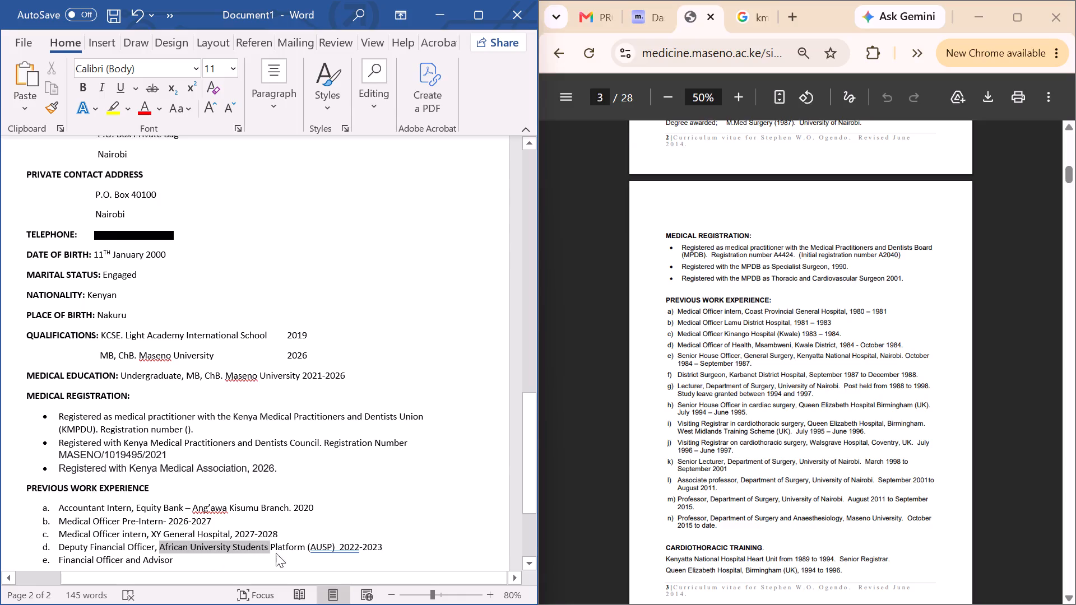
pyautogui.moveTo(276, 553); pyautogui.dragTo(334, 543)
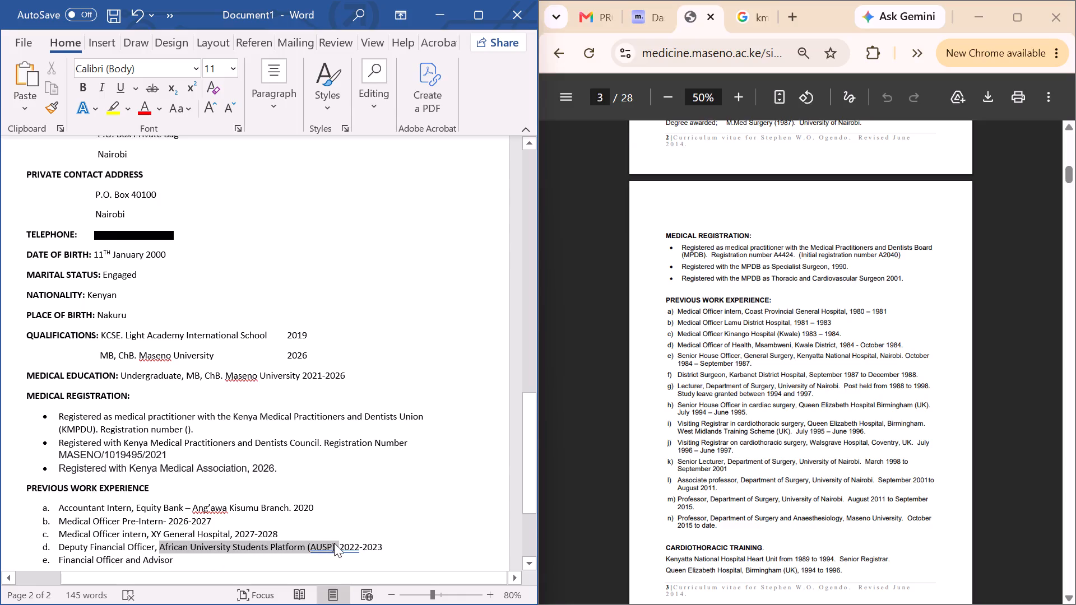
pyautogui.moveTo(334, 543); pyautogui.dragTo(333, 543)
pyautogui.hotkey('ctrl', 'c')
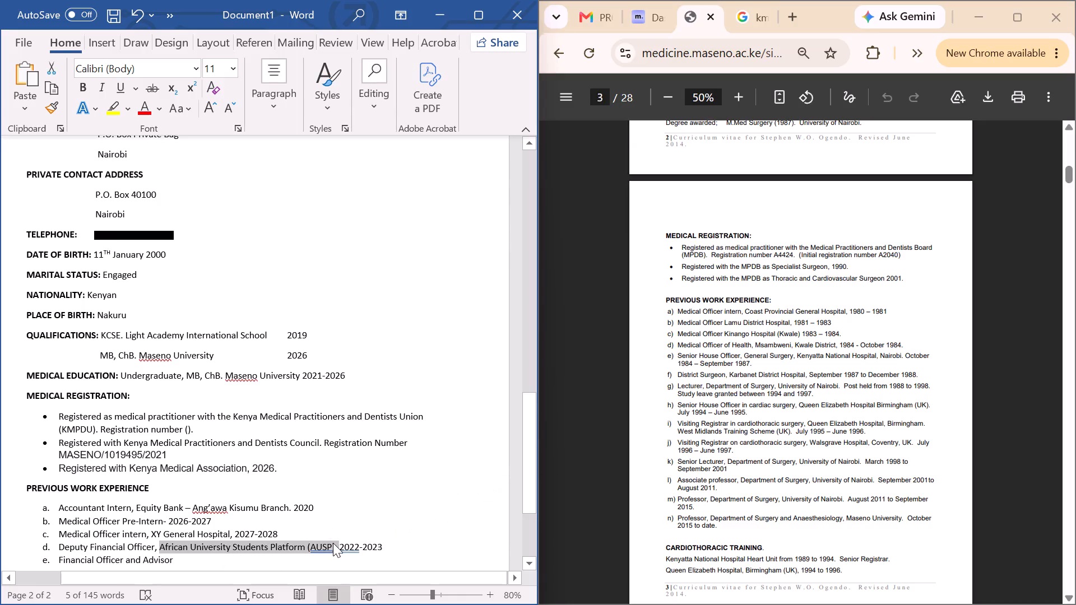
pyautogui.click(205, 564)
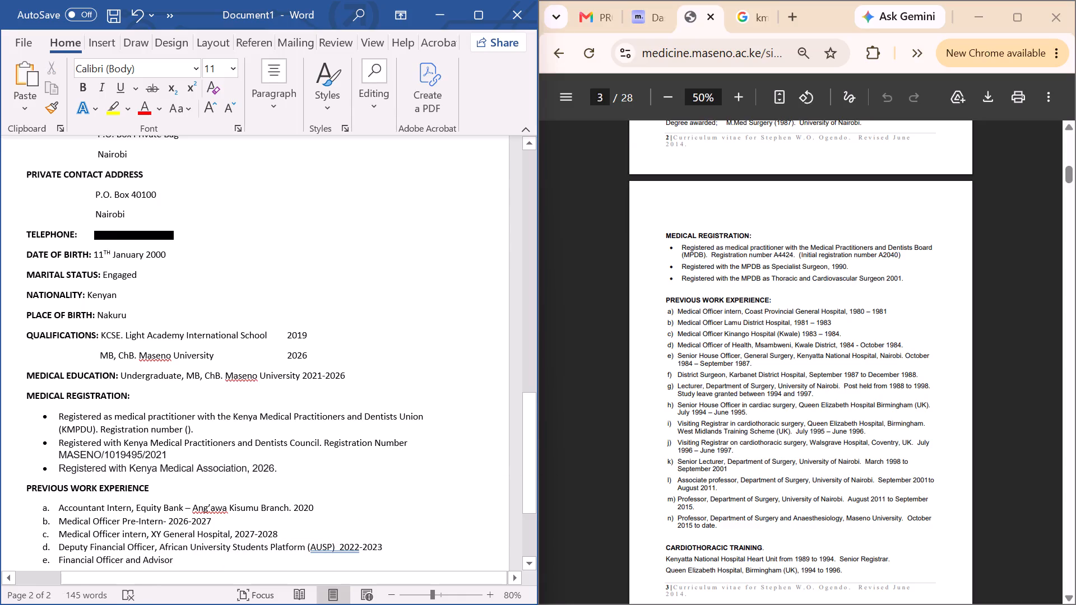
pyautogui.write(',')
pyautogui.press('space')
pyautogui.hotkey('ctrl', 'v')
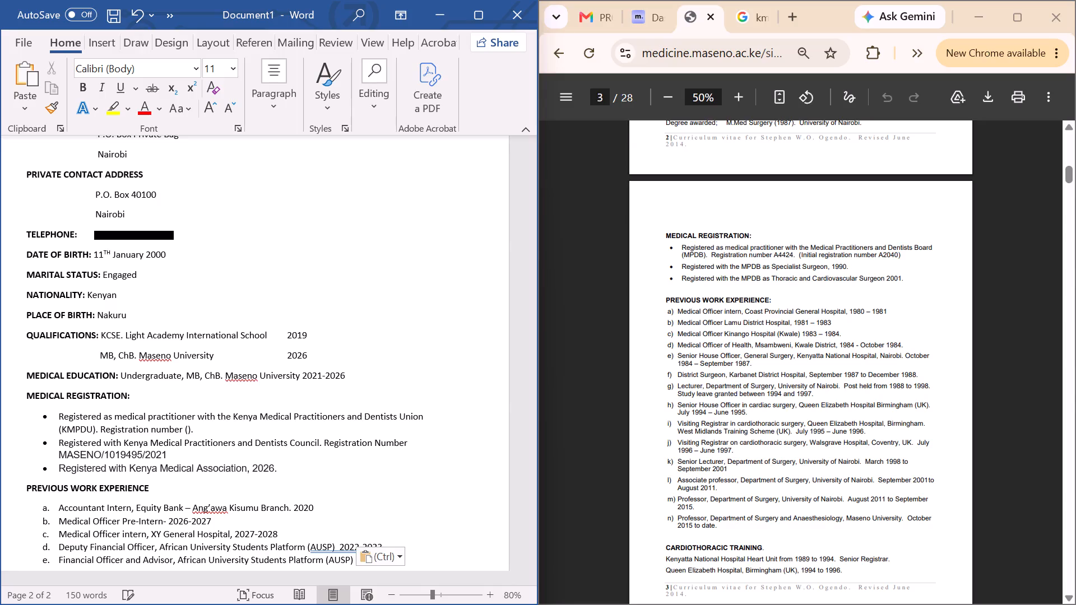
# Remove the extra space between "(AUSP)" and the years in item d.
pyautogui.click(335, 552)
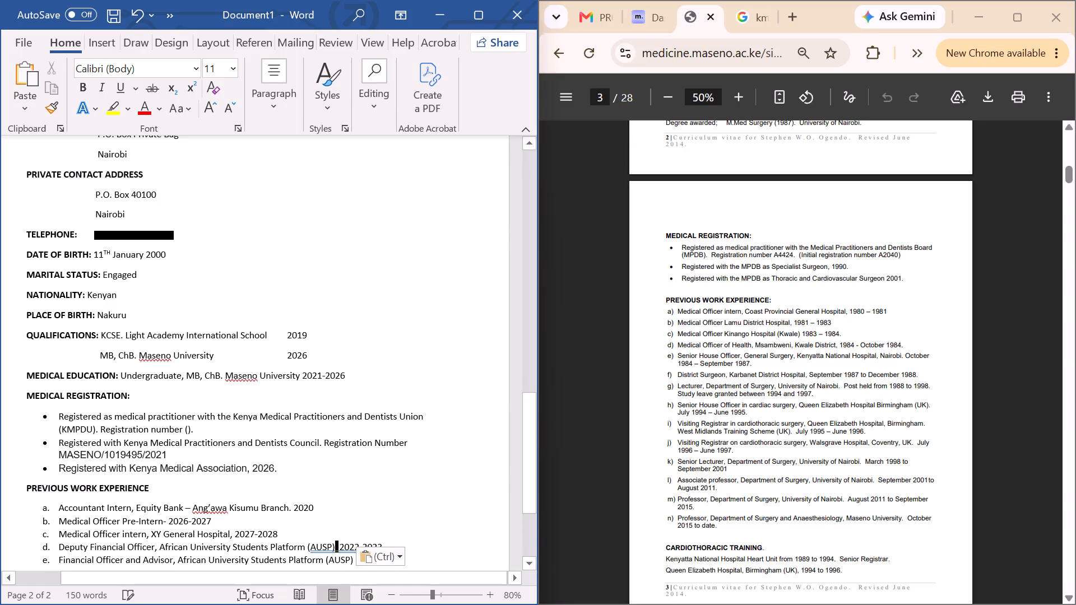
pyautogui.press('Delete')
# Complete item e. by adding the years "2023-2024" after the organisation.
pyautogui.click(361, 557)
pyautogui.press('BackSpace')
pyautogui.press('BackSpace')
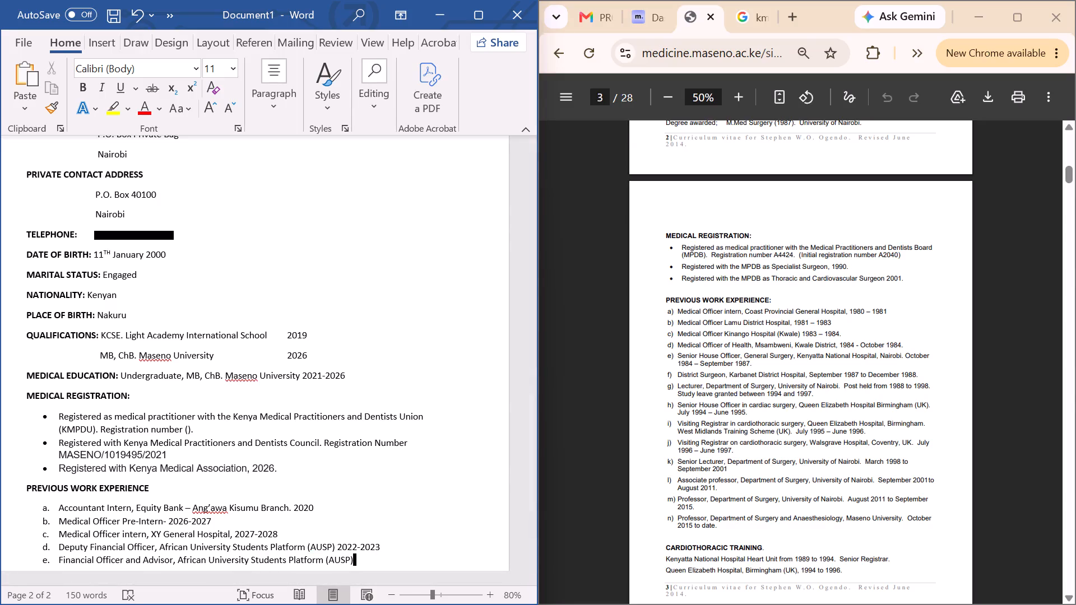
pyautogui.press('space')
pyautogui.write('2023')
pyautogui.write('-2')
pyautogui.write('02')
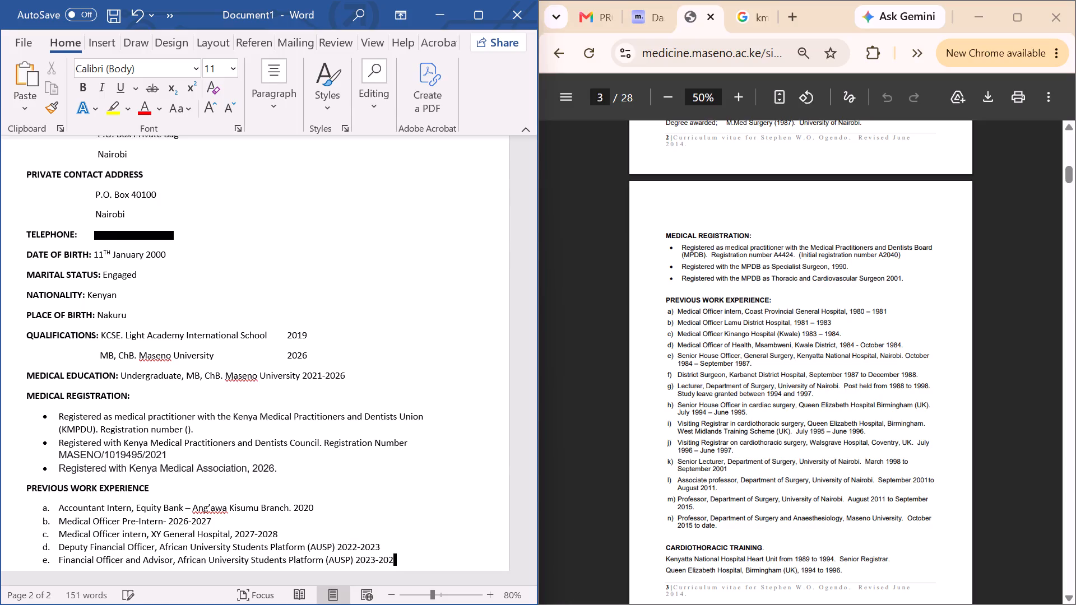
pyautogui.press('4')
# Add item f. to the work experience list, reading "Secretary General, Medical Students Association of Maseno University".
pyautogui.press('Return')
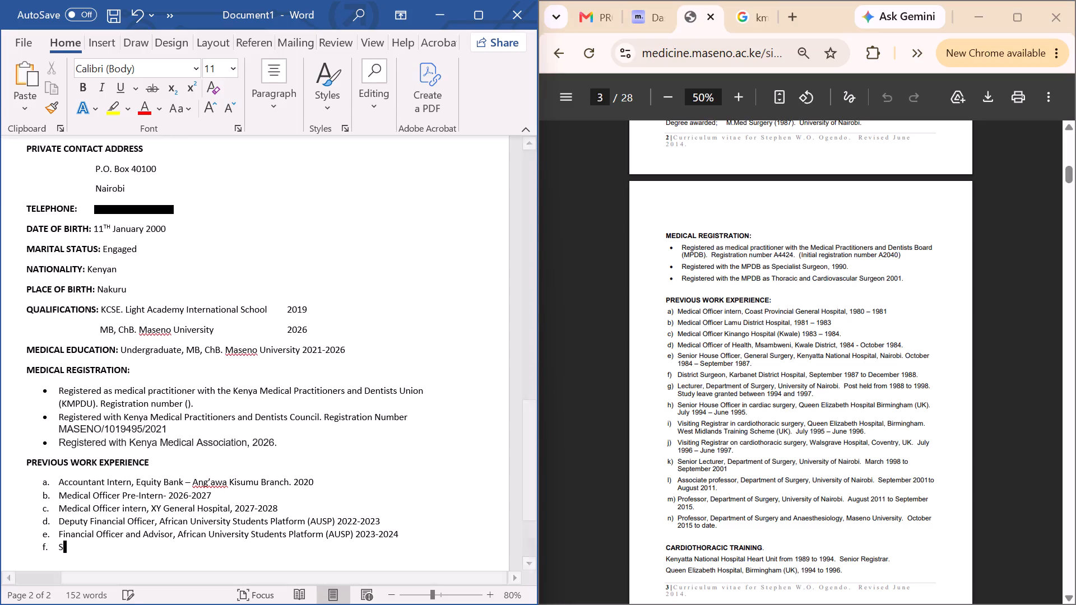
pyautogui.write('ecr')
pyautogui.write('etary')
pyautogui.press('space')
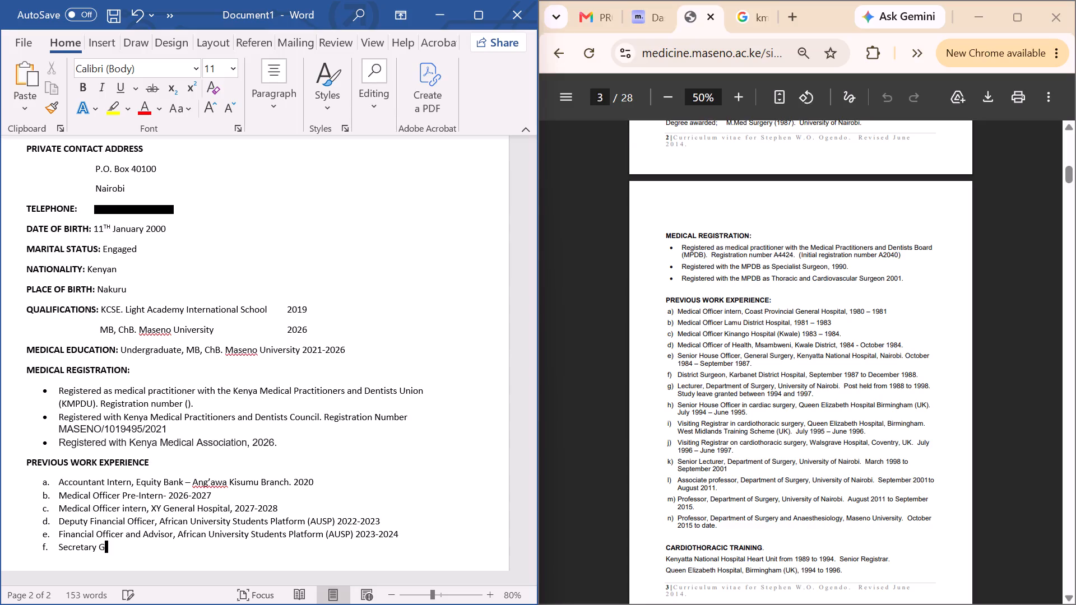
pyautogui.write('eneral')
pyautogui.press('m')
pyautogui.write('edical')
pyautogui.press('space')
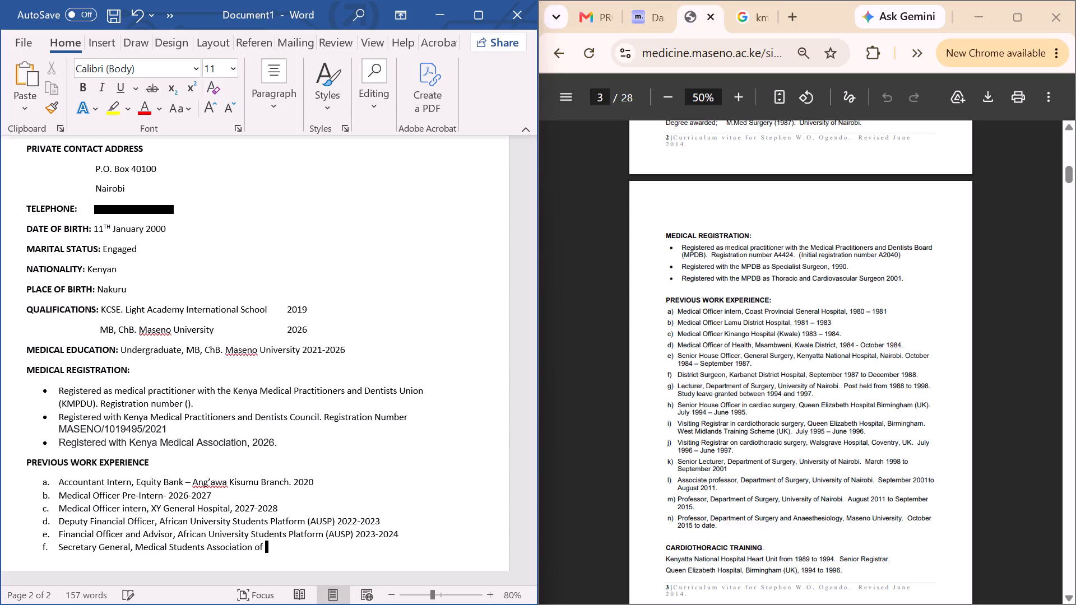
pyautogui.press('BackSpace')
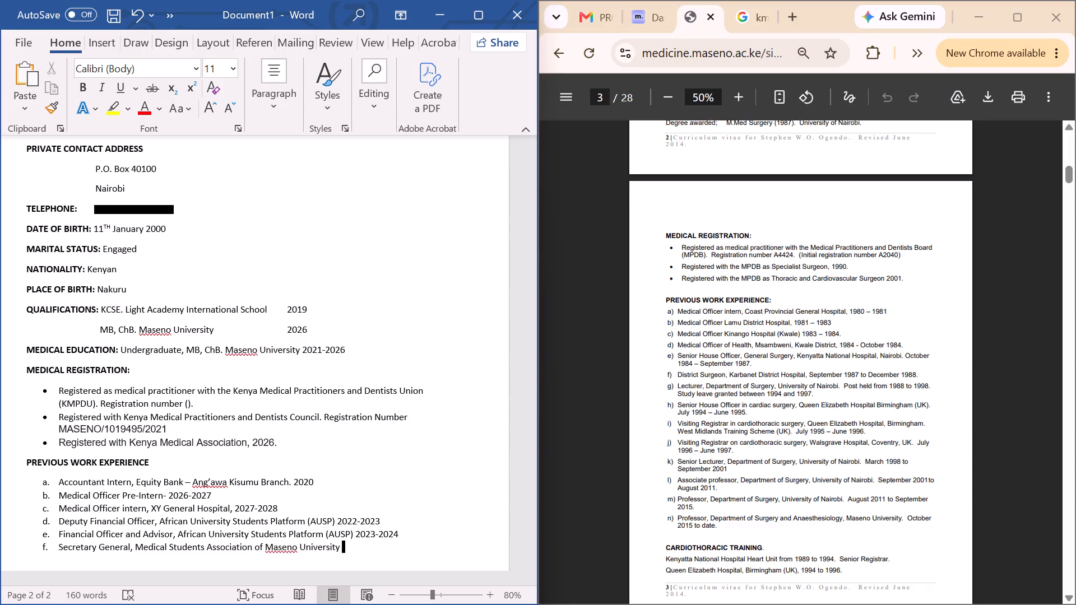
pyautogui.press('space')
pyautogui.press('BackSpace')
# Add the abbreviation "(MEDSAM)" after the association's name in item f.
pyautogui.hotkey('shift', '(')
pyautogui.write('MEDSAM')
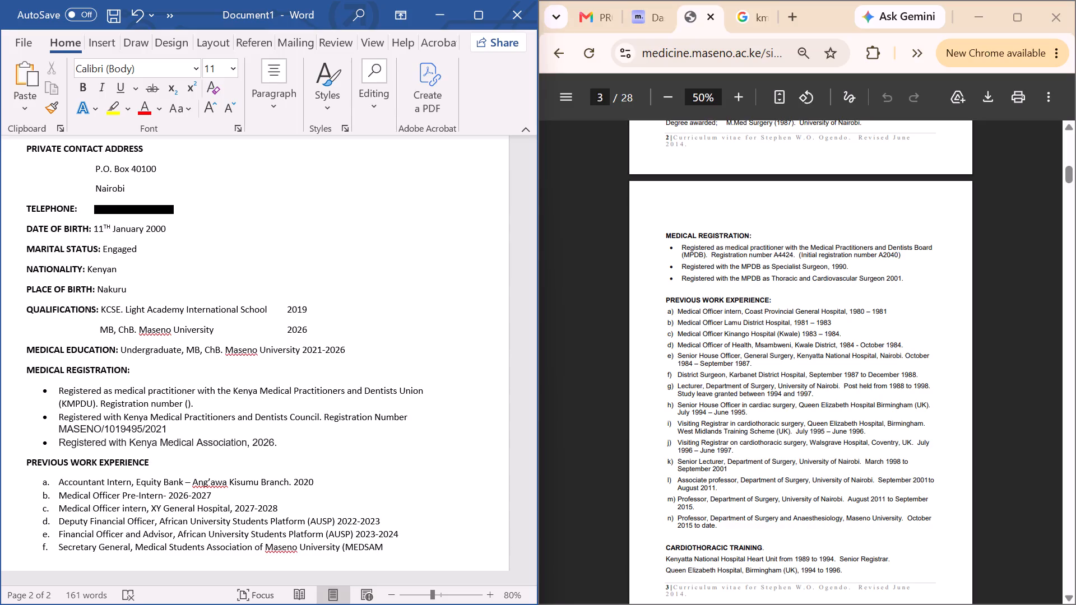
pyautogui.hotkey('shift', ')')
pyautogui.press('space')
# Complete item f. of the work experience list by adding the years "2023-2024" after "(MEDSAM)".
pyautogui.press('2')
pyautogui.write('02')
pyautogui.press('2')
pyautogui.press('BackSpace')
pyautogui.write('3-204')
pyautogui.press('BackSpace')
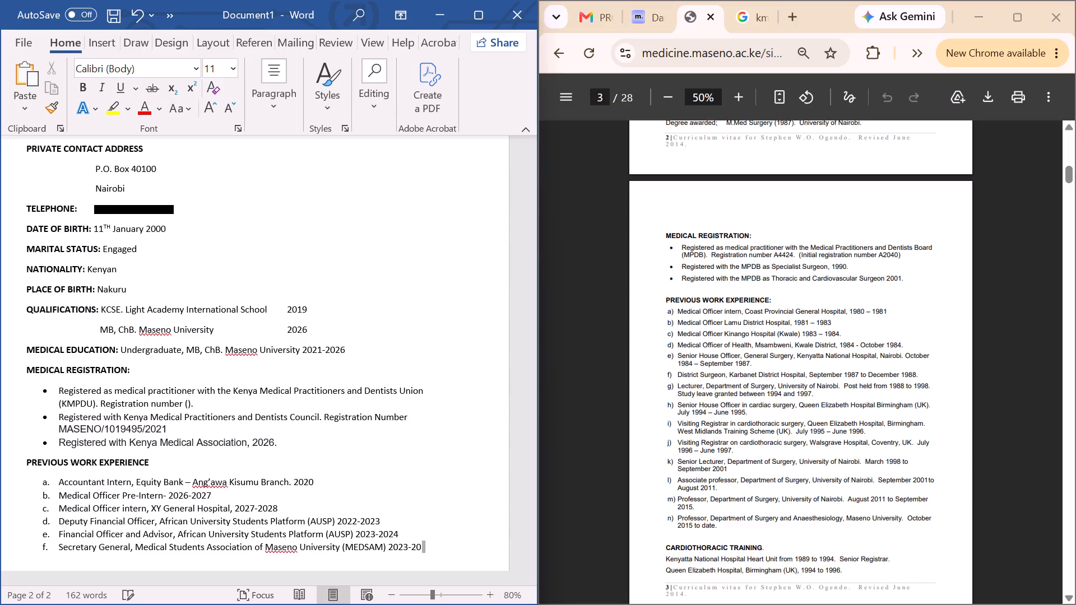
pyautogui.write('24')
# Add item g. to the work experience list, reading "Chairperson, Medical Students Association of Maseno University".
pyautogui.press('Return')
pyautogui.press('c')
pyautogui.write('hairperson')
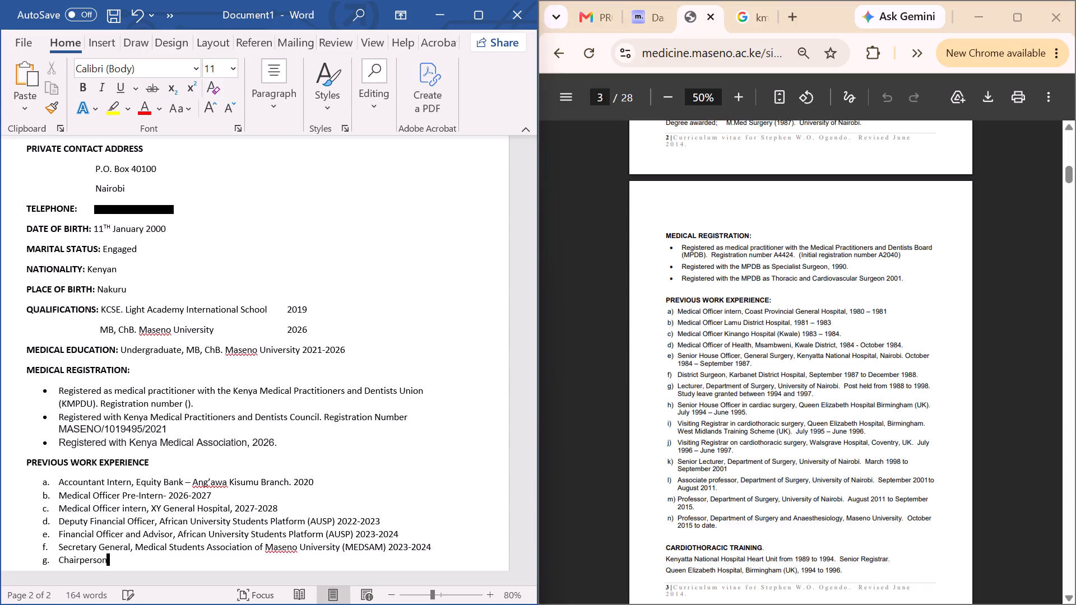
pyautogui.press('space')
pyautogui.press('BackSpace')
pyautogui.press('BackSpace')
pyautogui.press('BackSpace')
pyautogui.press('BackSpace')
pyautogui.write('udent')
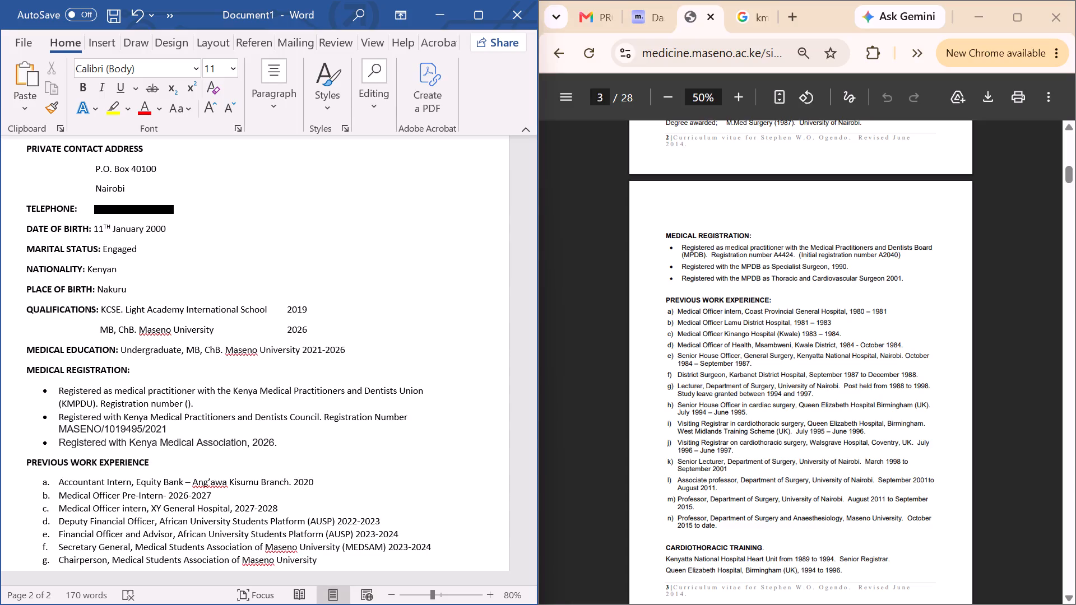
# Complete item g. by adding the abbreviation and years "(MEDSAM) 2025-2026" after the association's name.
pyautogui.hotkey('shift', '(')
pyautogui.hotkey('shift', ')')
pyautogui.press('space')
pyautogui.write('202')
pyautogui.press('5')
pyautogui.press('BackSpace')
pyautogui.write('5-2026')
# Add item h. to the work experience list, beginning with "Chairperson, African Medical".
pyautogui.press('Return')
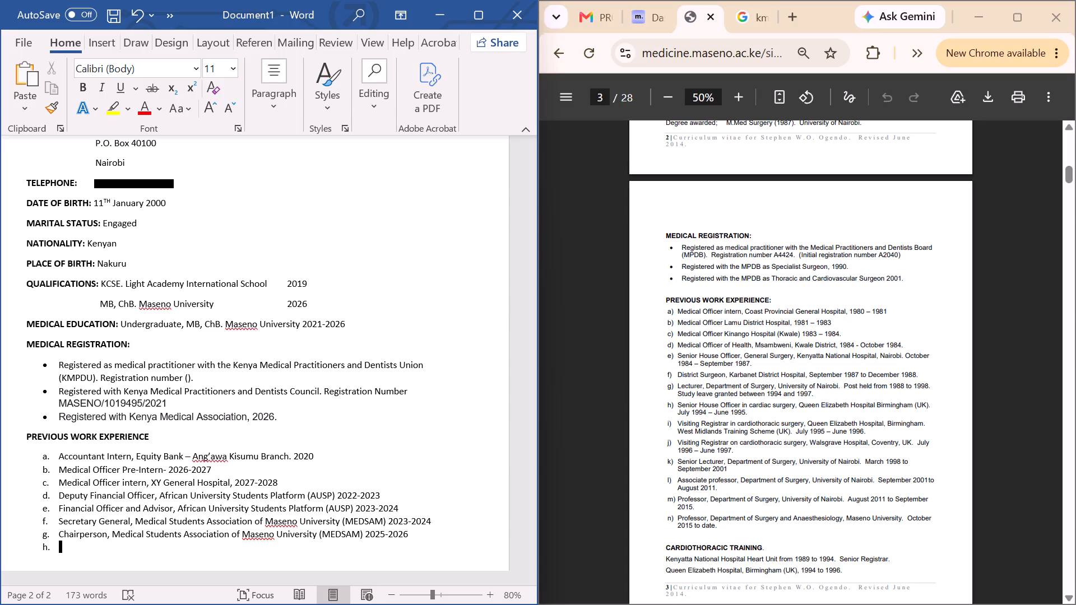
pyautogui.press('c')
pyautogui.press('BackSpace')
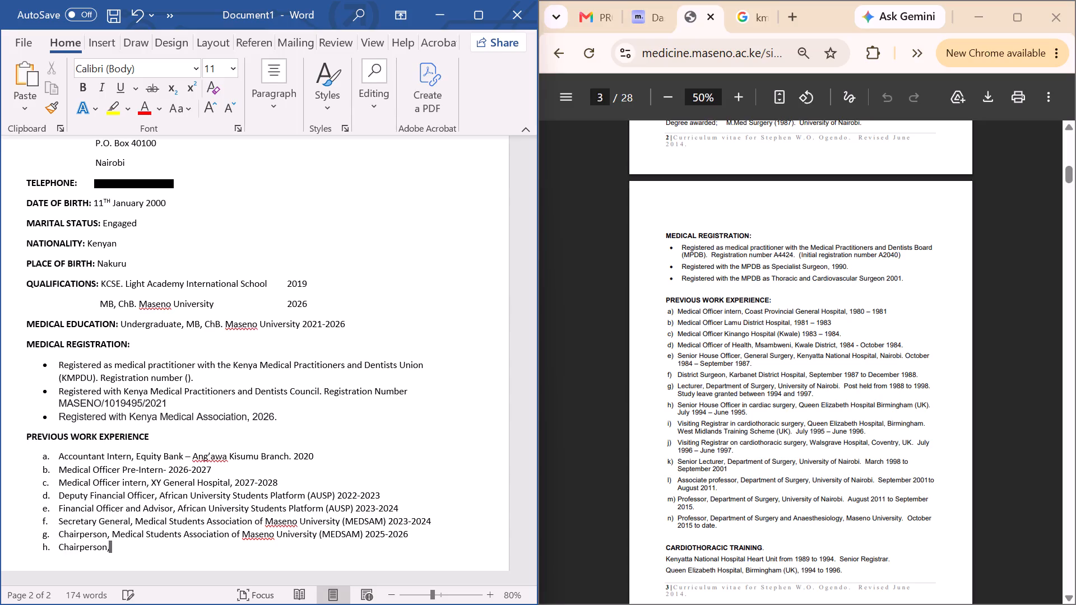
pyautogui.write('frican')
pyautogui.press('space')
pyautogui.write('ed')
pyautogui.write('ical')
pyautogui.press('space')
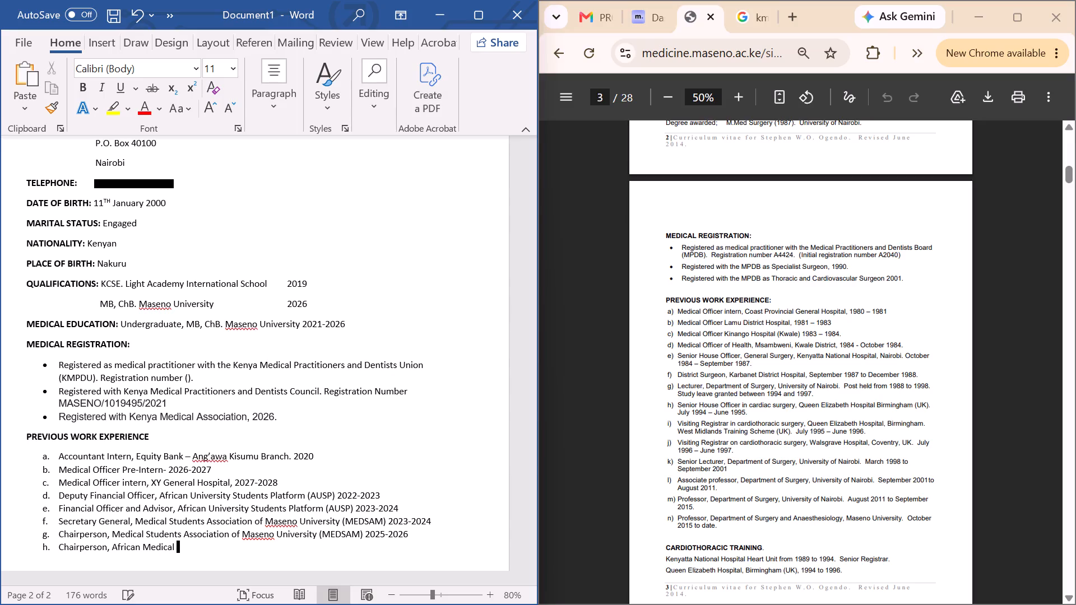
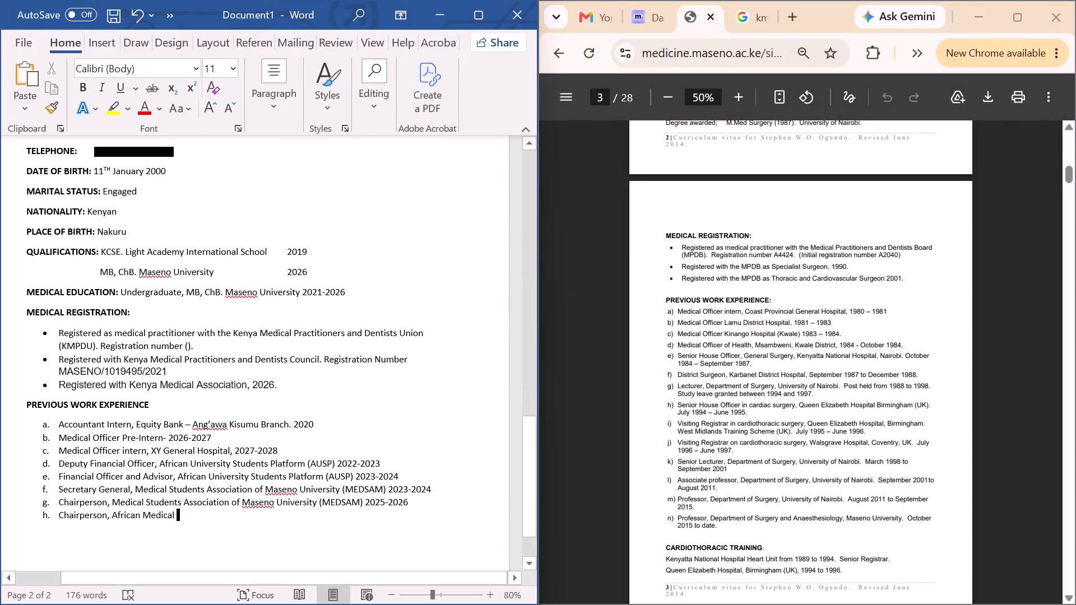
# Continue item h. of the work experience list by adding "Students" after "Chairperson, African Medical".
pyautogui.press('BackSpace')
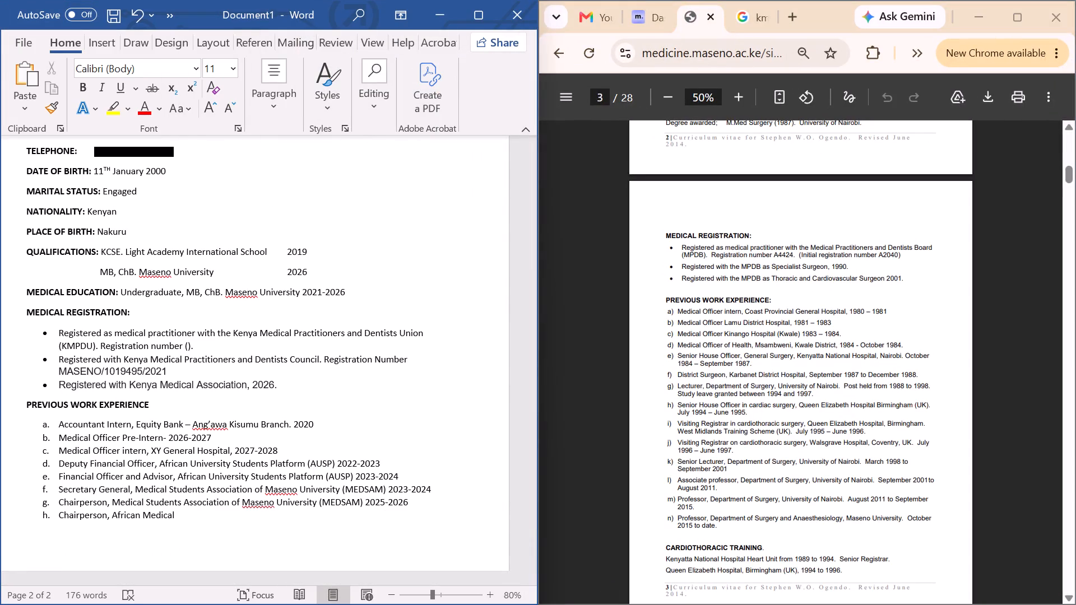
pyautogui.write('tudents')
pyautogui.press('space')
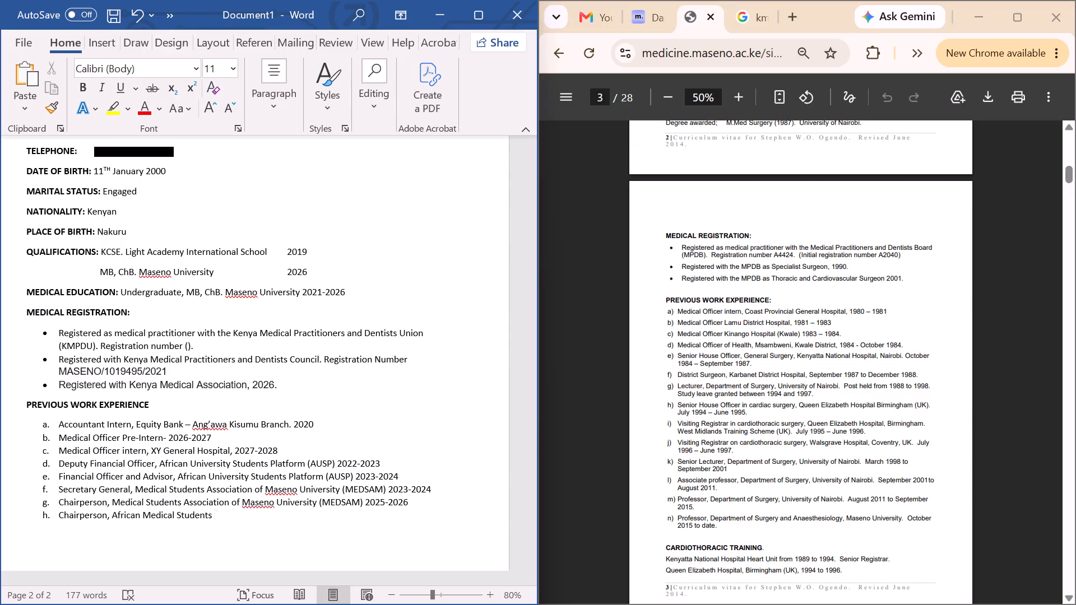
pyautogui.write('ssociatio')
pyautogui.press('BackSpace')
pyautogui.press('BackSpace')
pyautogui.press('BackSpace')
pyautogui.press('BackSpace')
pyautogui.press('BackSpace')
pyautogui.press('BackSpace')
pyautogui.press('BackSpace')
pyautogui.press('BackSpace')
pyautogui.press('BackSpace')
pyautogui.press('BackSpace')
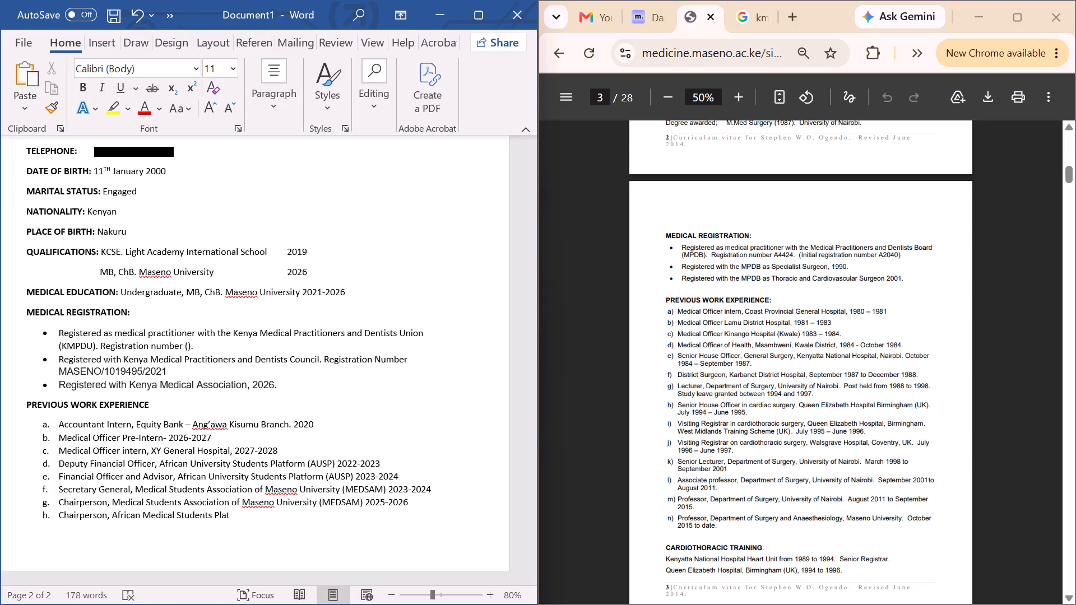
# Complete item h. of the work experience list with "Platform Presidents Roundtable 2024-2025" after "African Medical Students".
pyautogui.press('p')
pyautogui.press('BackSpace')
pyautogui.write('form')
pyautogui.press('space')
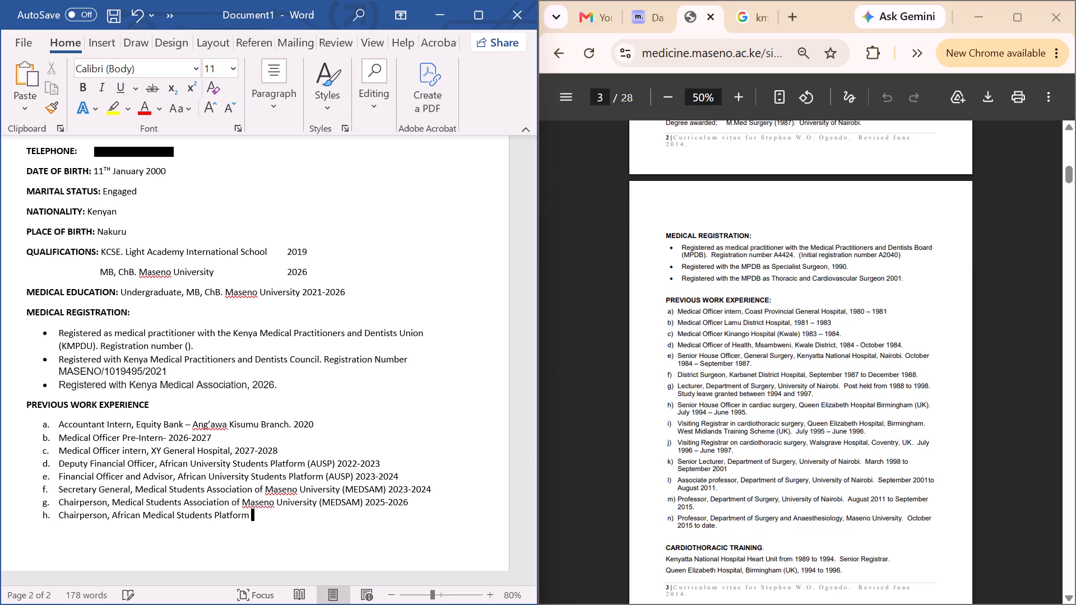
pyautogui.write('resid')
pyautogui.press('BackSpace')
pyautogui.write('dents')
pyautogui.press('space')
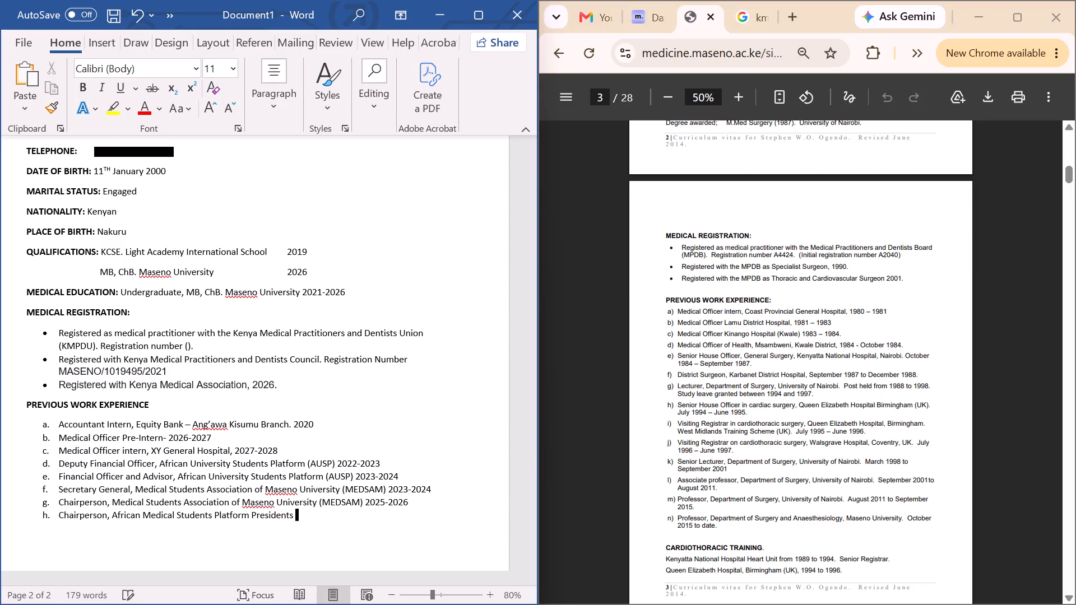
pyautogui.press('r')
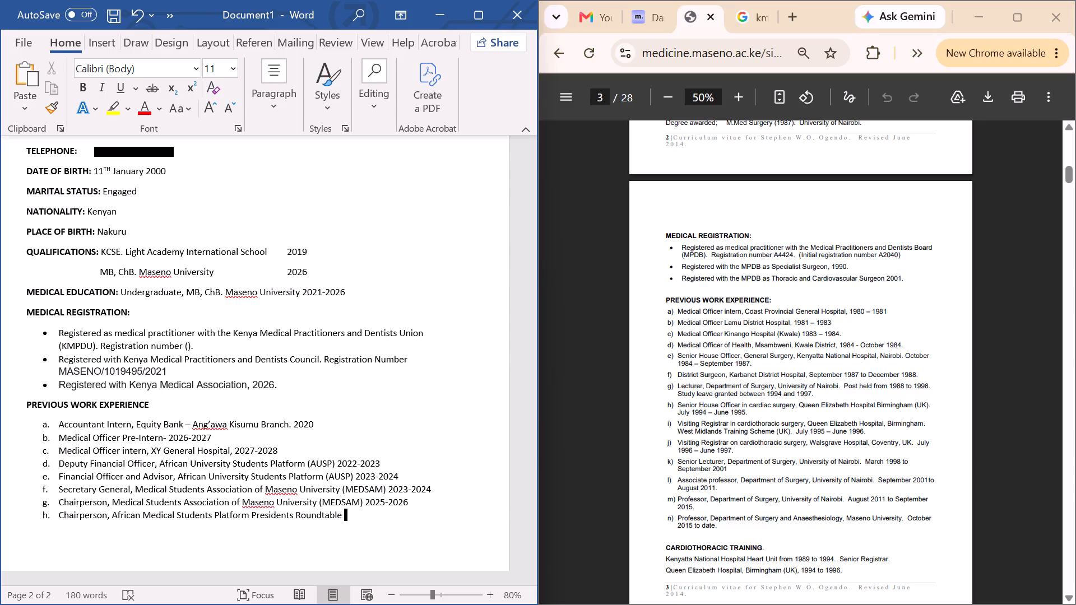
pyautogui.press('2')
pyautogui.write('02')
pyautogui.write('4-')
pyautogui.write('2025')
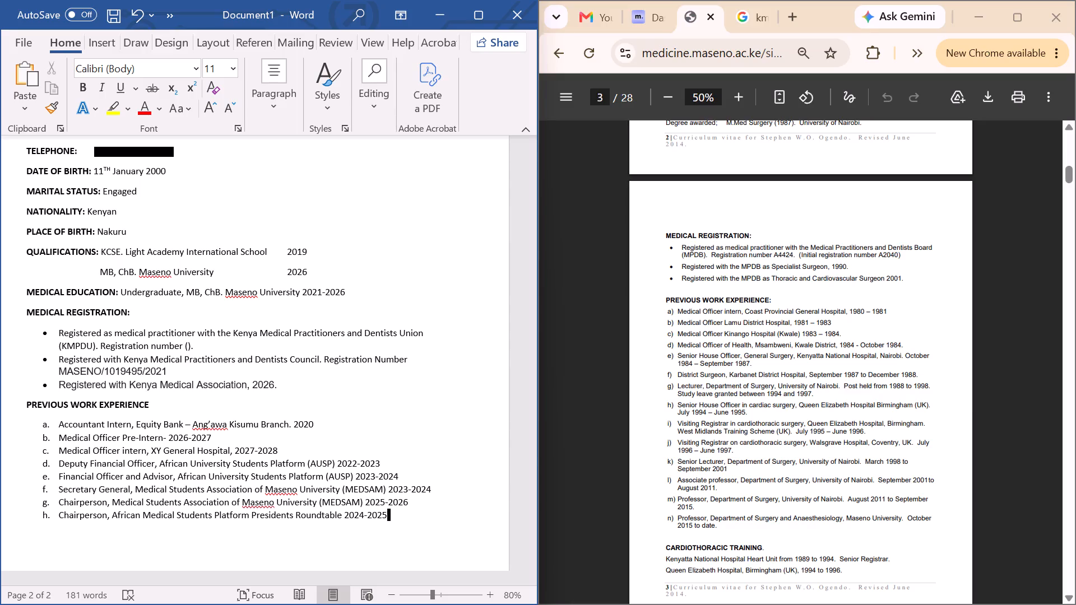
# Add item i. to the work experience list, reading "Chairperson, Equity Leaders Program".
pyautogui.press('Return')
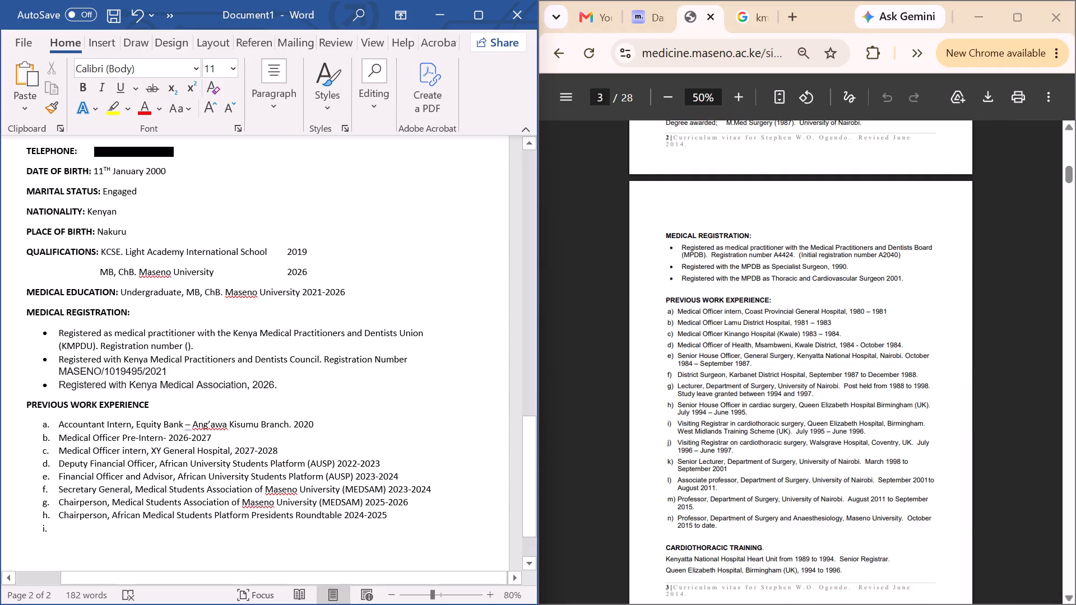
pyautogui.click(161, 487)
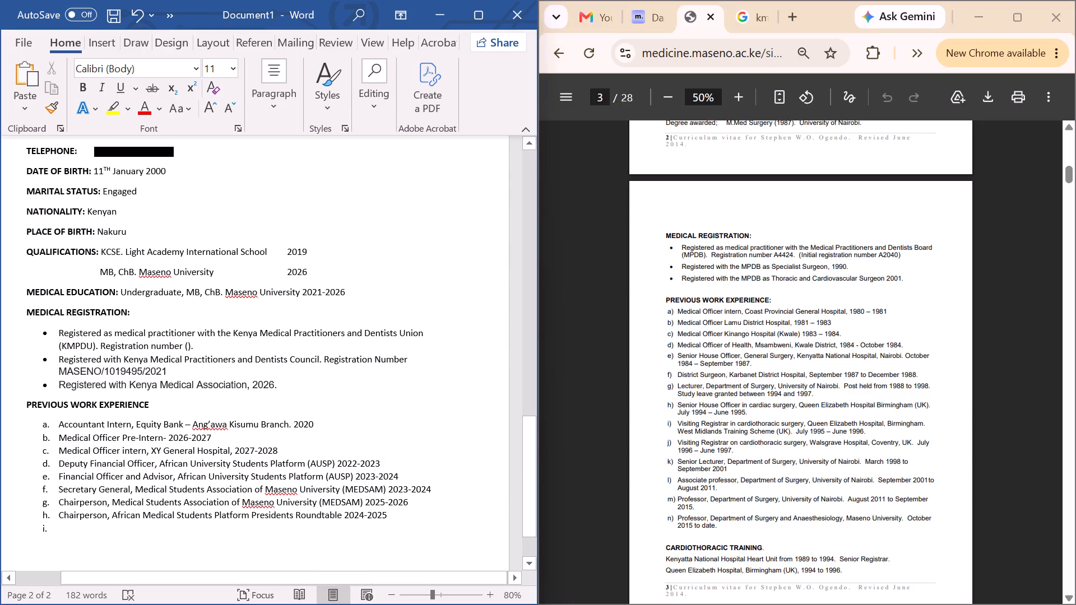
pyautogui.click(285, 494)
pyautogui.click(82, 538)
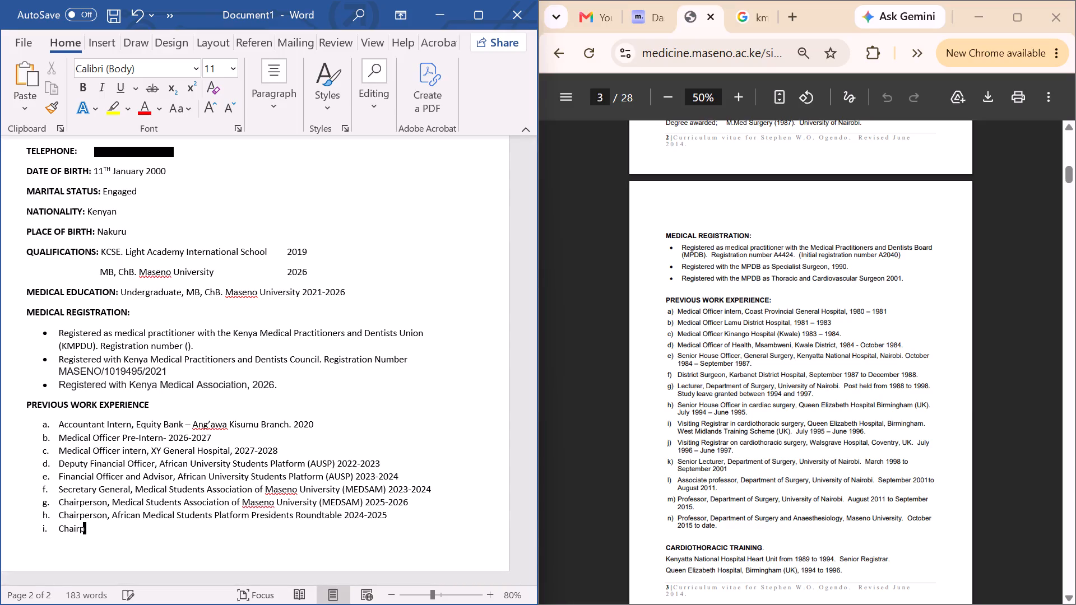
pyautogui.press('BackSpace')
pyautogui.write(',')
pyautogui.press('space')
pyautogui.press('e')
pyautogui.write('quity')
pyautogui.press('space')
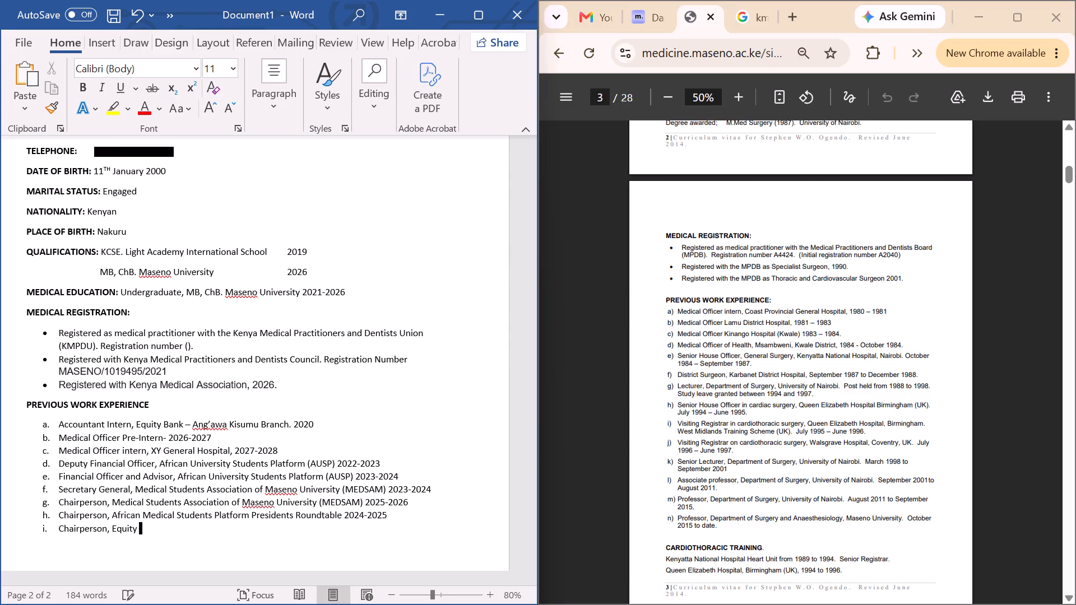
pyautogui.write('eaders')
pyautogui.press('space')
pyautogui.write('rogram')
pyautogui.press('space')
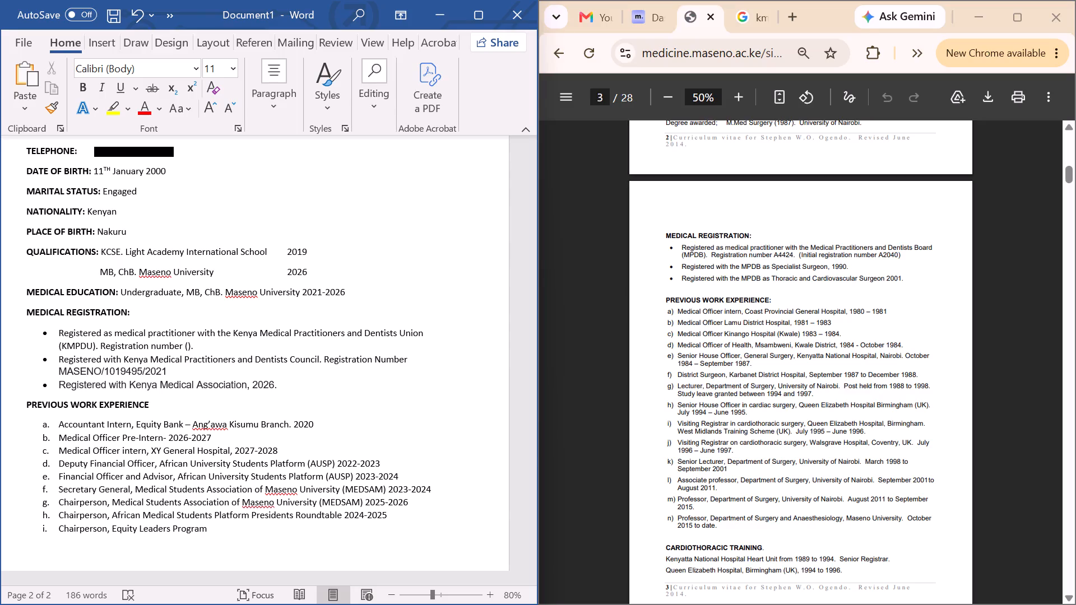
# Complete item i. by adding "(ELP) Maseno Chapter 2023-2024" after the program's name.
pyautogui.hotkey('shift', '(')
pyautogui.write('ELP')
pyautogui.write(')')
pyautogui.press('space')
pyautogui.press('BackSpace')
pyautogui.press('space')
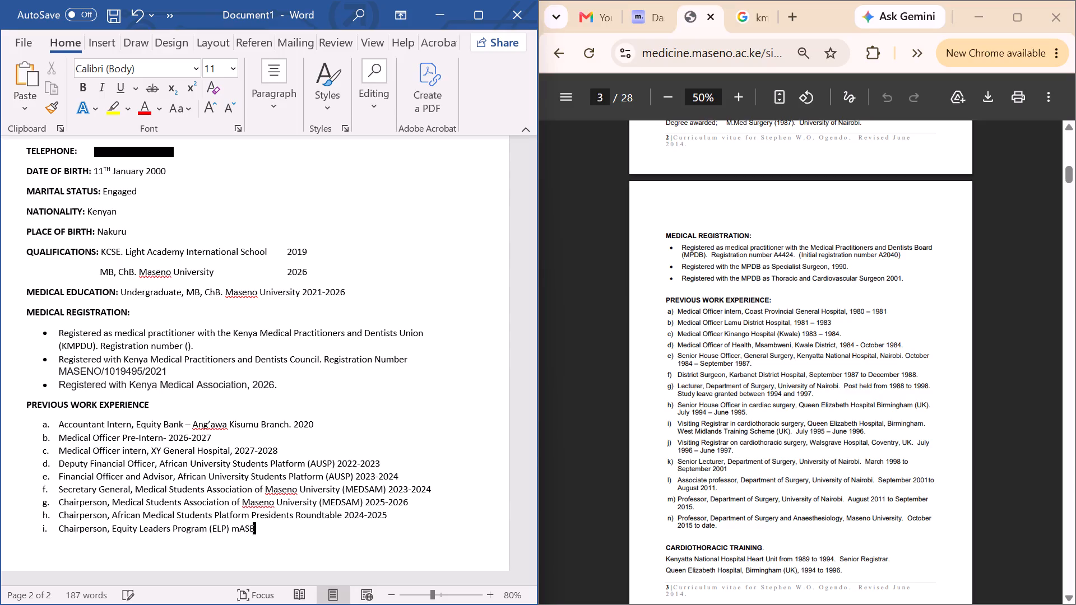
pyautogui.press('BackSpace')
pyautogui.press('BackSpace')
pyautogui.press('BackSpace')
pyautogui.press('BackSpace')
pyautogui.press('s')
pyautogui.press('BackSpace')
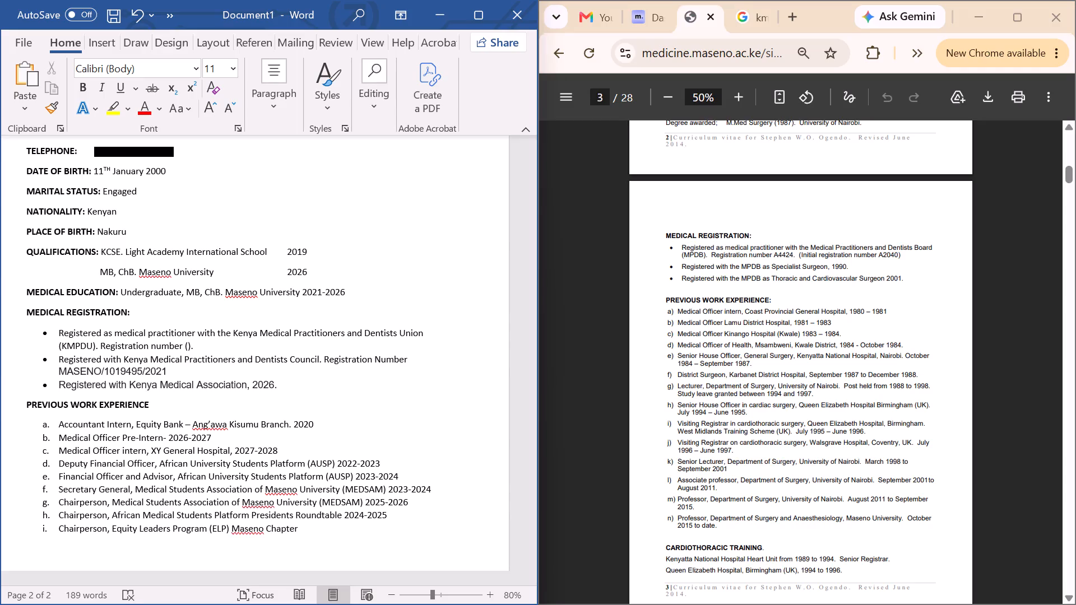
pyautogui.write('2023-20')
pyautogui.press('2')
pyautogui.press('4')
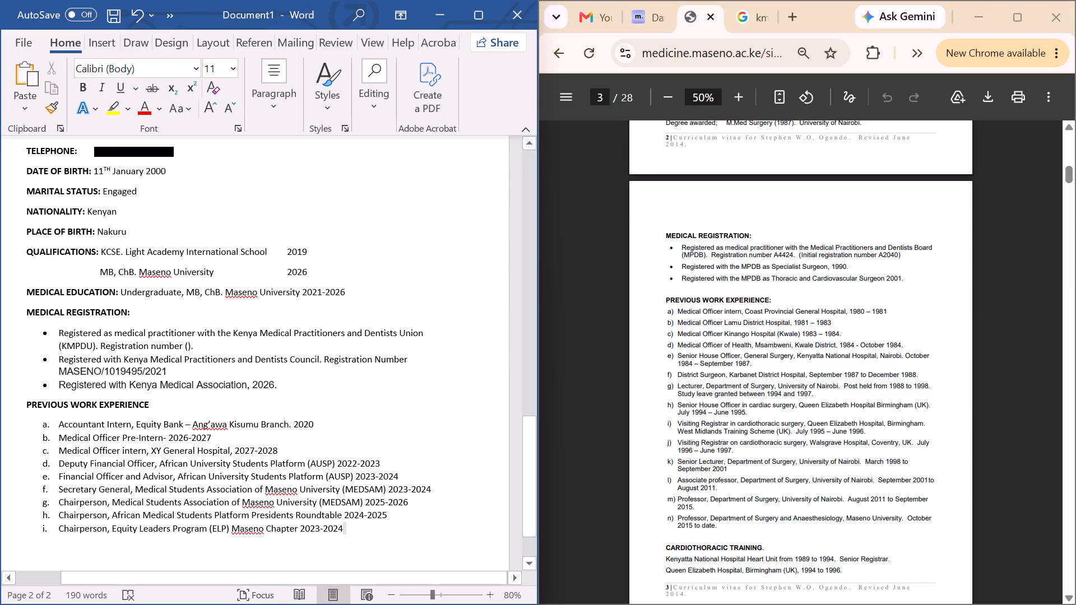
# Move the "Medical Officer Pre-Intern- 2026-2027" item to the end of the work experience list, after the Equity Leaders Program item.
pyautogui.moveTo(217, 435); pyautogui.dragTo(58, 440)
pyautogui.click(58, 440)
pyautogui.moveTo(219, 437); pyautogui.dragTo(118, 447, button='right')
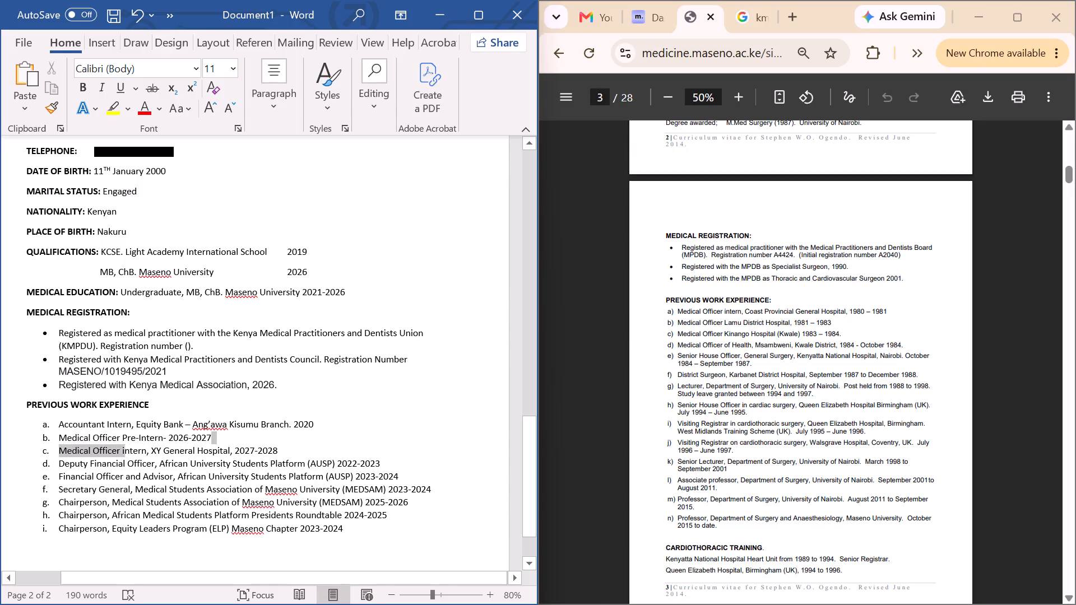
pyautogui.moveTo(118, 447); pyautogui.dragTo(64, 440, button='right')
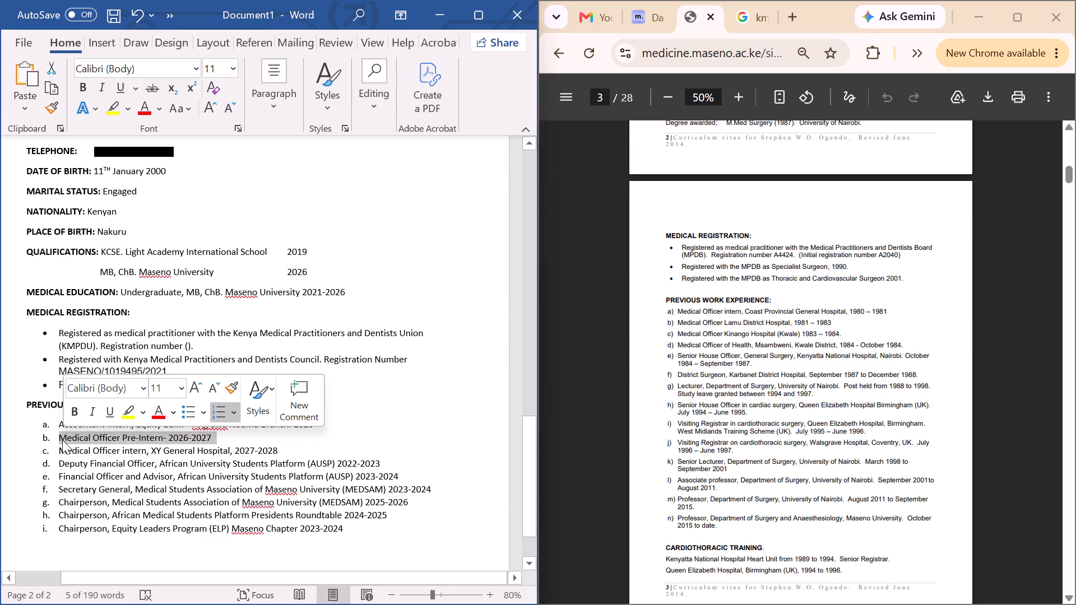
pyautogui.hotkey('ctrl', 'x')
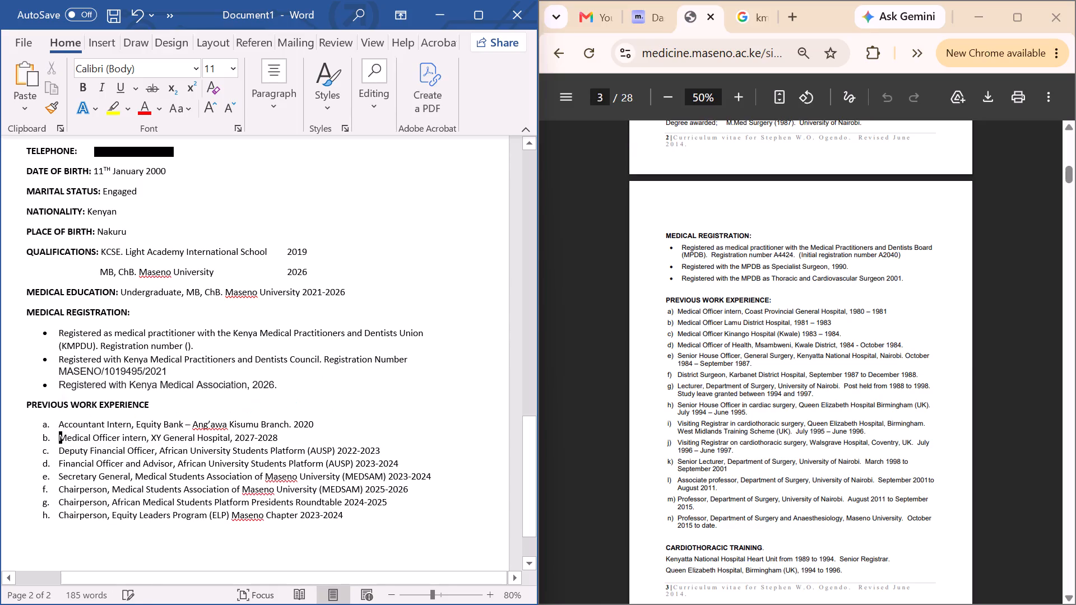
pyautogui.click(356, 514)
pyautogui.press('Return')
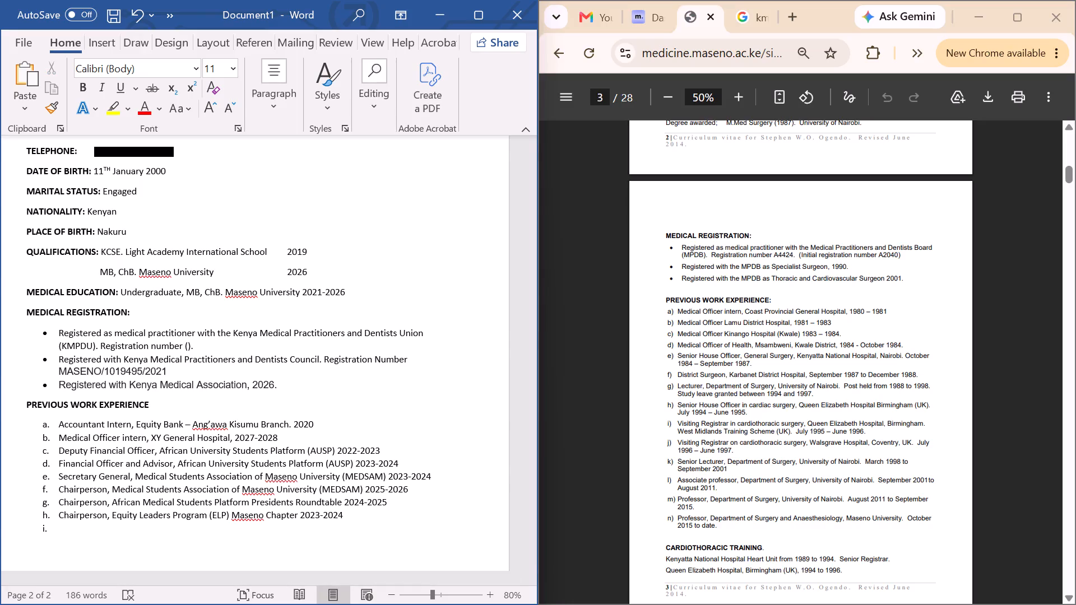
pyautogui.hotkey('ctrl', 'v')
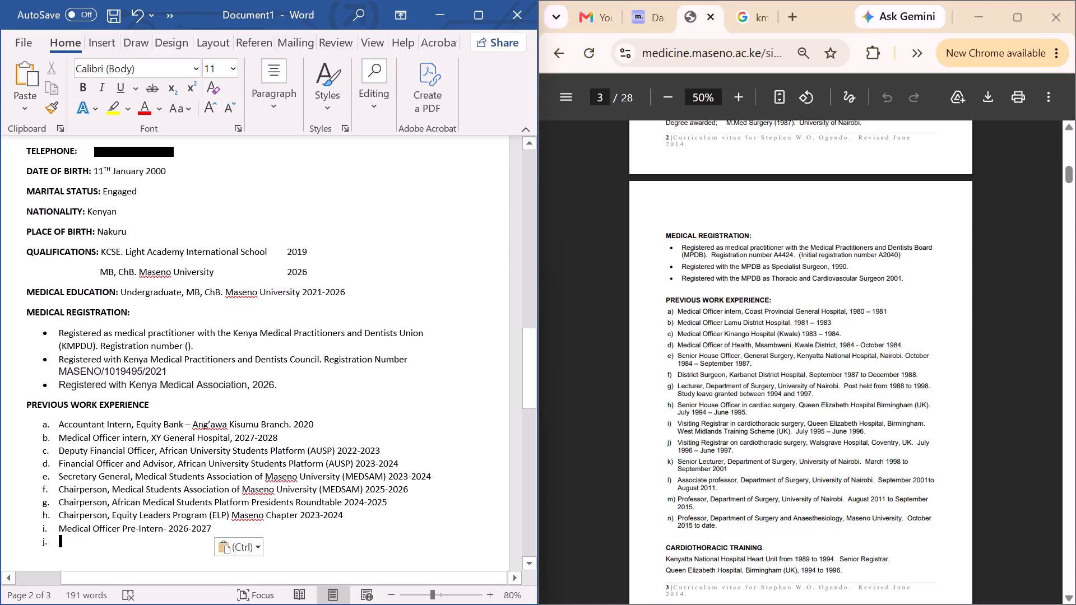
# Move the "Medical Officer intern, XY General Hospital, 2027-2028" item to the end of the work experience list, after the Pre-Intern item.
pyautogui.moveTo(282, 437); pyautogui.dragTo(64, 441)
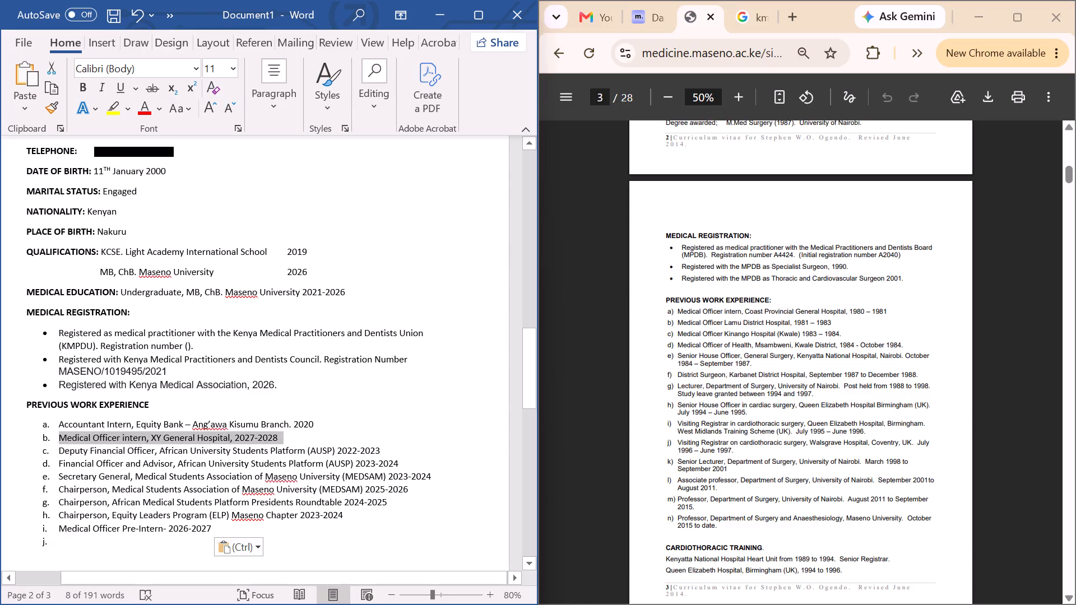
pyautogui.hotkey('ctrl', 'x')
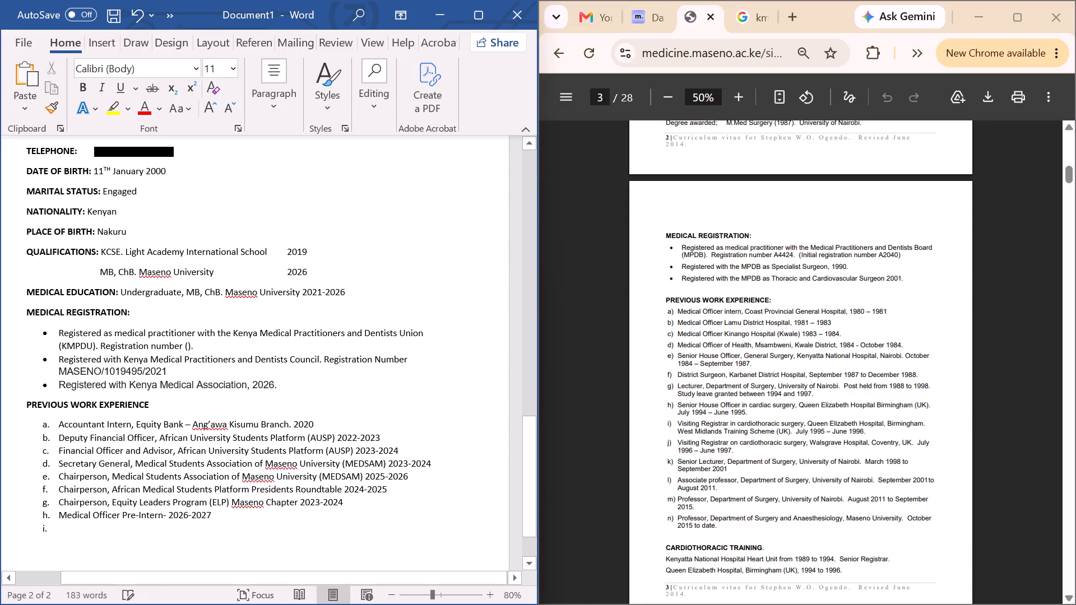
pyautogui.click(64, 533)
pyautogui.hotkey('ctrl', 'v')
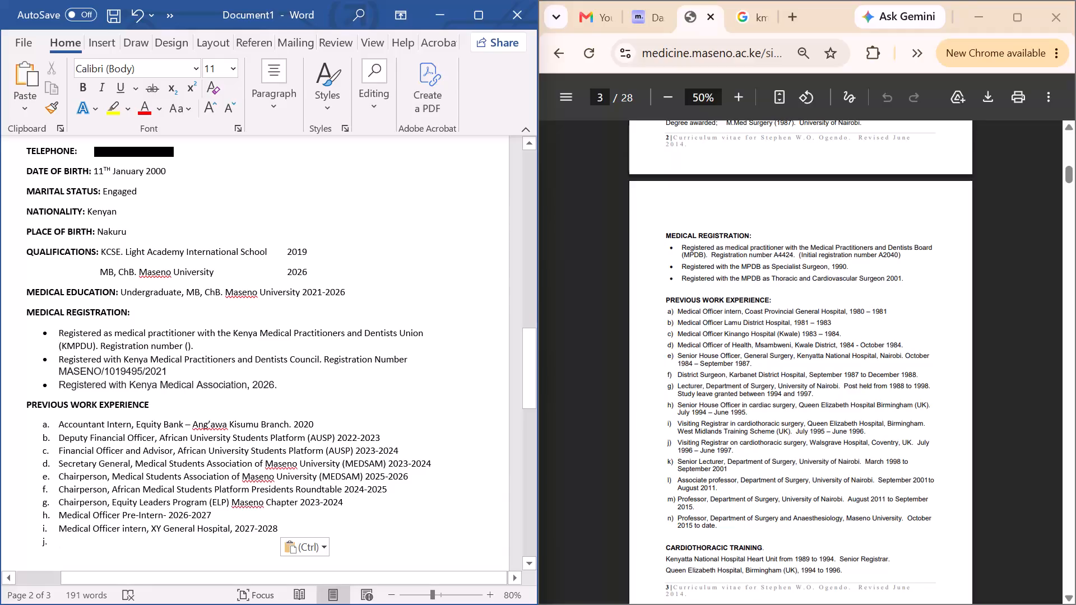
# Ignore all spelling flags on "Ang'awa" and "Maseno" throughout the document.
pyautogui.rightClick(208, 429)
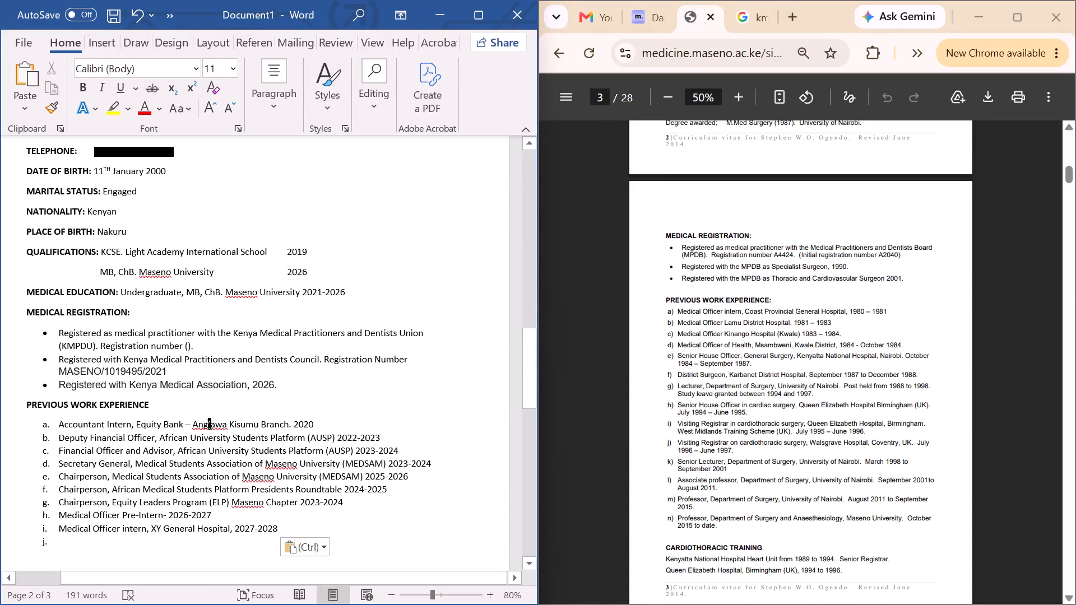
pyautogui.click(162, 147)
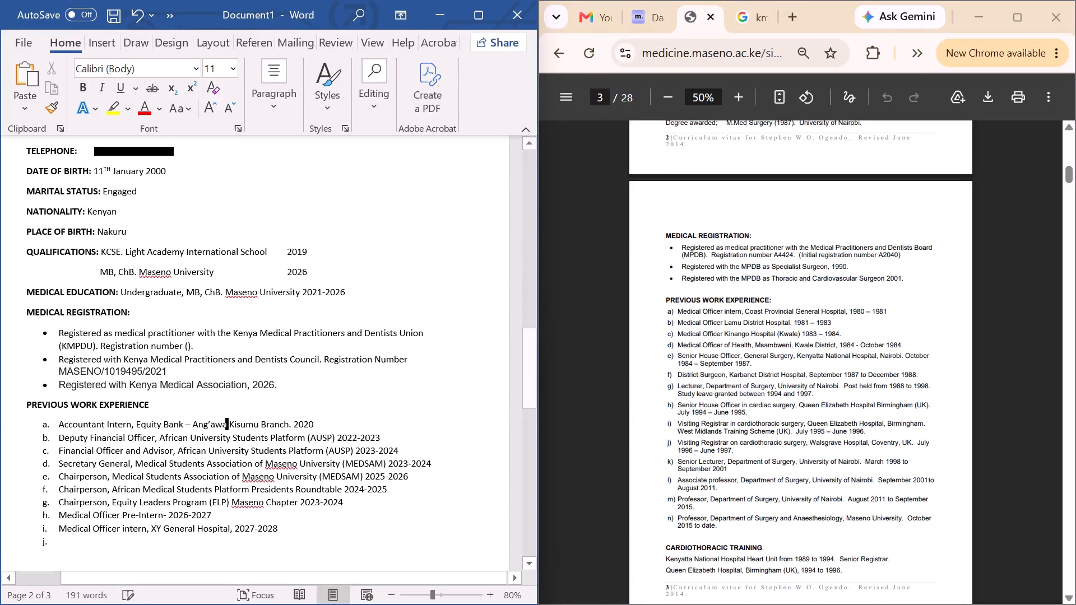
pyautogui.click(284, 469)
pyautogui.rightClick(284, 469)
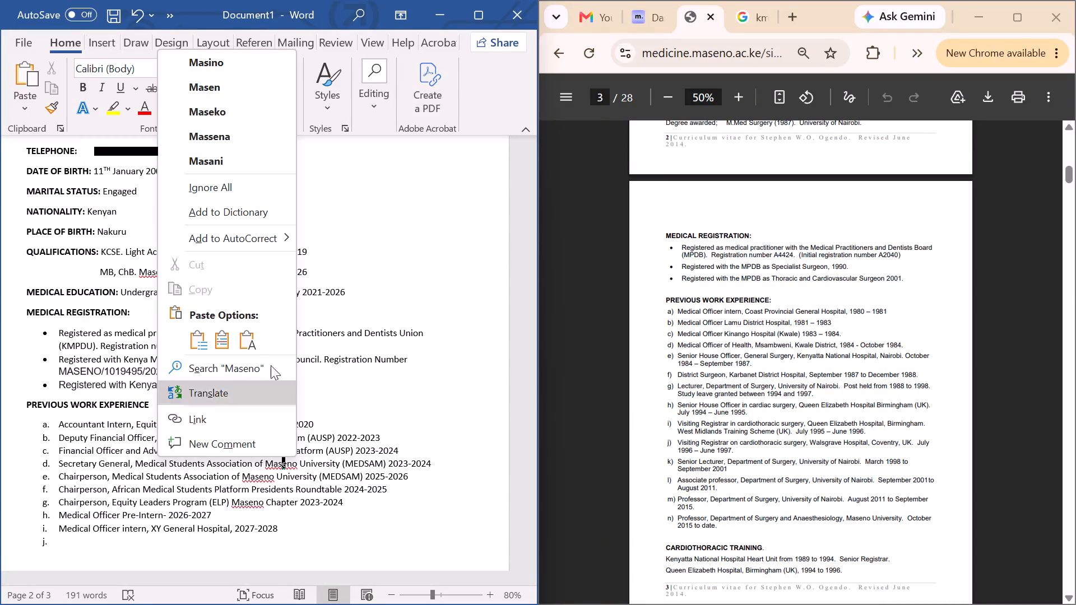
pyautogui.click(228, 189)
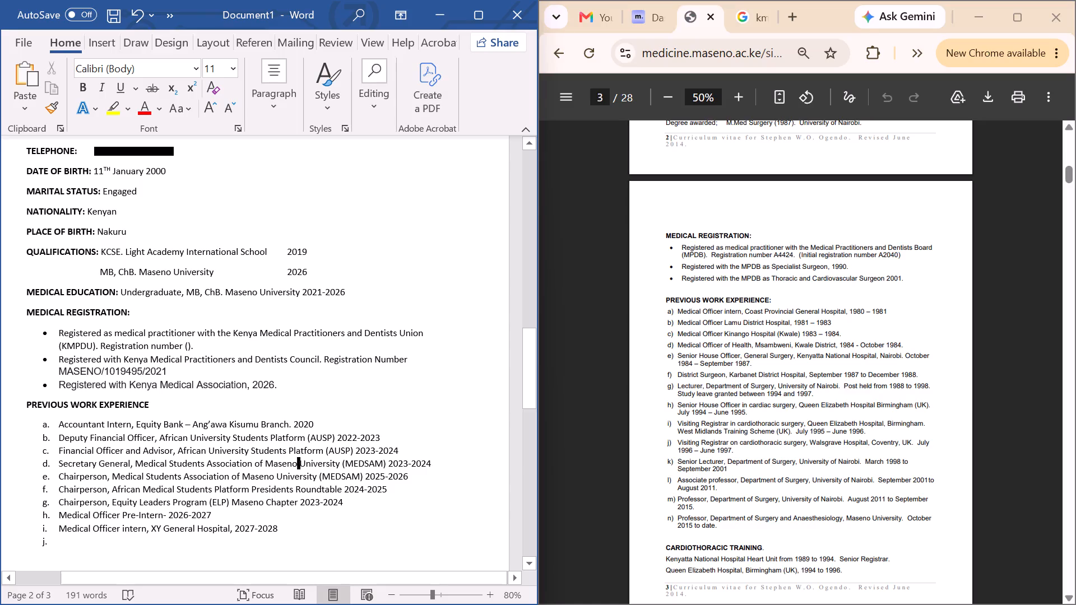
# Move the Equity Leaders Program item directly below the "Secretary General" item in the work experience list, leaving no empty item behind.
pyautogui.moveTo(351, 505); pyautogui.dragTo(247, 507)
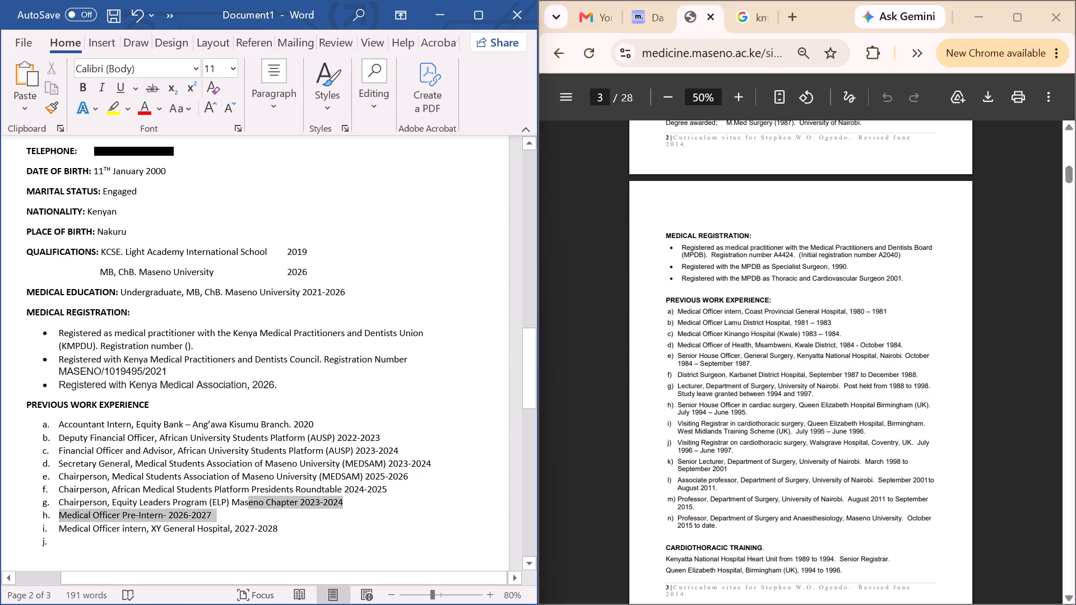
pyautogui.moveTo(247, 507); pyautogui.dragTo(132, 502)
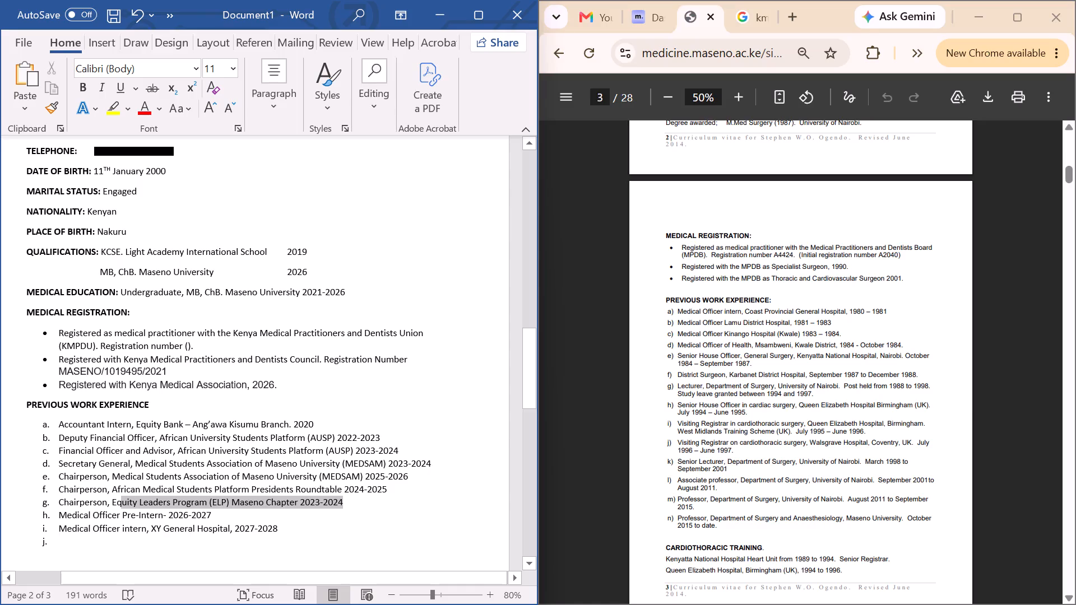
pyautogui.moveTo(132, 502); pyautogui.dragTo(80, 504)
pyautogui.click(80, 504)
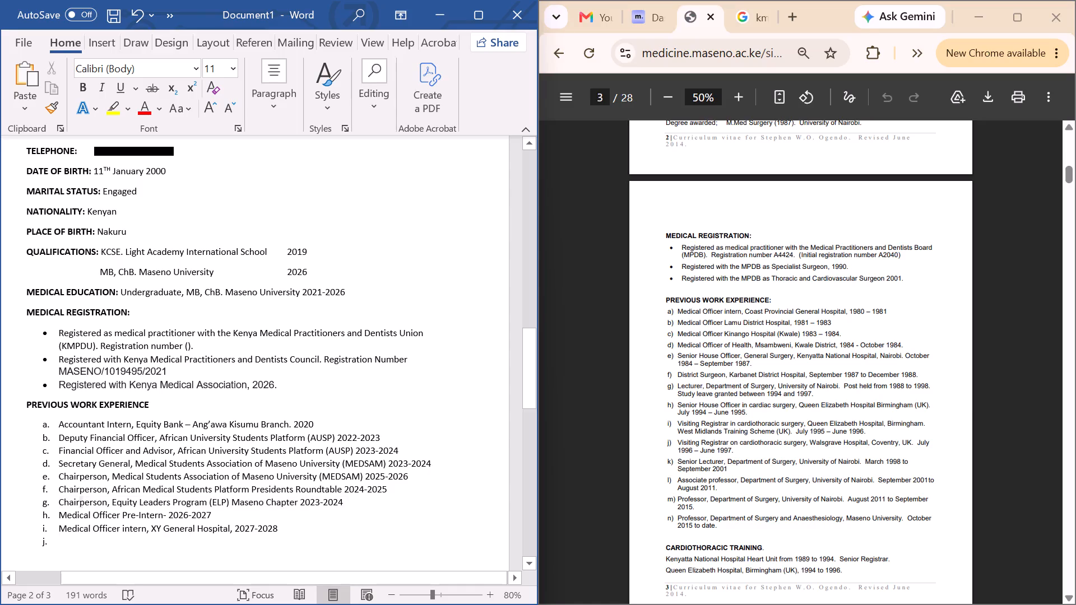
pyautogui.moveTo(343, 505); pyautogui.dragTo(144, 501)
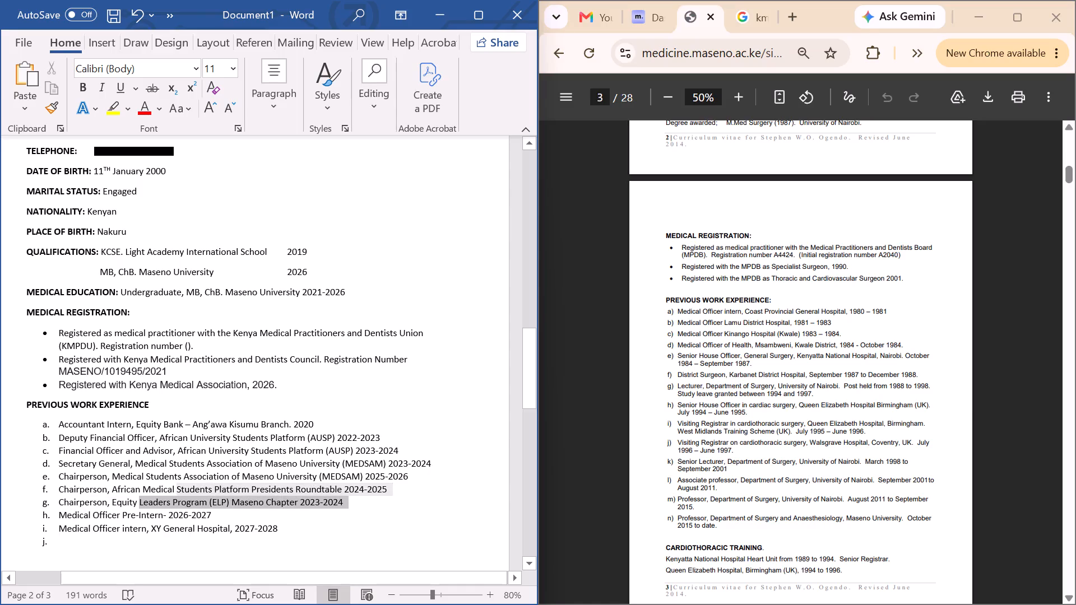
pyautogui.moveTo(144, 501); pyautogui.dragTo(69, 505)
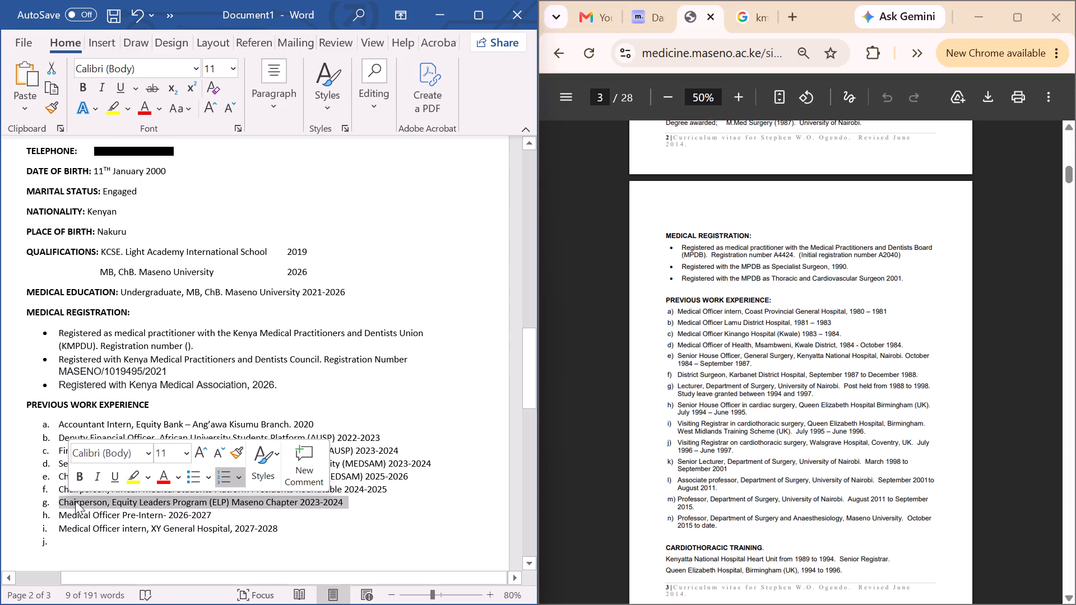
pyautogui.hotkey('ctrl', 'x')
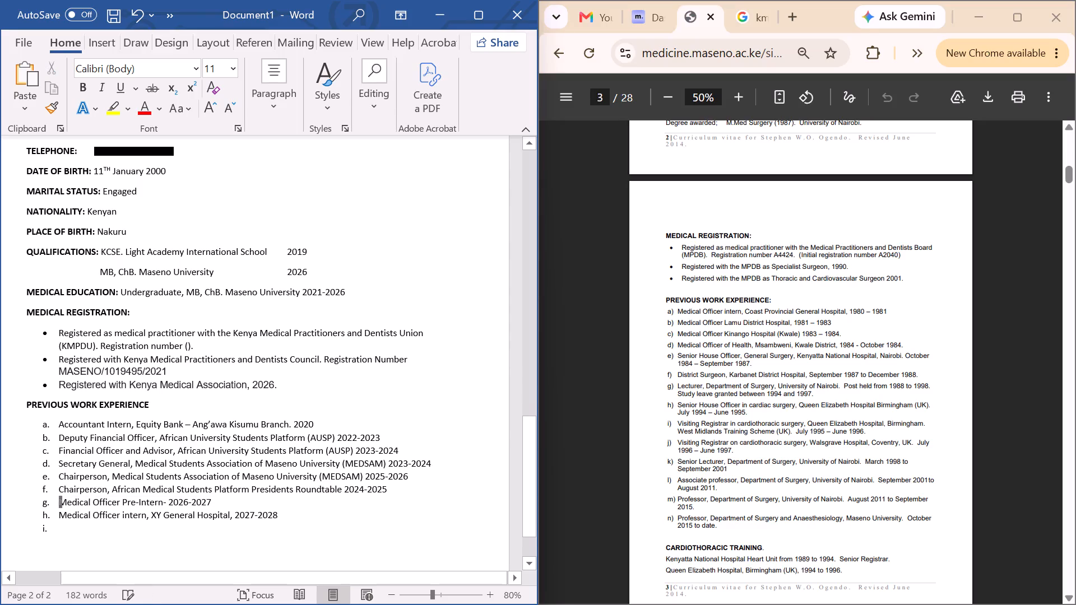
pyautogui.click(438, 463)
pyautogui.press('Return')
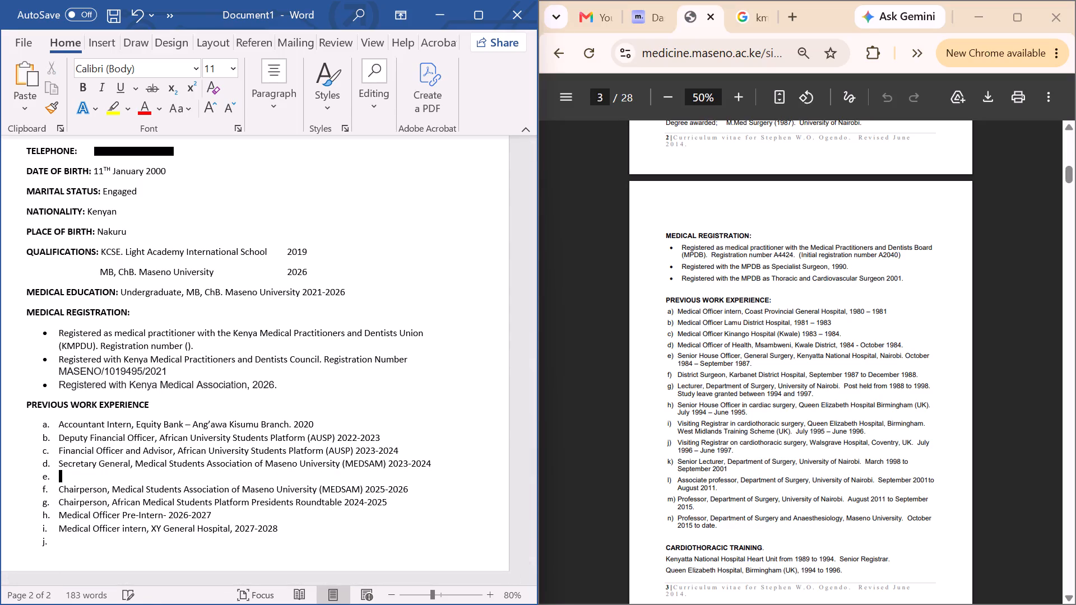
pyautogui.hotkey('ctrl', 'v')
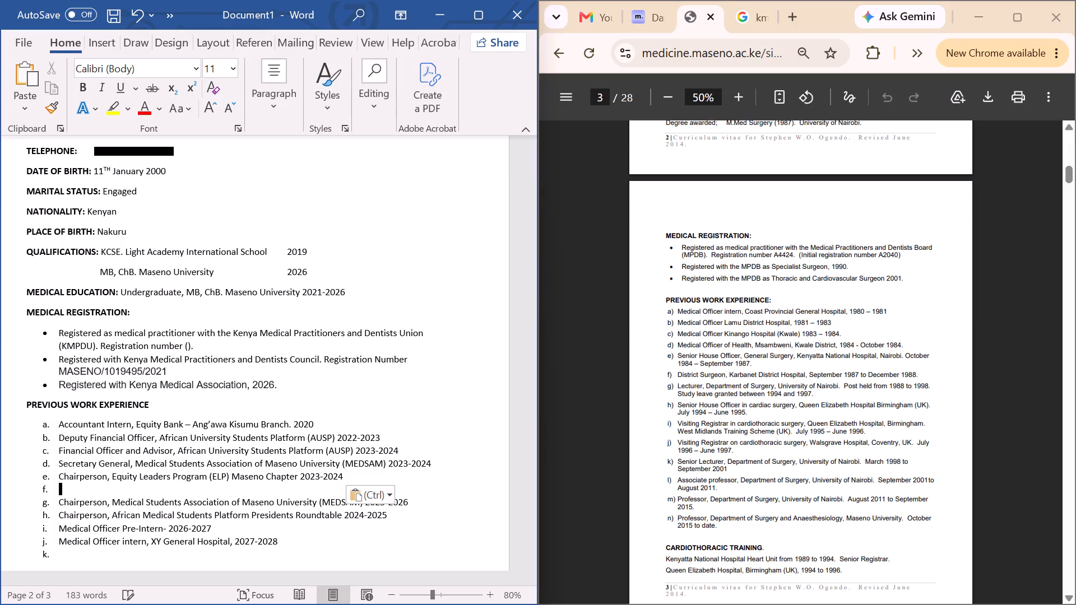
pyautogui.press('Delete')
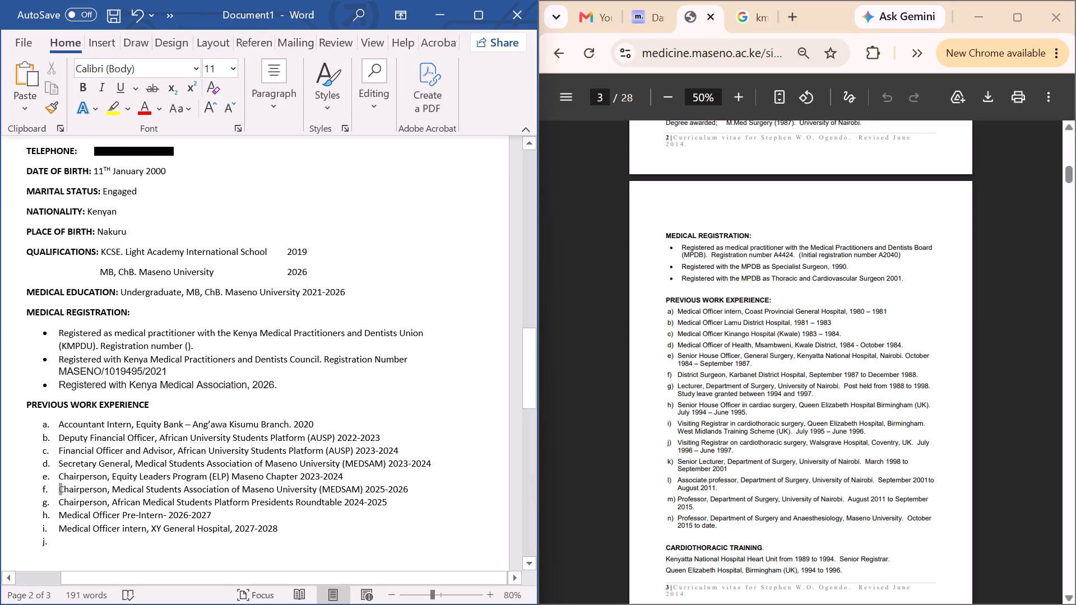
# Extend the date of the Accountant Intern item to 2020-2021.
pyautogui.click(322, 424)
pyautogui.press('-')
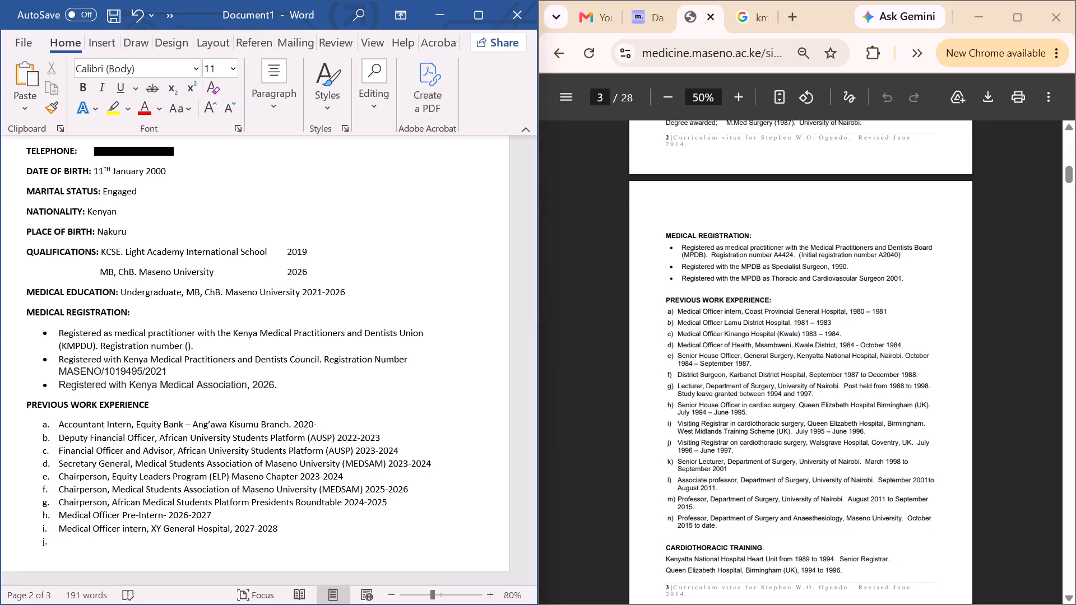
pyautogui.write('202')
pyautogui.press('1')
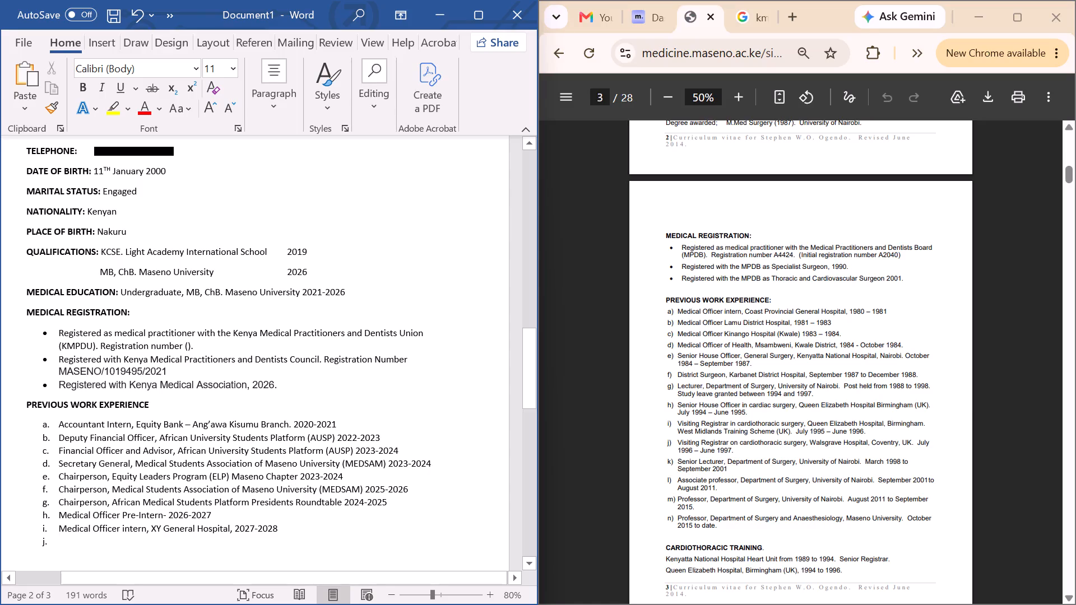
# Move the African Medical Students Platform Presidents Roundtable item directly below the Equity Leaders Program item, leaving no empty item behind.
pyautogui.moveTo(388, 503); pyautogui.dragTo(171, 508)
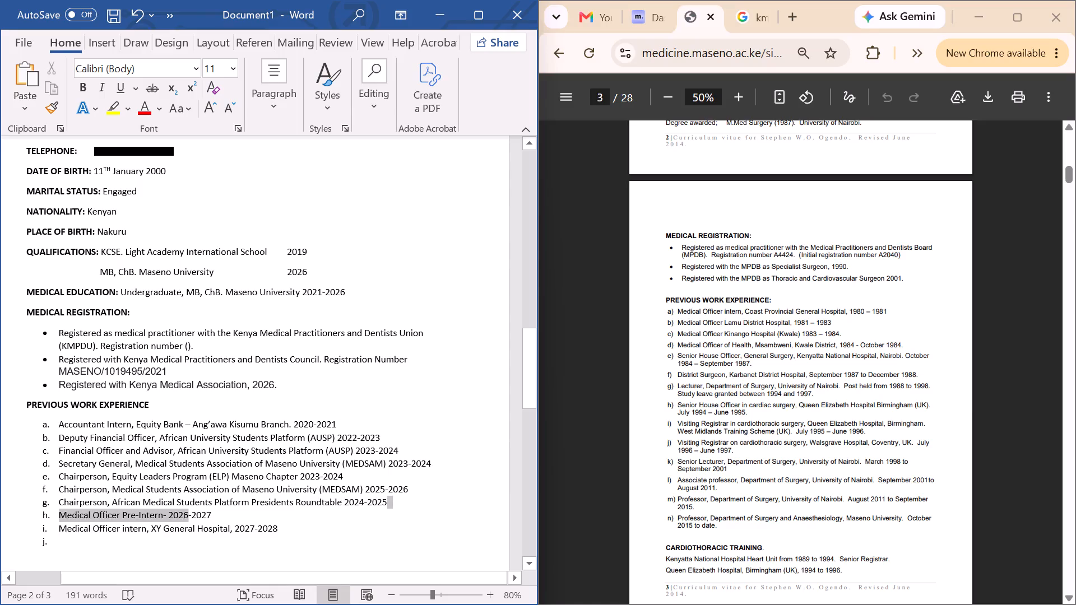
pyautogui.moveTo(171, 508); pyautogui.dragTo(77, 504)
pyautogui.click(77, 504)
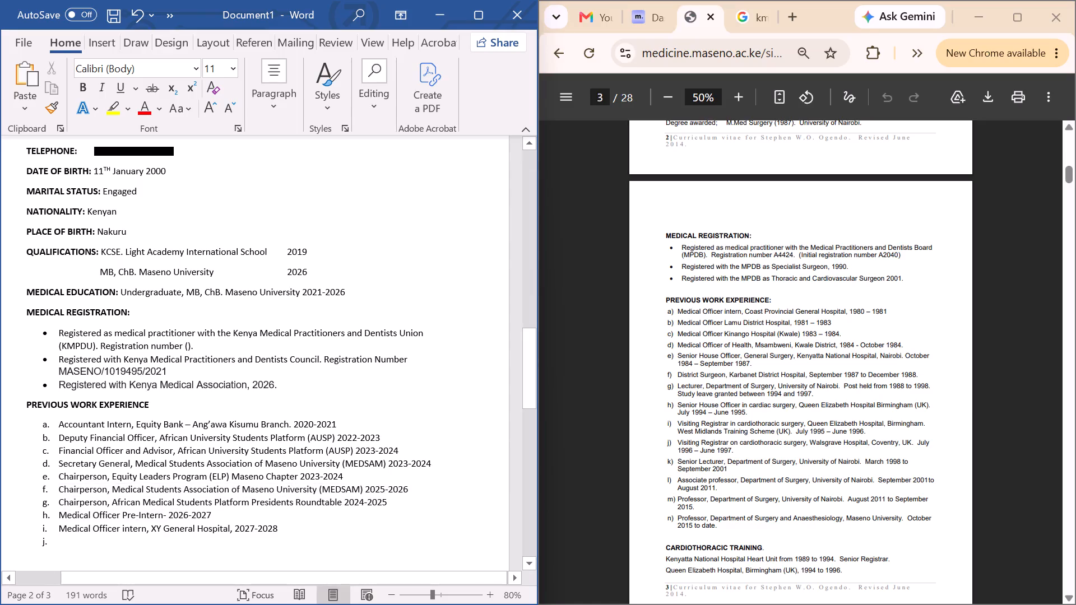
pyautogui.moveTo(386, 505); pyautogui.dragTo(225, 517, button='right')
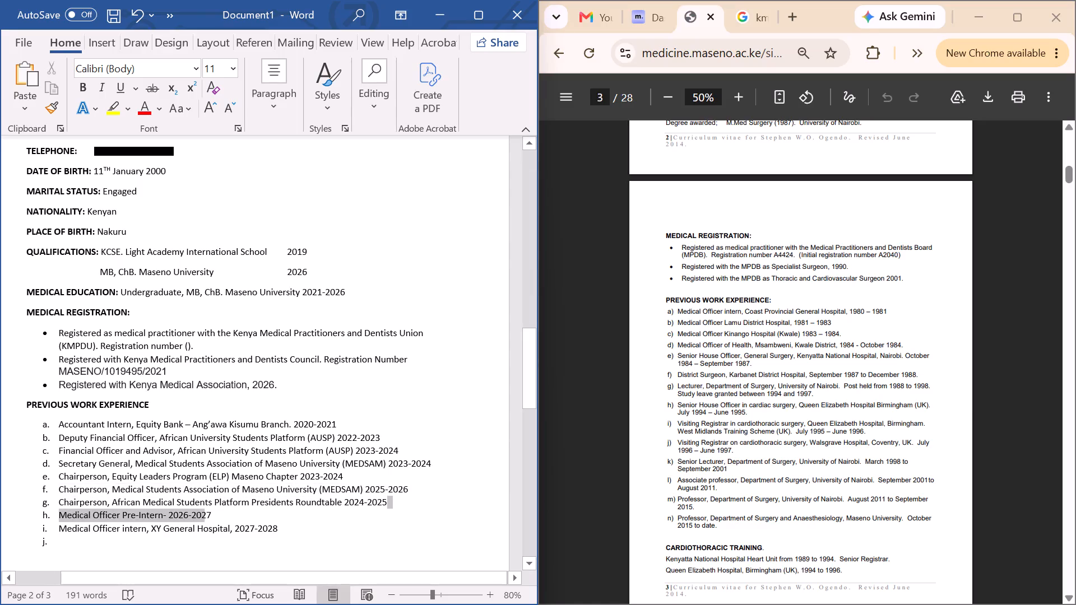
pyautogui.moveTo(225, 517); pyautogui.dragTo(31, 505, button='right')
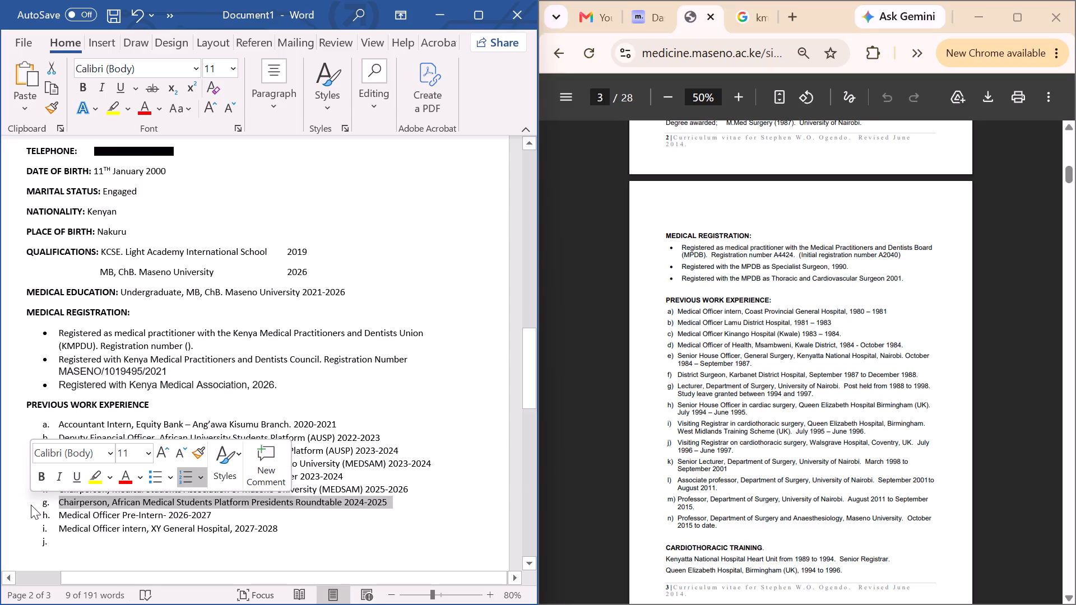
pyautogui.hotkey('ctrl', 'x')
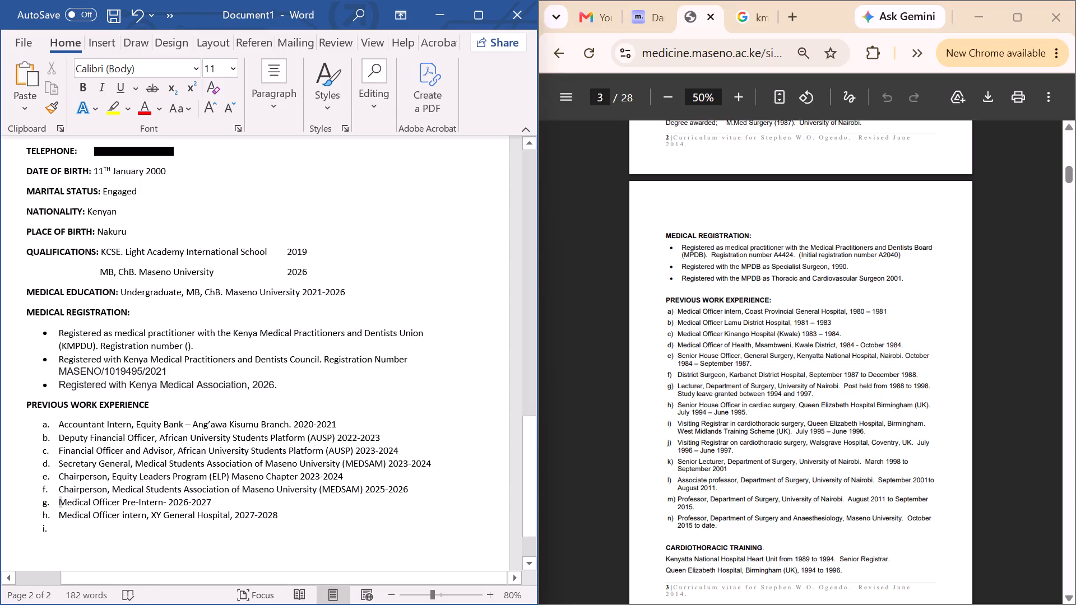
pyautogui.click(345, 477)
pyautogui.press('Return')
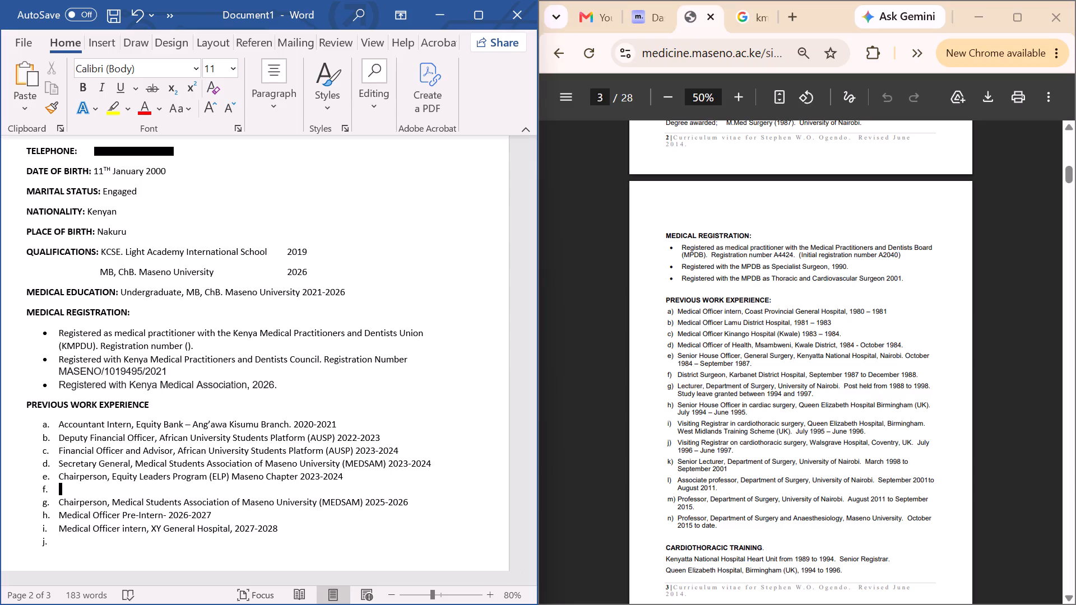
pyautogui.hotkey('ctrl', 'v')
pyautogui.press('Delete')
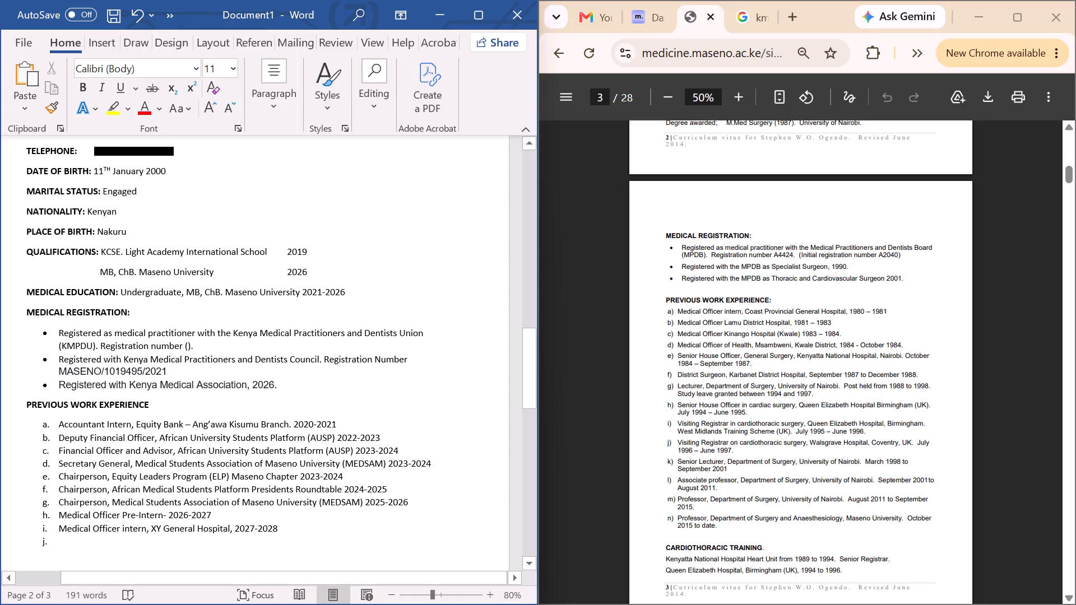
# Remove the list lettering from the empty last item of the work experience list.
pyautogui.click(75, 547)
pyautogui.press('BackSpace')
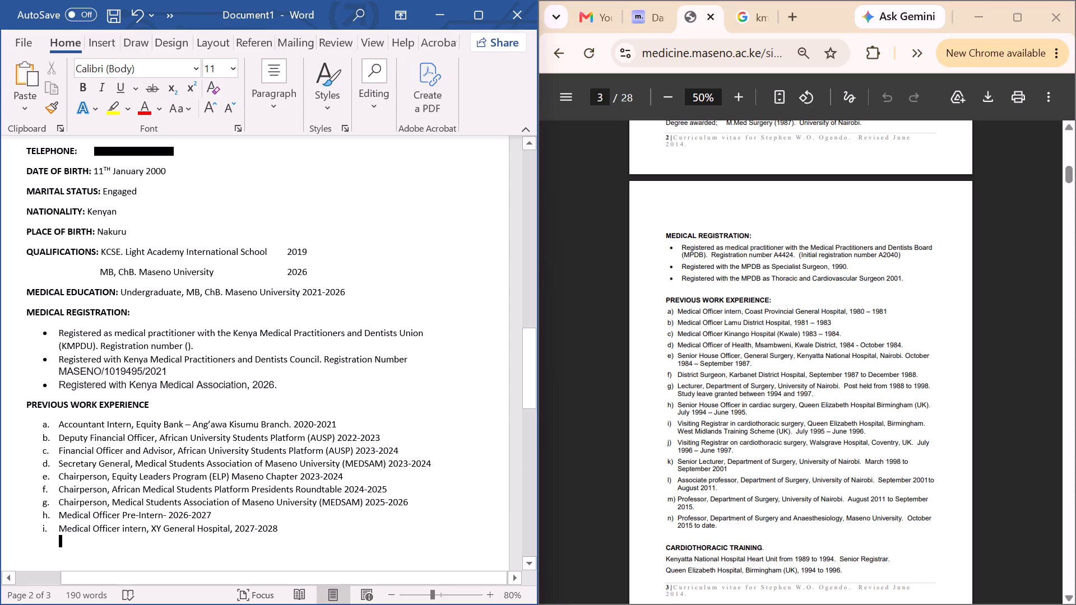
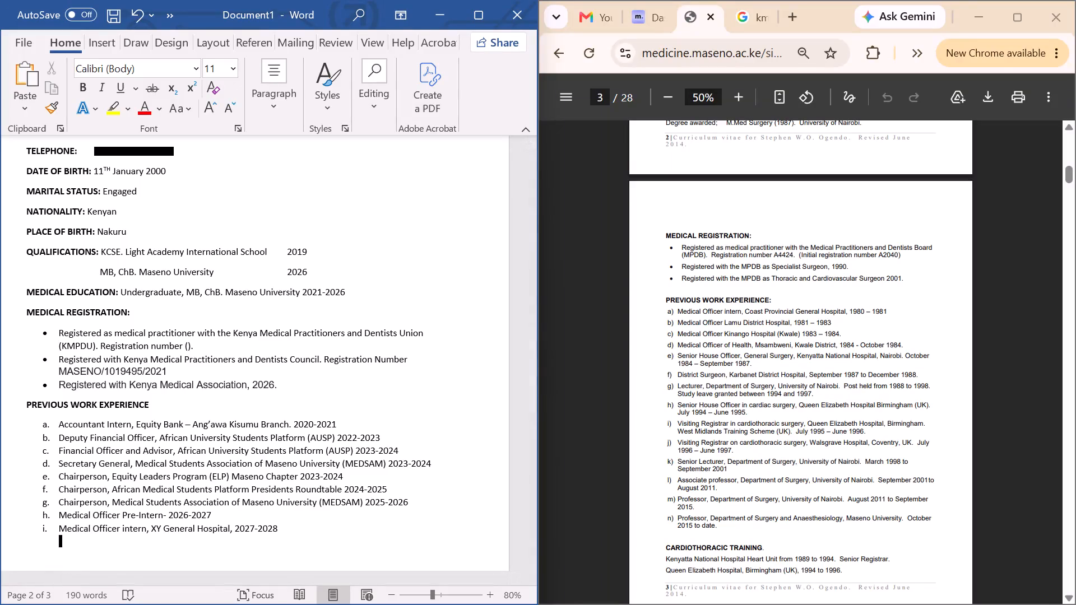
# Examine the sections that follow the previous work experience in the sample CV, down to the courses, conferences and workshops attended.
pyautogui.scroll(-1, 820, 363)
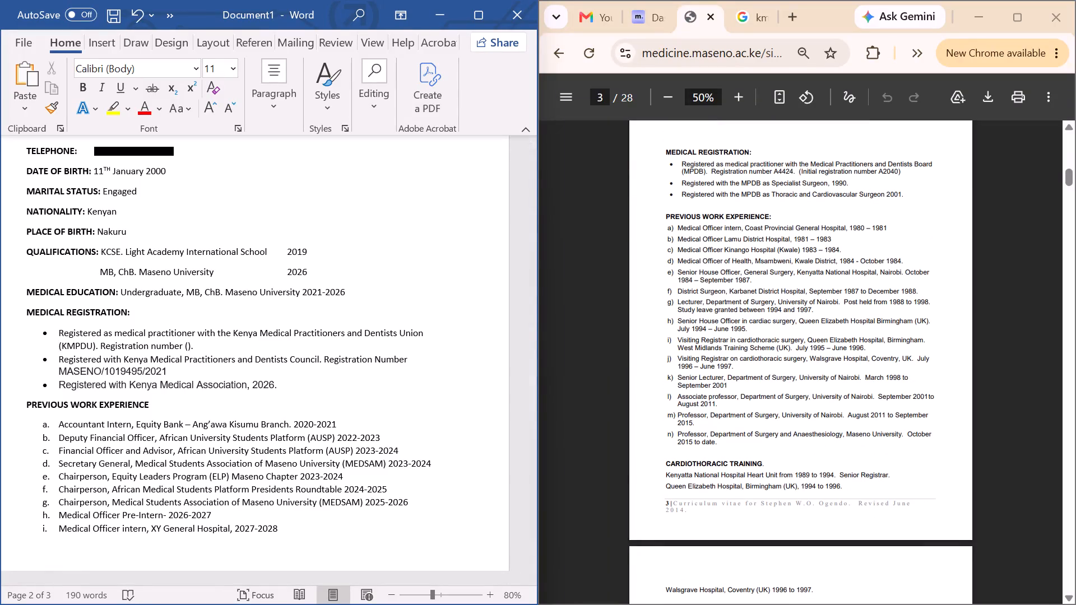
pyautogui.scroll(-1, 820, 363)
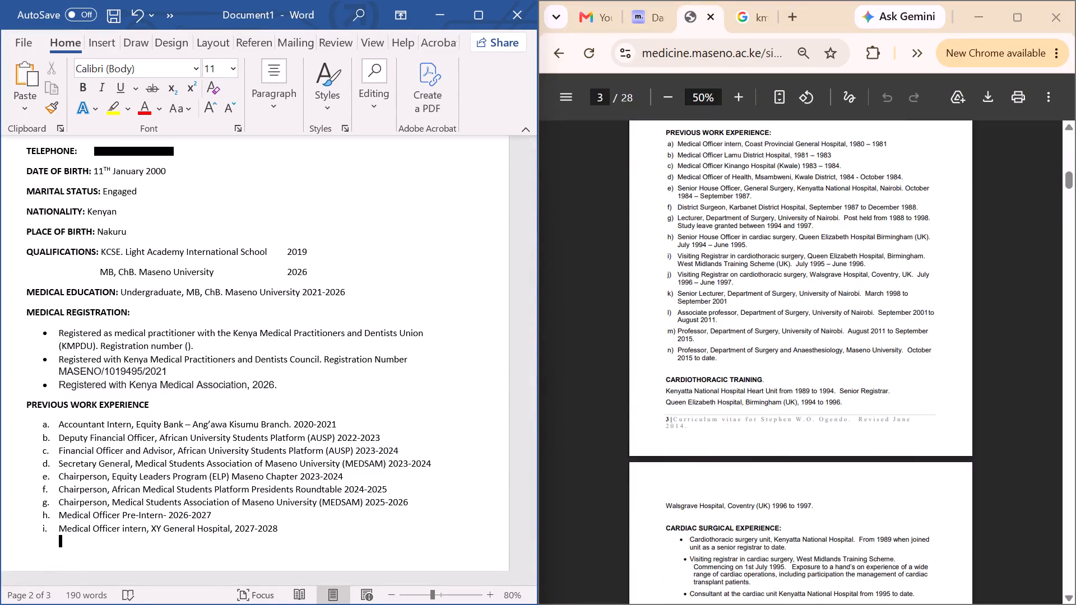
pyautogui.scroll(-1, 820, 363)
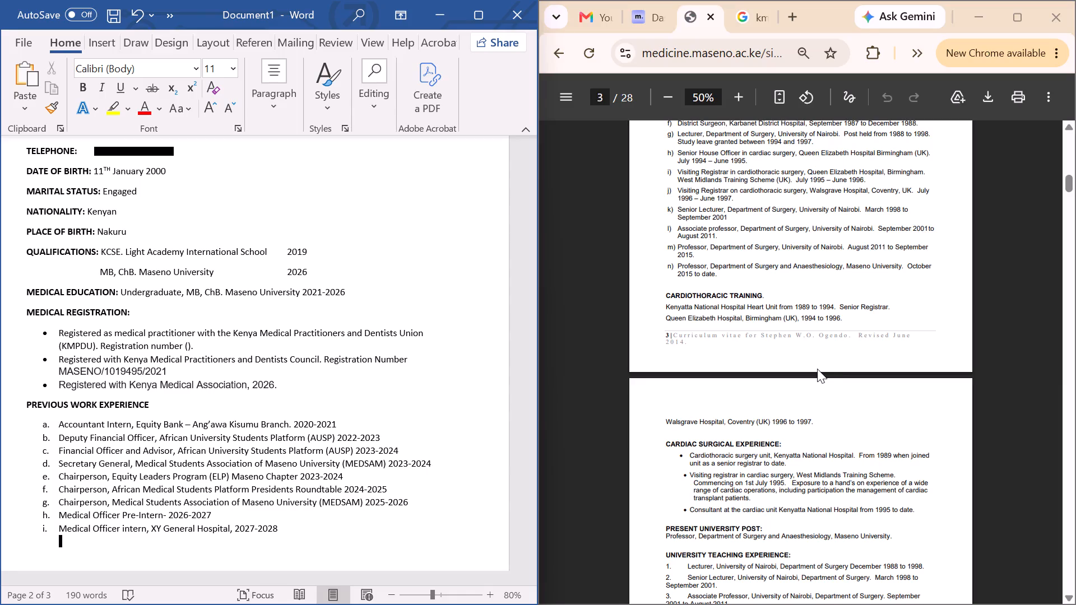
pyautogui.scroll(-1, 817, 369)
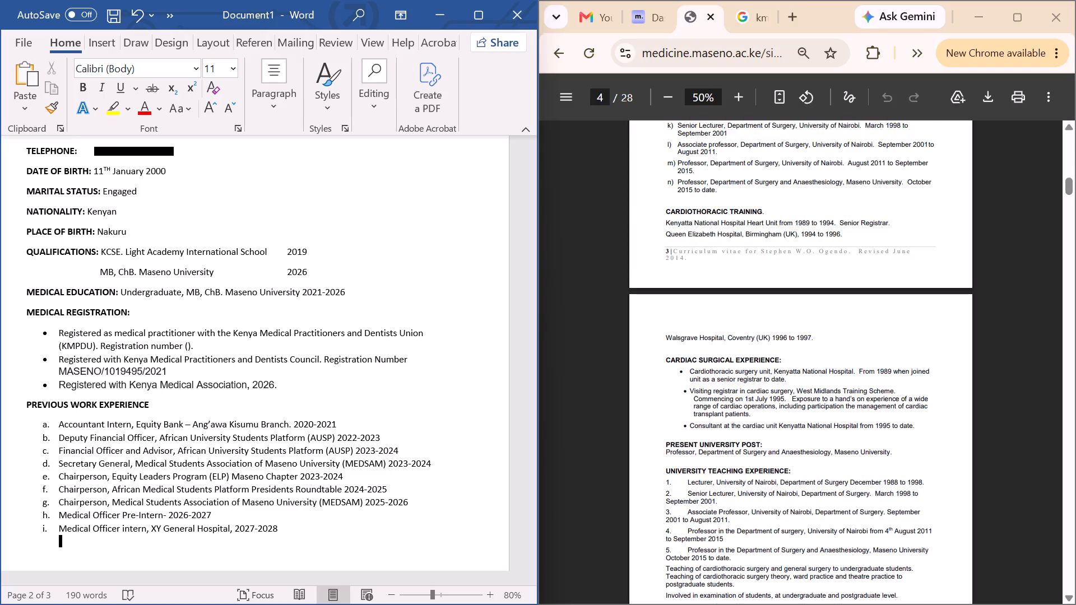
pyautogui.scroll(-1, 692, 476)
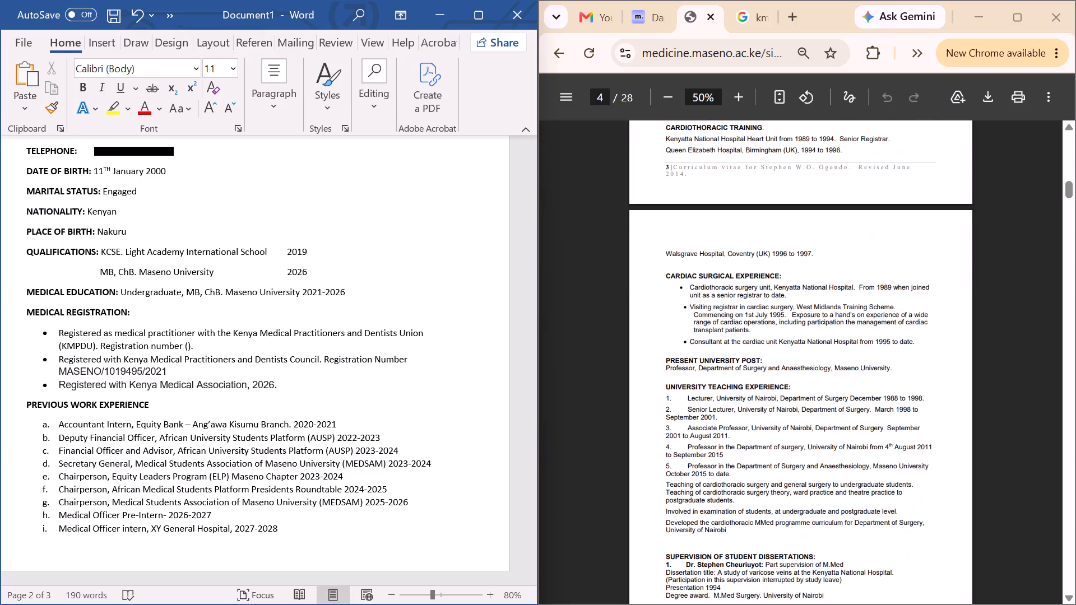
pyautogui.scroll(-2, 692, 476)
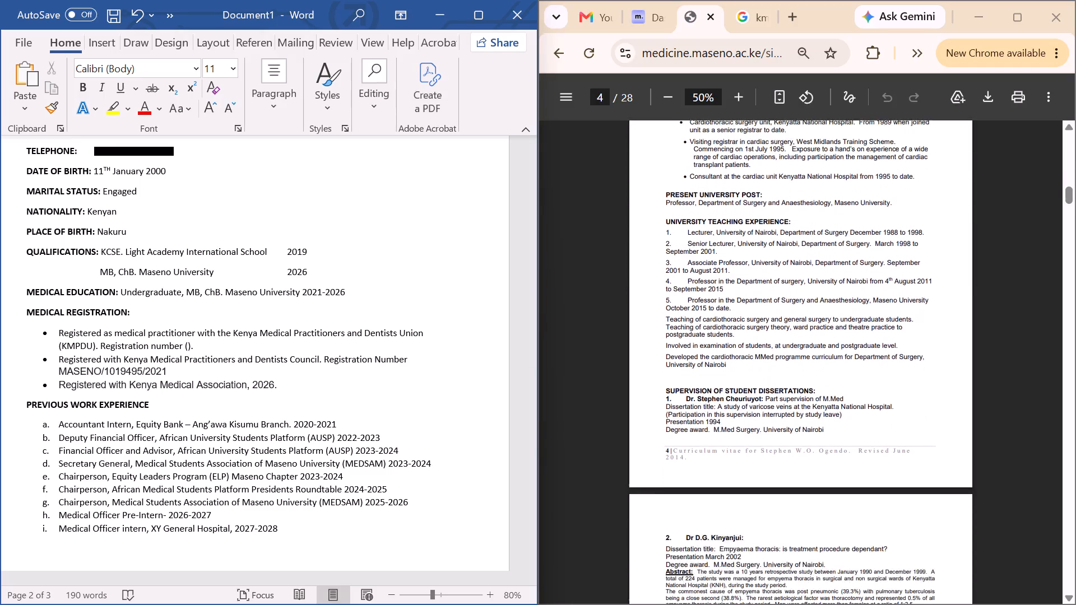
pyautogui.scroll(-18, 692, 476)
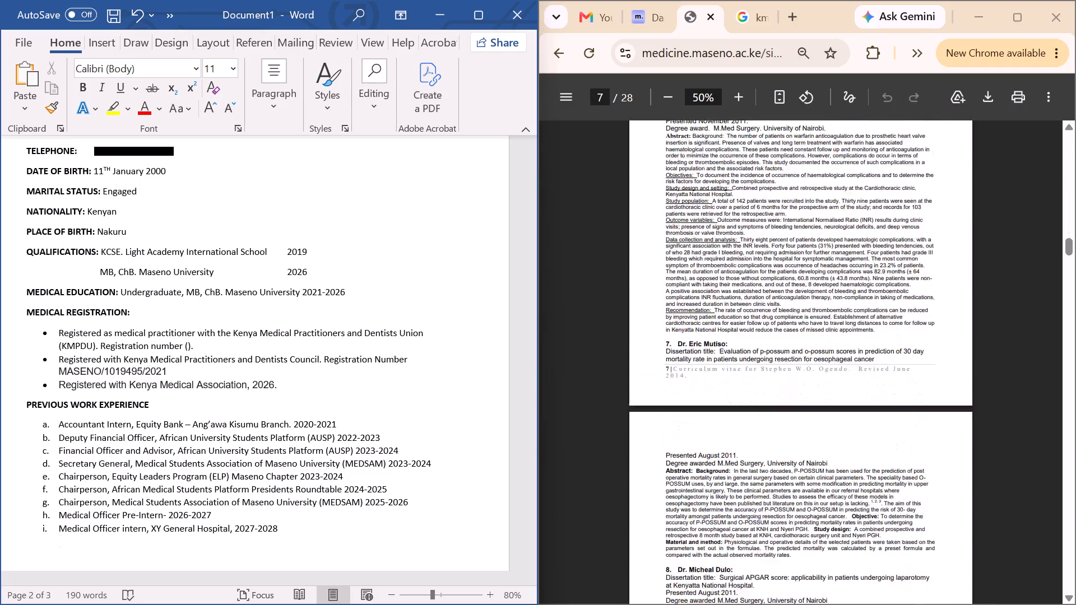
pyautogui.scroll(-10, 692, 476)
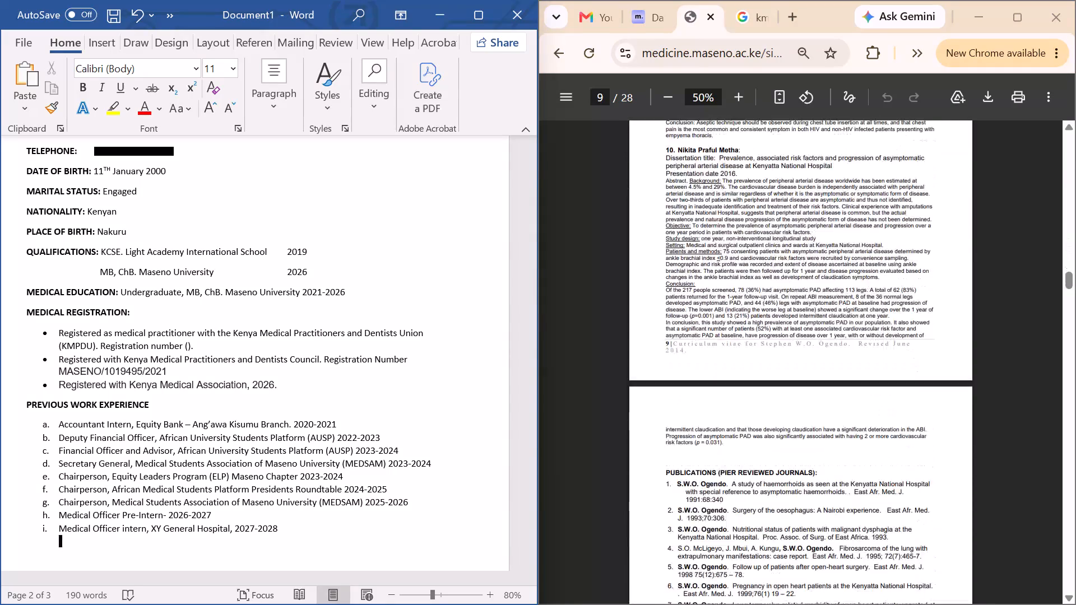
pyautogui.scroll(-12, 692, 476)
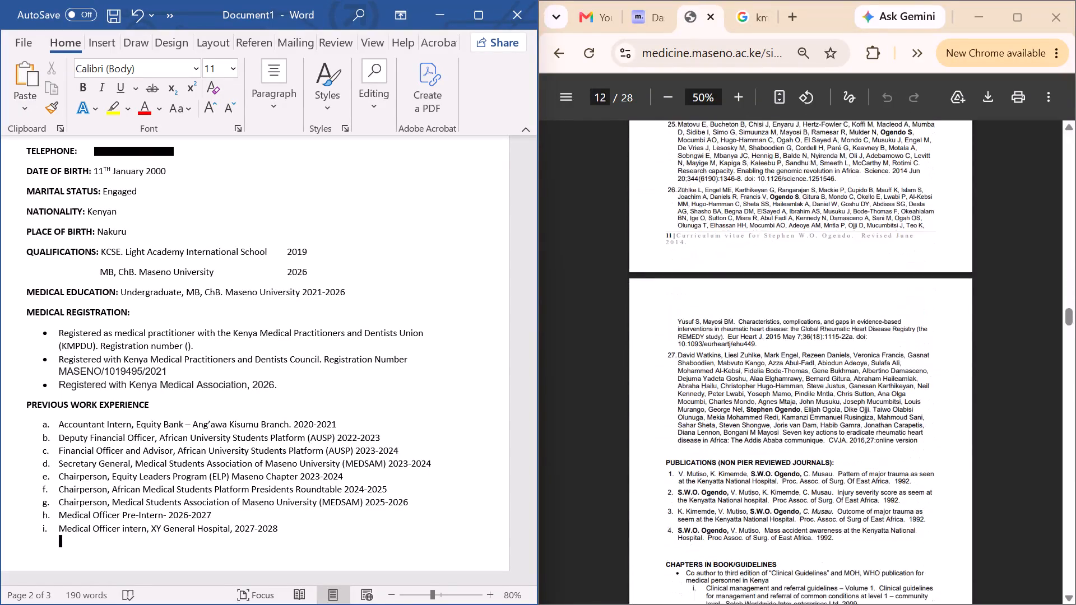
pyautogui.scroll(-2, 692, 476)
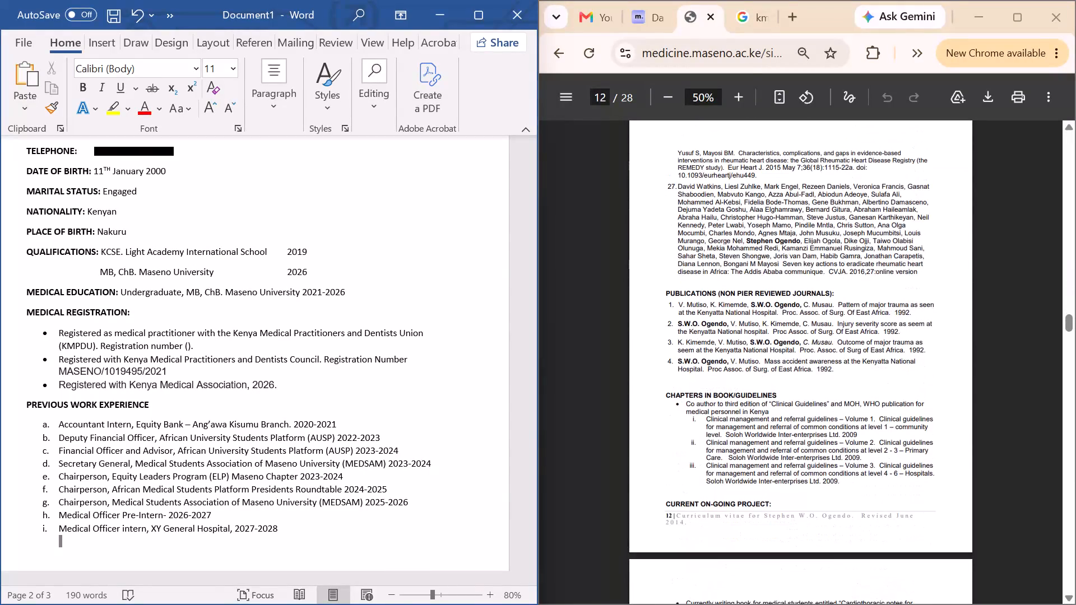
pyautogui.scroll(-2, 692, 476)
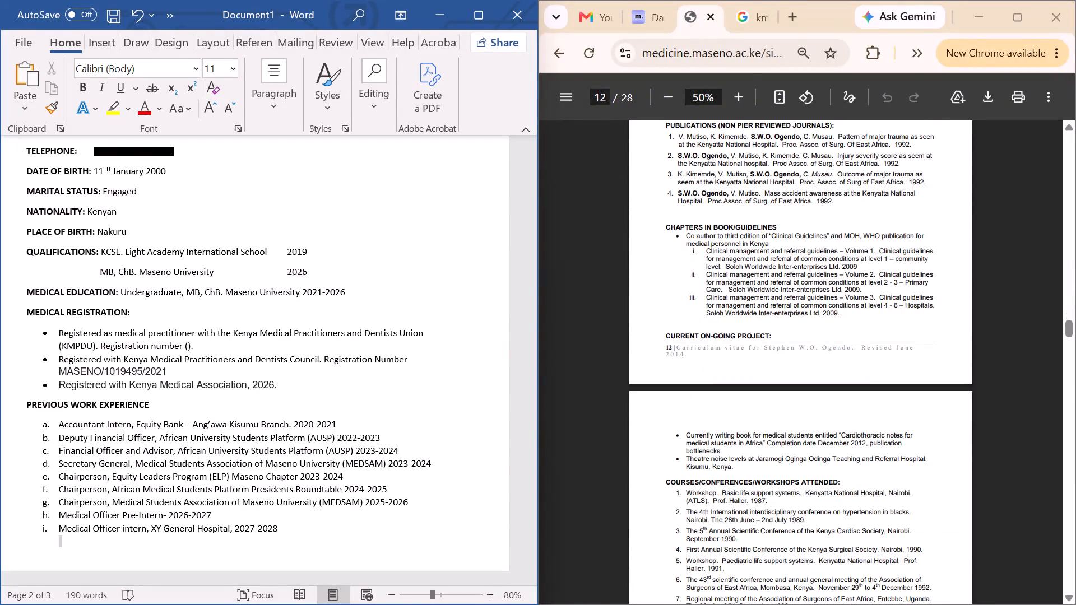
pyautogui.scroll(-1, 692, 476)
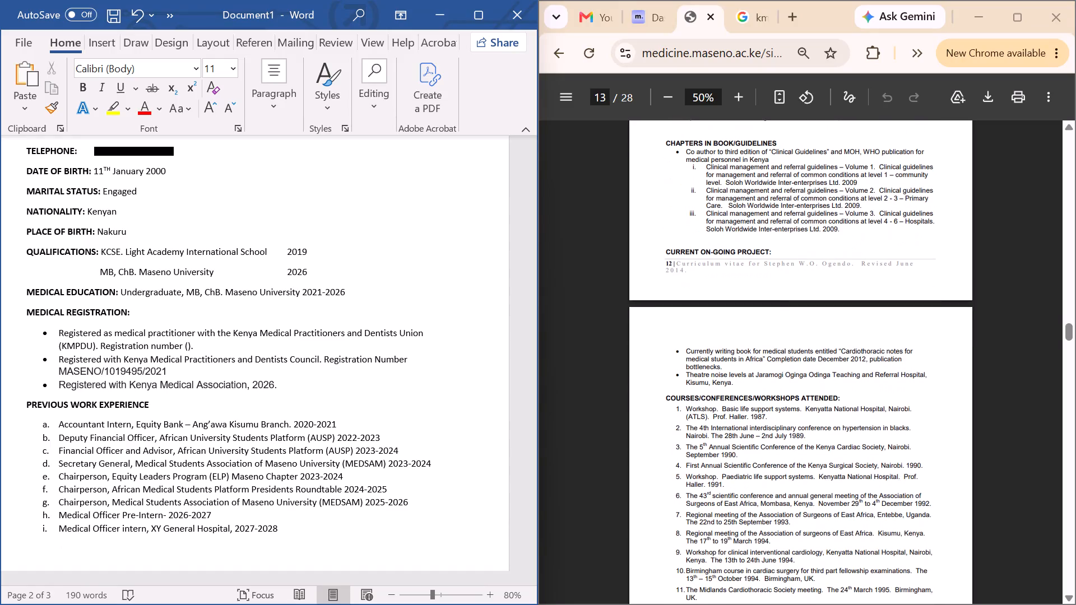
# Remove the indentation from the empty line below the work experience list.
pyautogui.press('BackSpace')
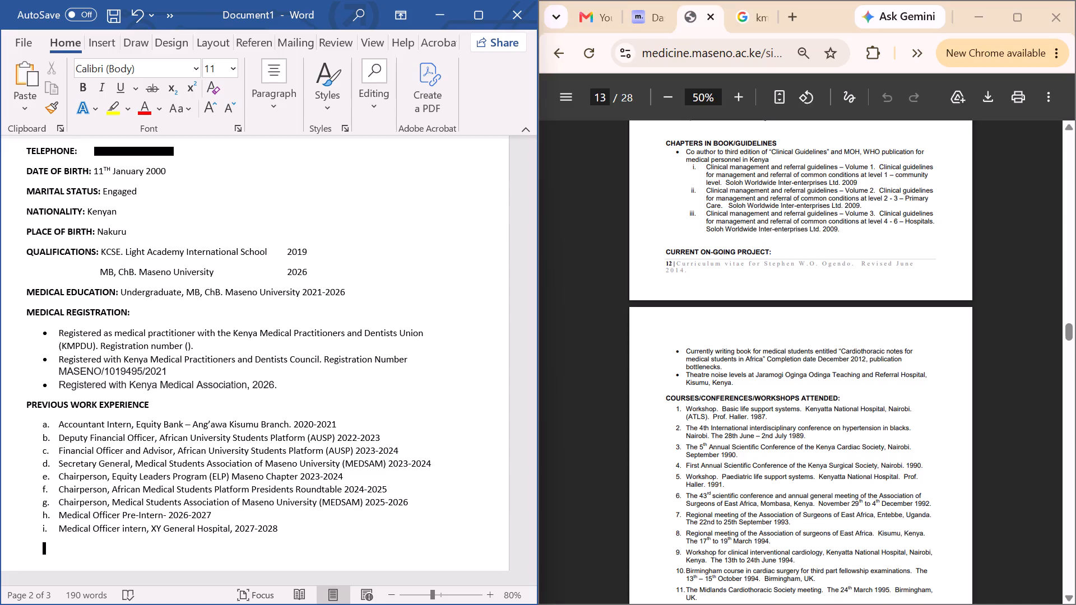
pyautogui.press('BackSpace')
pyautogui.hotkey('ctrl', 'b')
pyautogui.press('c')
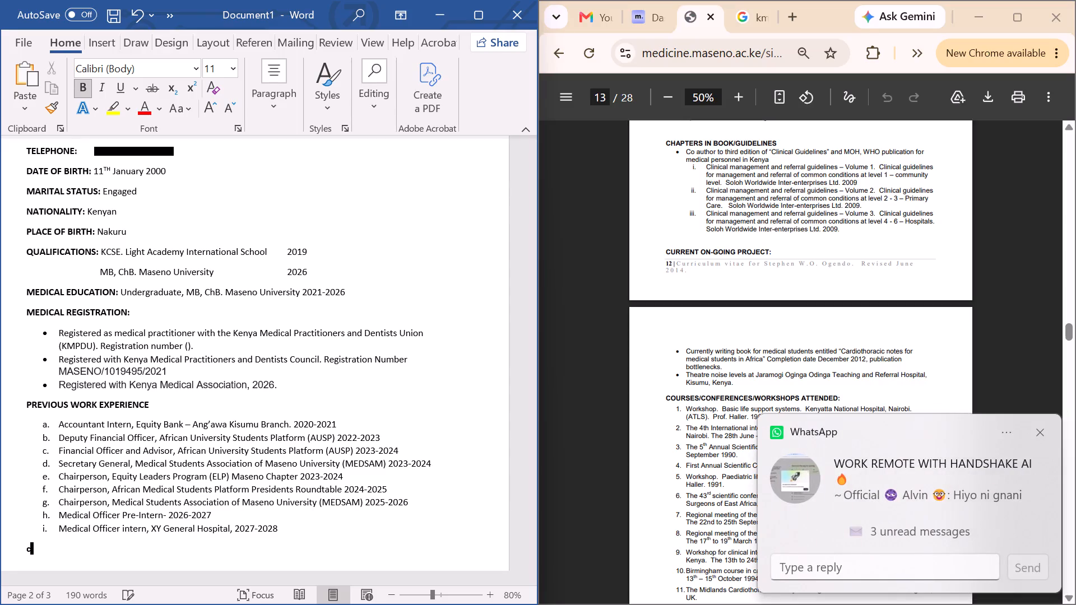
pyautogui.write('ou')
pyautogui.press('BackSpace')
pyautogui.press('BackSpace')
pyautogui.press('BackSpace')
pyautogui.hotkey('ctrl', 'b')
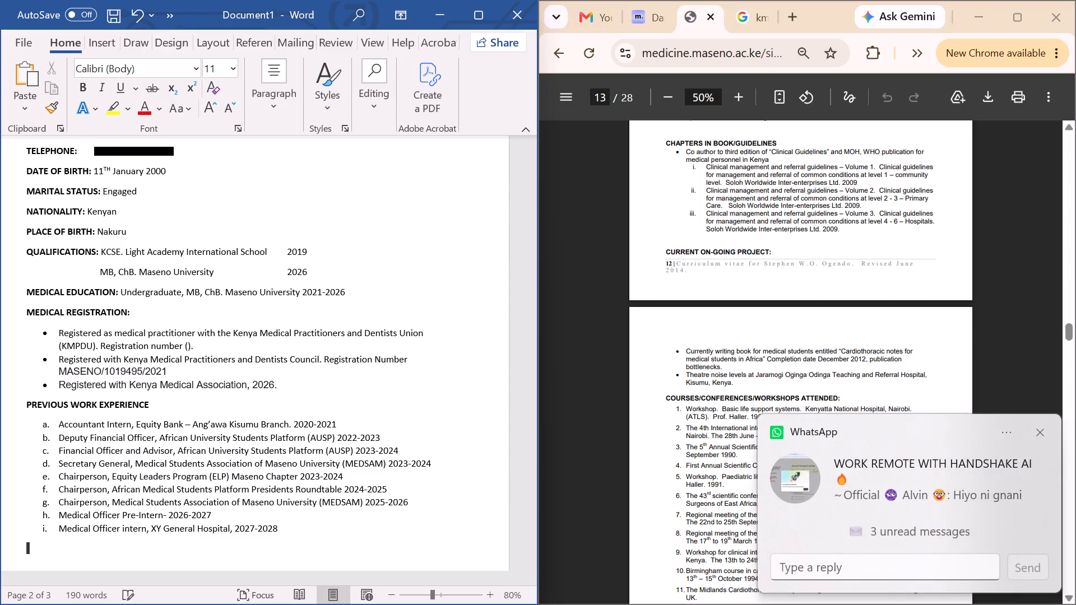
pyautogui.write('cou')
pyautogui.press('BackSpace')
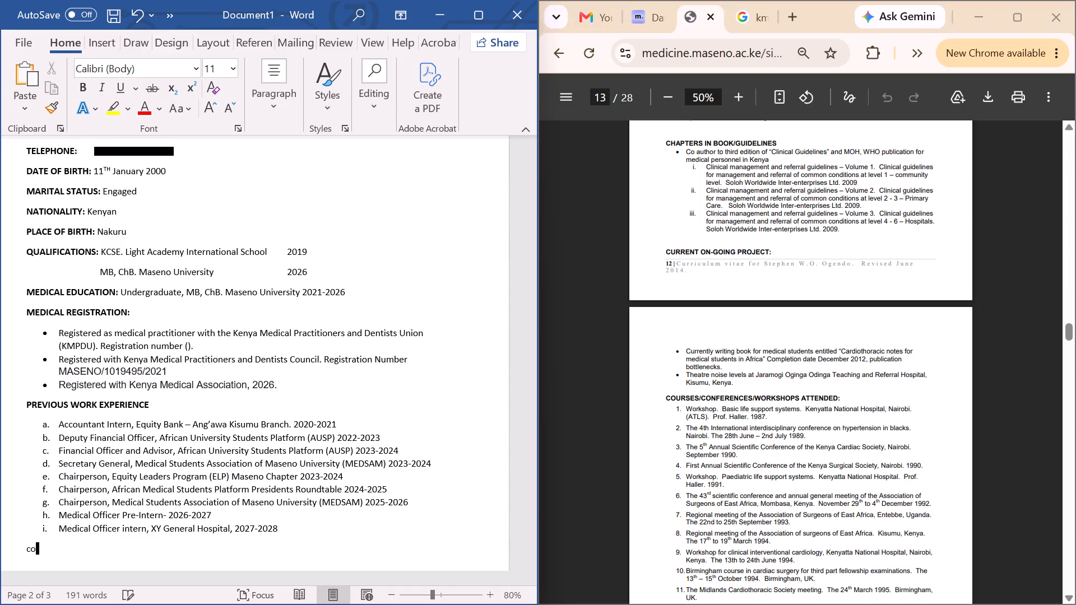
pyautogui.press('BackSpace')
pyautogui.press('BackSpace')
# Add the bold heading "COURSES/CONFERENCES/WORKSHOPS ATTENDED:" below the work experience list, followed by a new line.
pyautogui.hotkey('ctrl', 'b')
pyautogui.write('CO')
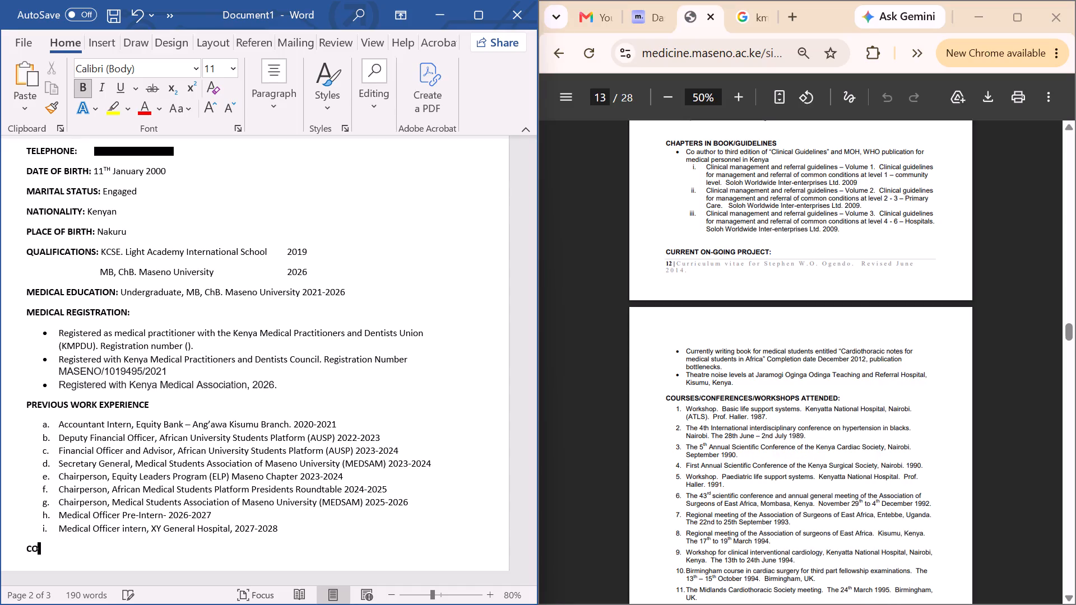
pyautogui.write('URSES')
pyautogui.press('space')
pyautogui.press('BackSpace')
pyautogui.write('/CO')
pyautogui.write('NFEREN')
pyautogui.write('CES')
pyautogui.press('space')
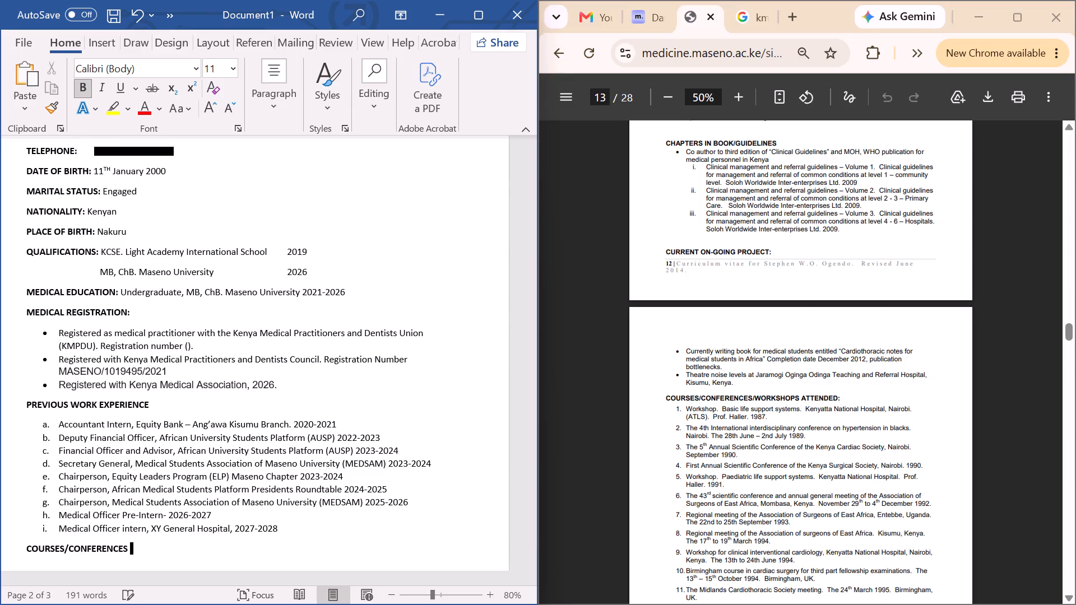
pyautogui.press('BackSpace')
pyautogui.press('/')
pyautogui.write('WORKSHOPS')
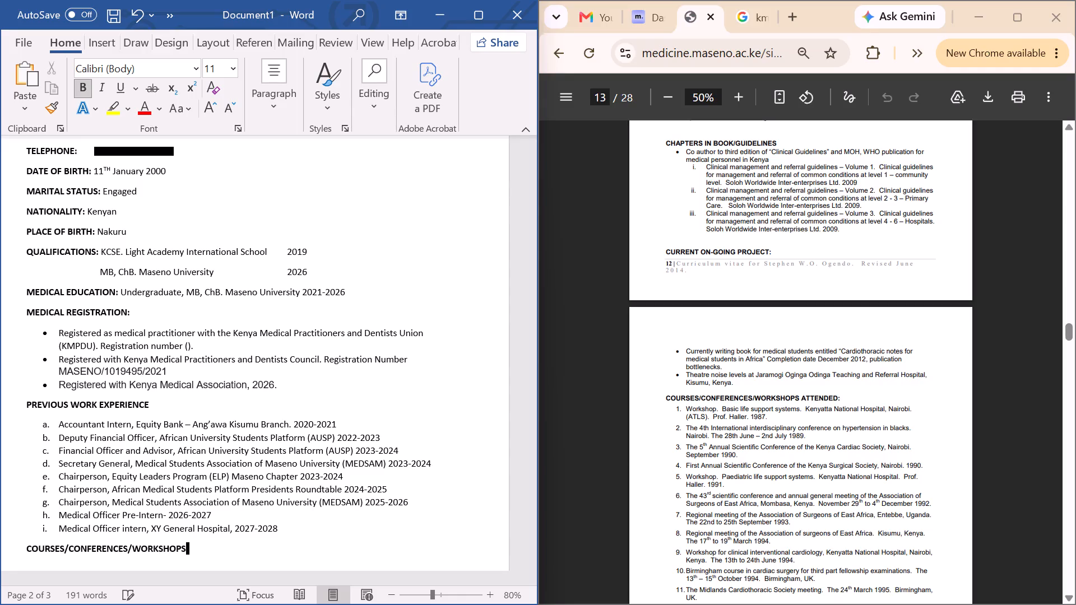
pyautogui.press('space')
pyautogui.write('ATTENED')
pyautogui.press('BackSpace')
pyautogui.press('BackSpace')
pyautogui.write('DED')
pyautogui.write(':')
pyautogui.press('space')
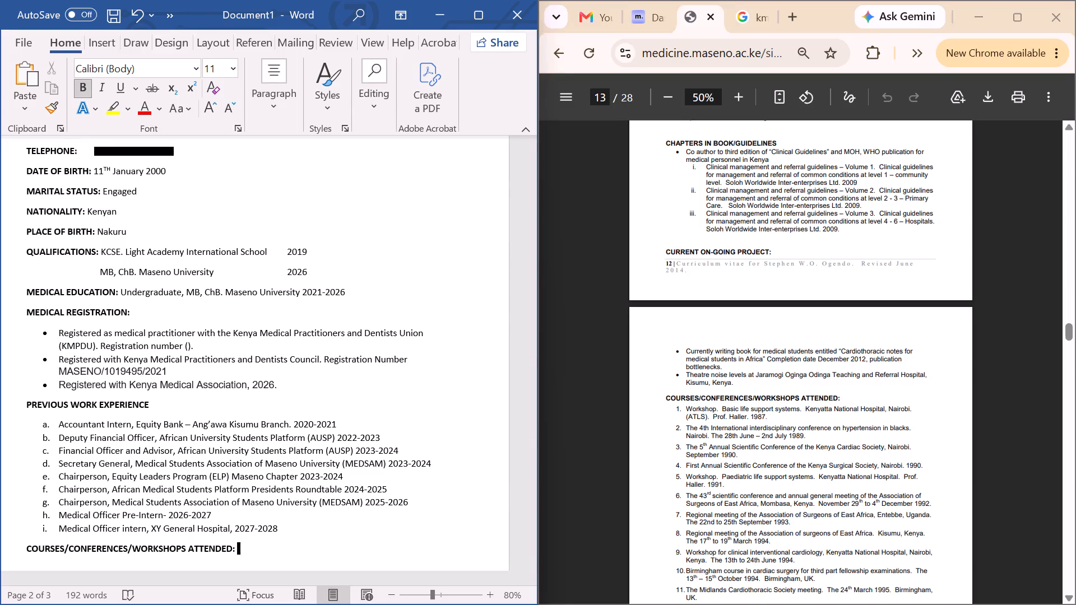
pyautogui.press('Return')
# Start a numbered list in non-bold text under the courses heading, with the first item reading "Workshop. Basic Life Support Systems.".
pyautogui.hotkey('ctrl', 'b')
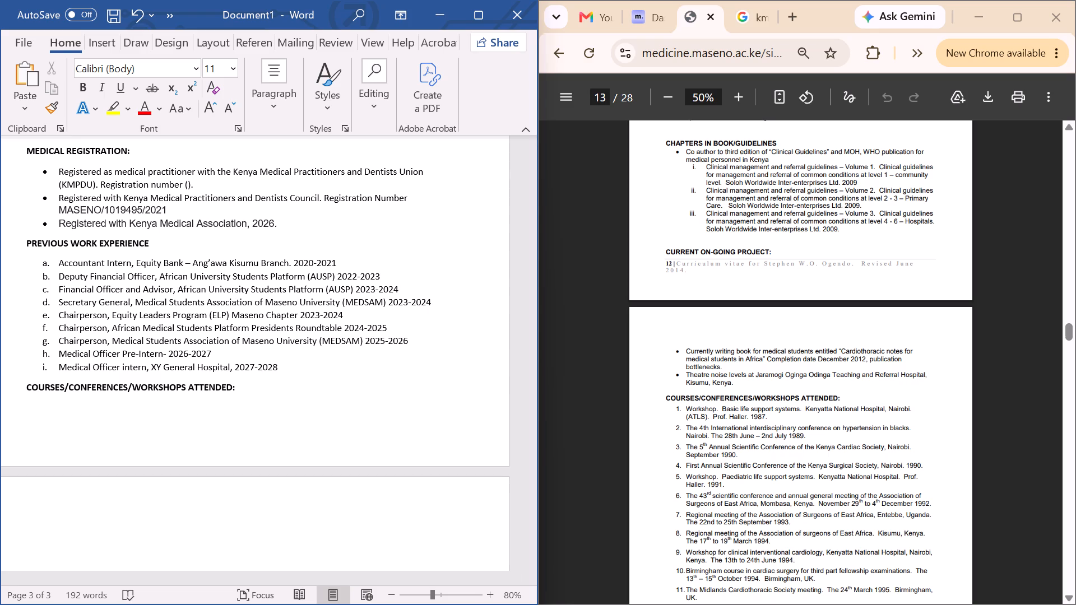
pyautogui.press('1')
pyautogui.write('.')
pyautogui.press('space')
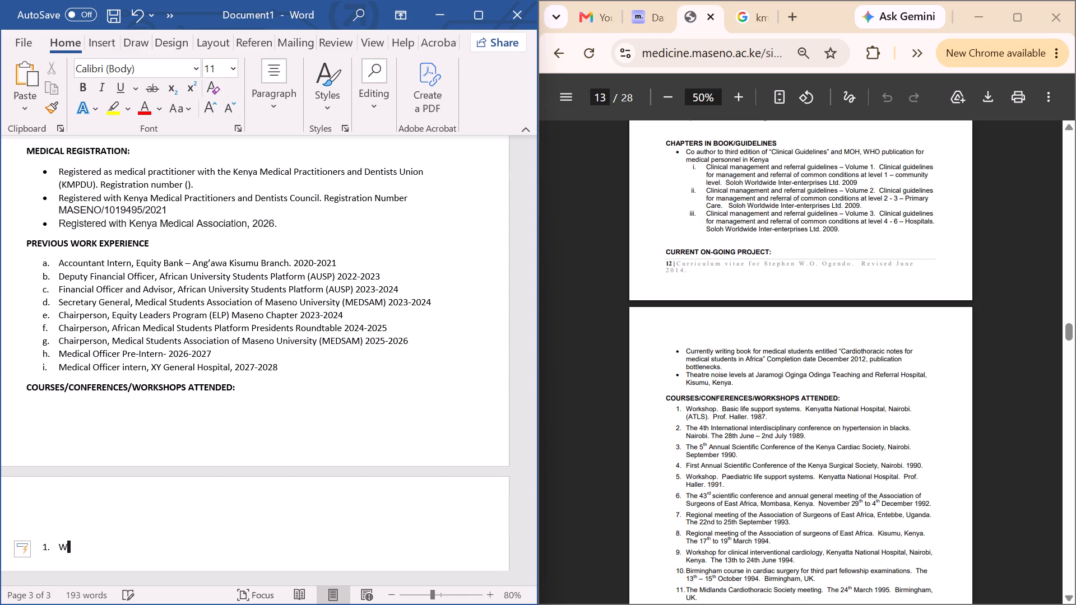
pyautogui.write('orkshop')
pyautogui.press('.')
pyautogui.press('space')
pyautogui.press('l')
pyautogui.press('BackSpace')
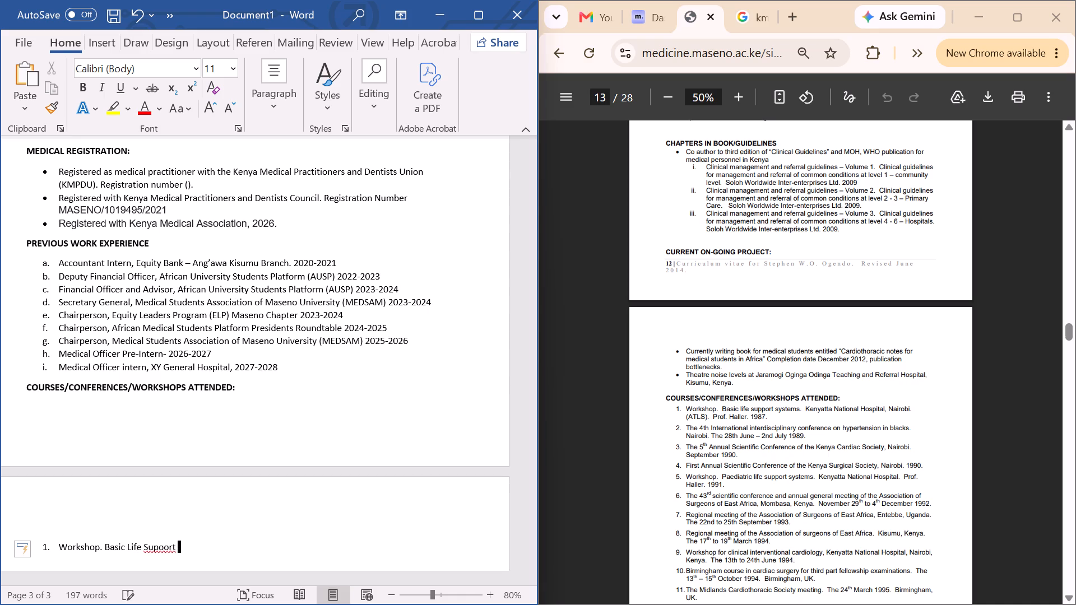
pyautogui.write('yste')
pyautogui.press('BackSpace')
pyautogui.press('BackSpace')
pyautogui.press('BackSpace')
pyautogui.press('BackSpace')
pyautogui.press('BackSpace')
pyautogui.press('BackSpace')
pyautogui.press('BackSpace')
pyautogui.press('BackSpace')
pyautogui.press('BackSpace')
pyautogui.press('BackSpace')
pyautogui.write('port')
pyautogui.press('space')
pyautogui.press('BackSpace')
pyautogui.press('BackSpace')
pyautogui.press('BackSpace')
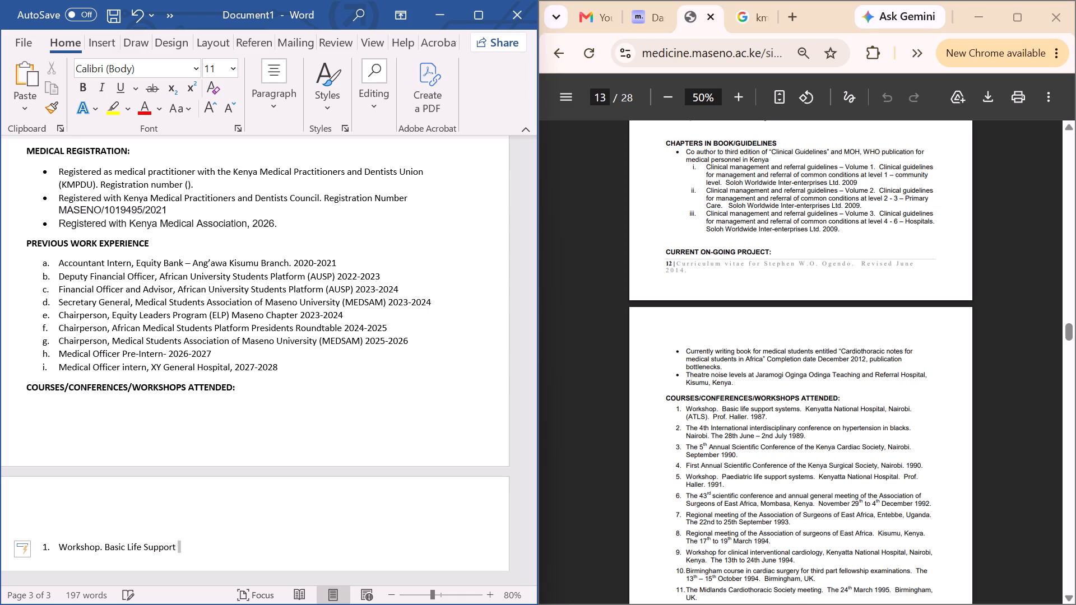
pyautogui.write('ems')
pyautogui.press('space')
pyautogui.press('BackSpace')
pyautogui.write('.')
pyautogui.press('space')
# Complete the first workshop item with the venue "Kijabe Mission Hospital (Kiambu).".
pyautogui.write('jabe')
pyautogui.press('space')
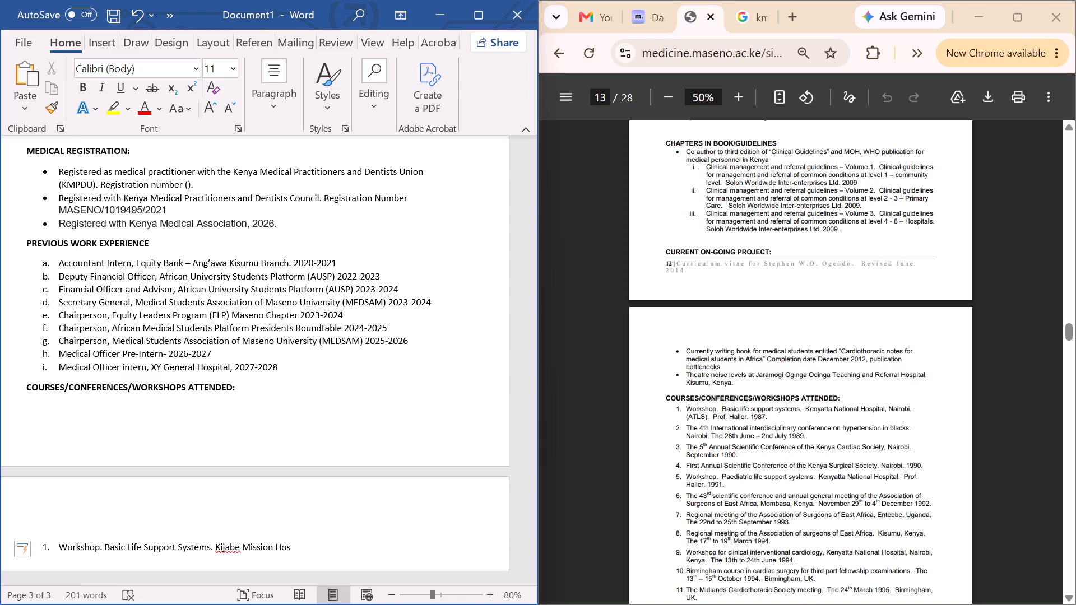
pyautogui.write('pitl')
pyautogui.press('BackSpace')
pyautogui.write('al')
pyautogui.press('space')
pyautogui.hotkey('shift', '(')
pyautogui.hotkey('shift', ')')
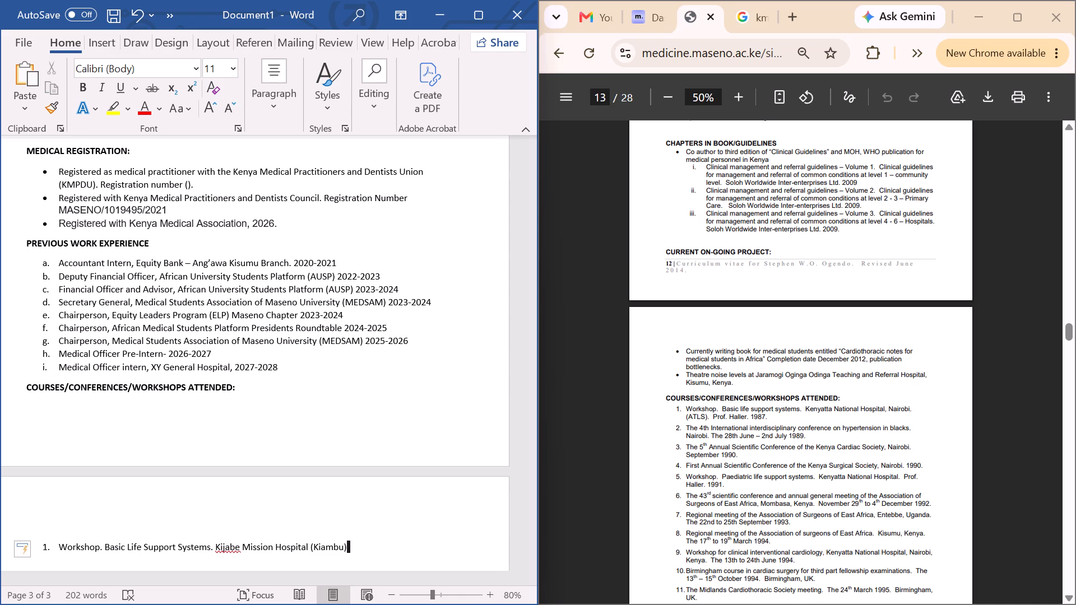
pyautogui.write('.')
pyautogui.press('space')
# Examine the rest of the courses list in the sample CV, down to the section that follows it.
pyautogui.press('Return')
pyautogui.scroll(-2, 693, 476)
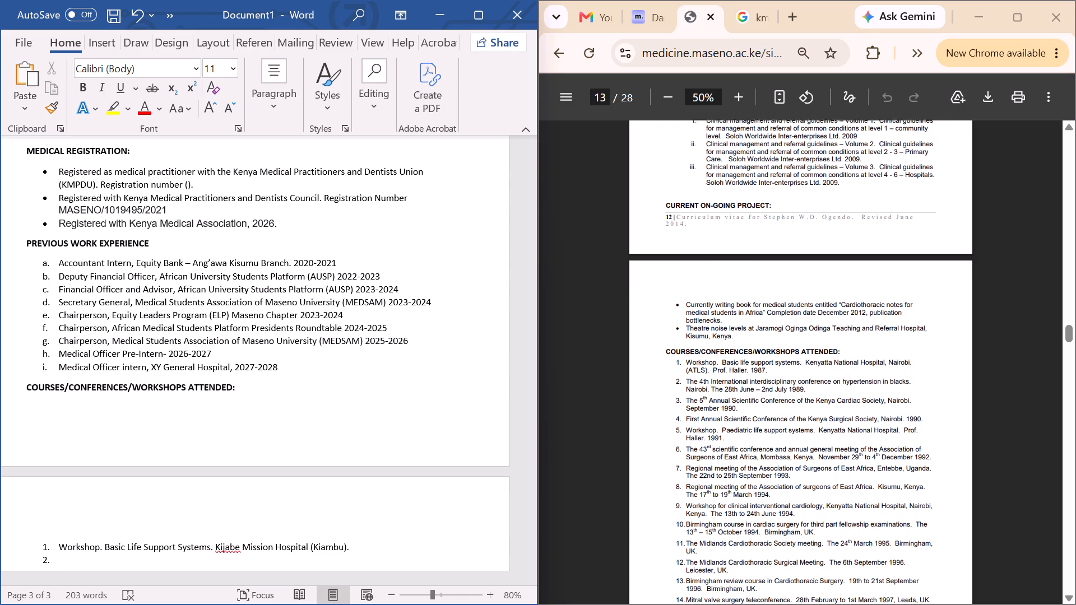
pyautogui.scroll(-3, 693, 476)
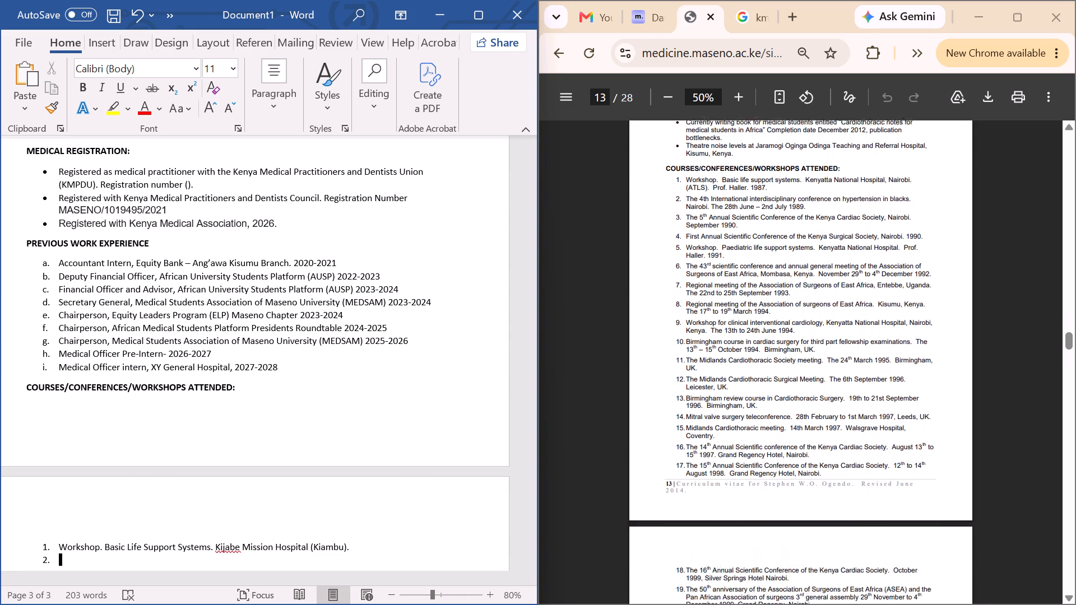
pyautogui.scroll(-3, 693, 476)
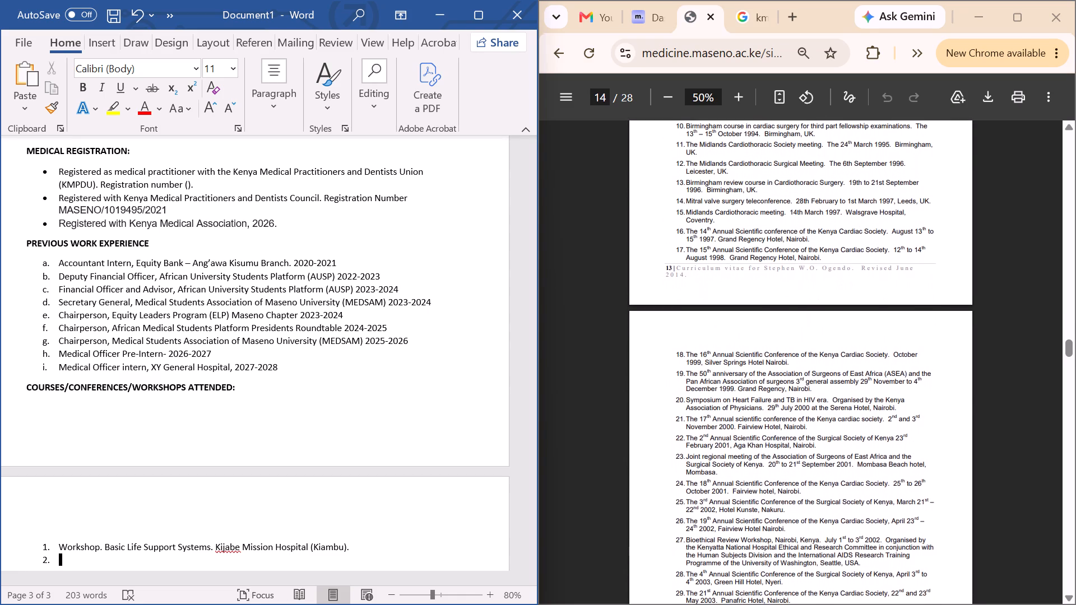
pyautogui.scroll(-4, 693, 476)
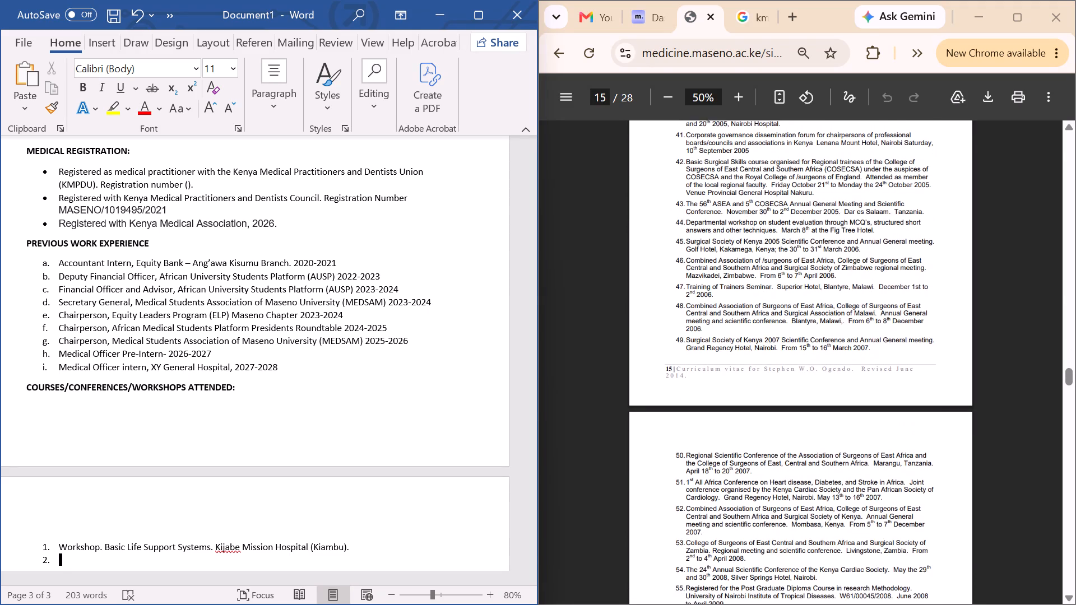
pyautogui.scroll(-4, 693, 476)
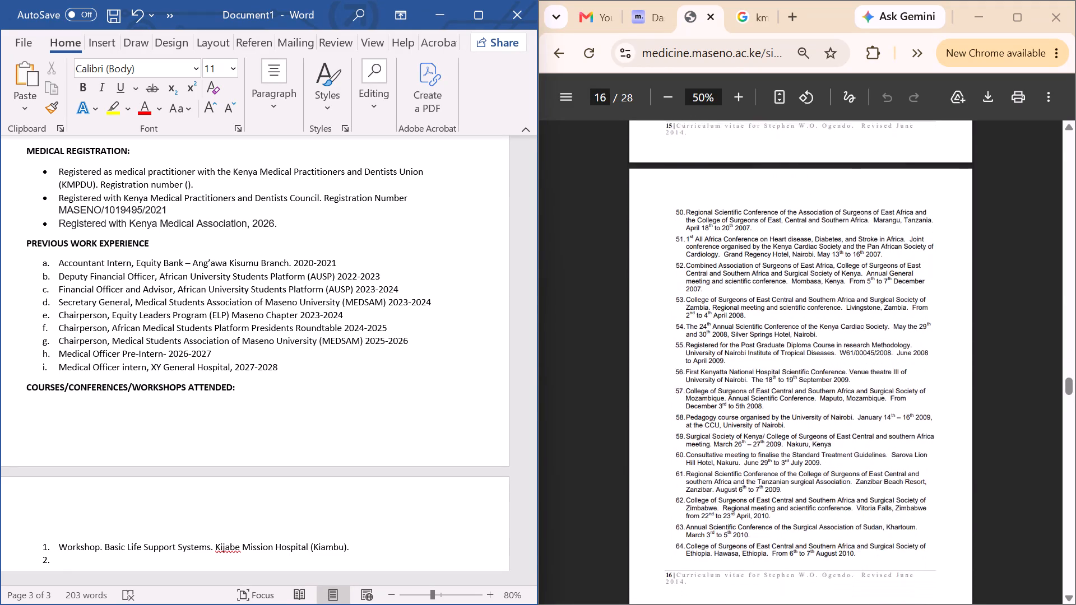
pyautogui.scroll(-6, 693, 476)
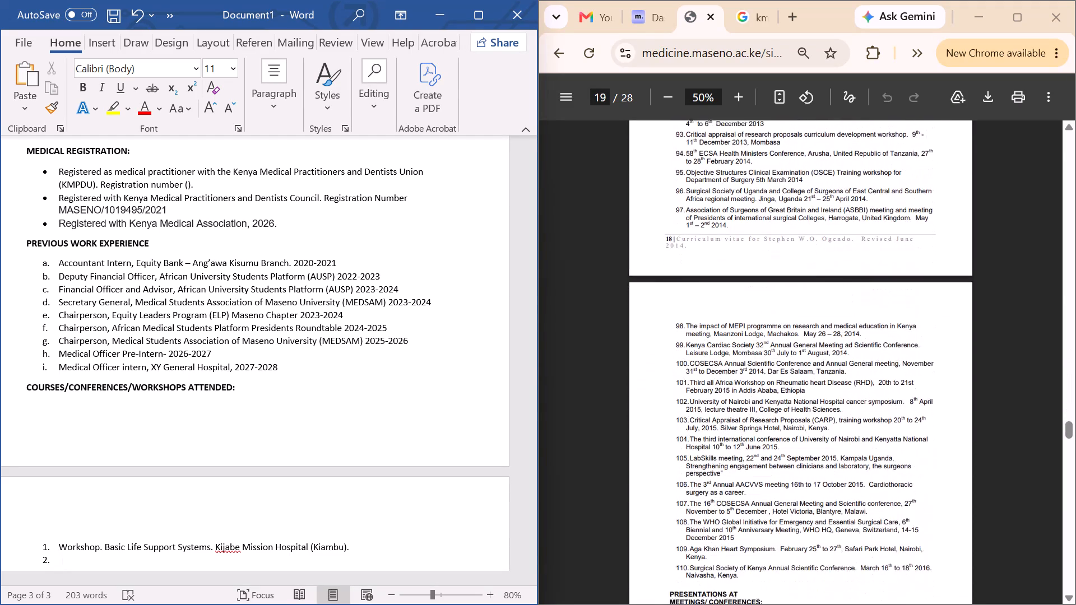
pyautogui.scroll(-3, 693, 476)
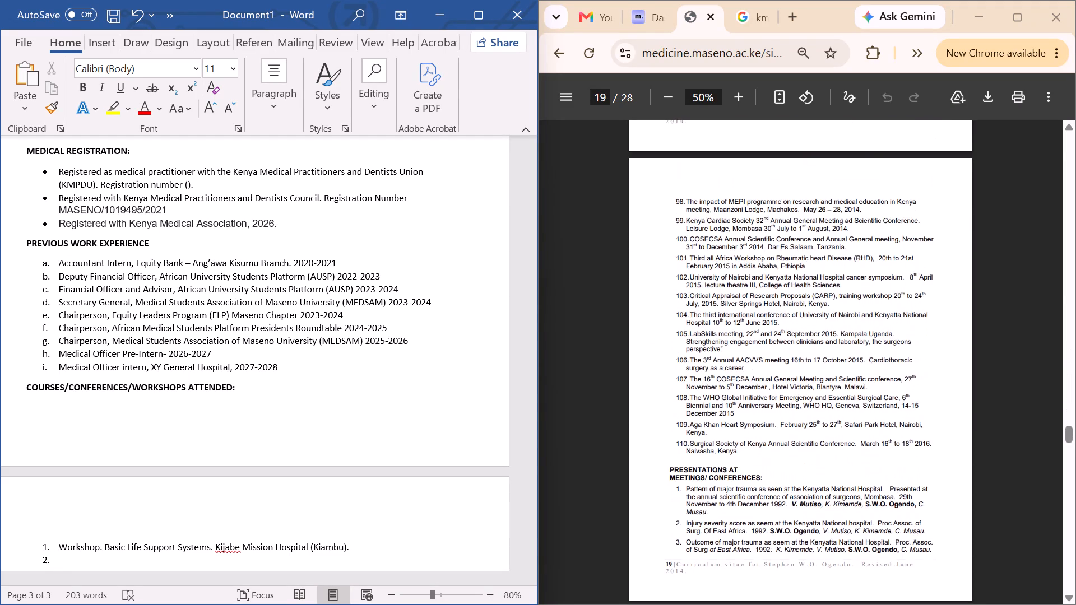
pyautogui.scroll(-3, 693, 476)
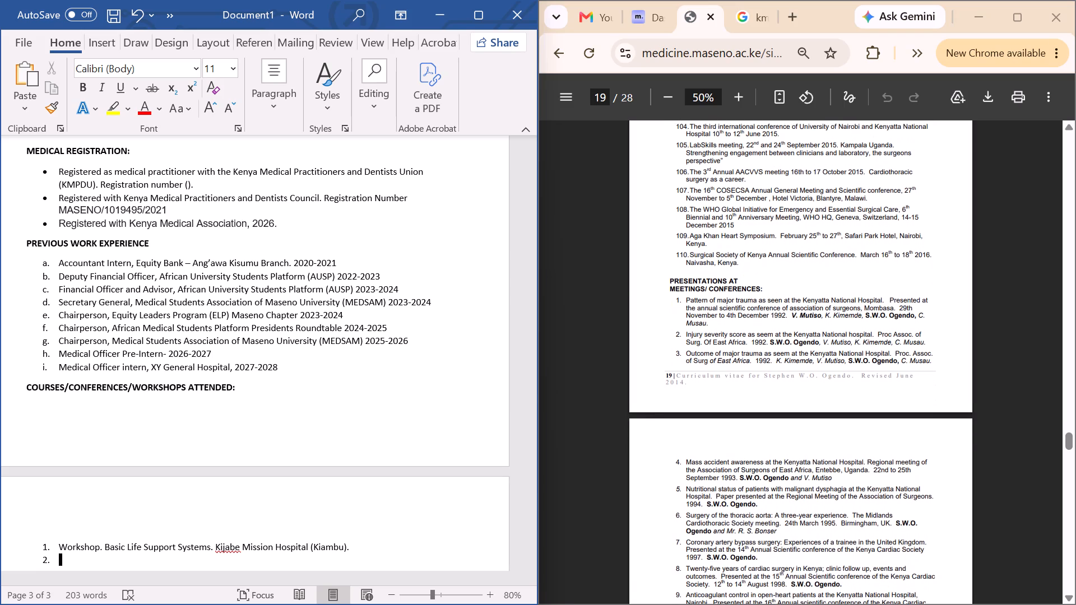
# End the workshop list and add the bold heading "PRESENTATIONS AT MEETINGS/CONFERENCES" below it.
pyautogui.press('Return')
pyautogui.press('Return')
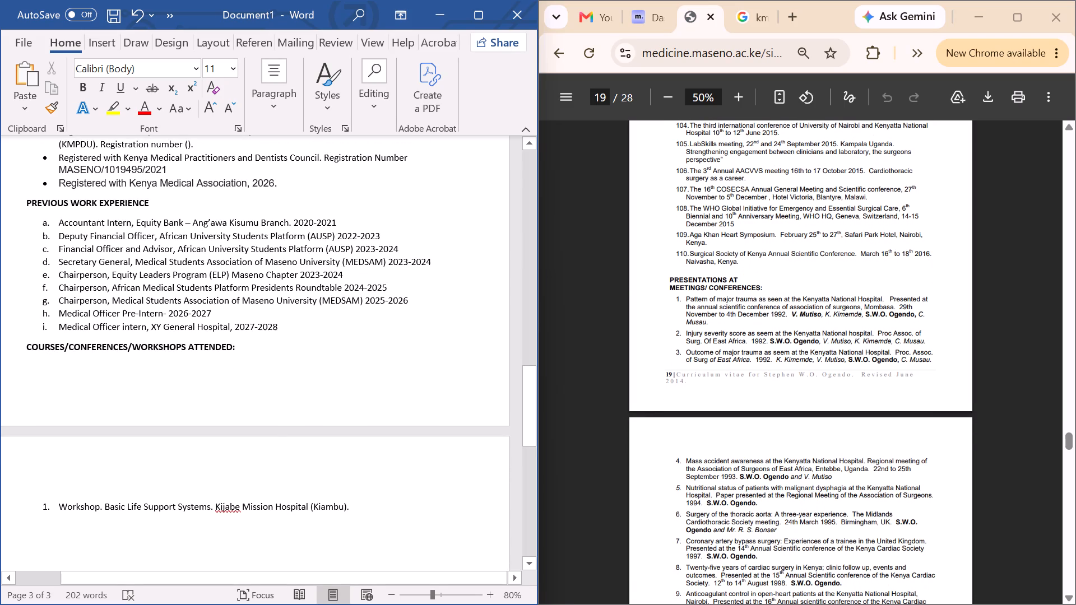
pyautogui.hotkey('ctrl', 'b')
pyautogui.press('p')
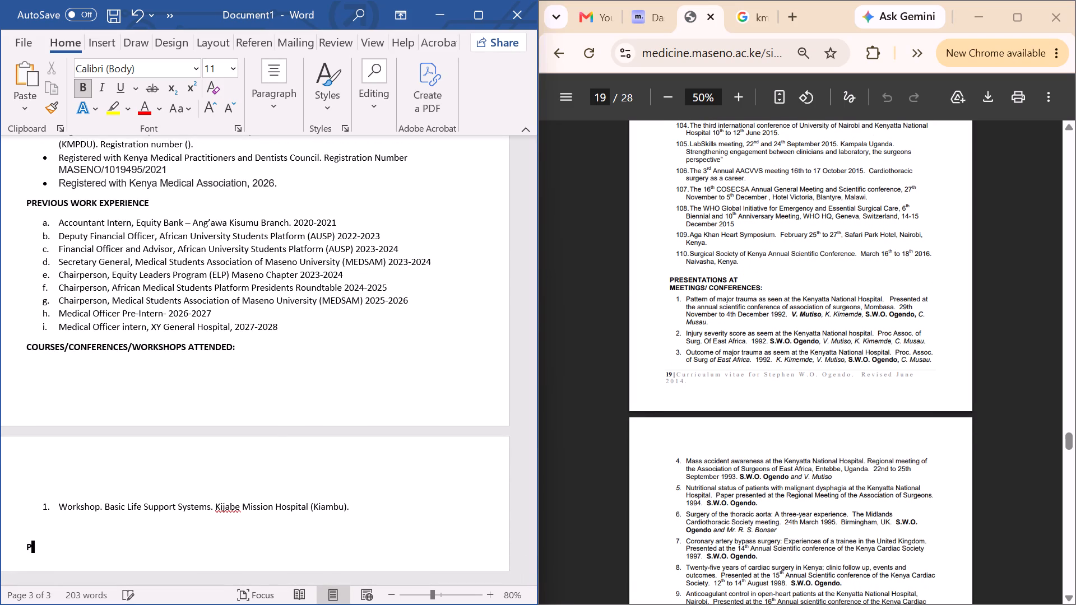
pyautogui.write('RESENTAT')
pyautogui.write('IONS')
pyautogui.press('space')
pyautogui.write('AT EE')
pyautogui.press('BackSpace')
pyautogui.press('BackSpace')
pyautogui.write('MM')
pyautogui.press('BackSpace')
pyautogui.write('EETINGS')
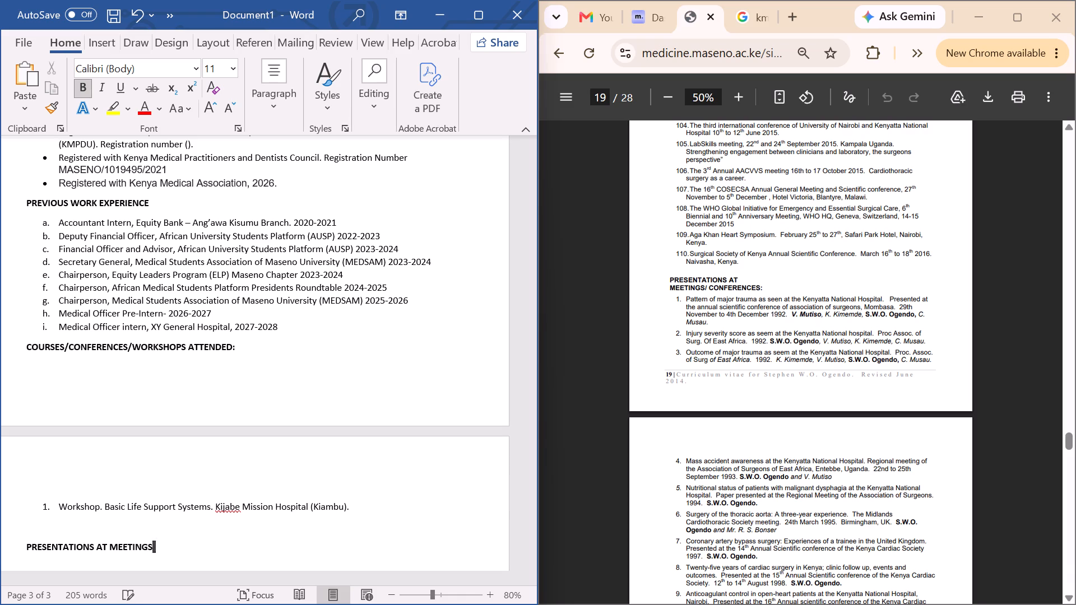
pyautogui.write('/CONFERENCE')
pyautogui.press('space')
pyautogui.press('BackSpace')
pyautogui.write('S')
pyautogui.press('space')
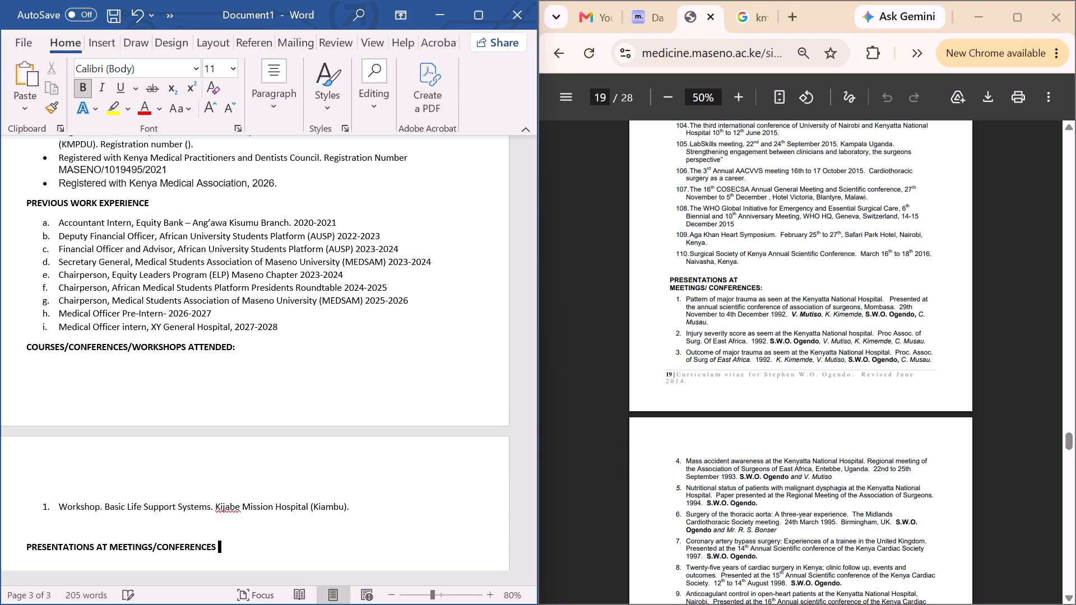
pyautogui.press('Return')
# Add a non-bold numbered list under the presentations heading with the single placeholder item "XY".
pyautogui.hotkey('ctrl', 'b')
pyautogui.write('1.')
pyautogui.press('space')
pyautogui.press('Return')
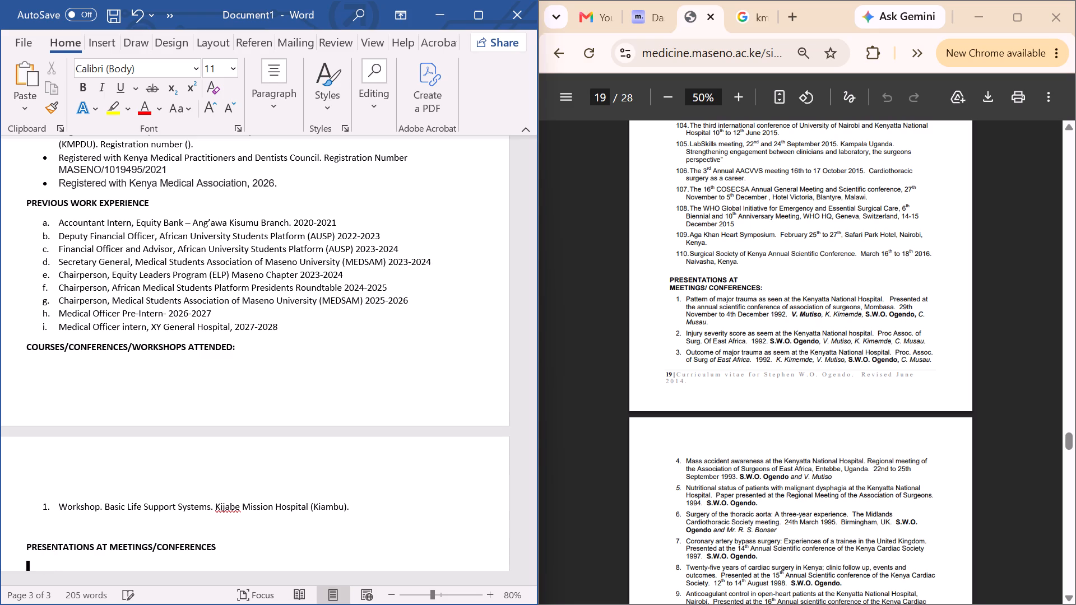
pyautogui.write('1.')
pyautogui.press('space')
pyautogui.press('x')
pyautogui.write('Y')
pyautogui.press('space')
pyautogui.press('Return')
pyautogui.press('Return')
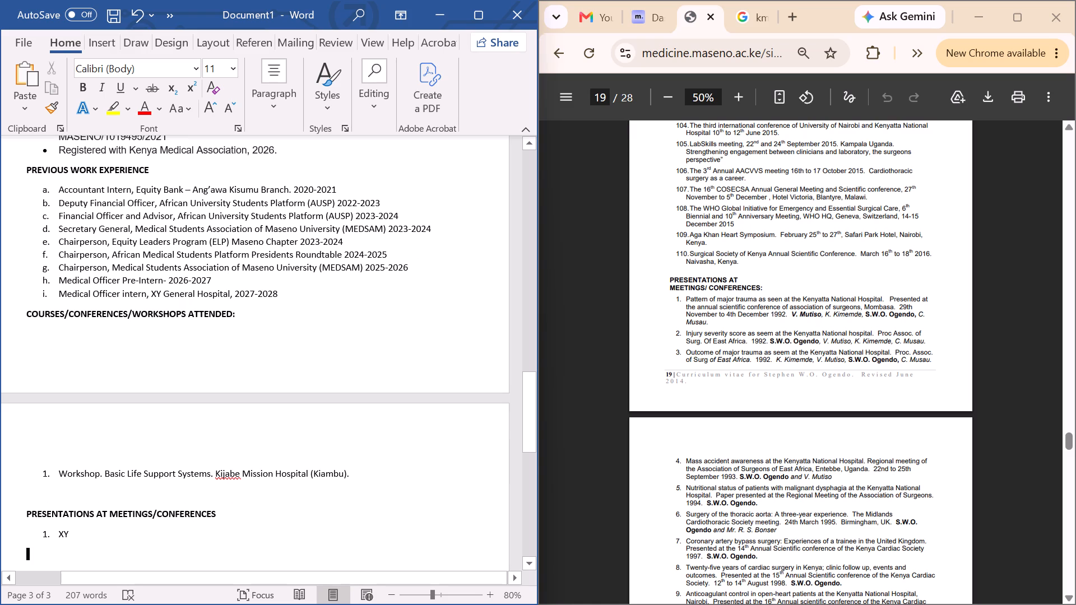
# Examine the sample CV past its presentations list to find the sections that come after it.
pyautogui.scroll(-16, 894, 432)
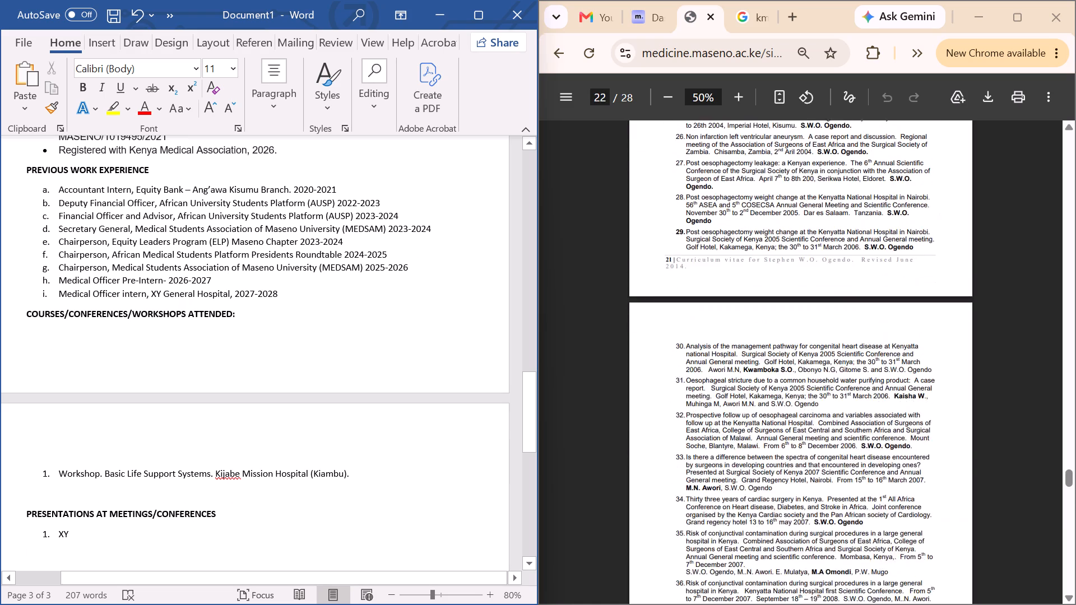
pyautogui.scroll(-10, 887, 430)
pyautogui.scroll(1, 881, 428)
pyautogui.scroll(-1, 881, 428)
pyautogui.scroll(1, 881, 428)
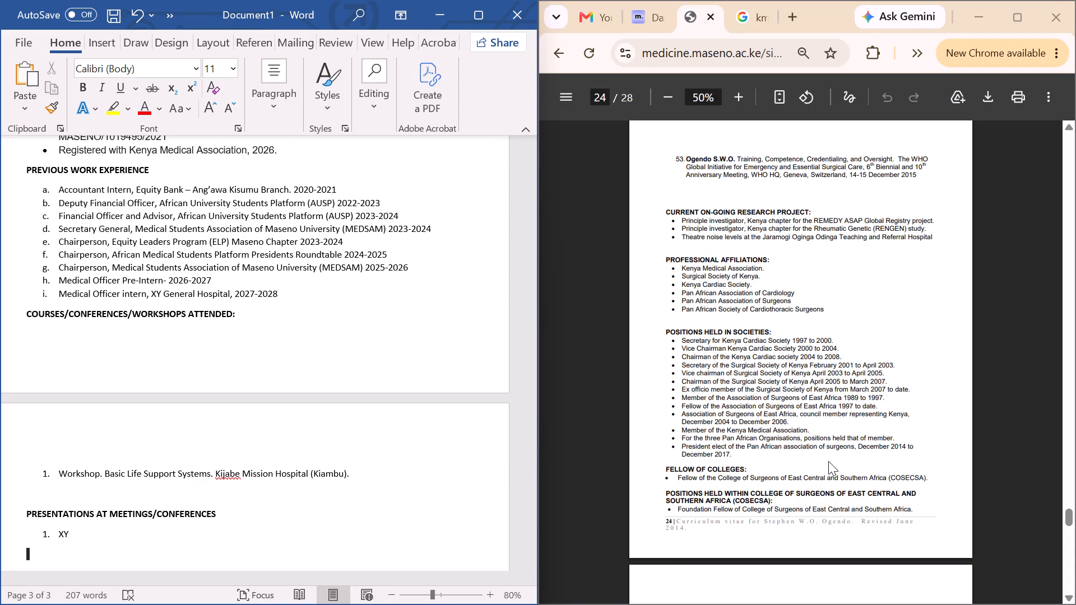
# Add the bold heading "CURRENT ONGOING RESEARCH PROJECTS" below the presentations list.
pyautogui.hotkey('ctrl', 'b')
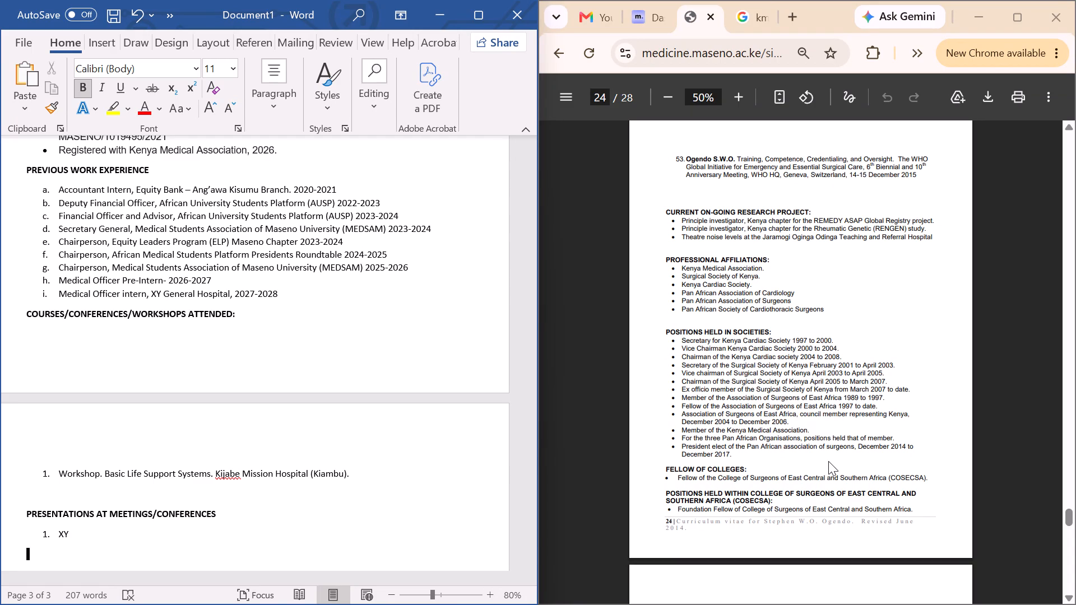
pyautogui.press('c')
pyautogui.press('BackSpace')
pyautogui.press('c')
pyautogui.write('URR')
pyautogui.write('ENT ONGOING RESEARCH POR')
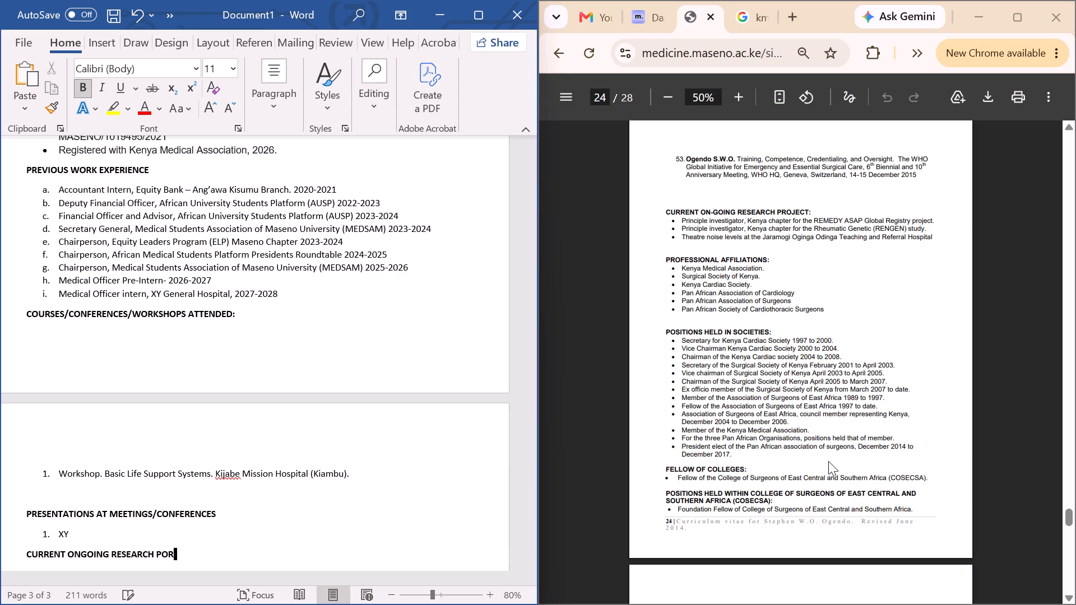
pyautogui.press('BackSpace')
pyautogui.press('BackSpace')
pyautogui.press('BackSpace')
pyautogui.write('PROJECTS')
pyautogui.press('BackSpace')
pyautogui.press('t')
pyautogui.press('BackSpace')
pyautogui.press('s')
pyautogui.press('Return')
# Add a non-bold numbered list under the research projects heading with the single placeholder item "XY".
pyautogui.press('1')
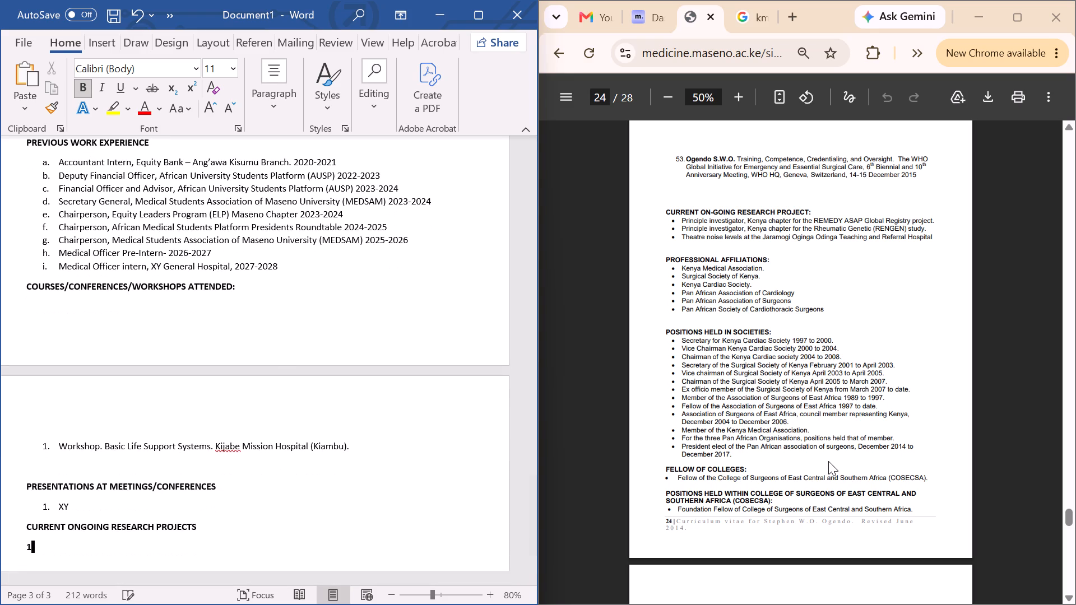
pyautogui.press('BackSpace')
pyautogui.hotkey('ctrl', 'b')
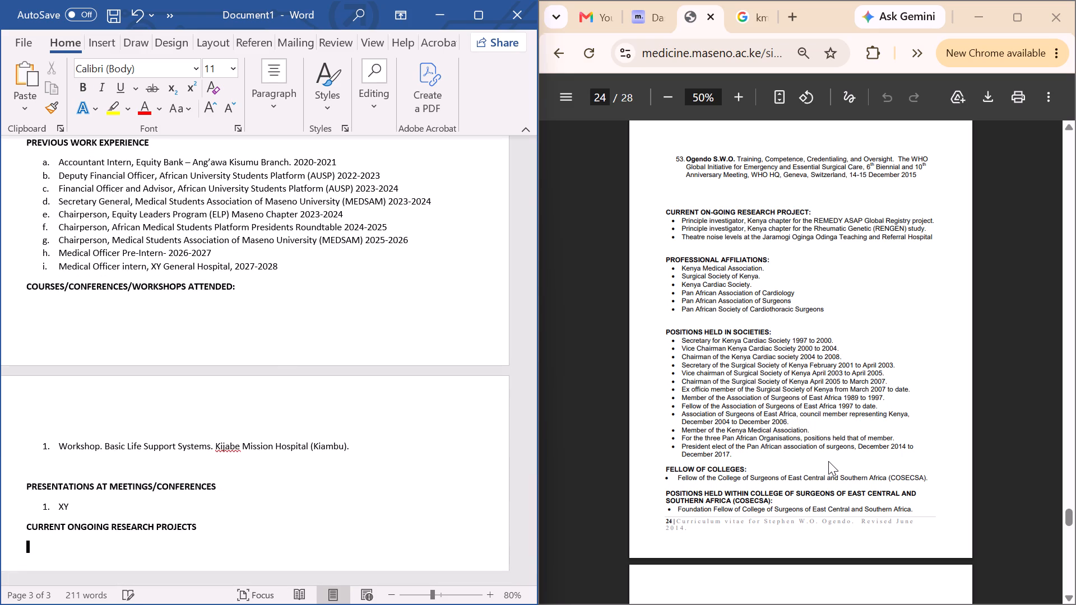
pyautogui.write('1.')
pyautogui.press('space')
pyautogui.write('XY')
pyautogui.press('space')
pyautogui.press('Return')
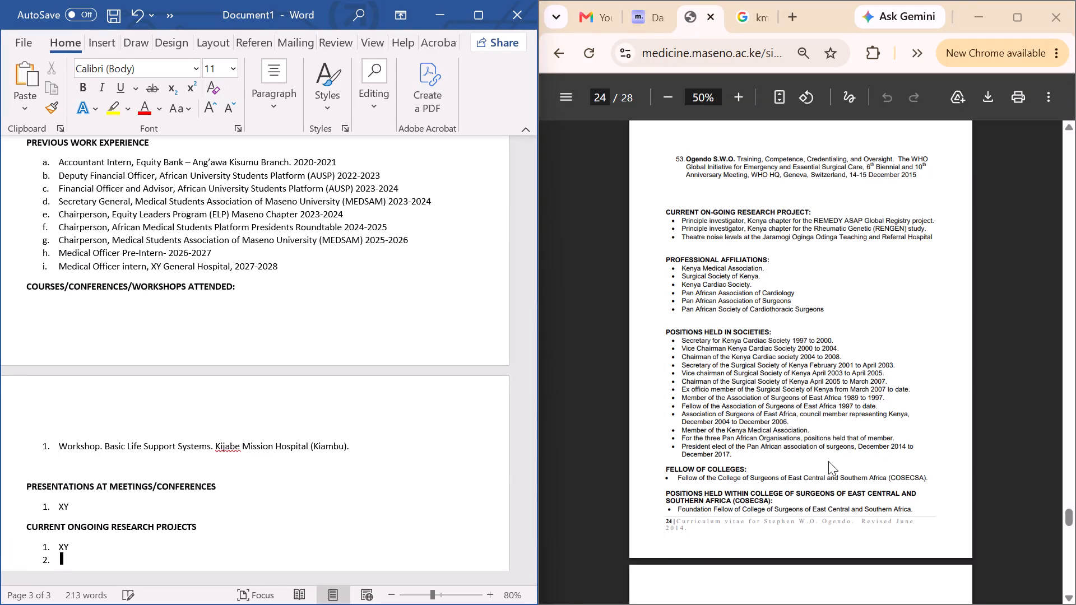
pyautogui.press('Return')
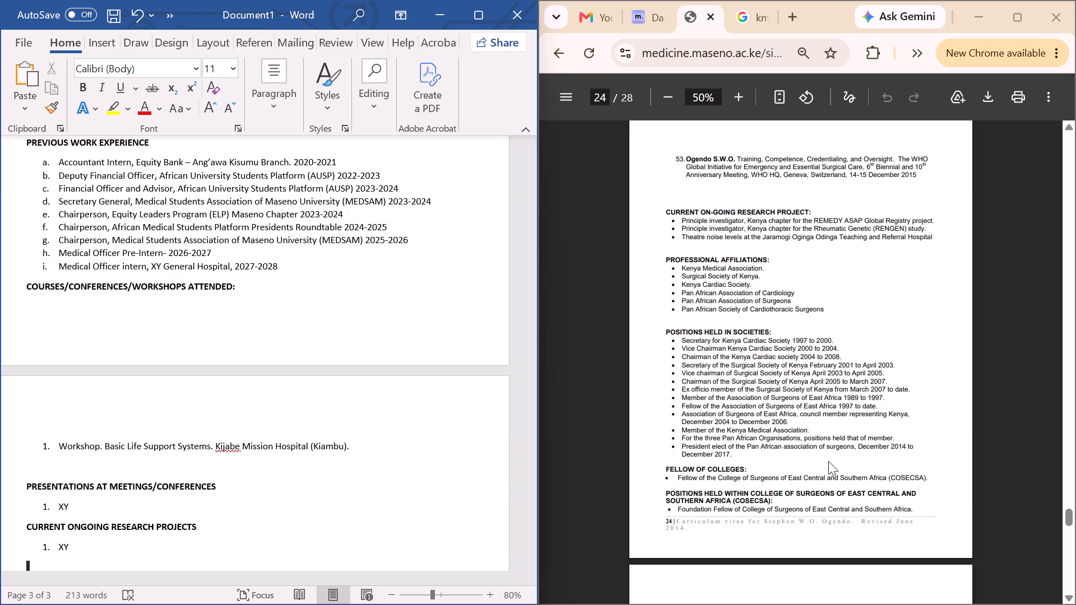
# Add the bold heading "PROFESSIONAL AFFILIATIONS" below the research projects list, followed by a new line set to non-bold.
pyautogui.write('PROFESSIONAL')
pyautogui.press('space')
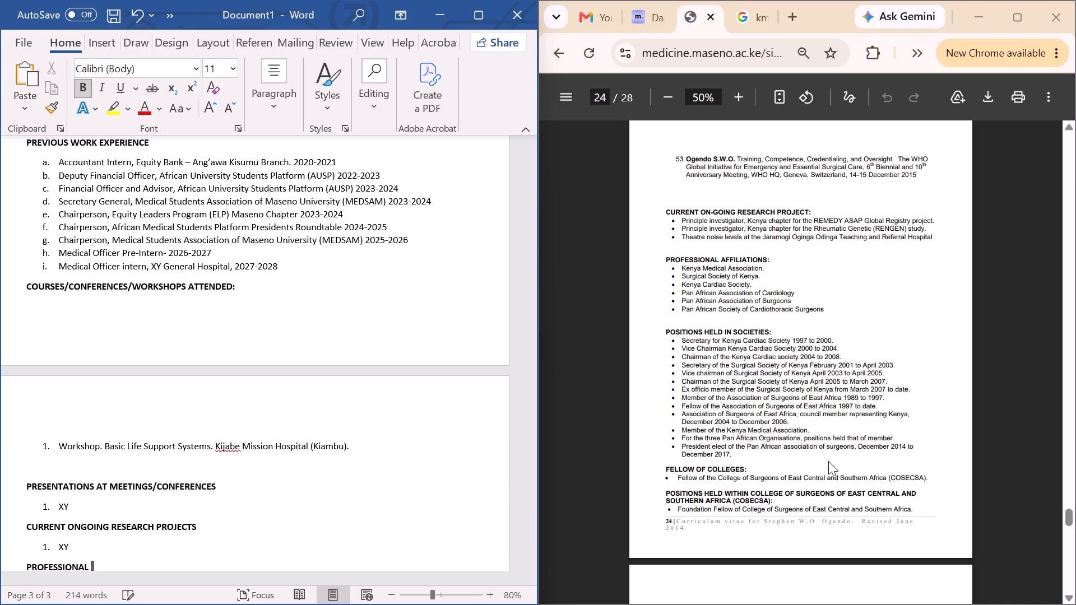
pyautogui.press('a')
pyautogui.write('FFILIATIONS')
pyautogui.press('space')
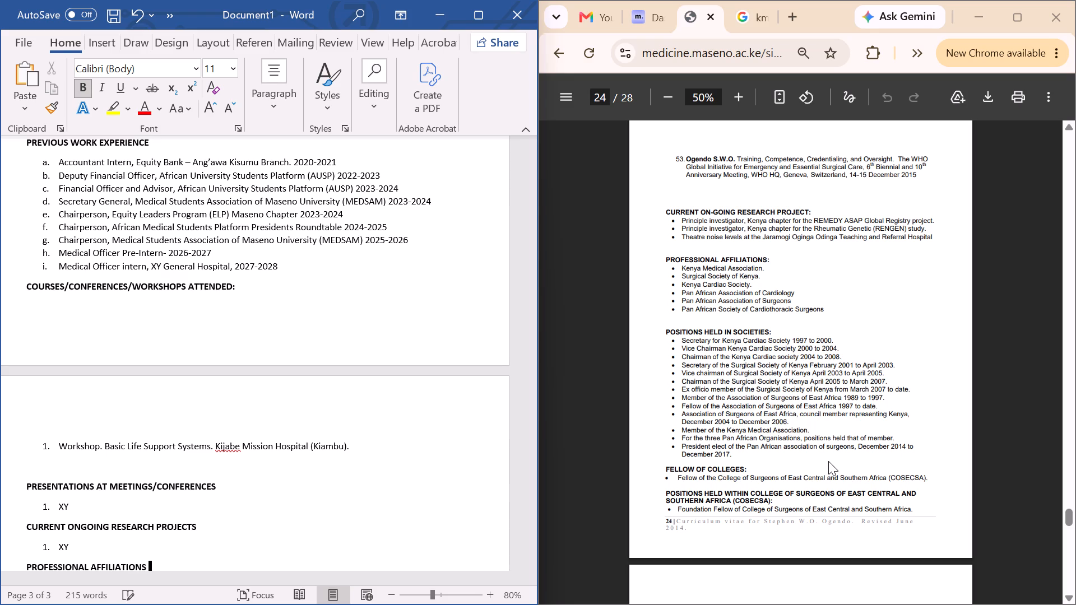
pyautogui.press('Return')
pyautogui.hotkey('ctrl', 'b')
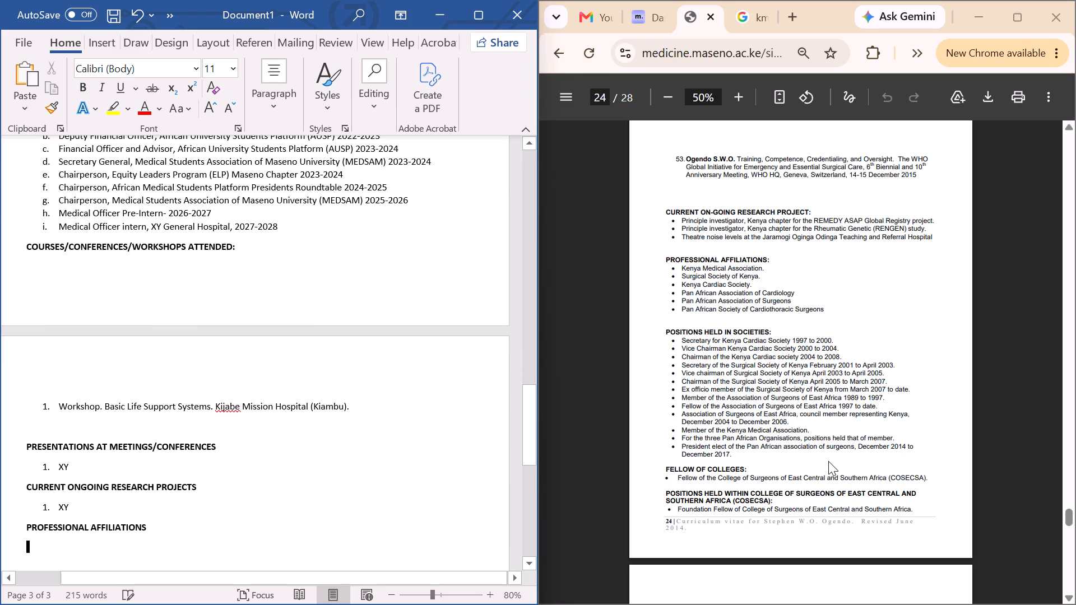
# Start a numbered list under the professional affiliations heading with the first item "Kenya Medical Association".
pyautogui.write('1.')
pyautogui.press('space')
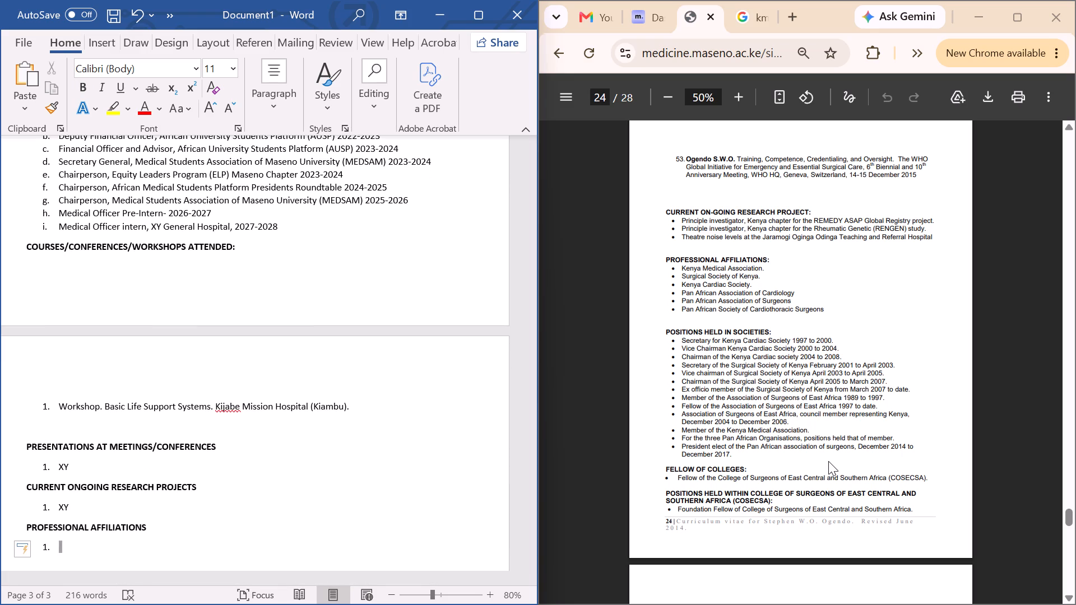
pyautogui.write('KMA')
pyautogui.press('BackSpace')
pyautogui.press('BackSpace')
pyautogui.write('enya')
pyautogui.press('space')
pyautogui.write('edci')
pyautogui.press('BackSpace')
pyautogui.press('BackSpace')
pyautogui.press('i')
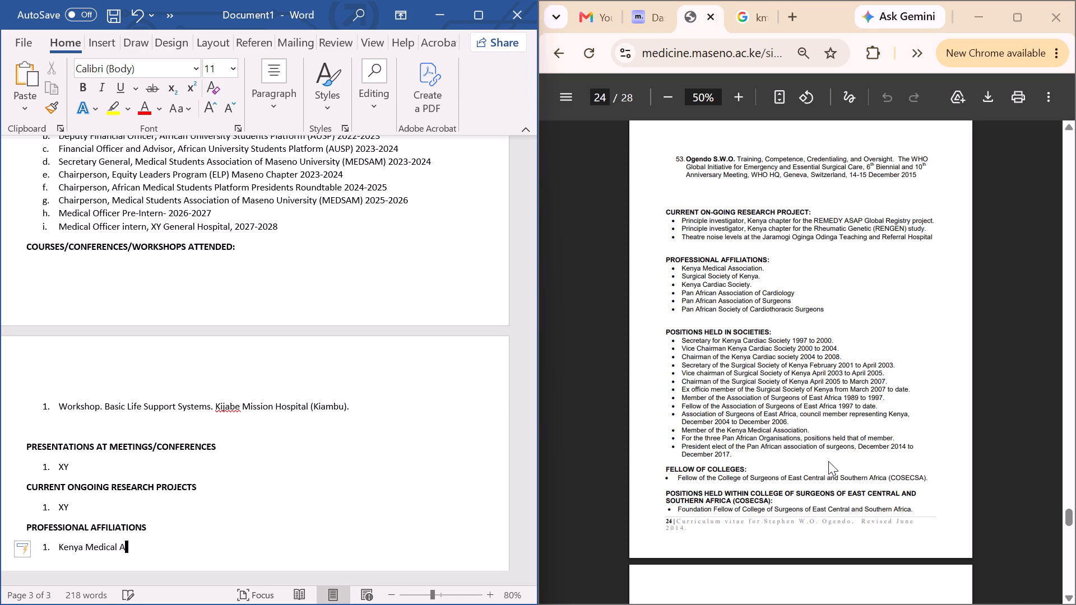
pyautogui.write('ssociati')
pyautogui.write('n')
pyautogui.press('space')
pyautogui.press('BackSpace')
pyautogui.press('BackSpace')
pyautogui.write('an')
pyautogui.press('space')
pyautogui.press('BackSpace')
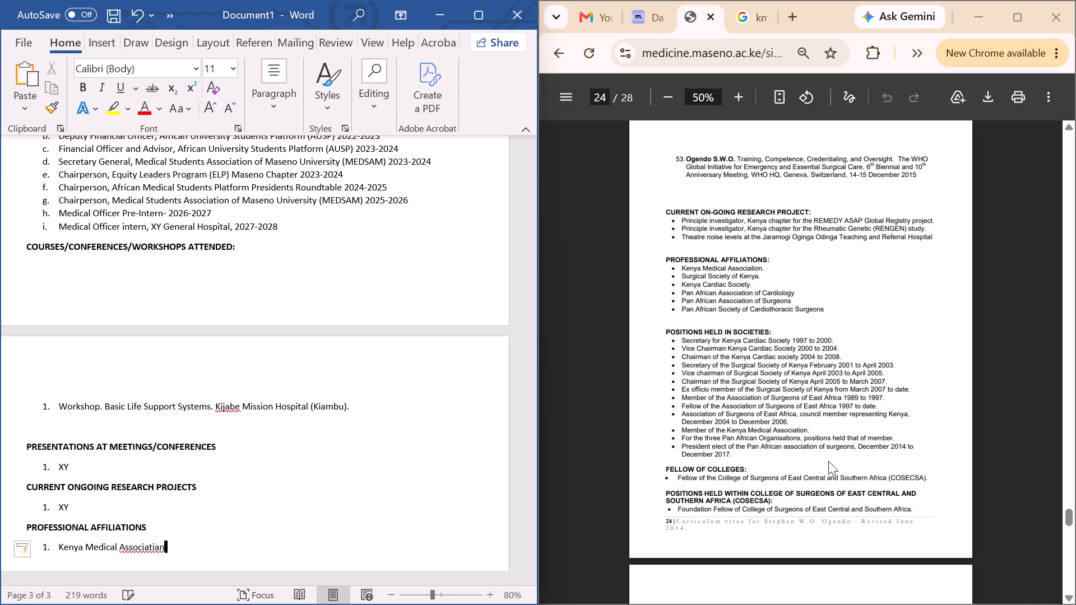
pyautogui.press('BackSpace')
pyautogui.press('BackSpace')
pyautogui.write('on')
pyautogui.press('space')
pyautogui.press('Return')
# Add "Kenya Medical Practitioners and Dentists Union." as the second item in the professional affiliations list.
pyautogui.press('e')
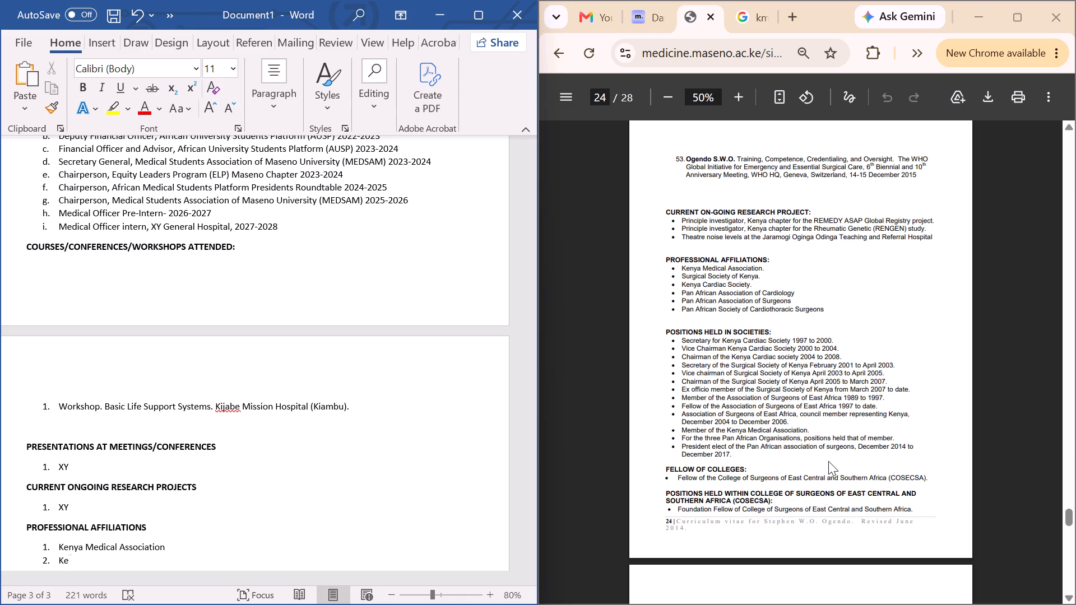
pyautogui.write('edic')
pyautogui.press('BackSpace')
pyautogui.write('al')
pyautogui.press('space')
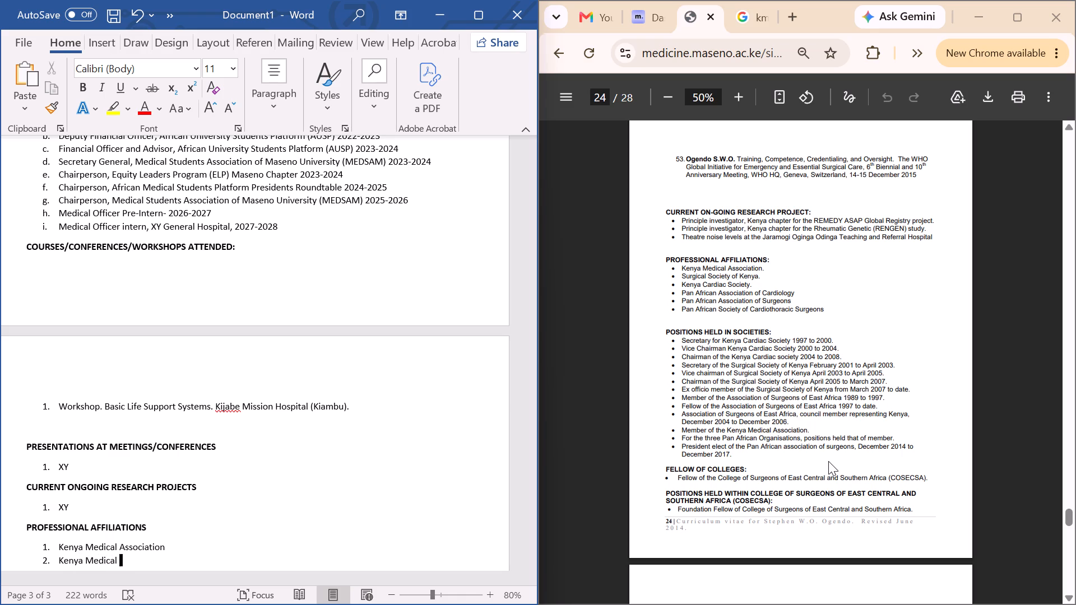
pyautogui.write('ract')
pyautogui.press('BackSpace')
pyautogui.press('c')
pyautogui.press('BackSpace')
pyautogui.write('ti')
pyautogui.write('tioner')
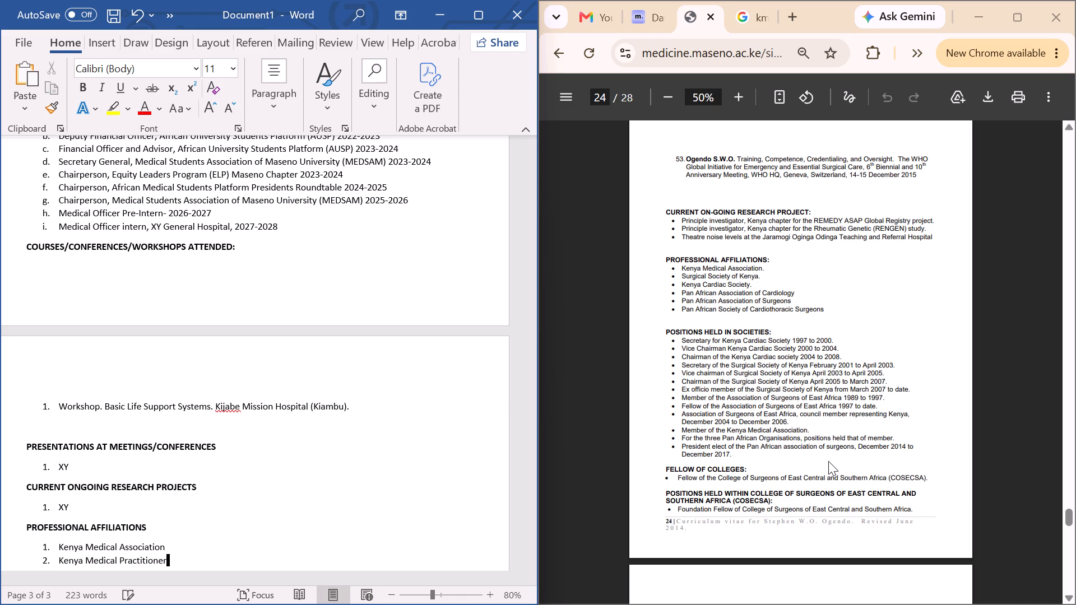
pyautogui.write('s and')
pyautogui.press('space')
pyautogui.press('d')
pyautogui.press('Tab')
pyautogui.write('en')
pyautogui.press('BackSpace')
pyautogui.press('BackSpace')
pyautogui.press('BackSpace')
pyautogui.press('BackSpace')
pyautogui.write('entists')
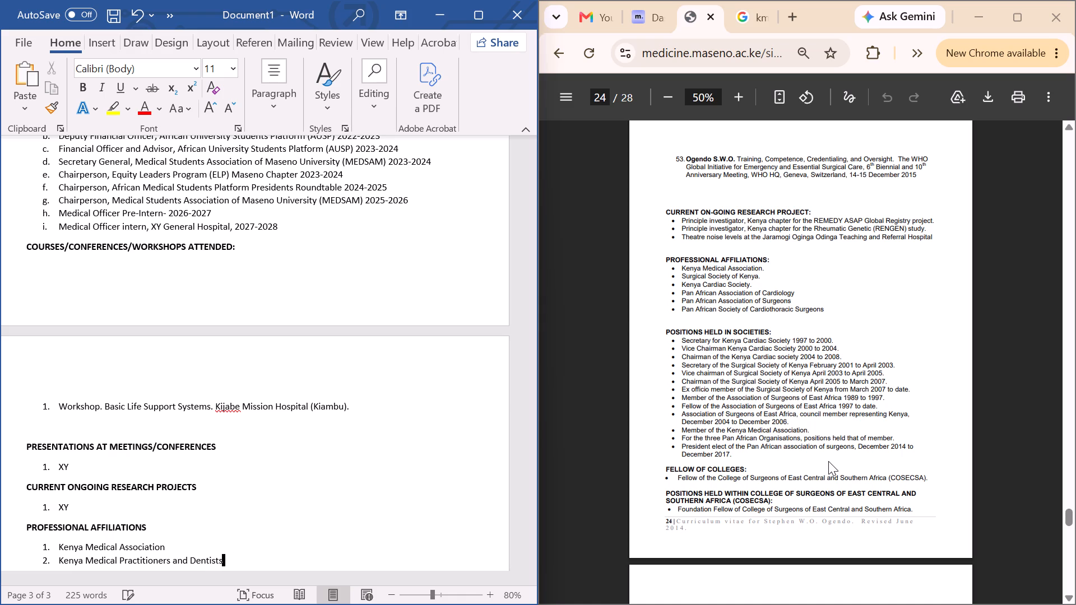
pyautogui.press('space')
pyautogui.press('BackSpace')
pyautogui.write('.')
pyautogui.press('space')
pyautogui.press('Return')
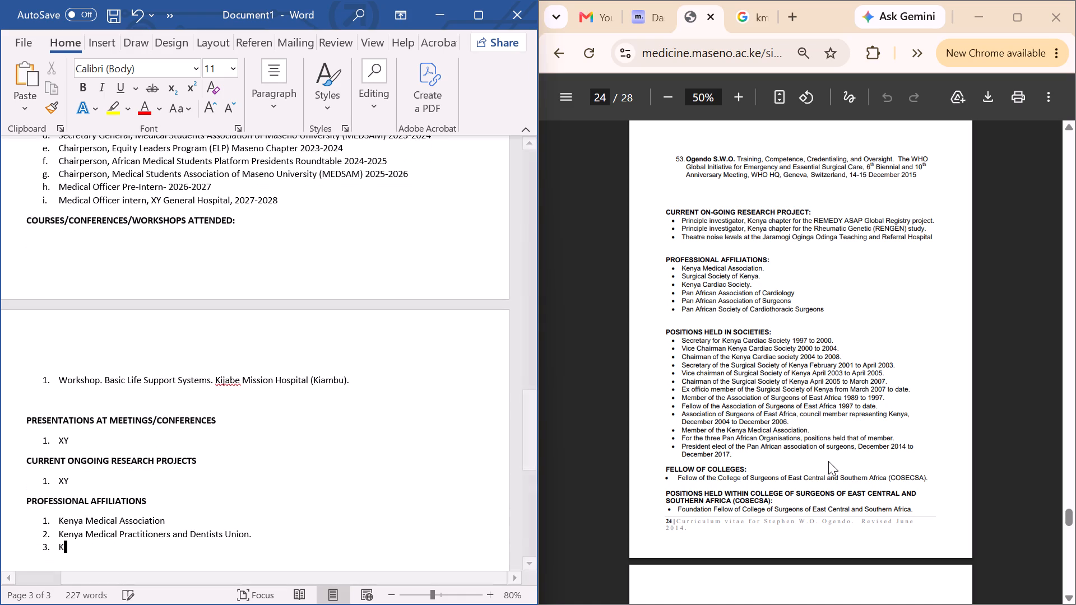
# Add "Kenya Medical Practitioners and Dentists Council." as the third item in the professional affiliations list.
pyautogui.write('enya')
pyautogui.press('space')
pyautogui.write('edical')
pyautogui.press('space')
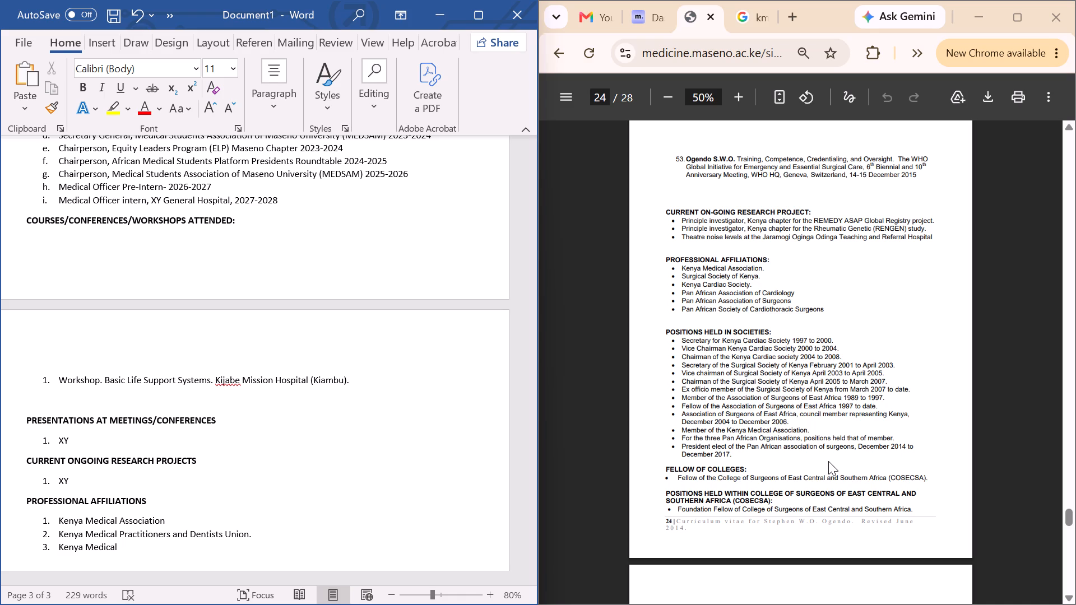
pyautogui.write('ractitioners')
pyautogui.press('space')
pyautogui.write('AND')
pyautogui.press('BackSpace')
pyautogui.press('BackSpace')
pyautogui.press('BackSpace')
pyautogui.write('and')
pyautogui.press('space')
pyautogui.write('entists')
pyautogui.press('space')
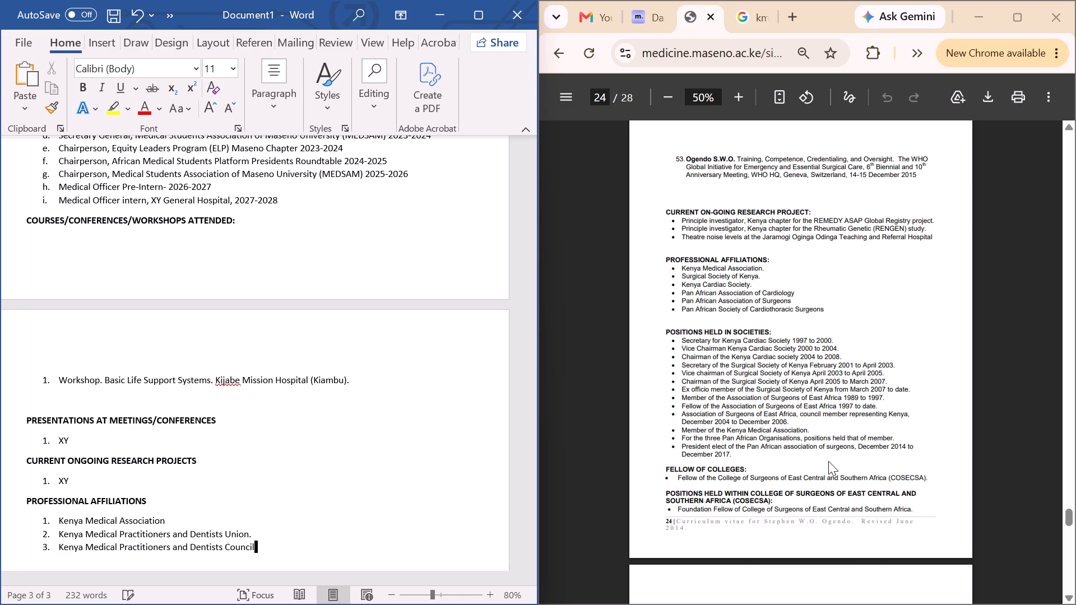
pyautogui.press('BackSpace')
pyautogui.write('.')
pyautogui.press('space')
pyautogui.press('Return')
# Add a full stop directly after "Kenya Medical Association" in the first affiliations item.
pyautogui.click(176, 526)
pyautogui.press('BackSpace')
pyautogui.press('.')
# Add "International Federation of Medical Students Association." as the fourth affiliations item and end the numbered list.
pyautogui.click(86, 558)
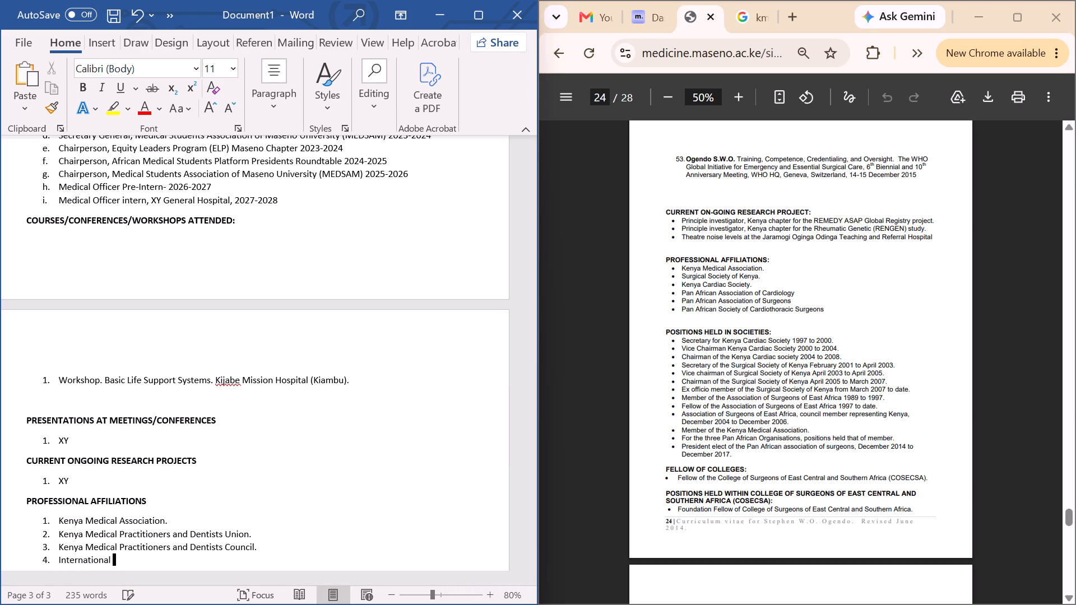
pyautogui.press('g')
pyautogui.press('BackSpace')
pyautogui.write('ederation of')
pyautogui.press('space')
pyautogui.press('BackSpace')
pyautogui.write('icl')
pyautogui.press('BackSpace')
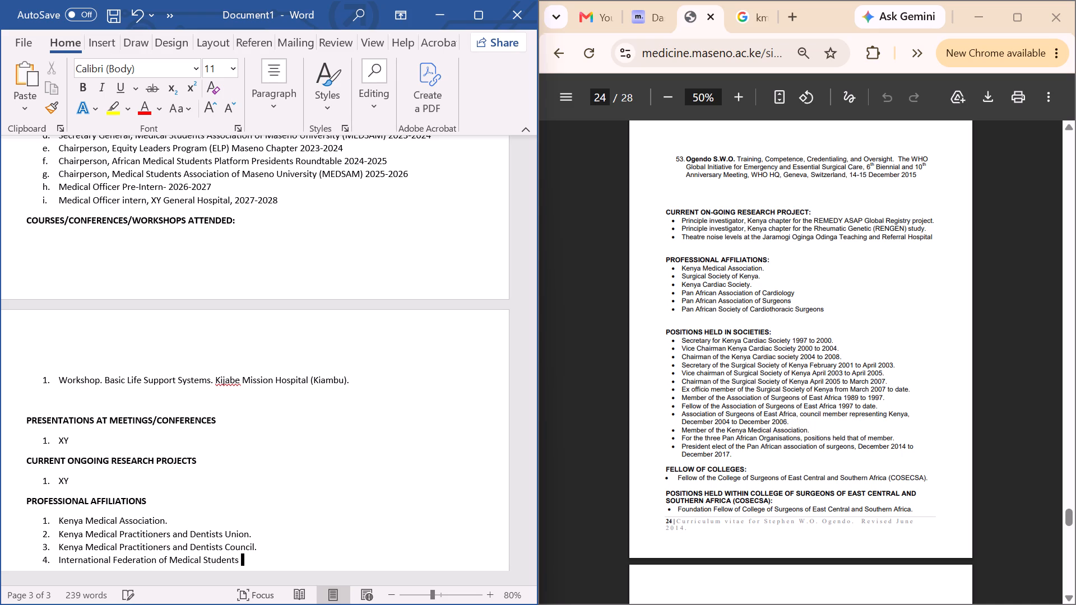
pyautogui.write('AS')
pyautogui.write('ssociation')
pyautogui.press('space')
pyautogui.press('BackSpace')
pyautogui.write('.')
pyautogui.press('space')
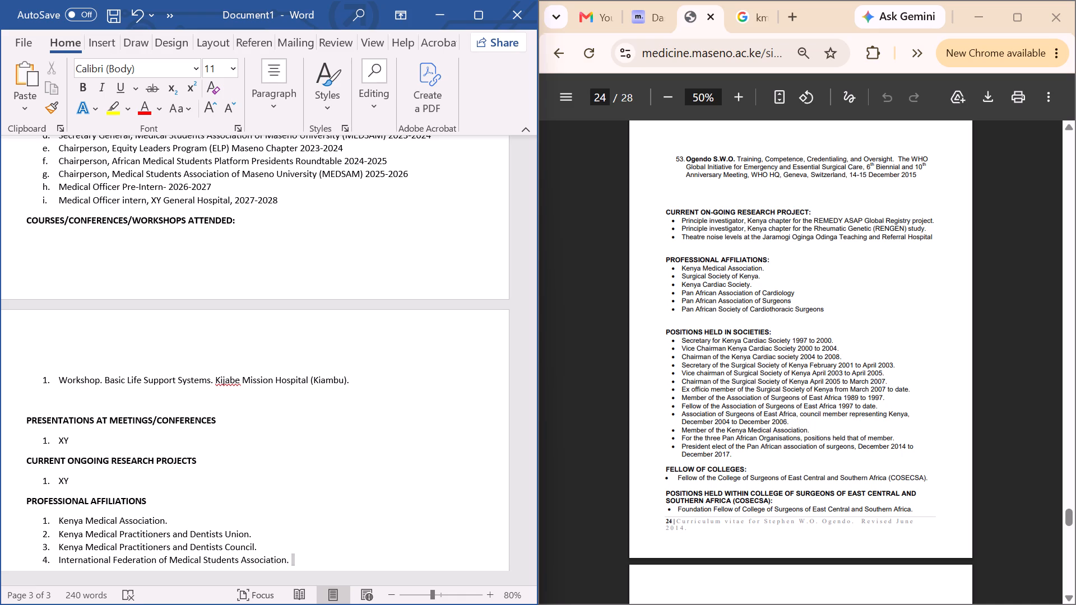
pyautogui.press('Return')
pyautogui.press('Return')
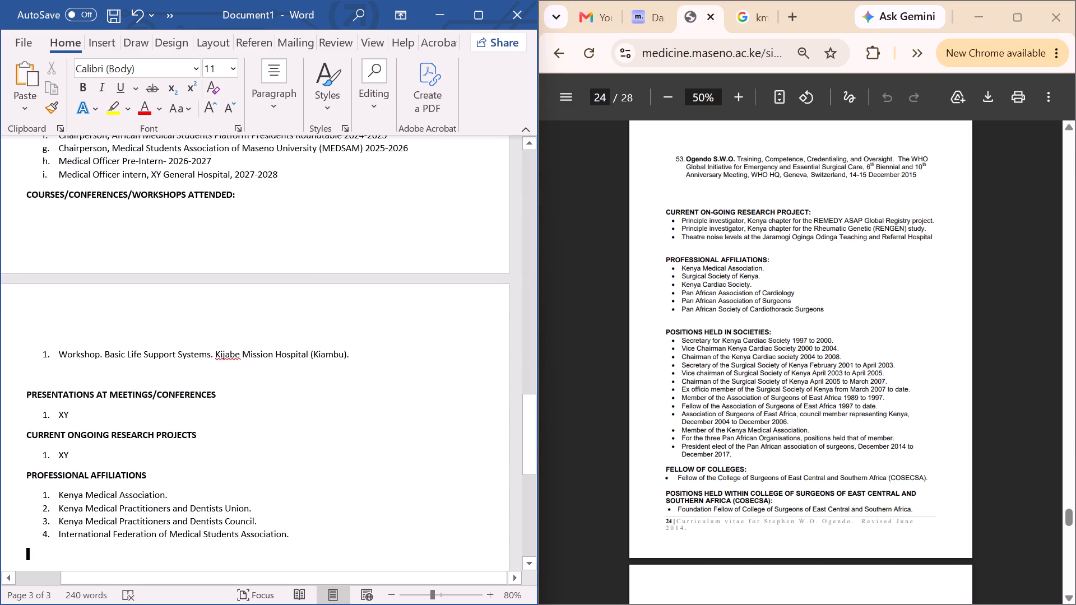
# Add the bold heading "POSITIONS HELD IN SOCIETIES" below the affiliations list, followed by a new line set to non-bold.
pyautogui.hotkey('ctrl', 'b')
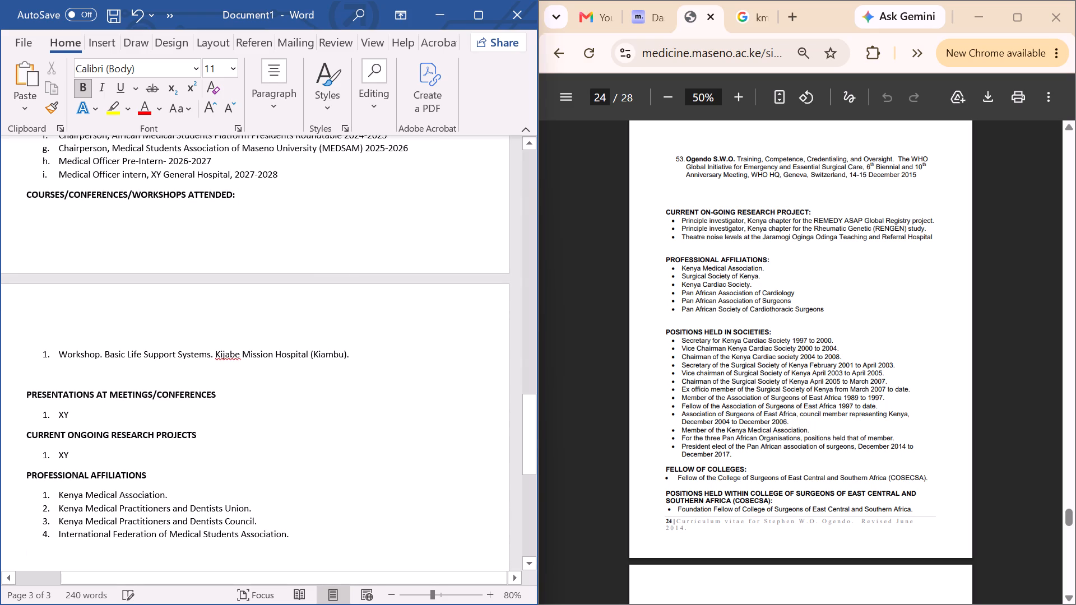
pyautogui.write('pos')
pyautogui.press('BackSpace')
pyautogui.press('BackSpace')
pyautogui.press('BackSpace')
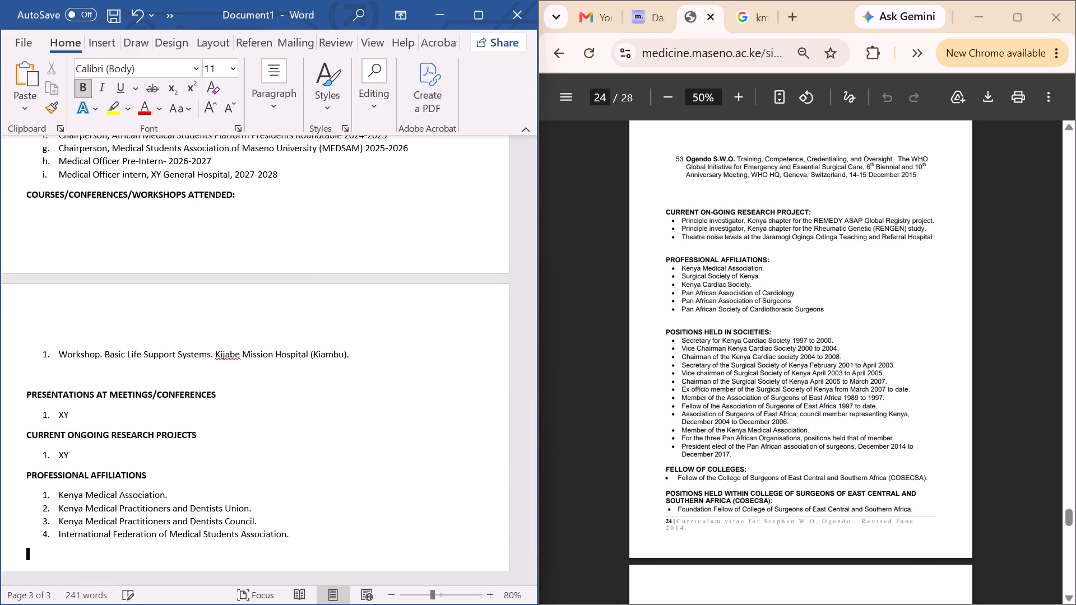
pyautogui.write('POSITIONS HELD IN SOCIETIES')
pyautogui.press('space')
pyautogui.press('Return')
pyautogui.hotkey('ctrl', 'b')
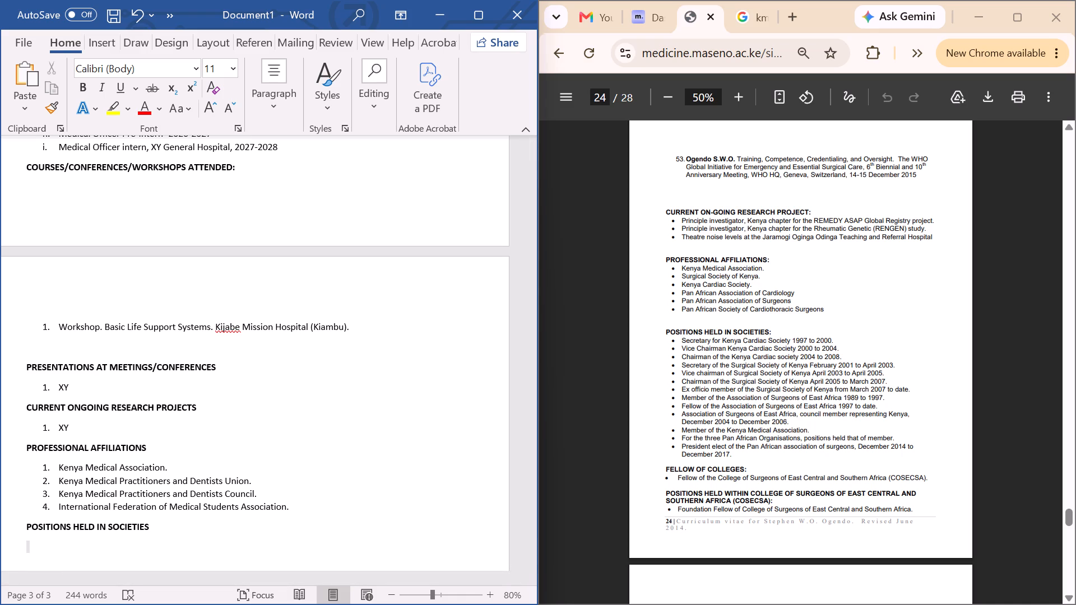
# Start a numbered list under POSITIONS HELD IN SOCIETIES with the item text "Deputy Financial Officer for AUSP".
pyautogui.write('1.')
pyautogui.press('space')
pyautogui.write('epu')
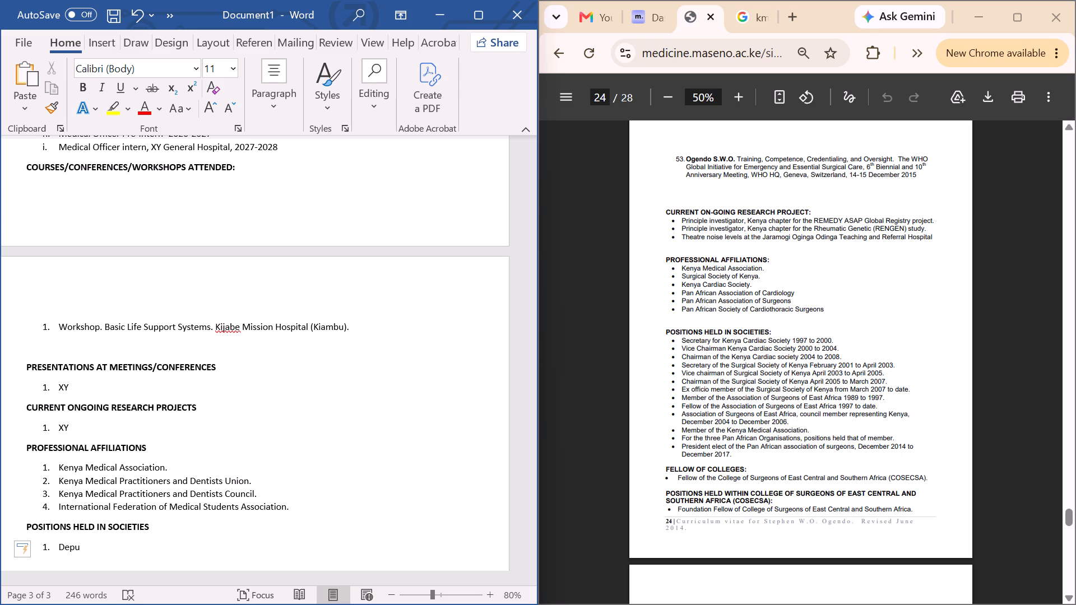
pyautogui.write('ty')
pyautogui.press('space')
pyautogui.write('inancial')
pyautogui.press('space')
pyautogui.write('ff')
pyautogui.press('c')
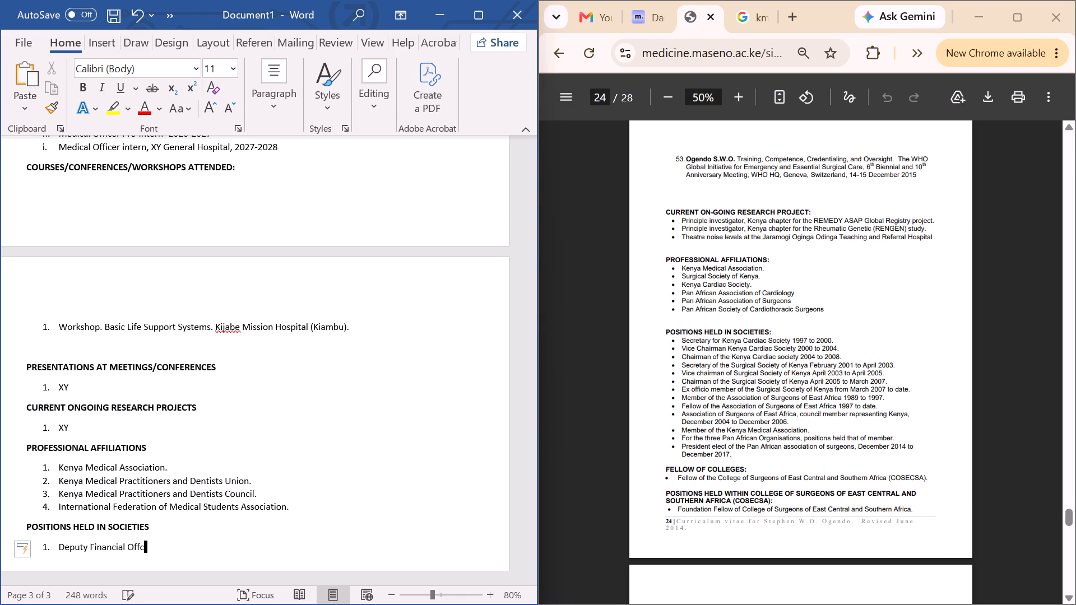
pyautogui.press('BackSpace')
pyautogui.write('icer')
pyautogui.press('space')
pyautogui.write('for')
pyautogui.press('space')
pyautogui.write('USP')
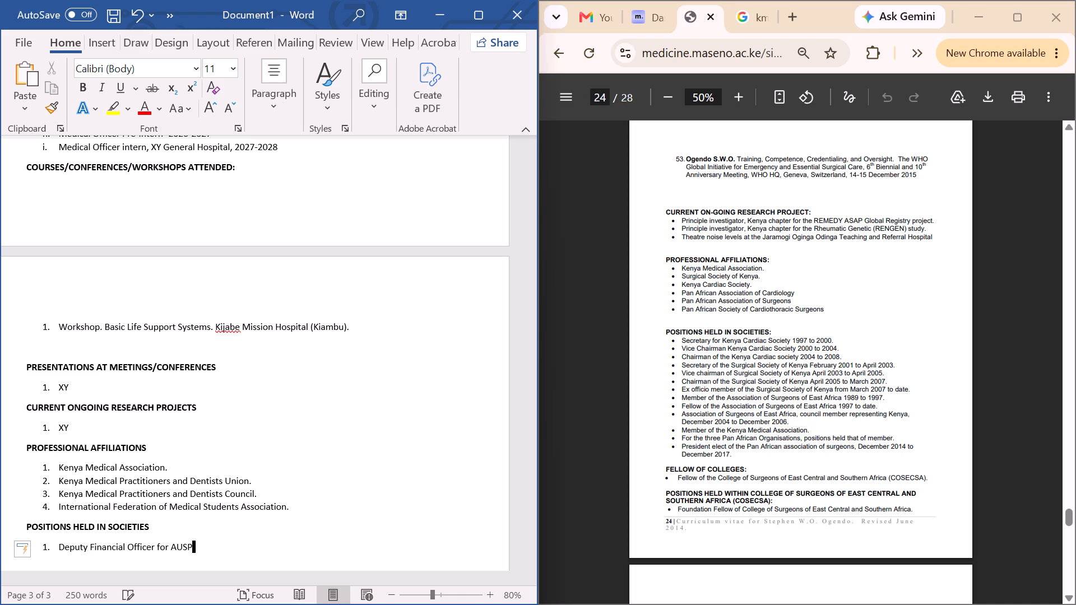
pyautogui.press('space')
# Complete the first positions item with the period "2022 to 2023." and start the second list item.
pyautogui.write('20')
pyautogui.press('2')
pyautogui.scroll(3, 86, 558)
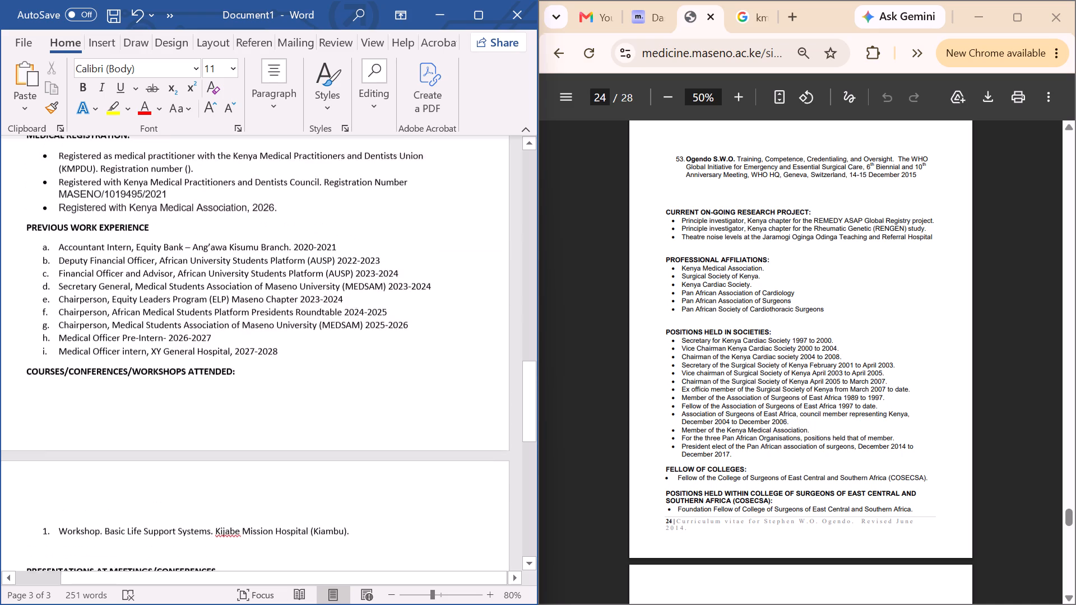
pyautogui.scroll(-2, 86, 558)
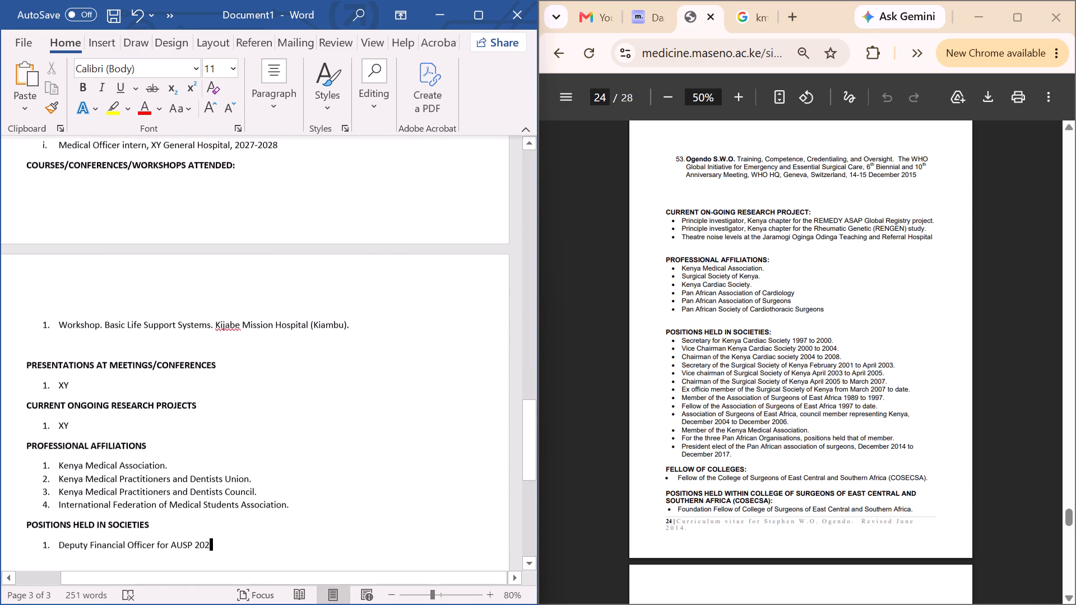
pyautogui.scroll(-1, 86, 558)
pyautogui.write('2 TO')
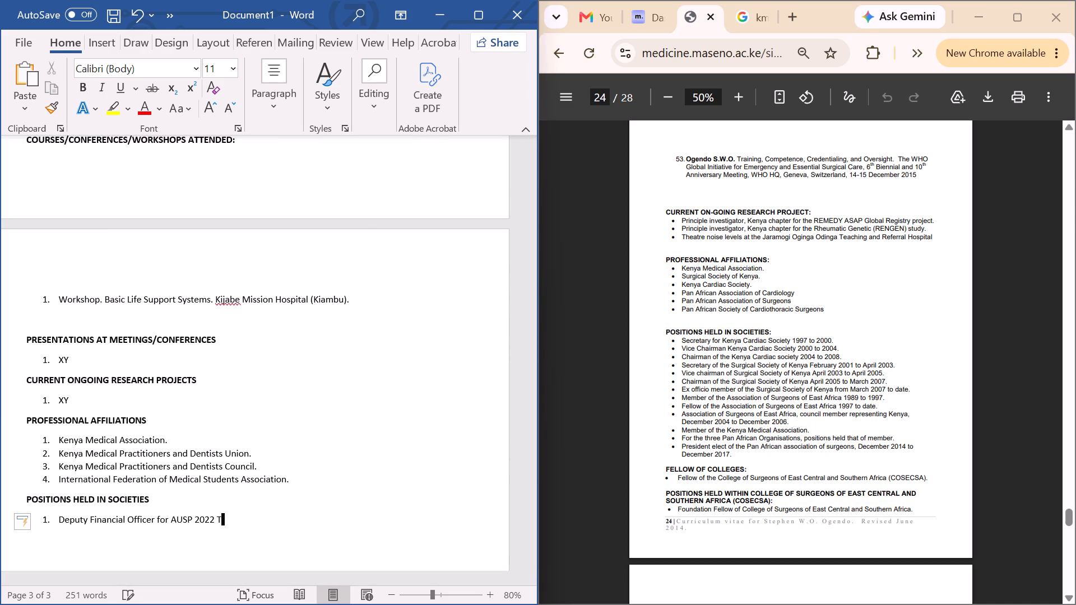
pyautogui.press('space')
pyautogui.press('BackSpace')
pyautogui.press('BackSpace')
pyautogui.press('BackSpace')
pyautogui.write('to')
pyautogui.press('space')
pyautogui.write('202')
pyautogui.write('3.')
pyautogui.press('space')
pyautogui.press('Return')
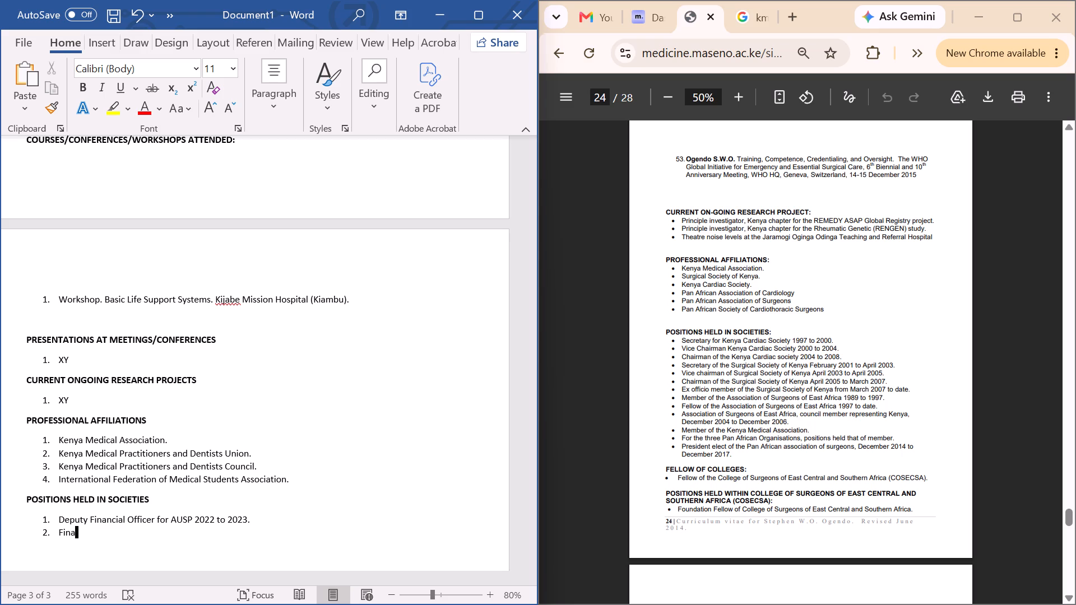
# Enter "Senior Financial Officer and Advisor" as the opening text of the second positions item.
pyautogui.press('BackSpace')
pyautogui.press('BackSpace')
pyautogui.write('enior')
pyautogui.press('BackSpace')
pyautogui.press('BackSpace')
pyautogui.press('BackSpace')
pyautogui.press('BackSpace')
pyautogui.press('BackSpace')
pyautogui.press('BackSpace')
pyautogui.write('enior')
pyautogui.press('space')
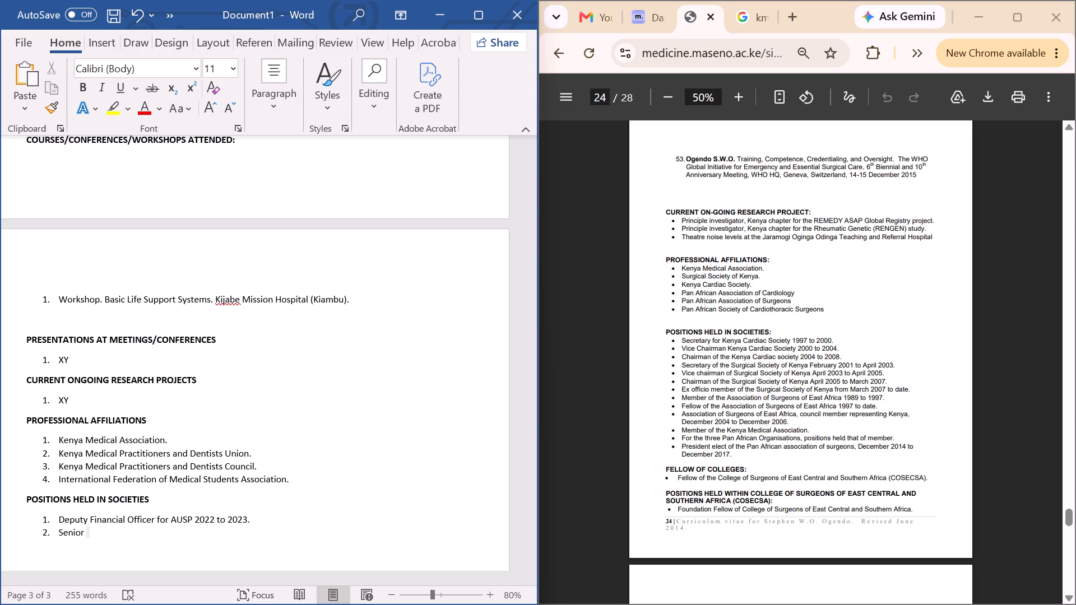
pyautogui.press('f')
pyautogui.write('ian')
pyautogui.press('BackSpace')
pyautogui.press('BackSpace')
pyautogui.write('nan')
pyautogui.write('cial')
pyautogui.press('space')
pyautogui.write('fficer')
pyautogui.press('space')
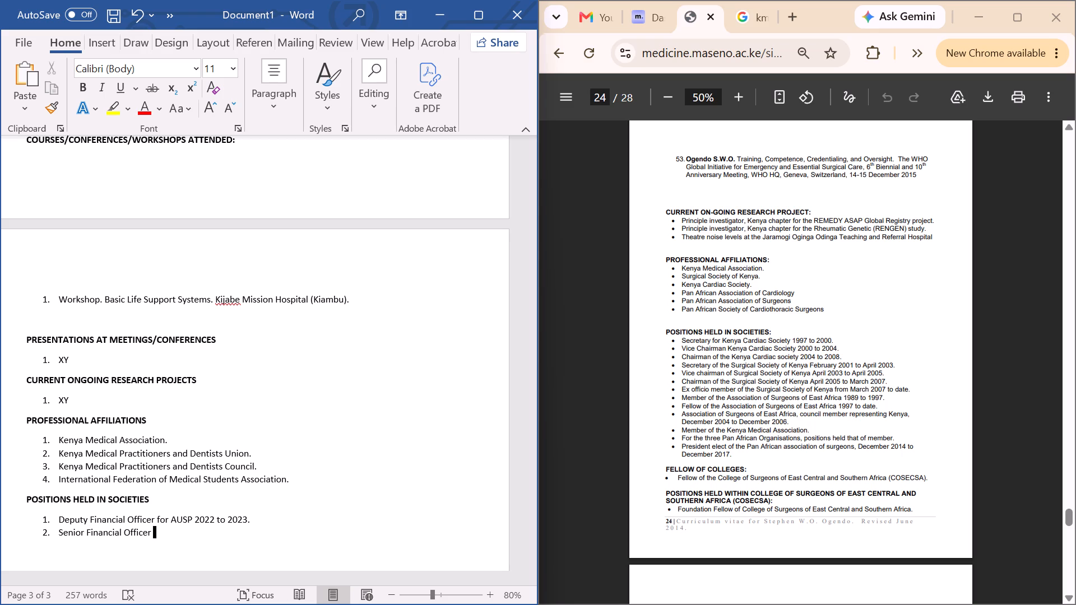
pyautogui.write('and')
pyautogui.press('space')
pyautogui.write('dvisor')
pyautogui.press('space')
# Complete the second positions item with "for AUSP 2023-2024." and start the third list item.
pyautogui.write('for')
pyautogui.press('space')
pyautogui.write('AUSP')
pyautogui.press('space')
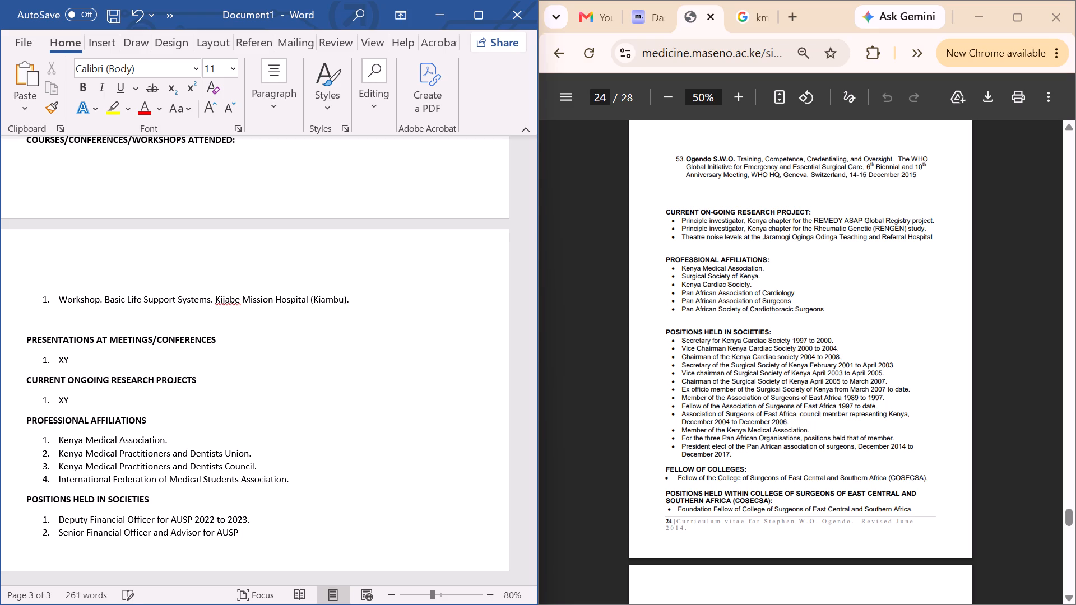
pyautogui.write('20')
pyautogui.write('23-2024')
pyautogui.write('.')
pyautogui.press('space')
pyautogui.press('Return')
# Enter "Chairperson of the" as the opening text of the third item under POSITIONS HELD IN SOCIETIES.
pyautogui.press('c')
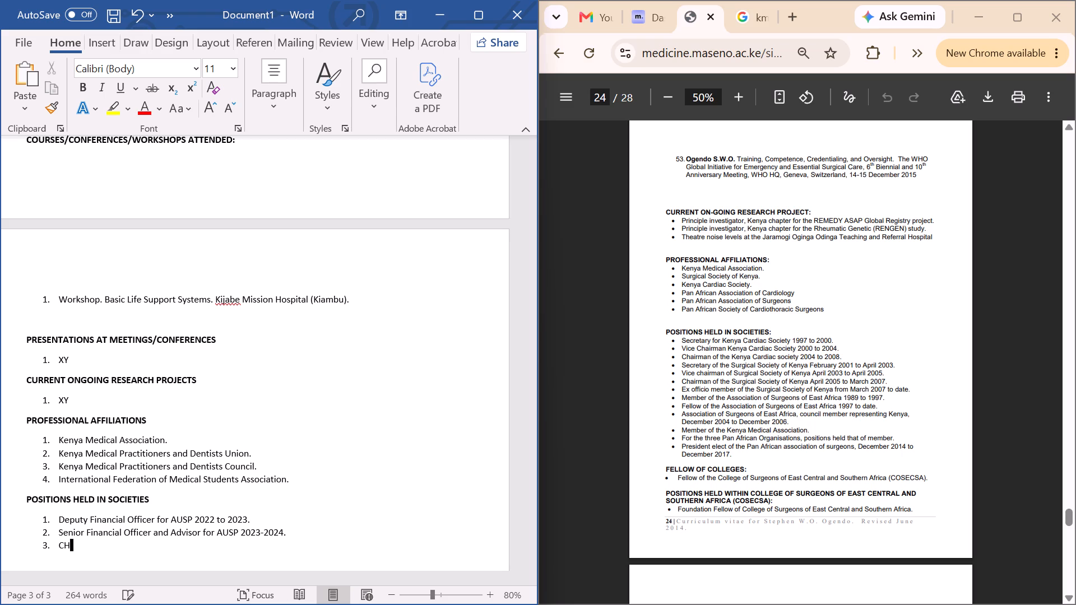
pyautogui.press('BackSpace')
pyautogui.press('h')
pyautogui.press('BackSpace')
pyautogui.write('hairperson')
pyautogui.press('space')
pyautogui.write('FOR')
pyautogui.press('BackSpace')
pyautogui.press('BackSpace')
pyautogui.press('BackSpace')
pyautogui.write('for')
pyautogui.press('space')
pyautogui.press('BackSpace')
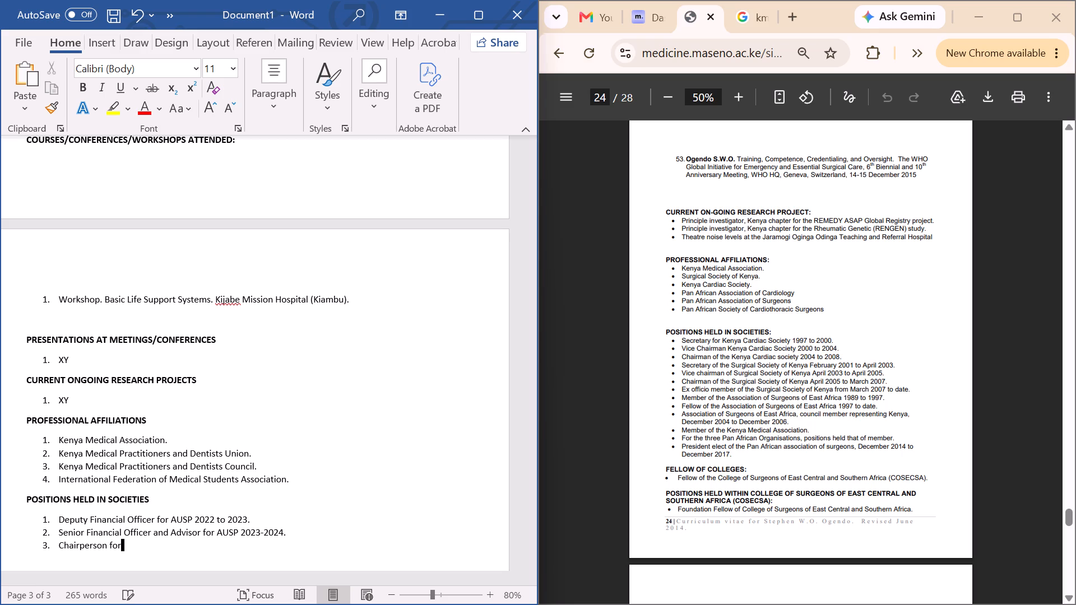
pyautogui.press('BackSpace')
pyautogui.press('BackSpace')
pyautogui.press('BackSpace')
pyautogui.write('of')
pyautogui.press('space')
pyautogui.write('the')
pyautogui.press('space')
# Continue the third positions item with the body's name, "African Medical Students Presidents Roundtable".
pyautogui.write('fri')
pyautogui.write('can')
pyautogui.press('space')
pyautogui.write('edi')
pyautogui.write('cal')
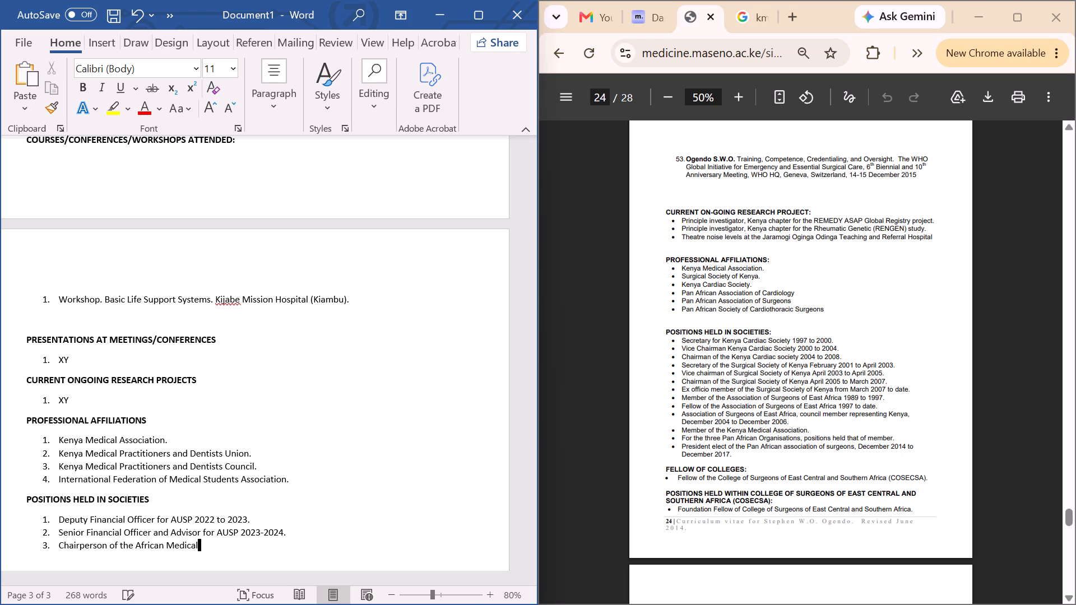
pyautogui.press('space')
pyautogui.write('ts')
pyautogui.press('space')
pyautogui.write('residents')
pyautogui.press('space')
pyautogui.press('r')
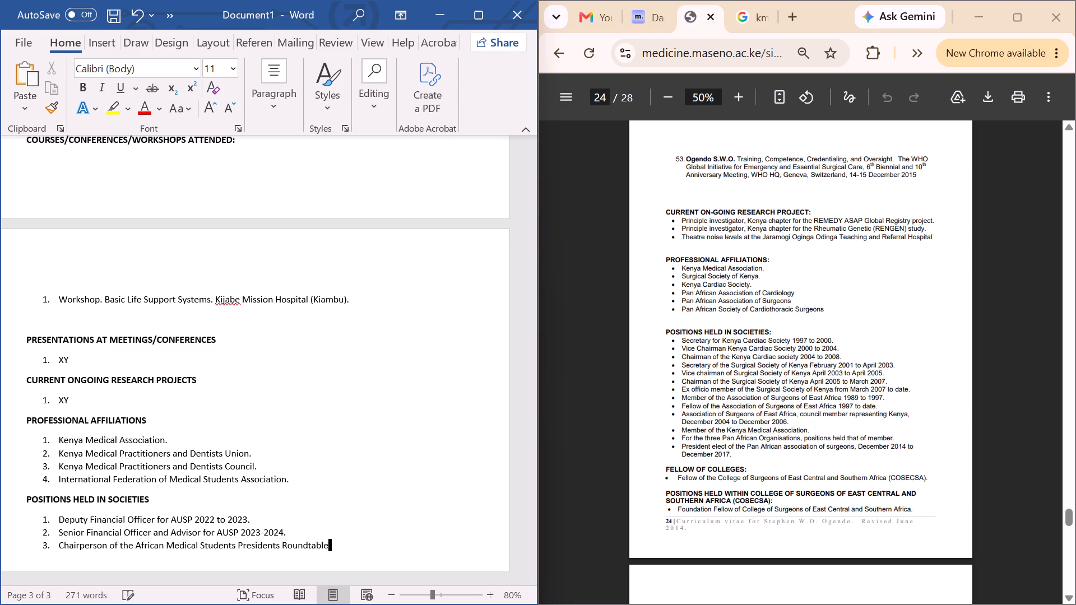
# Complete the third positions item with the period "2023-2024." and start the fourth list item.
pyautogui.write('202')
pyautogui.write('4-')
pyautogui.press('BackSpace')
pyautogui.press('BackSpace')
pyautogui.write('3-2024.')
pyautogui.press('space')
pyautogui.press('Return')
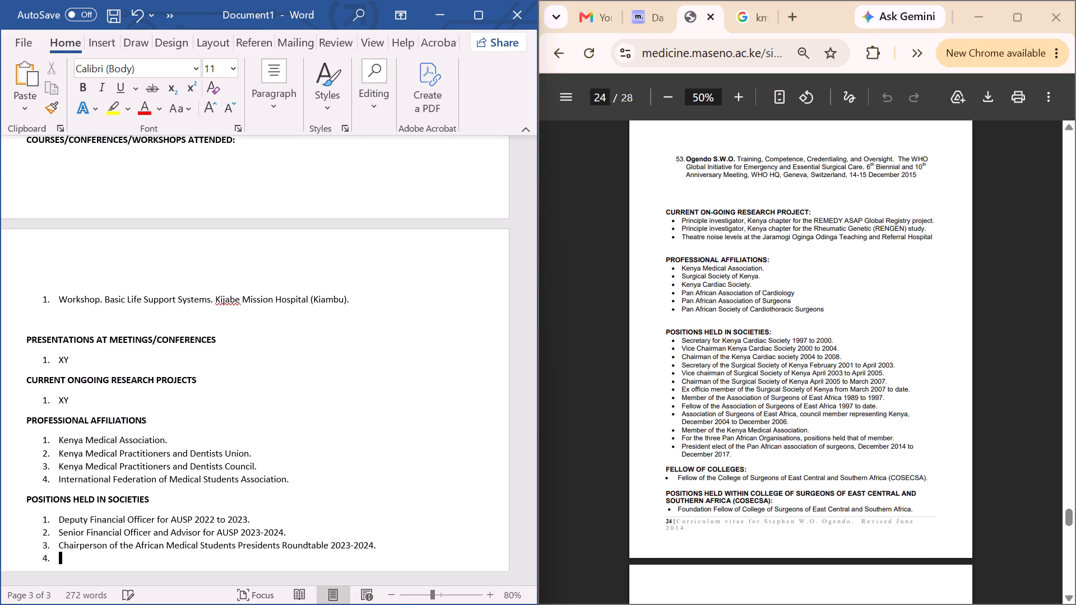
# Enter the fourth positions item "Secretary General of the Medical Students Association of Maseno University 2023-2024." and start the fifth list item.
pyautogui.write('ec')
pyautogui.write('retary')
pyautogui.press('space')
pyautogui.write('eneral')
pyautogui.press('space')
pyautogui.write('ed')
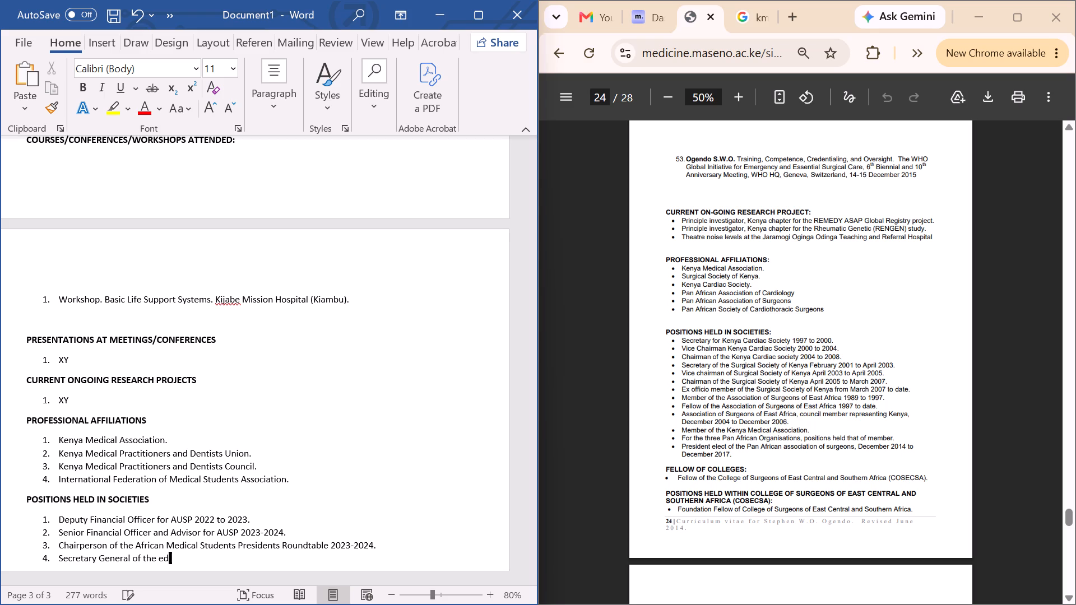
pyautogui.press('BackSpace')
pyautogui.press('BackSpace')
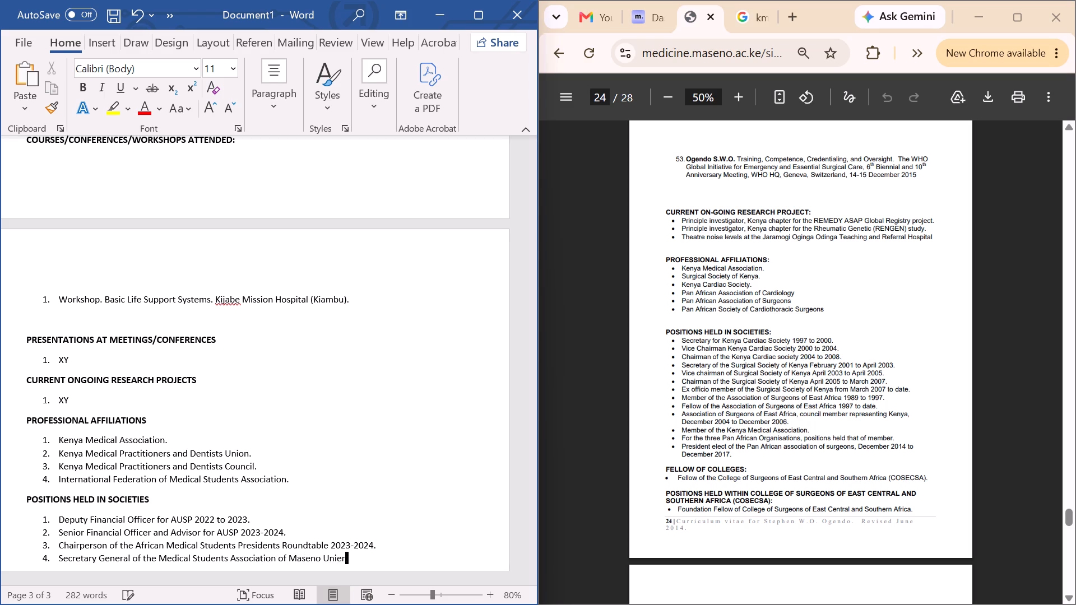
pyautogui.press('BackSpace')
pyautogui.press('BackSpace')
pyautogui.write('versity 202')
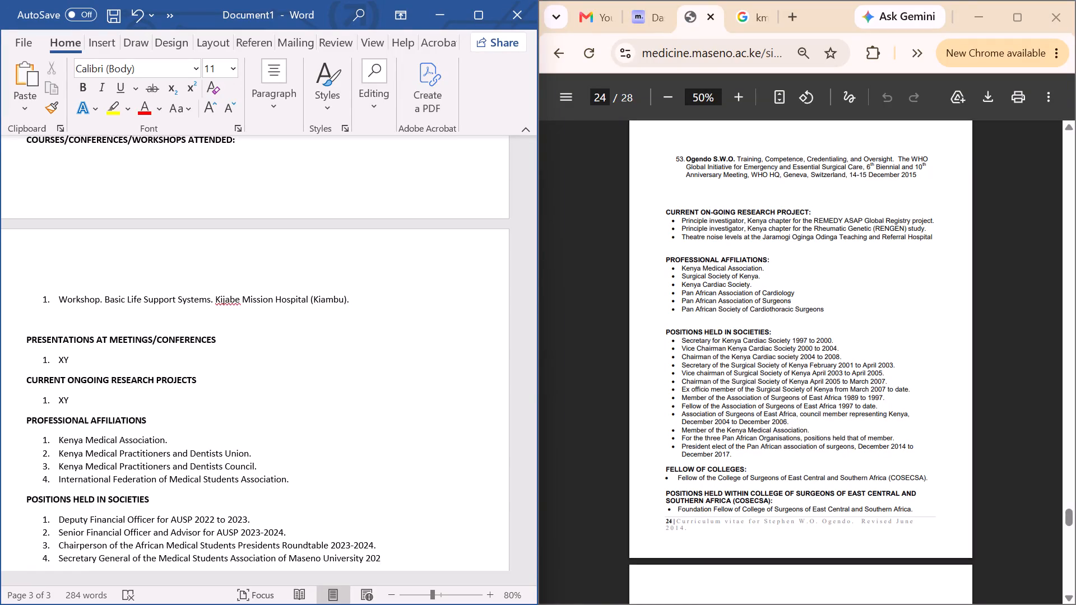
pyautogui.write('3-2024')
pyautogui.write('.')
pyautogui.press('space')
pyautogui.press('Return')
# Enter "Chairperson of the Medical Students Association of Maseno University" as the text of the fifth positions item.
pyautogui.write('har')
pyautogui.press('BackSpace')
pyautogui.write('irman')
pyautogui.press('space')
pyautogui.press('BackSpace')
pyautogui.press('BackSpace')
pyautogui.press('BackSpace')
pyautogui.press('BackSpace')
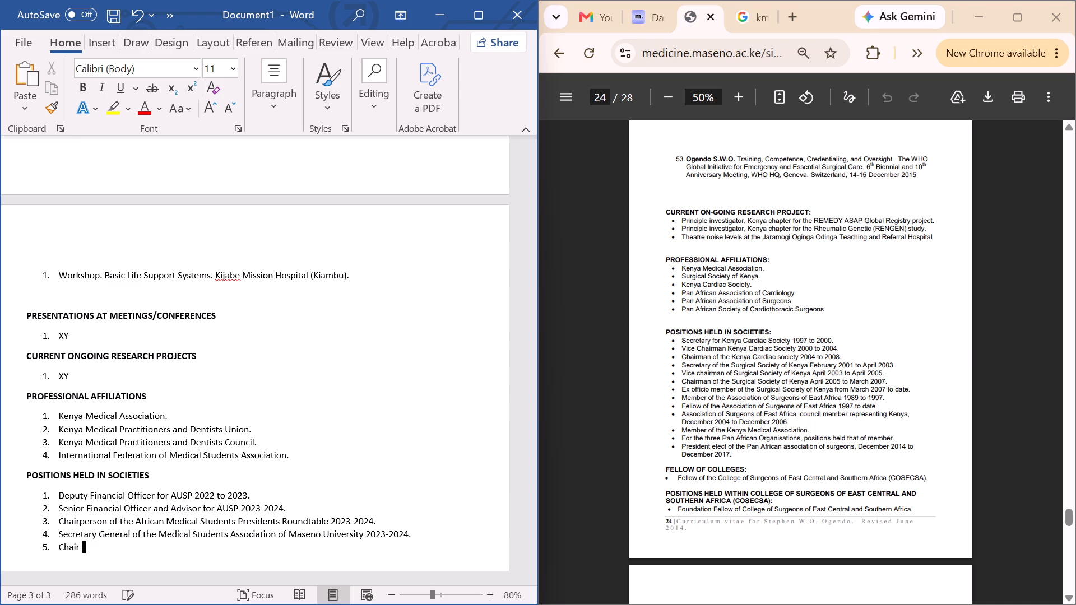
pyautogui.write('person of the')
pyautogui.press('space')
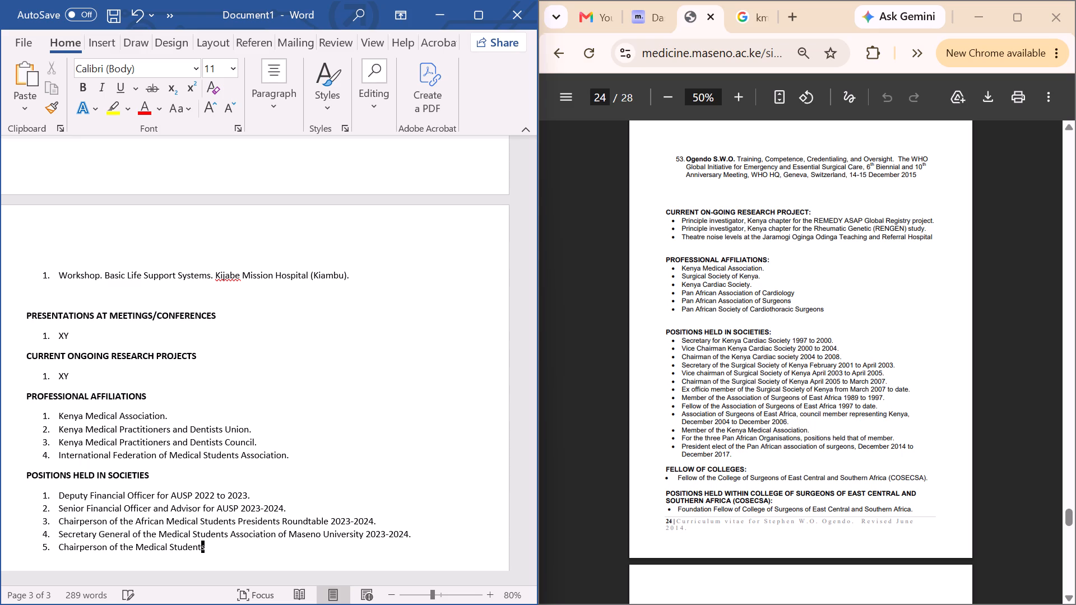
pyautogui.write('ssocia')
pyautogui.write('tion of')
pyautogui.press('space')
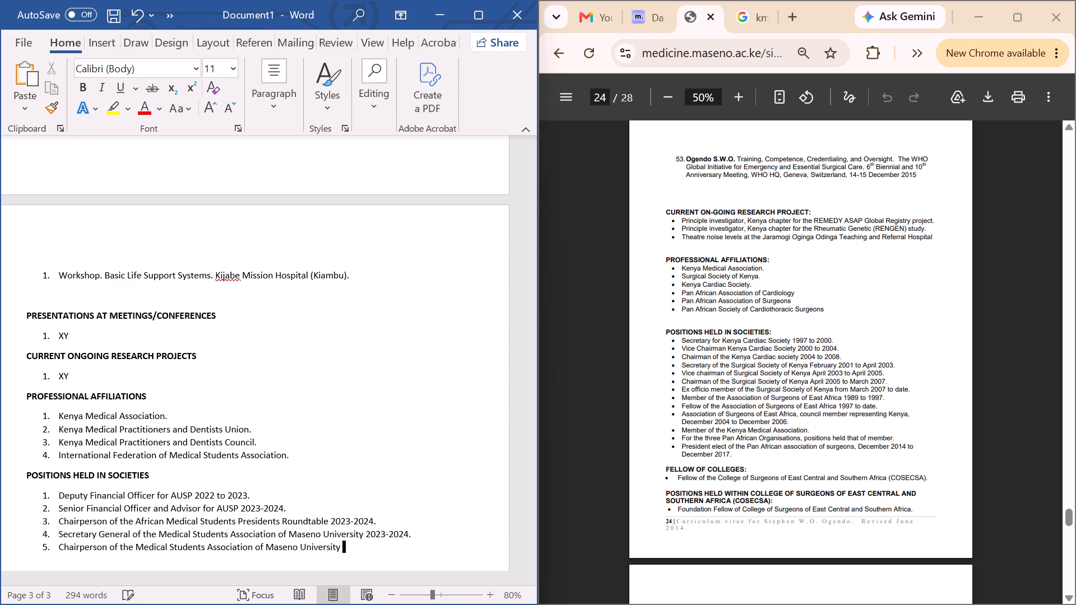
# Complete the fifth positions item with the period "2025-2026." and start the sixth list item.
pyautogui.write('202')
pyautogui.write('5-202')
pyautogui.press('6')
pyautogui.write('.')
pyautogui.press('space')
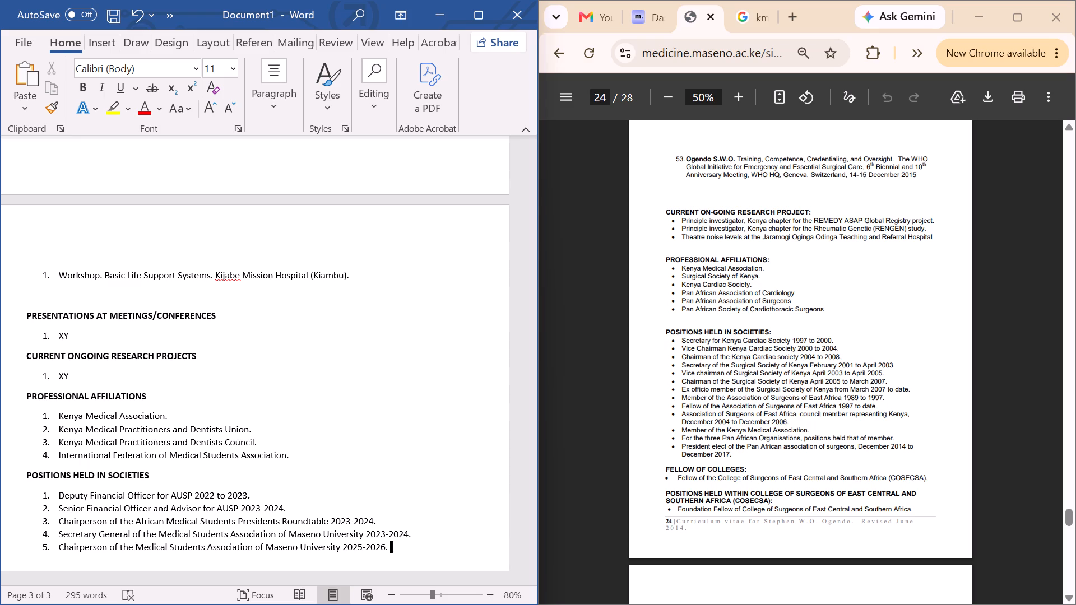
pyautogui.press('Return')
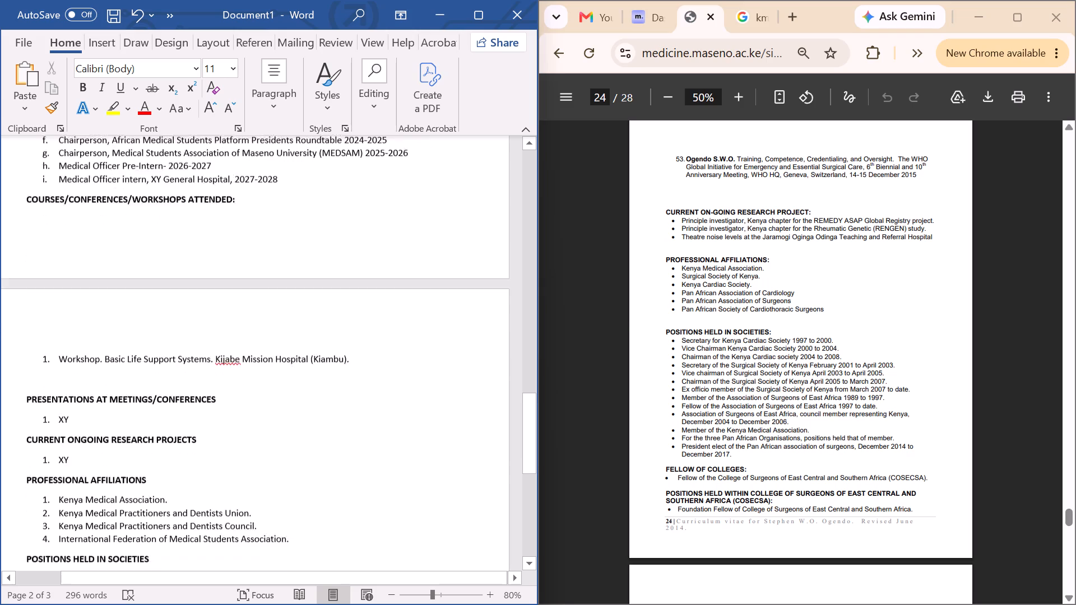
# Enter "Chairperson of the Medical Officers Internship Liaison Committee" as the text of the sixth positions item.
pyautogui.scroll(-2, 86, 558)
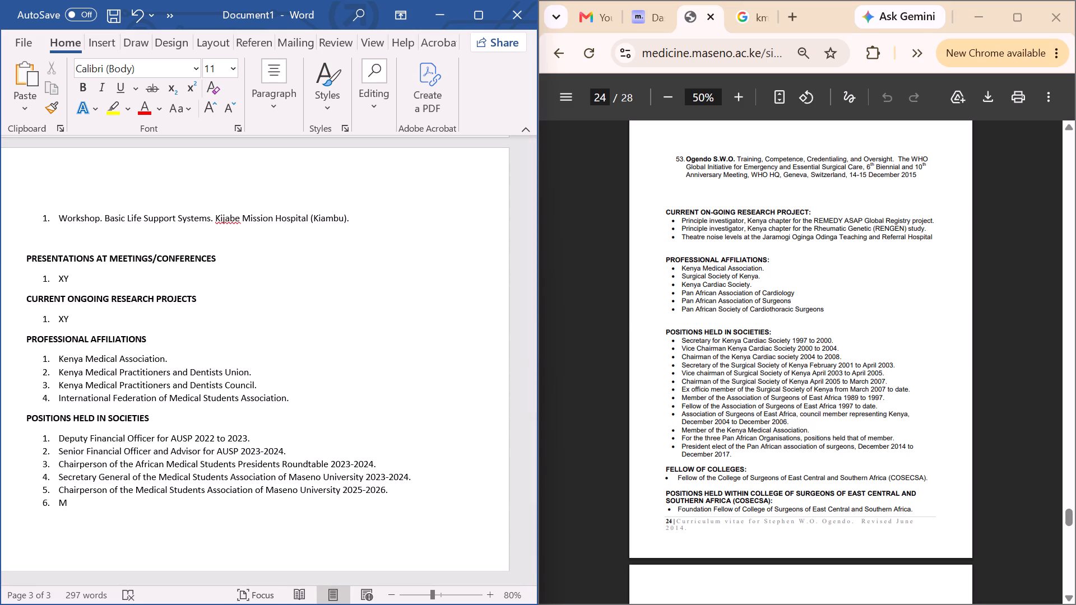
pyautogui.press('BackSpace')
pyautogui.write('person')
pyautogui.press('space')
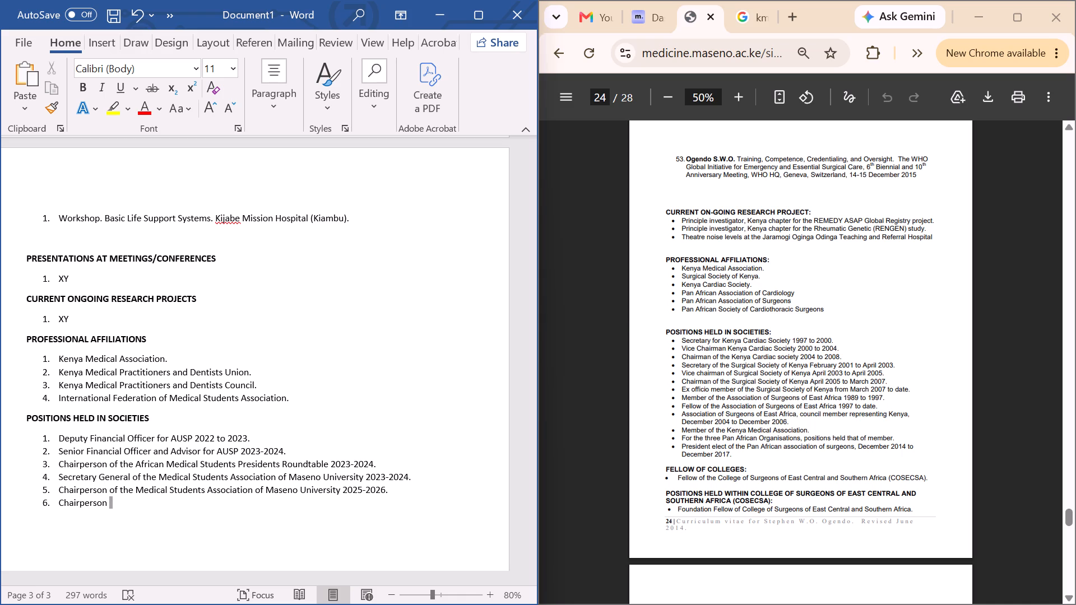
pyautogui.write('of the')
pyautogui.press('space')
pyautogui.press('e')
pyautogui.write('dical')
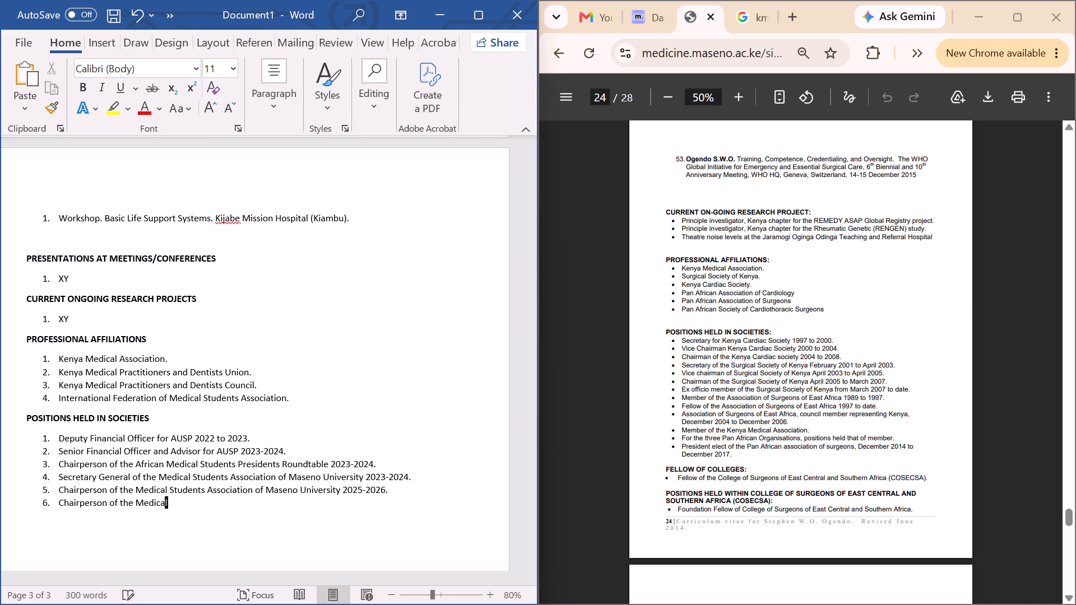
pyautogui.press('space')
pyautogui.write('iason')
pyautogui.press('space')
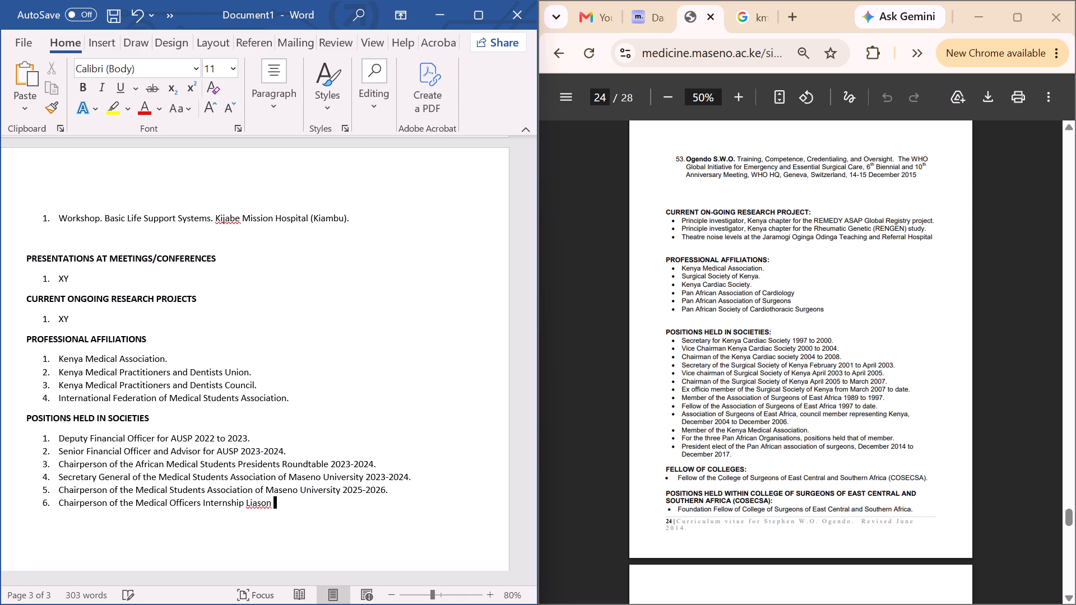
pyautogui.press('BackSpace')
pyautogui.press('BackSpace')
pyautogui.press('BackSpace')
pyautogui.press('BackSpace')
# Add "2026-2027 Cohort" after the committee name in the sixth positions item.
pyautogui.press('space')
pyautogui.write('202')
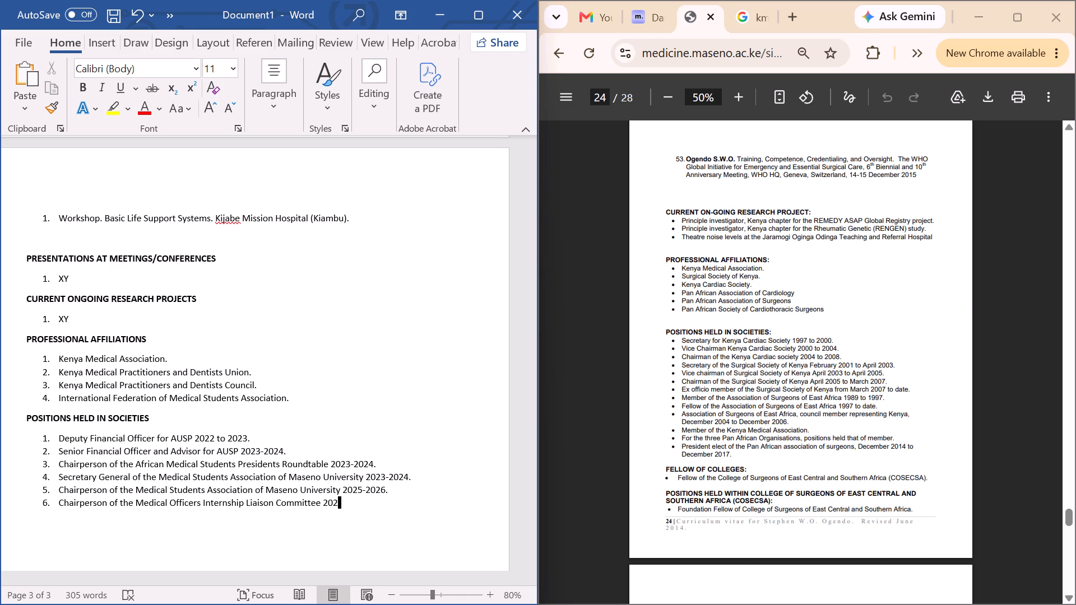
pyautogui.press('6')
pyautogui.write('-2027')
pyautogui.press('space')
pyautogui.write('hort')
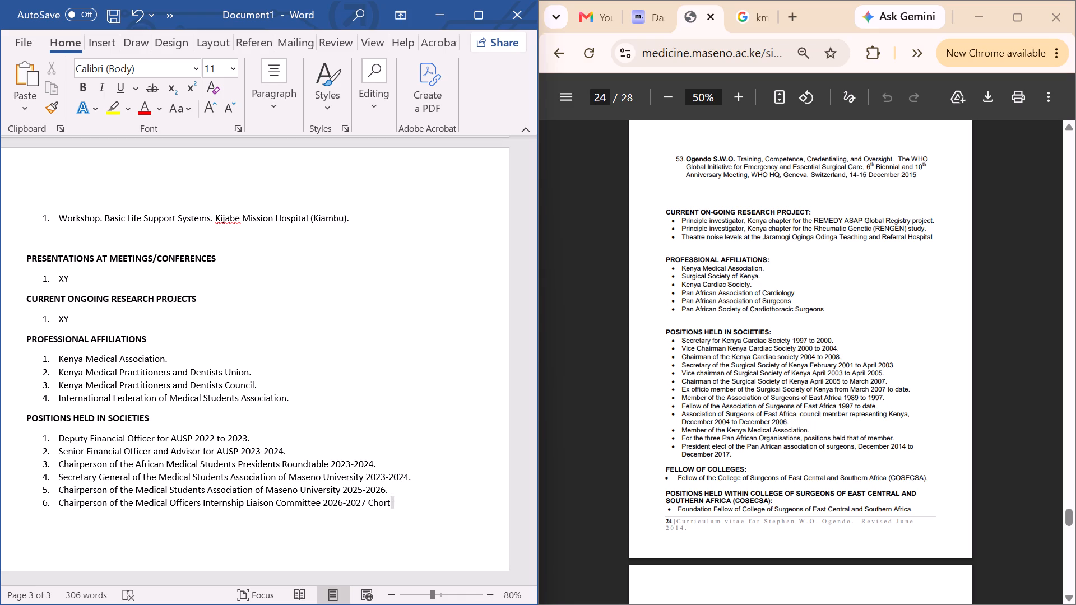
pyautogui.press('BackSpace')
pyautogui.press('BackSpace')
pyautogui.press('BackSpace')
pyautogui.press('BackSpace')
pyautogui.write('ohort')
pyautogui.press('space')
# Complete the sixth positions item with the period "2026-present.".
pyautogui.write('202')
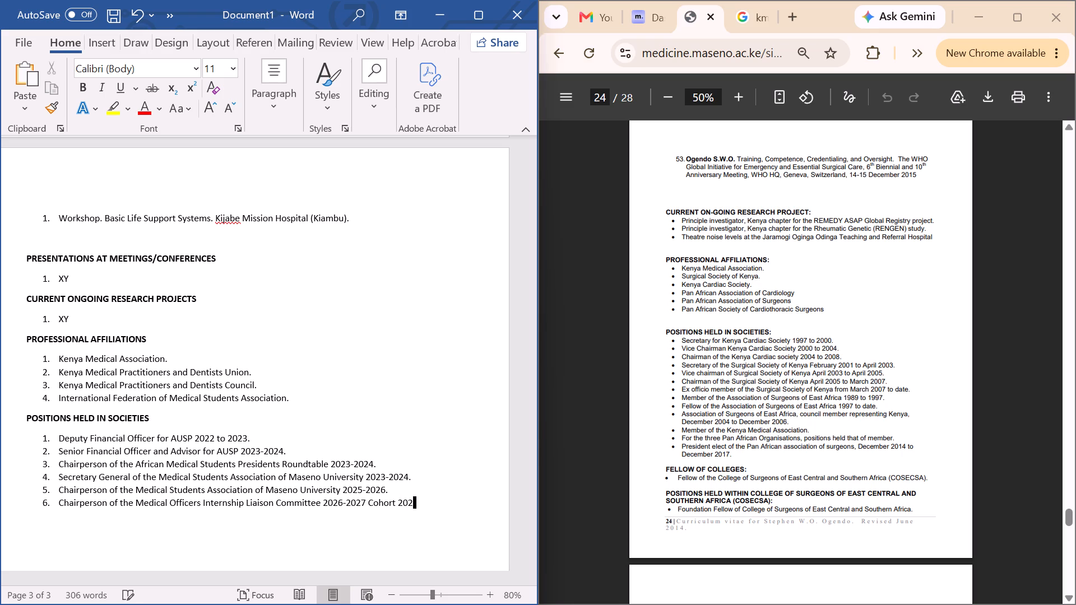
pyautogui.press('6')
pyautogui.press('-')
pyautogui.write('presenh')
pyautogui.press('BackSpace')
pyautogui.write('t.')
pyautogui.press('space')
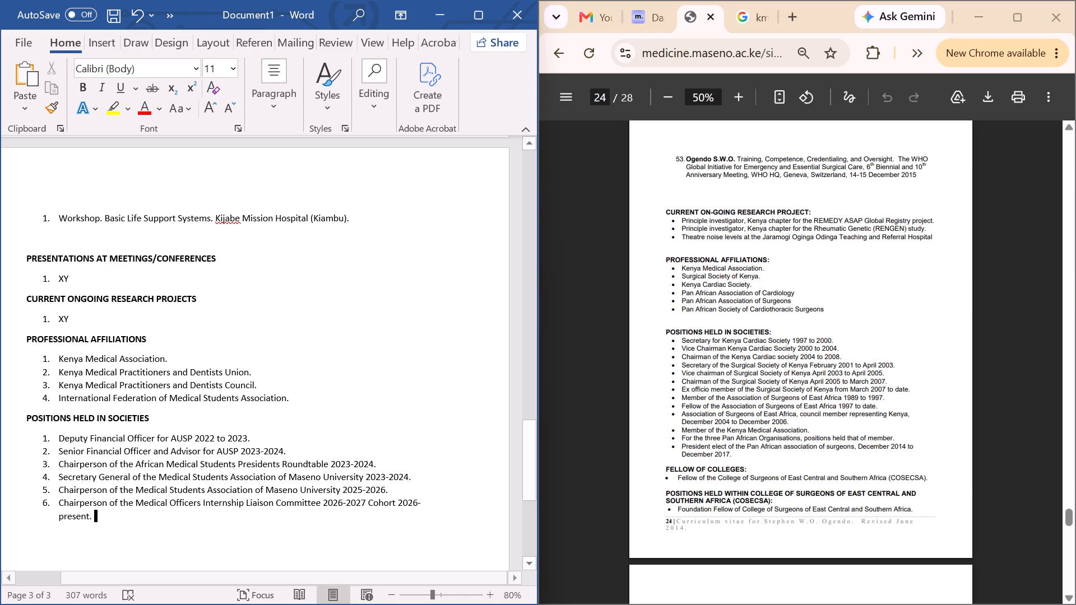
# Review the sample CV's remaining sections after the positions held in societies, from page 24 through the references, for further headings to include.
pyautogui.scroll(-5, 787, 342)
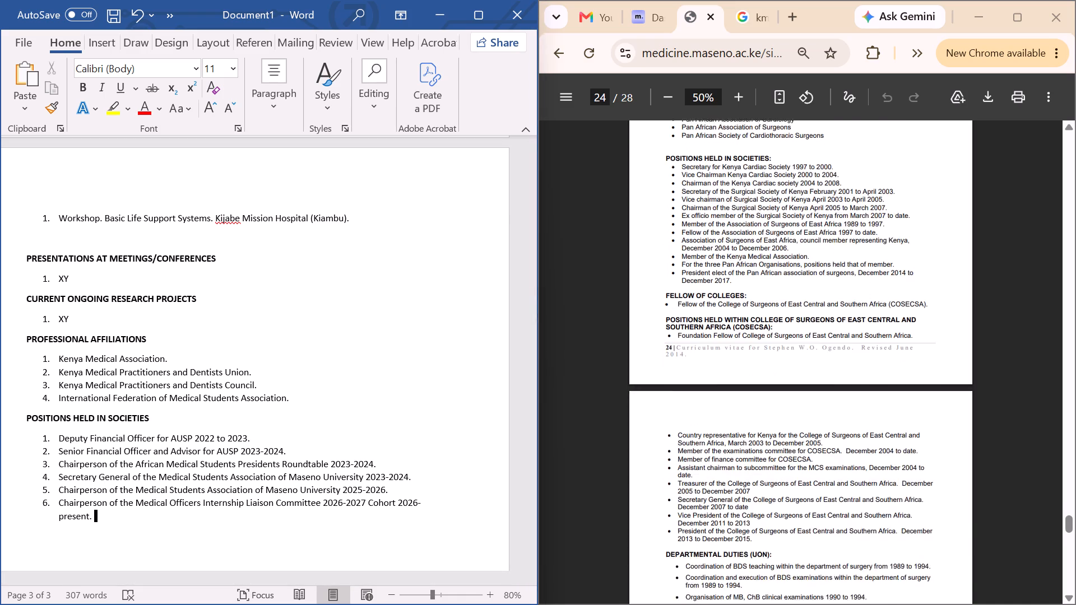
pyautogui.scroll(-1, 787, 342)
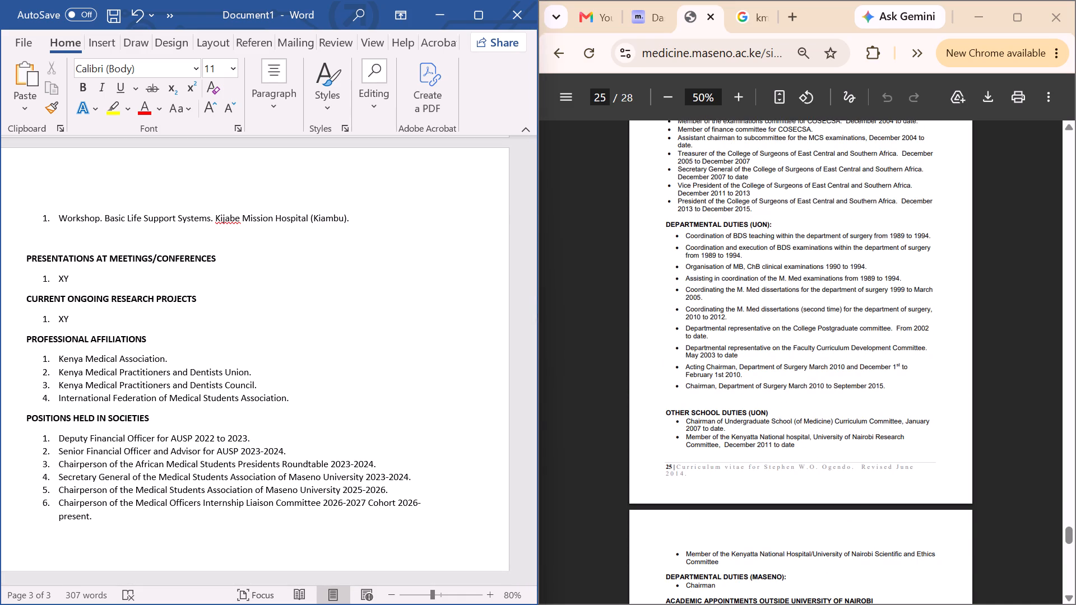
pyautogui.scroll(-2, 787, 342)
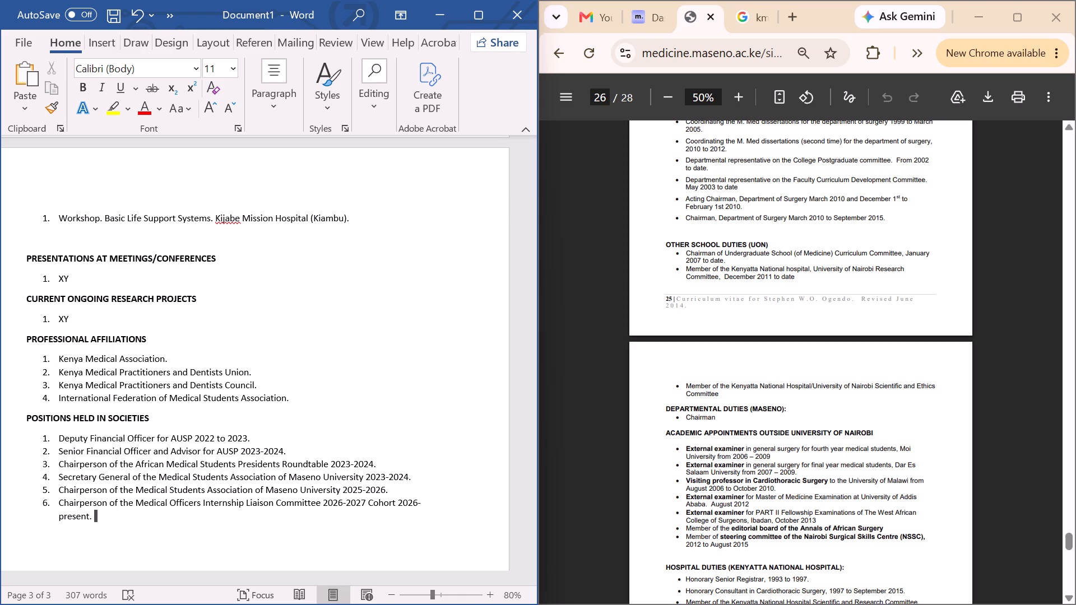
pyautogui.scroll(-3, 787, 342)
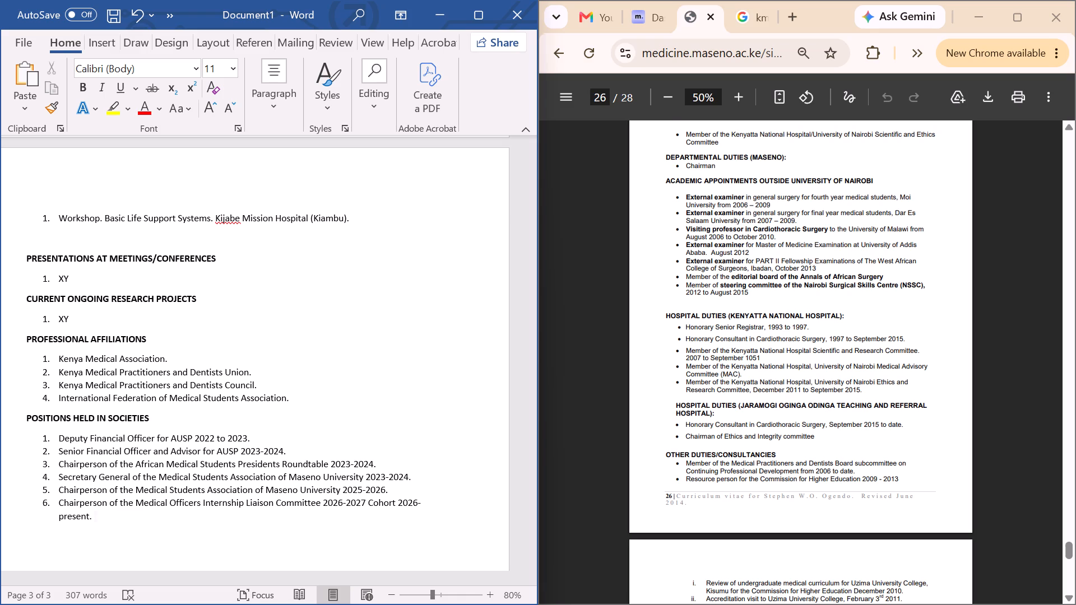
pyautogui.scroll(-3, 787, 342)
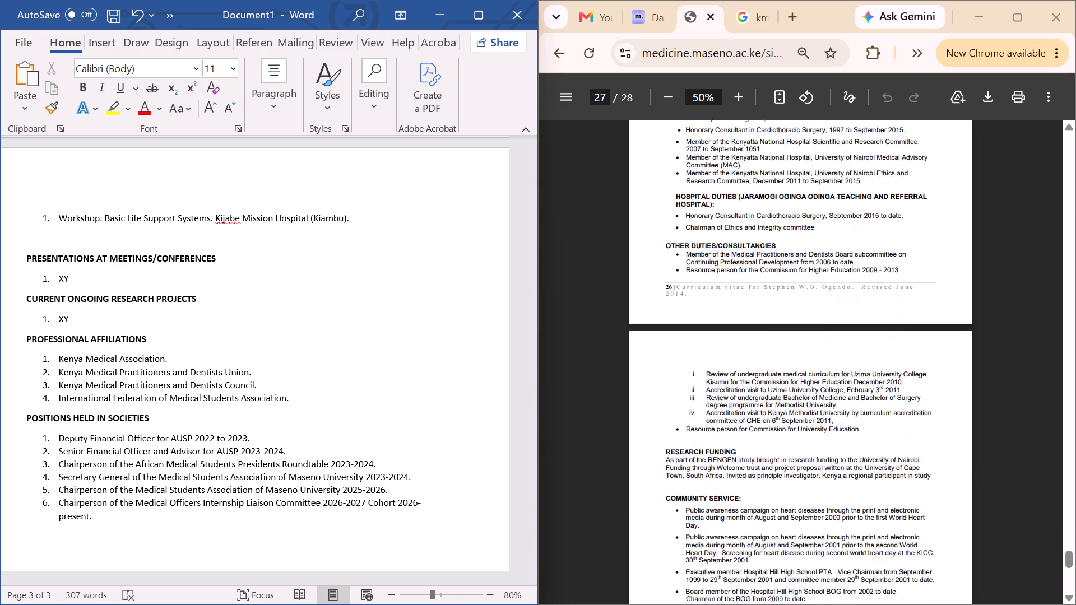
pyautogui.scroll(-3, 787, 342)
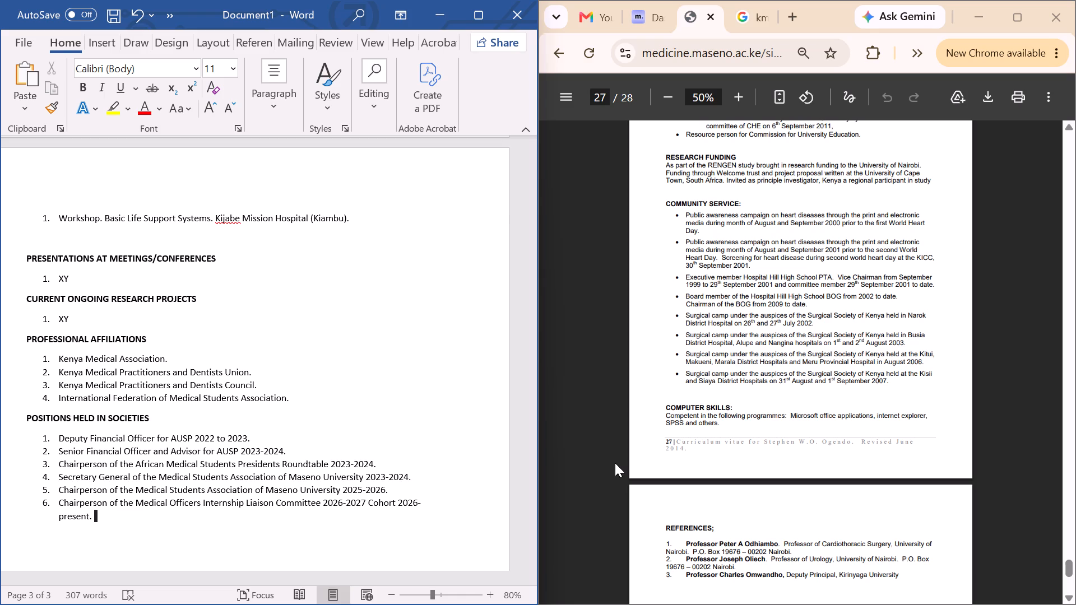
pyautogui.scroll(4, 615, 463)
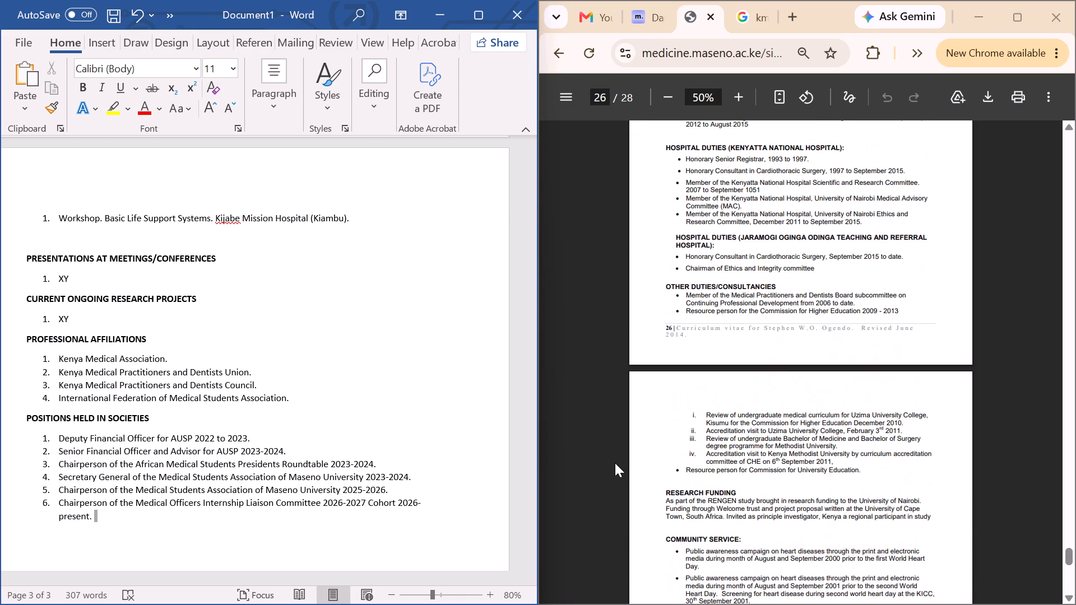
pyautogui.scroll(-2, 615, 463)
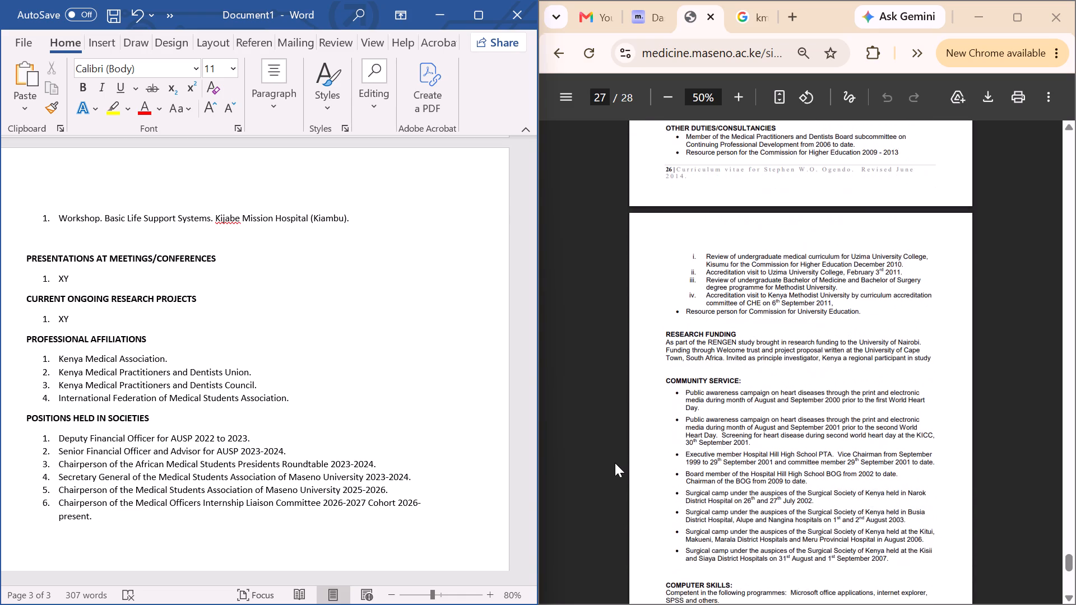
# End the positions list and add the bold heading "COMMUNITY SERVICE" below it.
pyautogui.press('Return')
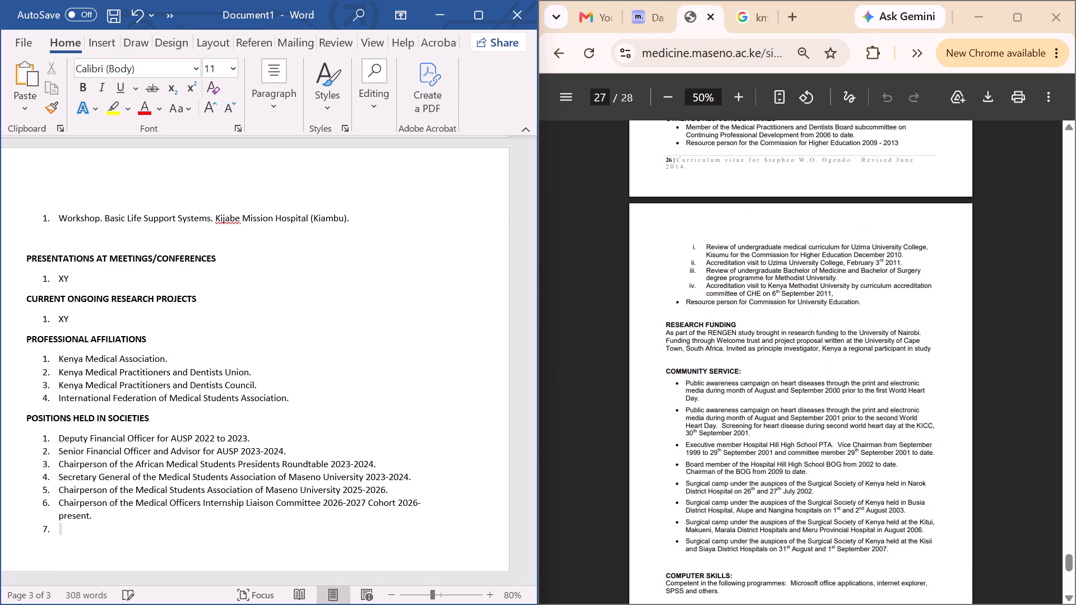
pyautogui.press('Return')
pyautogui.hotkey('ctrl', 'b')
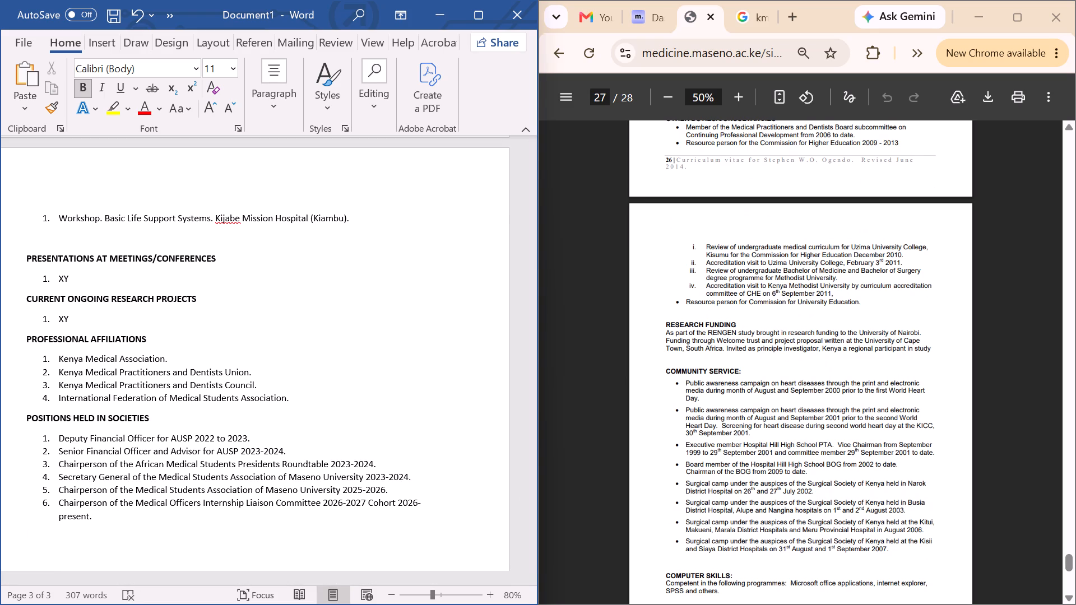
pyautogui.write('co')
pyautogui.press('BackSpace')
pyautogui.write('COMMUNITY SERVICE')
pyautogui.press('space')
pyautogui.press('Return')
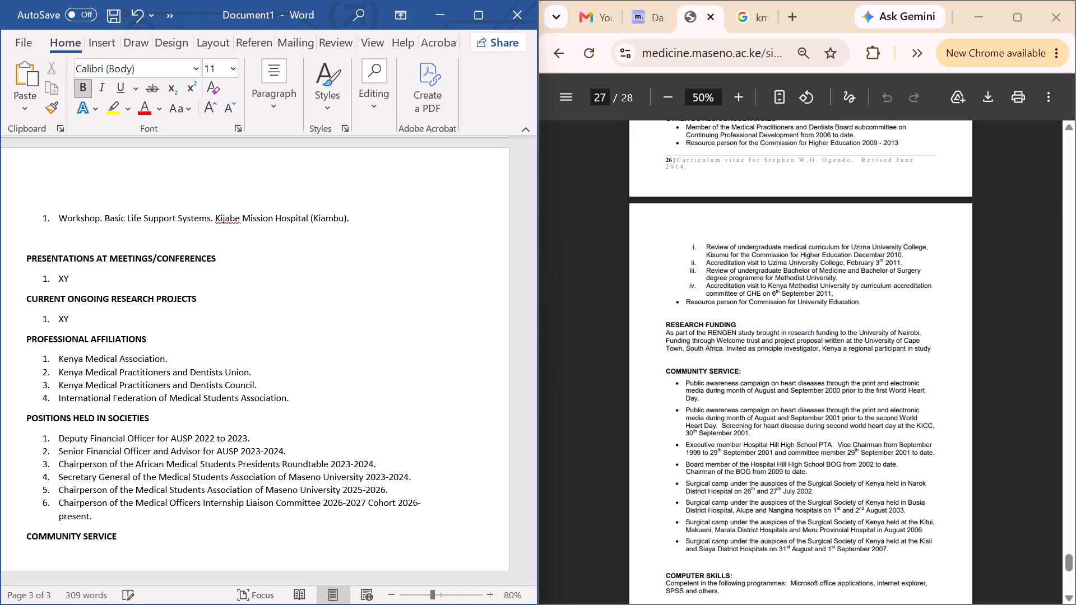
# Add a non-bold numbered list under Community Service with the placeholder "XY" as its first item.
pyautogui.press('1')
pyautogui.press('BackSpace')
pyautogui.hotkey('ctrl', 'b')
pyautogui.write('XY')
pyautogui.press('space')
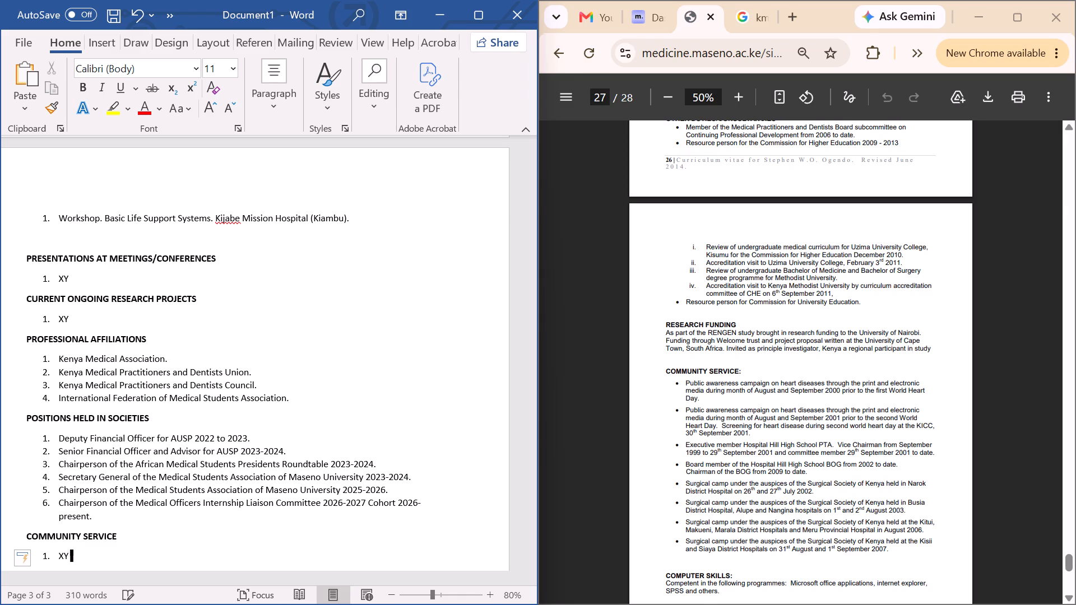
# End the Community Service list, add the bold heading "COMPUTER SKILLS AND AI INTEGRATION" and start a non-bold line below it.
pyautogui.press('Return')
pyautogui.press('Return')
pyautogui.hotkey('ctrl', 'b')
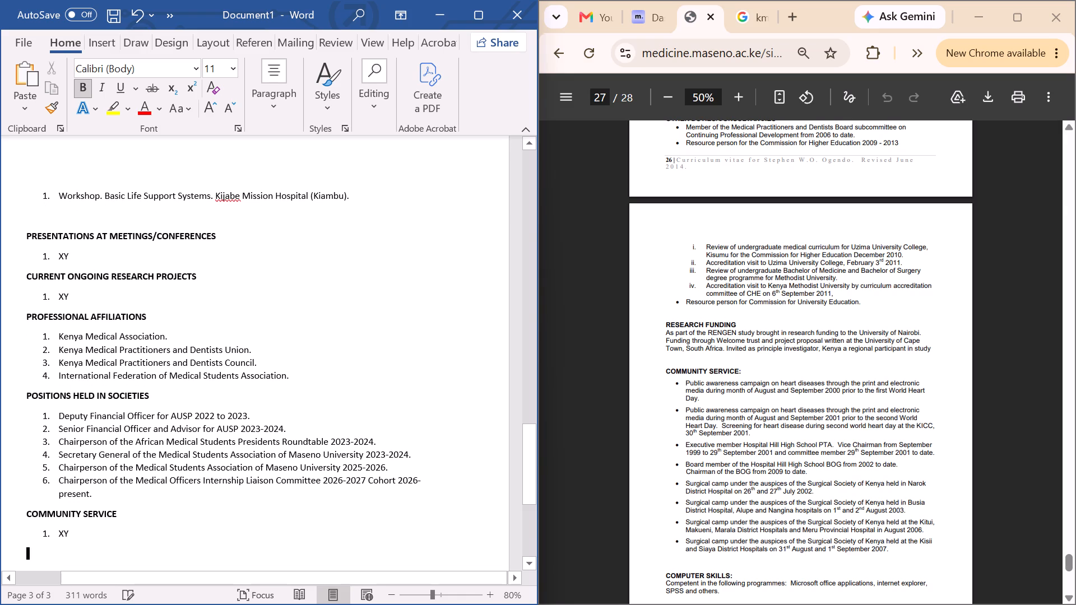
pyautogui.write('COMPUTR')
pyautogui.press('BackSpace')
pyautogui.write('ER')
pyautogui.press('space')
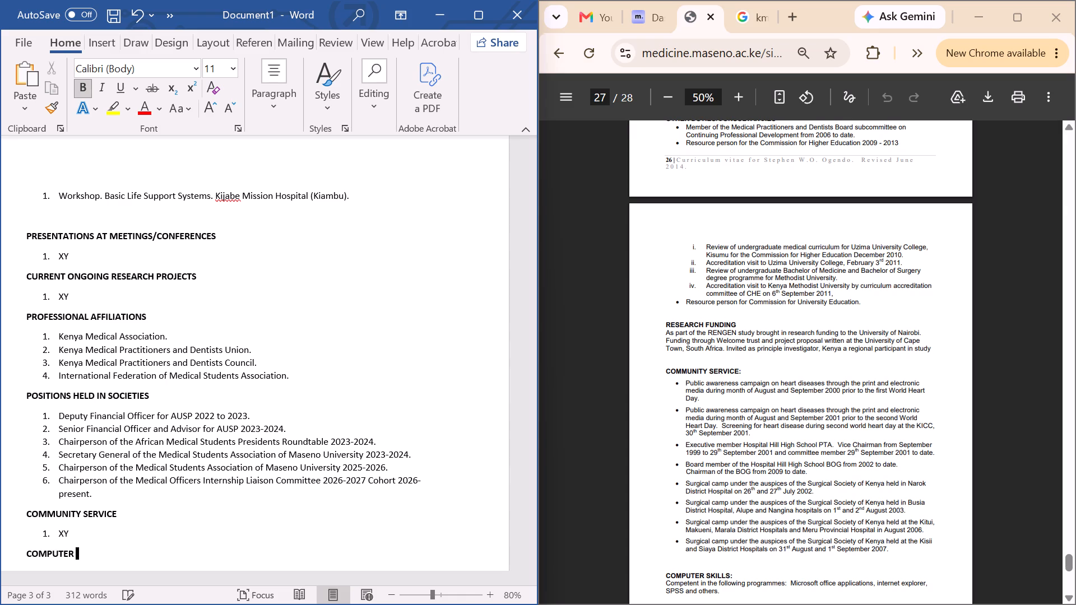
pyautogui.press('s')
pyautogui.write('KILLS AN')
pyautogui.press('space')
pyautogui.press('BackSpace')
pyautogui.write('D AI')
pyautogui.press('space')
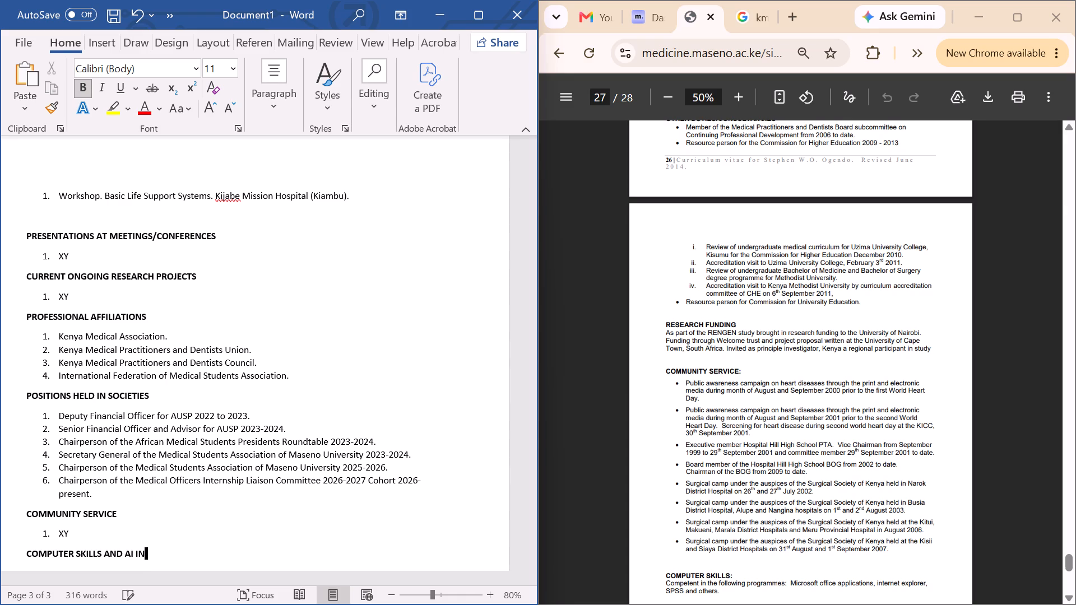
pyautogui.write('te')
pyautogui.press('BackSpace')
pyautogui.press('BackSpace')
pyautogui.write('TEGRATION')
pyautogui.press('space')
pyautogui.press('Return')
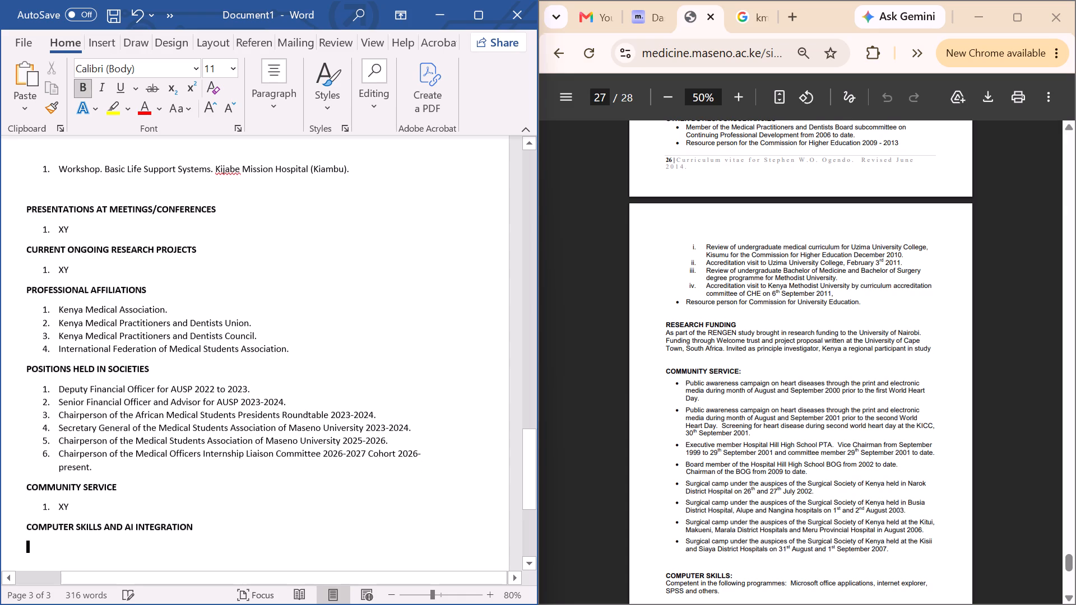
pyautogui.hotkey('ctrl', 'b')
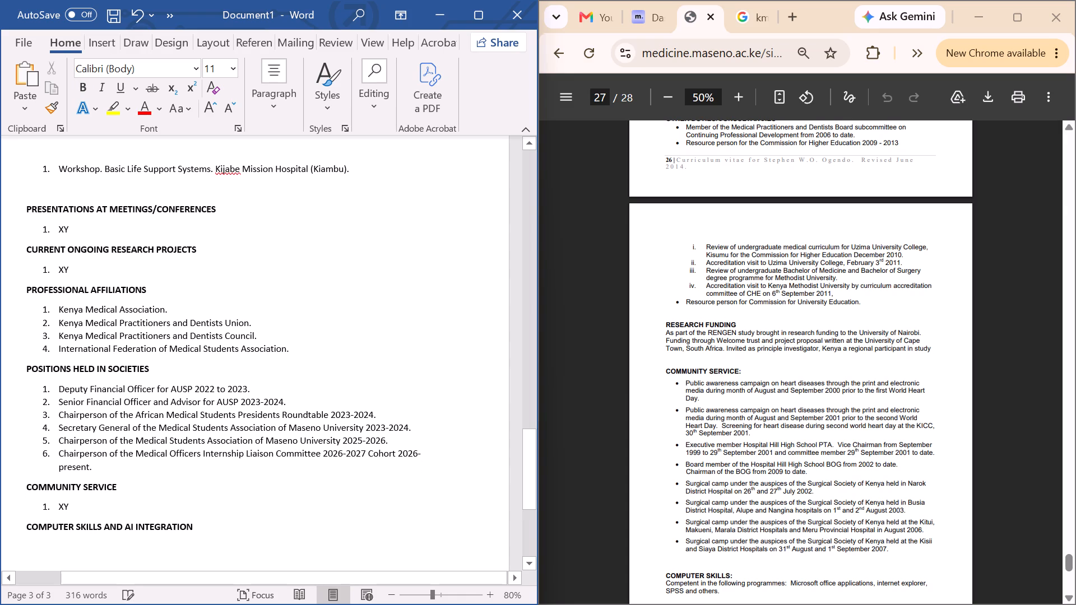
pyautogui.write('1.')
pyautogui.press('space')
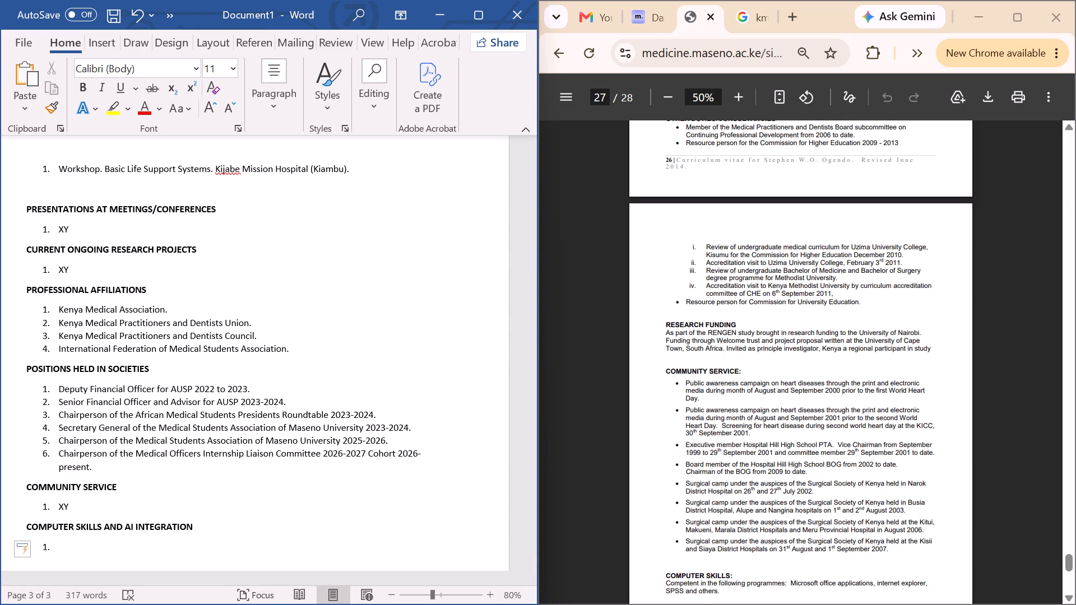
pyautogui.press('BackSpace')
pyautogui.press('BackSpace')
# Write the introductory line "Competent in the following programs:" under the computer skills heading.
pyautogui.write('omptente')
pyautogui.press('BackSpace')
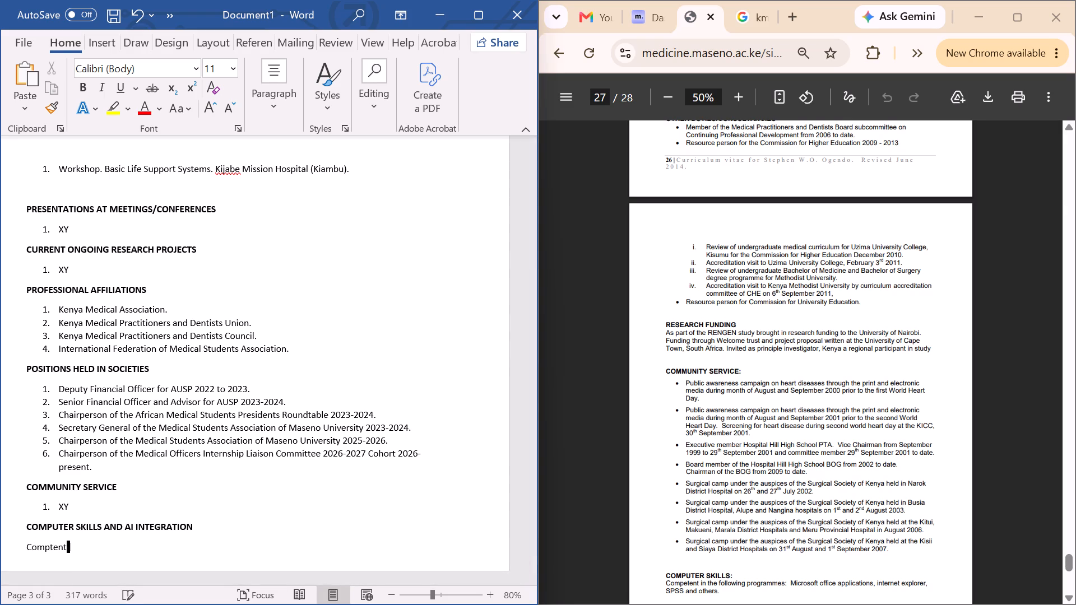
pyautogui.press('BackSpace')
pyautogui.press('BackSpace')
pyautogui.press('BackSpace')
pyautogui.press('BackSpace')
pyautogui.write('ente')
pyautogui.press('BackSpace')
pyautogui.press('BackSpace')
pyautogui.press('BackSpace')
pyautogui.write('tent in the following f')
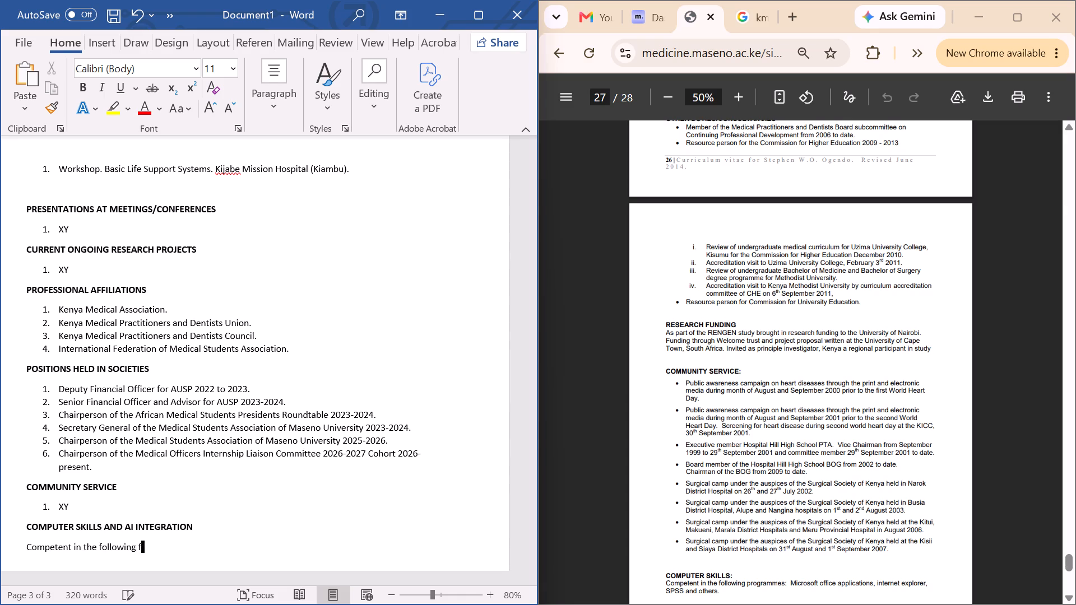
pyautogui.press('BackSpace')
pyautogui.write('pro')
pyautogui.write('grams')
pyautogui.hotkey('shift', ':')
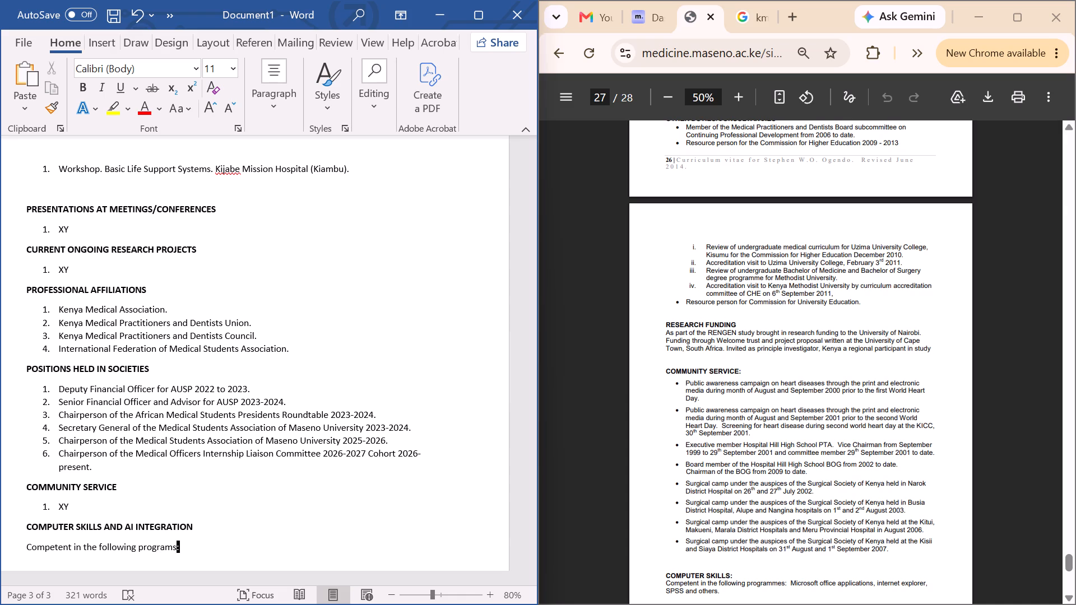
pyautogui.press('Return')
# Start a numbered list under the introductory line with the items "Microsoft Office Applications" and "SPSS".
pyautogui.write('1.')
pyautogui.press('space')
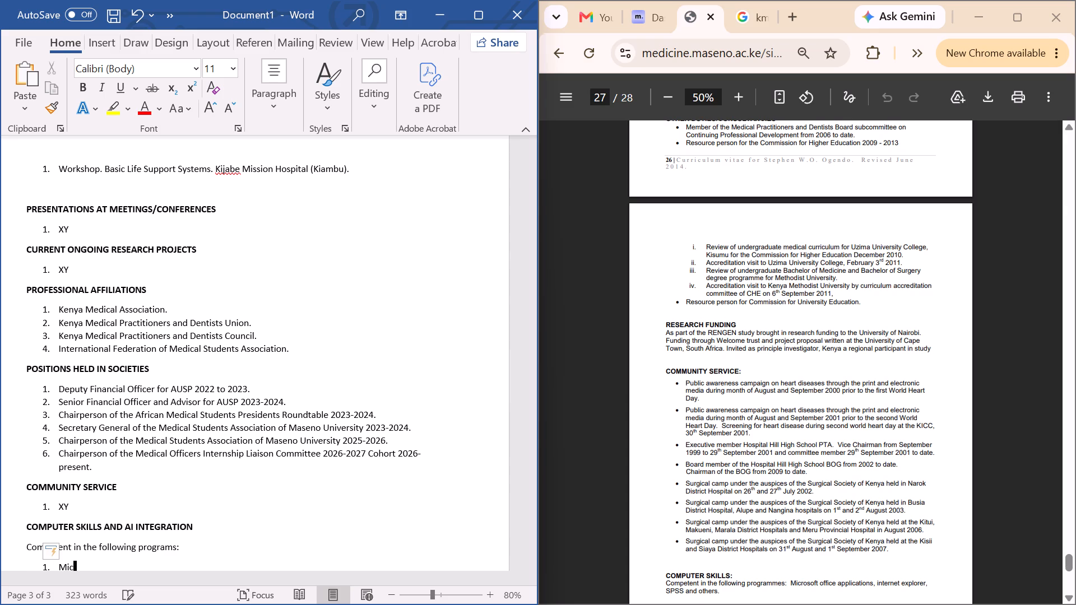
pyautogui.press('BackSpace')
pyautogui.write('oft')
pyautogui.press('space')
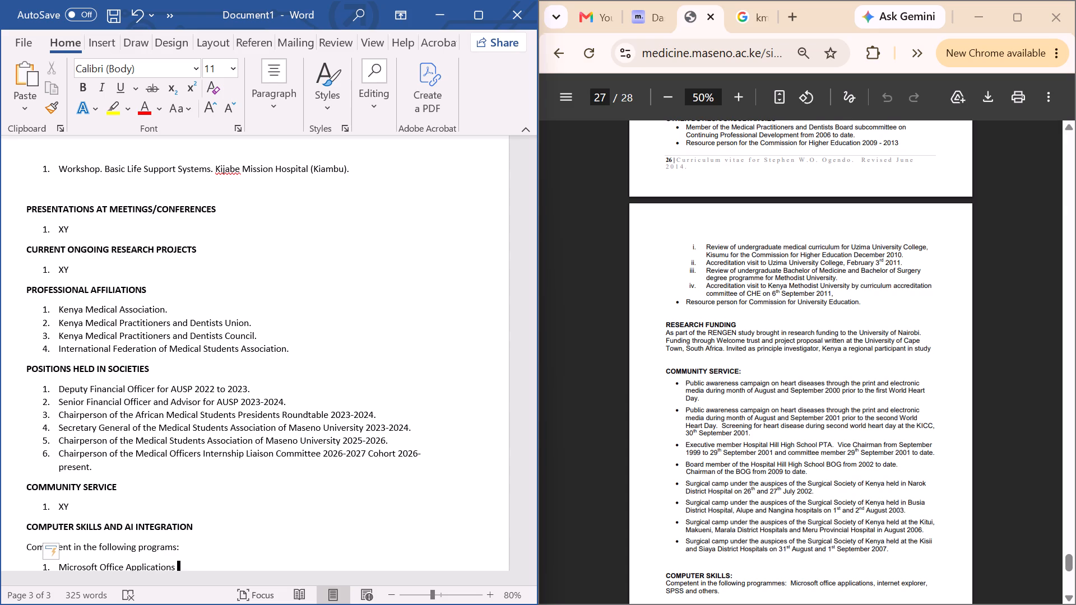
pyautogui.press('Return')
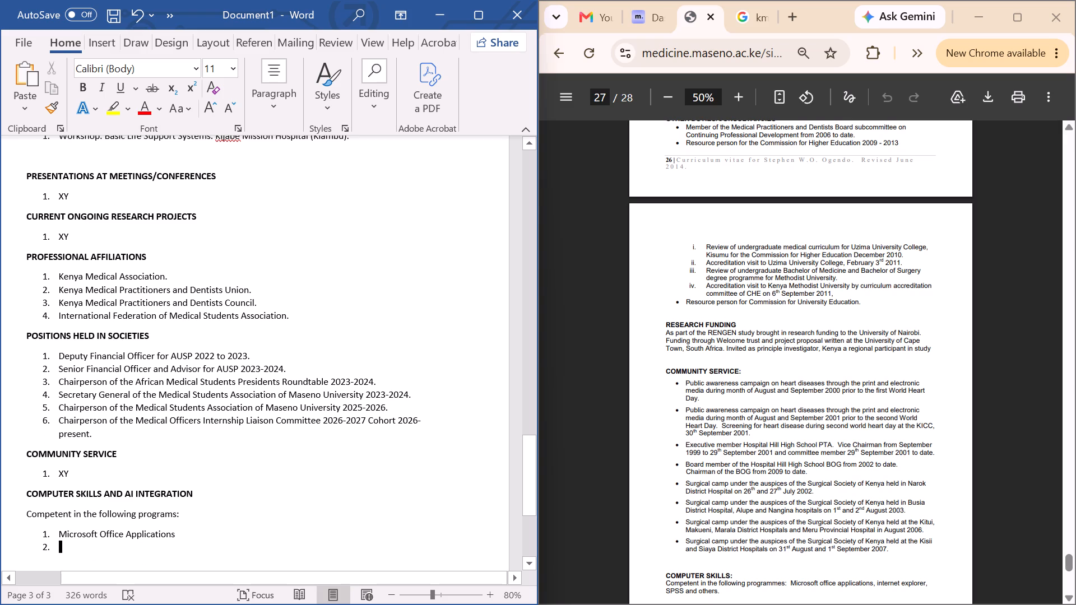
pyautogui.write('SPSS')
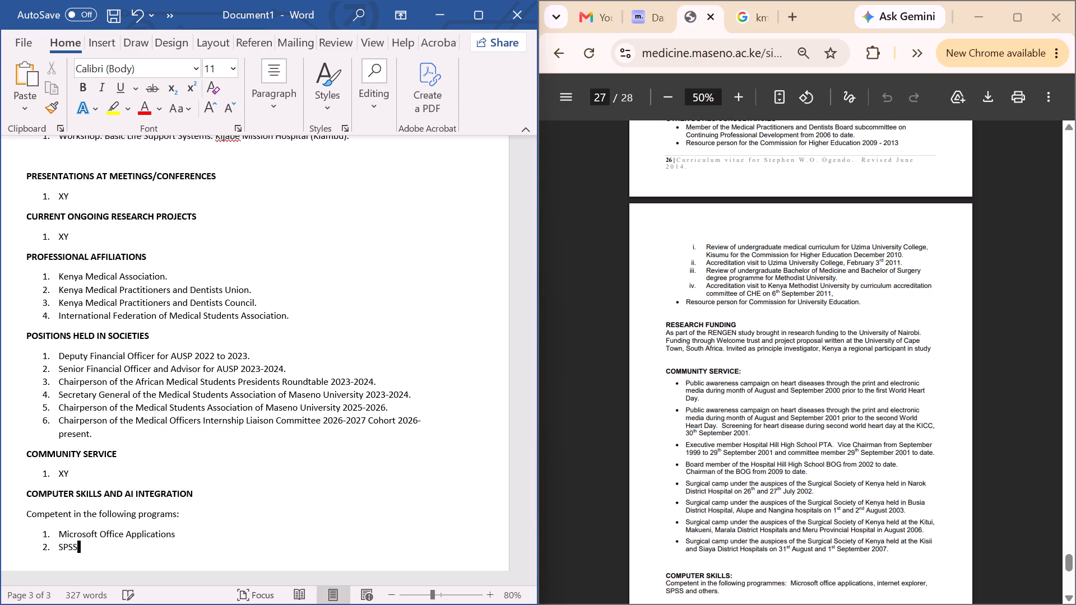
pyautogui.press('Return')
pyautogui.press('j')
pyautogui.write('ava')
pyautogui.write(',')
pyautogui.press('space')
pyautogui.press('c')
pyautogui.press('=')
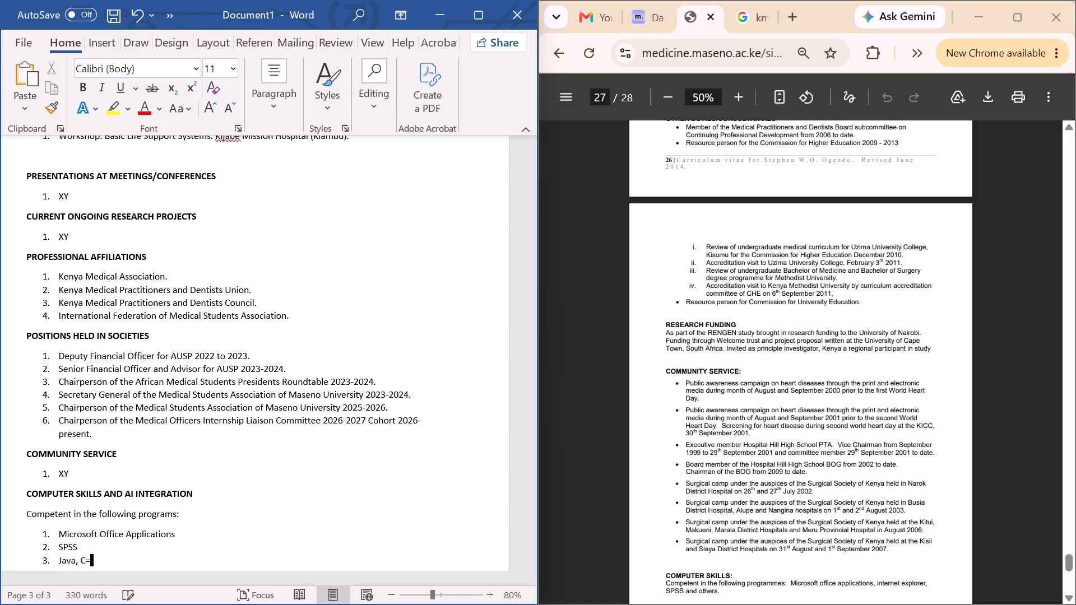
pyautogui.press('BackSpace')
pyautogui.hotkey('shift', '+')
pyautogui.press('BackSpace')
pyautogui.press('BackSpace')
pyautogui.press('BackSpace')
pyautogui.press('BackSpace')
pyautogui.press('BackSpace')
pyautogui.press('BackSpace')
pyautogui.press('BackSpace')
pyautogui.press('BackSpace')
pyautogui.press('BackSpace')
# Add "Programming Languages (Java, C+, C++)" as the third item of the computer programs list.
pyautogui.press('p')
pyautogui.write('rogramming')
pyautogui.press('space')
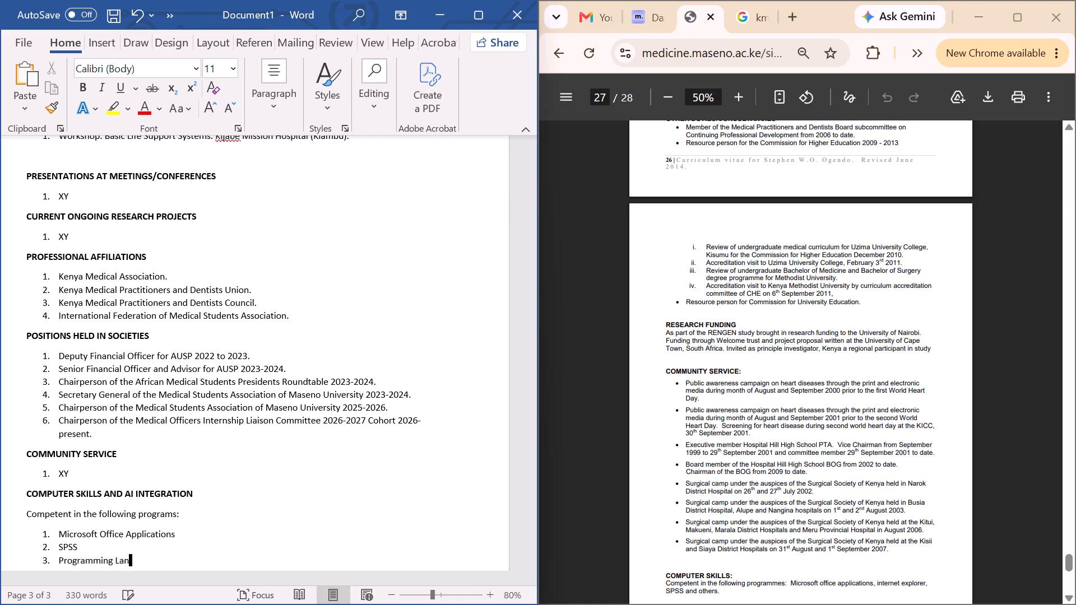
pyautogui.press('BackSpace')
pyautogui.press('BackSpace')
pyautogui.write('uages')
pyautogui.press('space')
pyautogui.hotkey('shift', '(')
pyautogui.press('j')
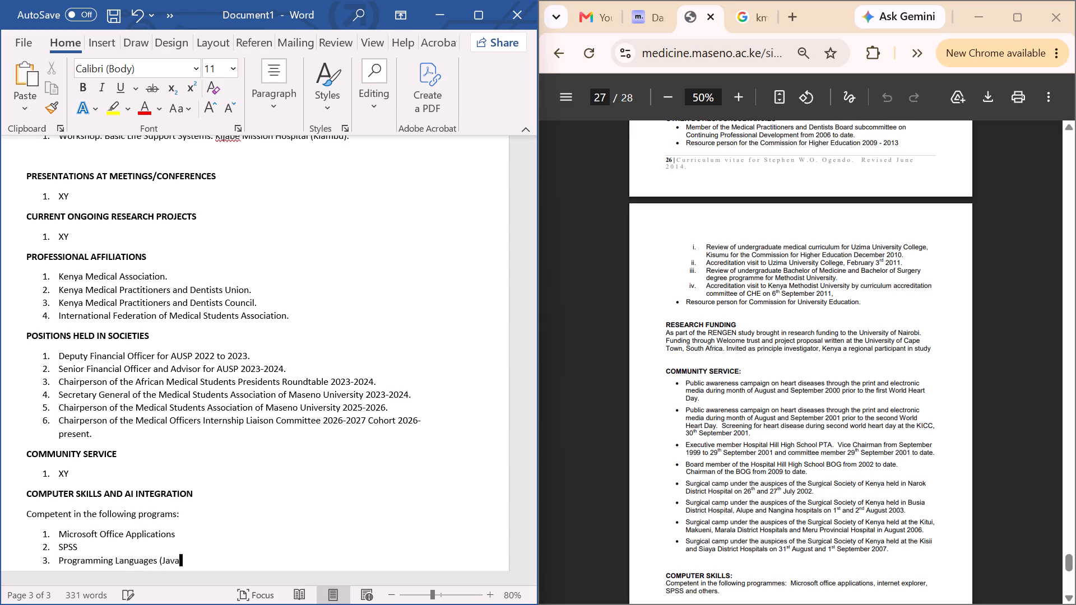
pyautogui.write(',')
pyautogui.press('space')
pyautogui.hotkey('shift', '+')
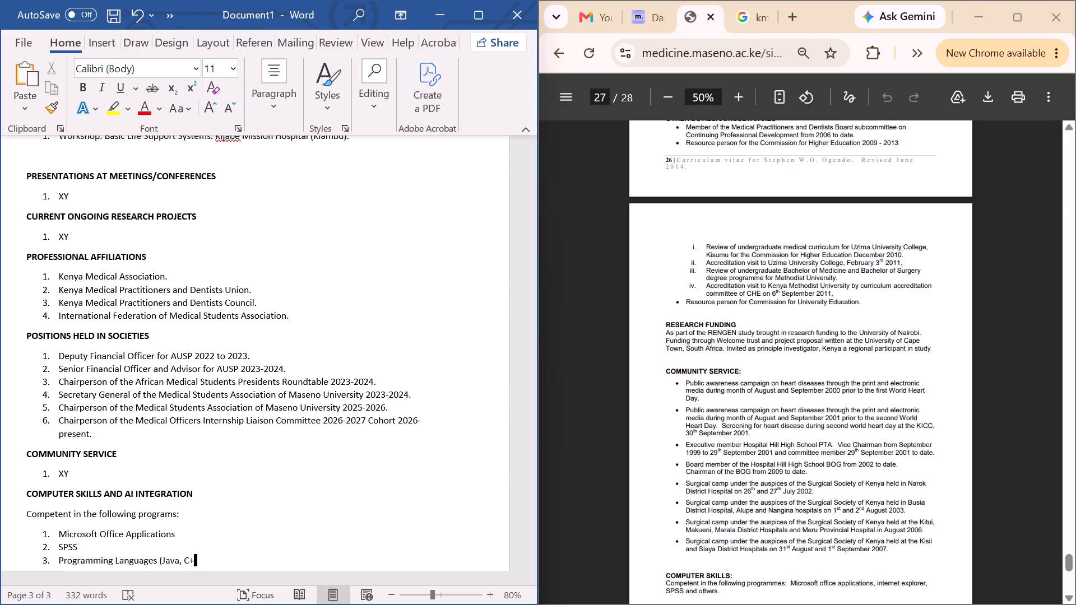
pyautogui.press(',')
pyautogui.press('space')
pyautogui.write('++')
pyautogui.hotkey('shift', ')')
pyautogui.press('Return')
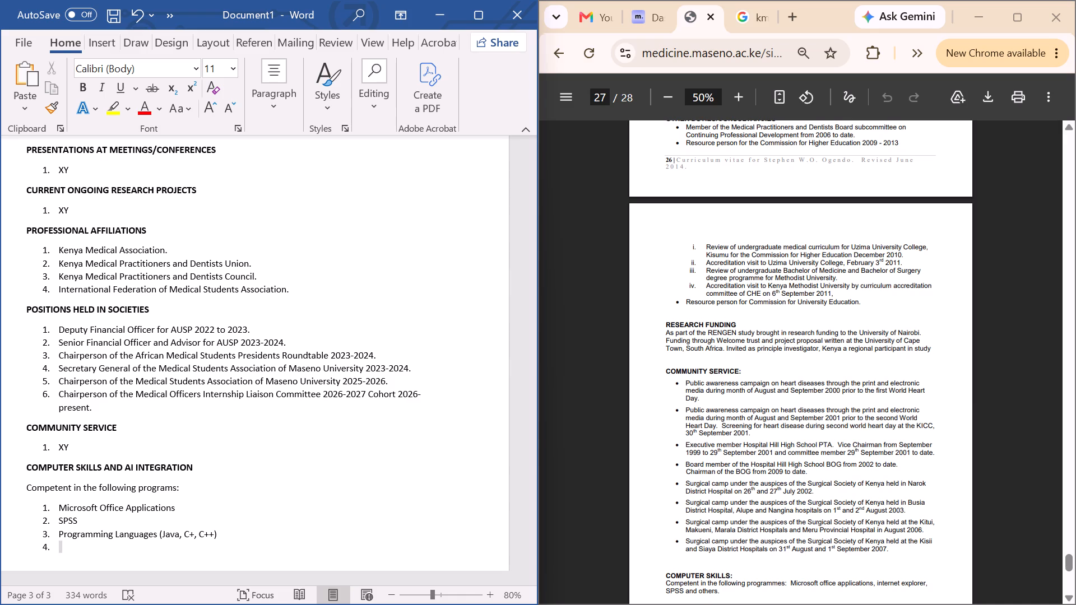
# Add "LLMS" as the fourth item of the computer programs list and end the list.
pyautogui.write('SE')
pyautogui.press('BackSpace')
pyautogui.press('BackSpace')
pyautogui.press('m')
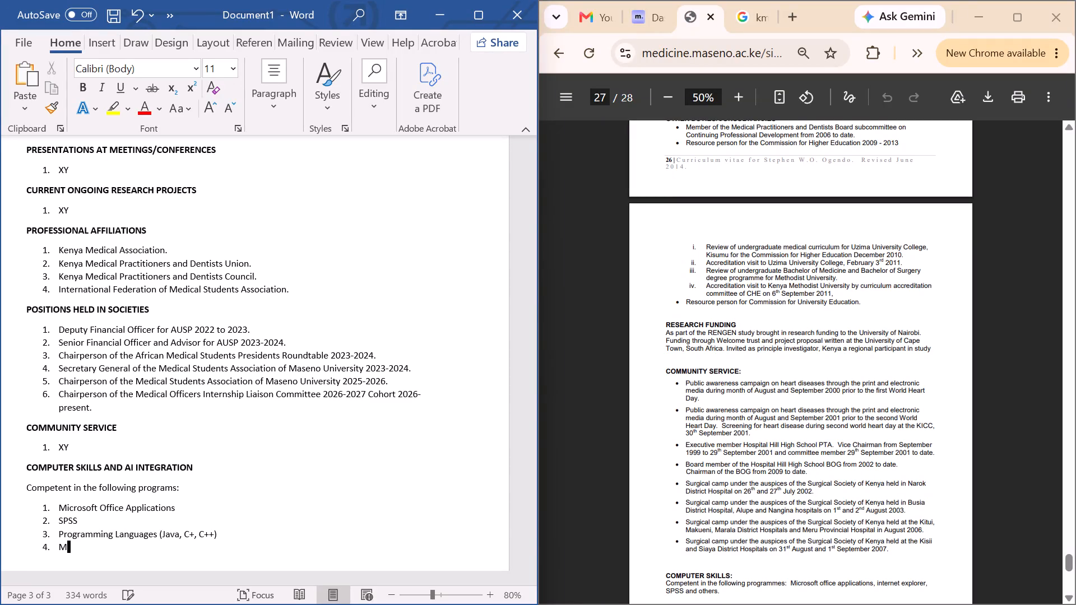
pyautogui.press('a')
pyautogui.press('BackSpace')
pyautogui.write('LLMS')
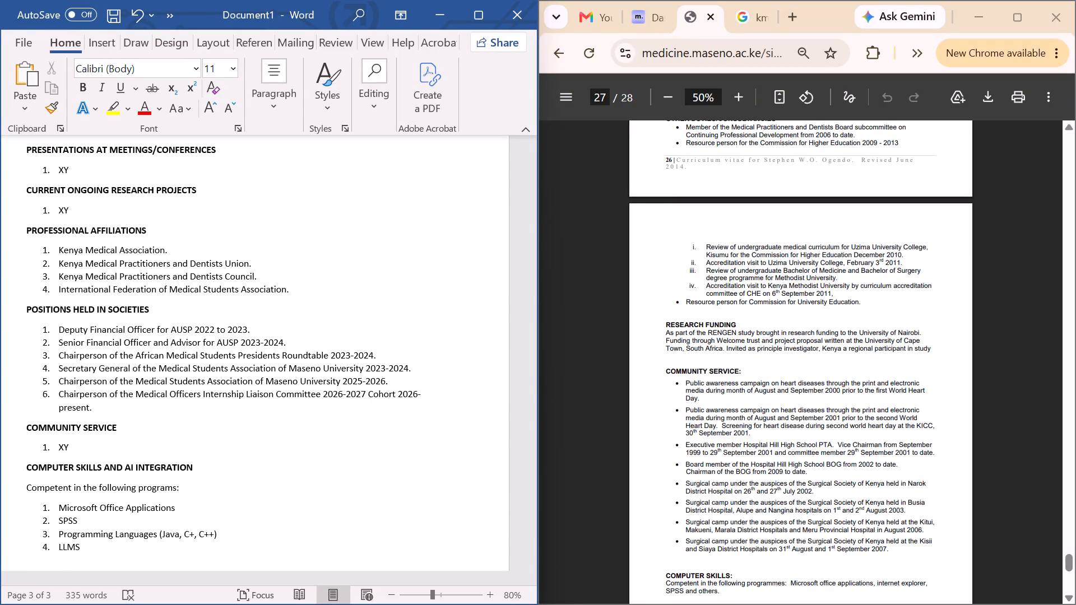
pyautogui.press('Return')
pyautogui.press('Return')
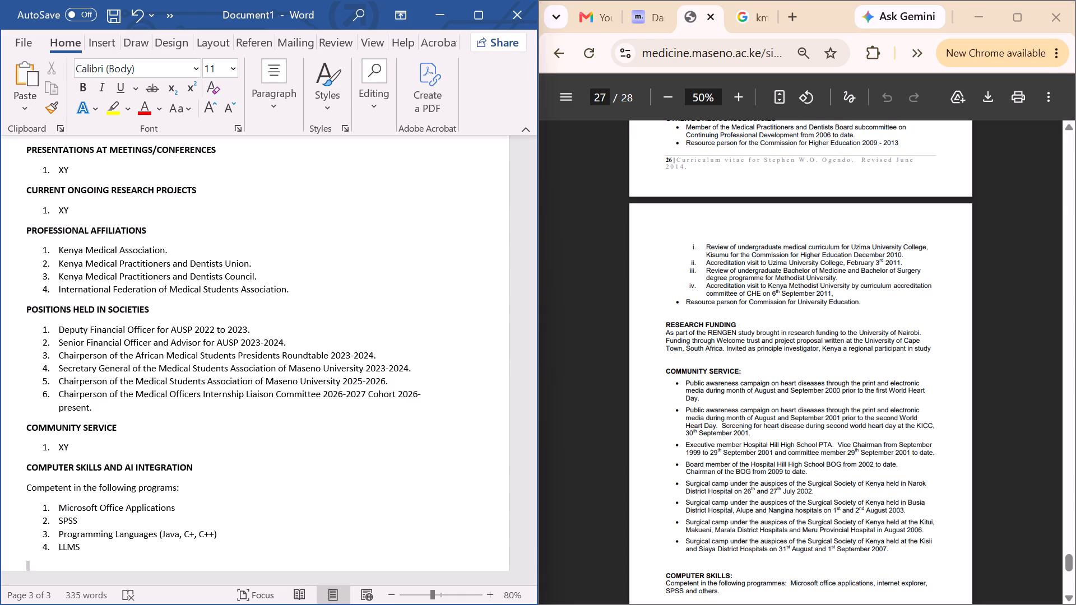
# Write the plain subheading line "Artificial Intelligence" below the computer programs list.
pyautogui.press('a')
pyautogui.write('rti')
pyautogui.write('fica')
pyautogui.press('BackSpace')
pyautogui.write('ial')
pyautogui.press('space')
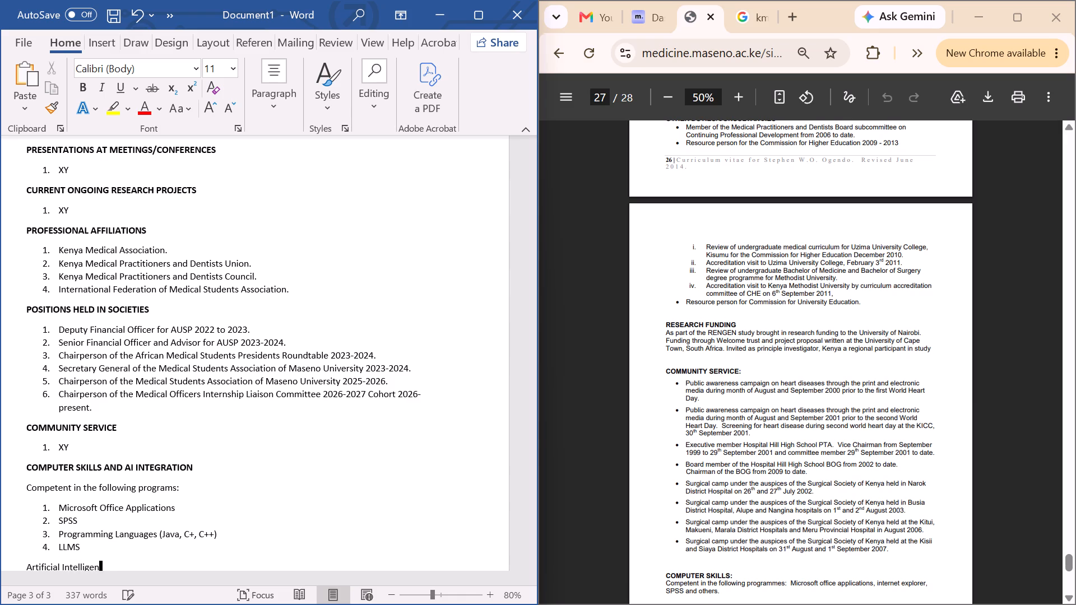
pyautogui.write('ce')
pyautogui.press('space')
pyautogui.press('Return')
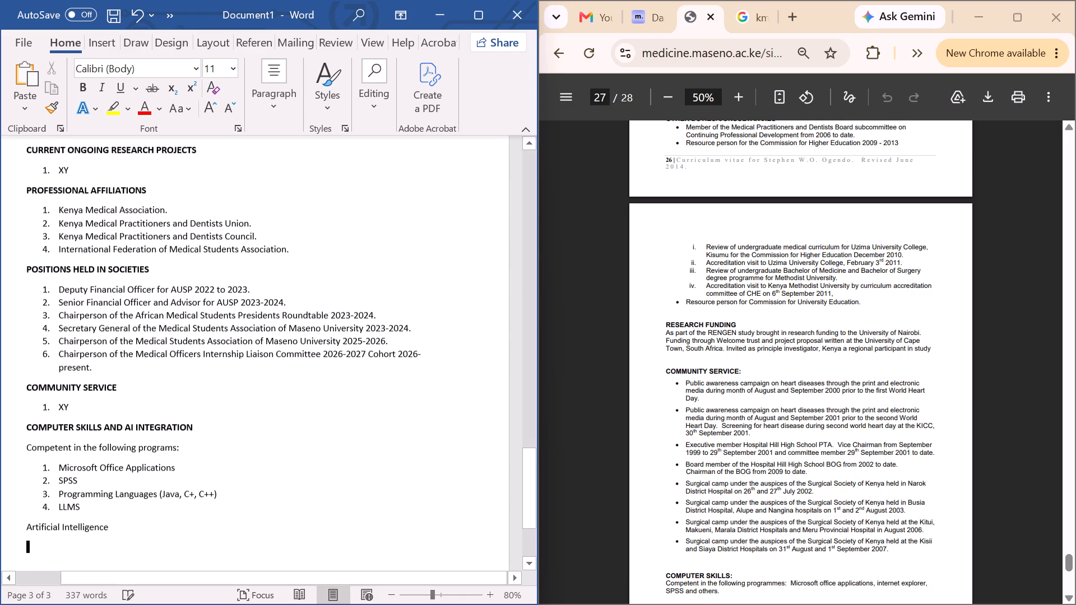
# Start a new numbered list under Artificial Intelligence with "Data Annotation" as its first item.
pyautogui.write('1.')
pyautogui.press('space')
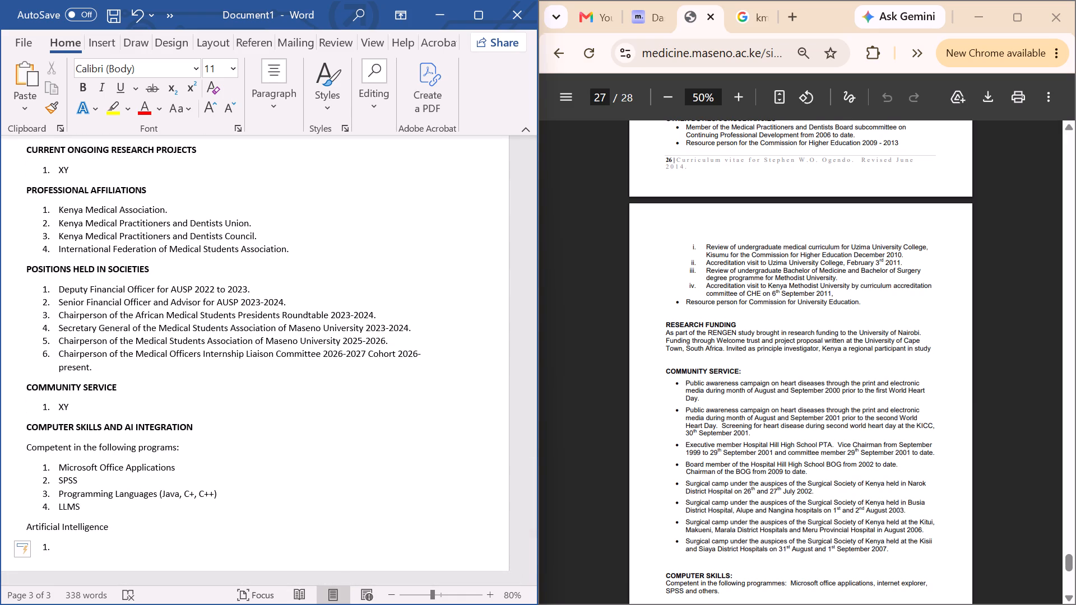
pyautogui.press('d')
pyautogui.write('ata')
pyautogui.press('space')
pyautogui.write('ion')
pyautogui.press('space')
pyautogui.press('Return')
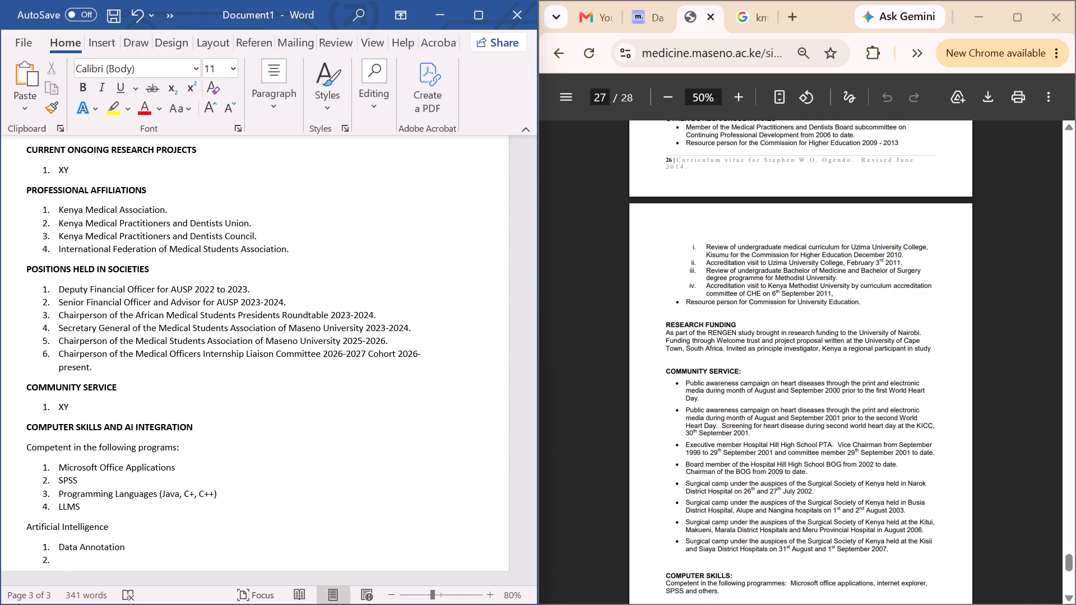
# Add "AI Integration and Modification" as the second item of the Artificial Intelligence list.
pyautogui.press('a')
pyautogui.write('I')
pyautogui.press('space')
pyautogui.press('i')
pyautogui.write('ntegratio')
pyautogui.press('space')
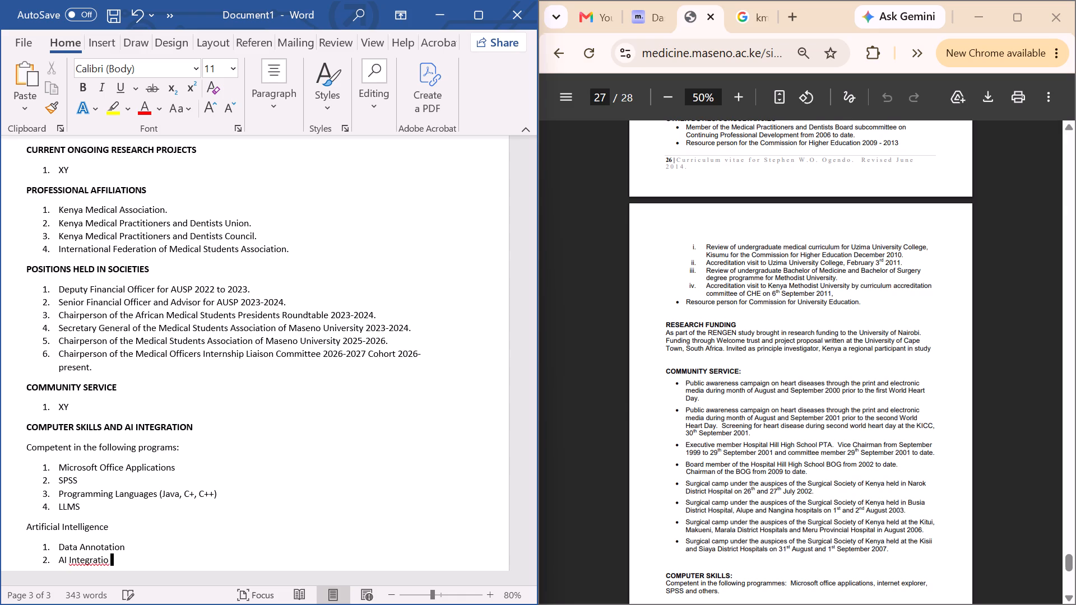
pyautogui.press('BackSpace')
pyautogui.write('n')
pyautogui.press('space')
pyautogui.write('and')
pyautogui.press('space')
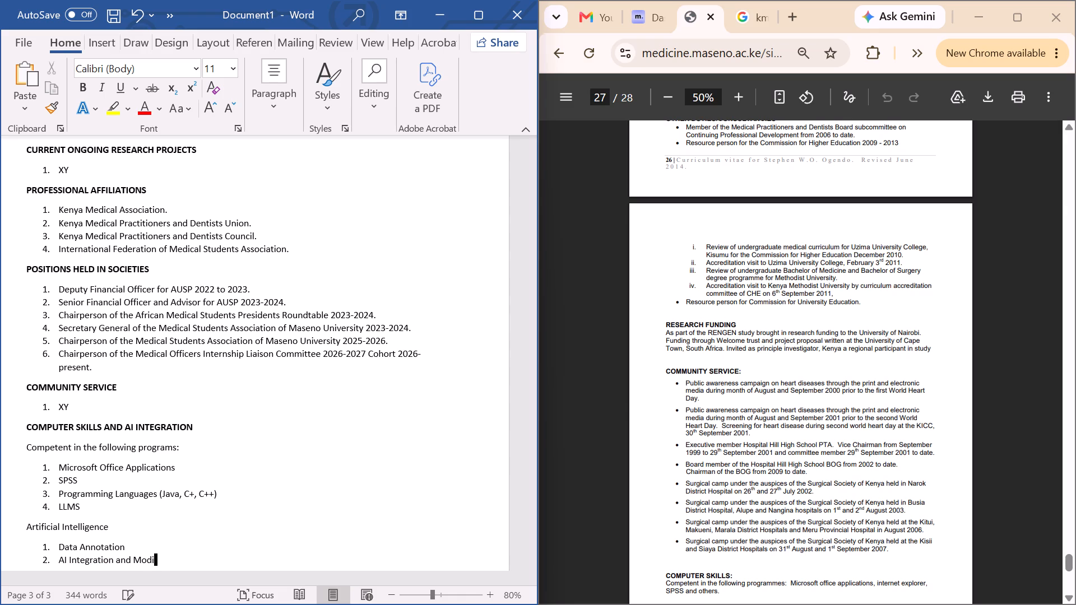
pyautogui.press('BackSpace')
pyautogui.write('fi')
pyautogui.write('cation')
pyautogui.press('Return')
# Add "Certified AI Trainer" as the third item of the Artificial Intelligence list.
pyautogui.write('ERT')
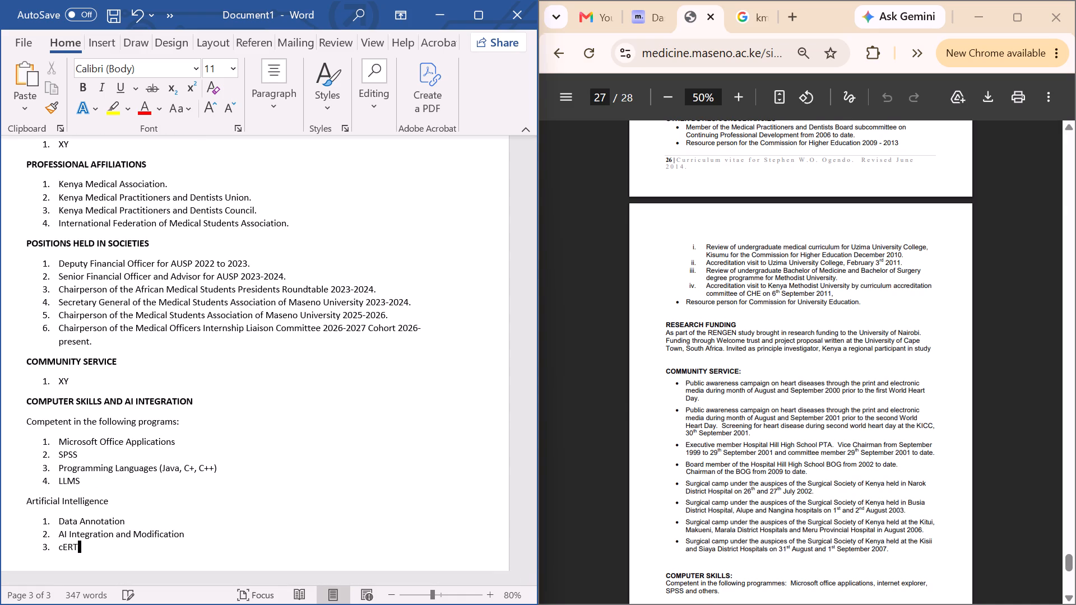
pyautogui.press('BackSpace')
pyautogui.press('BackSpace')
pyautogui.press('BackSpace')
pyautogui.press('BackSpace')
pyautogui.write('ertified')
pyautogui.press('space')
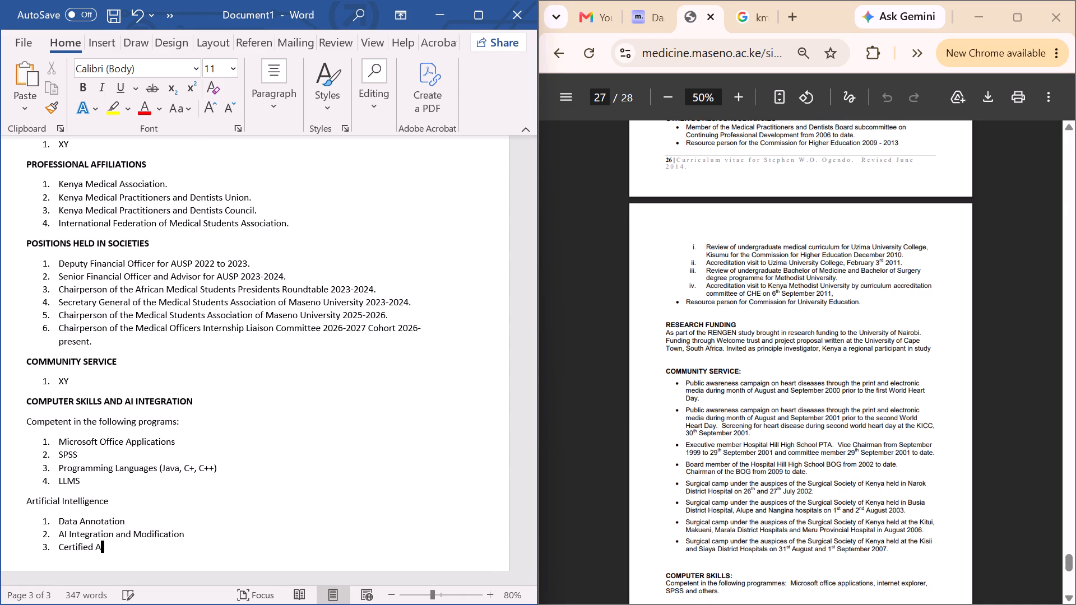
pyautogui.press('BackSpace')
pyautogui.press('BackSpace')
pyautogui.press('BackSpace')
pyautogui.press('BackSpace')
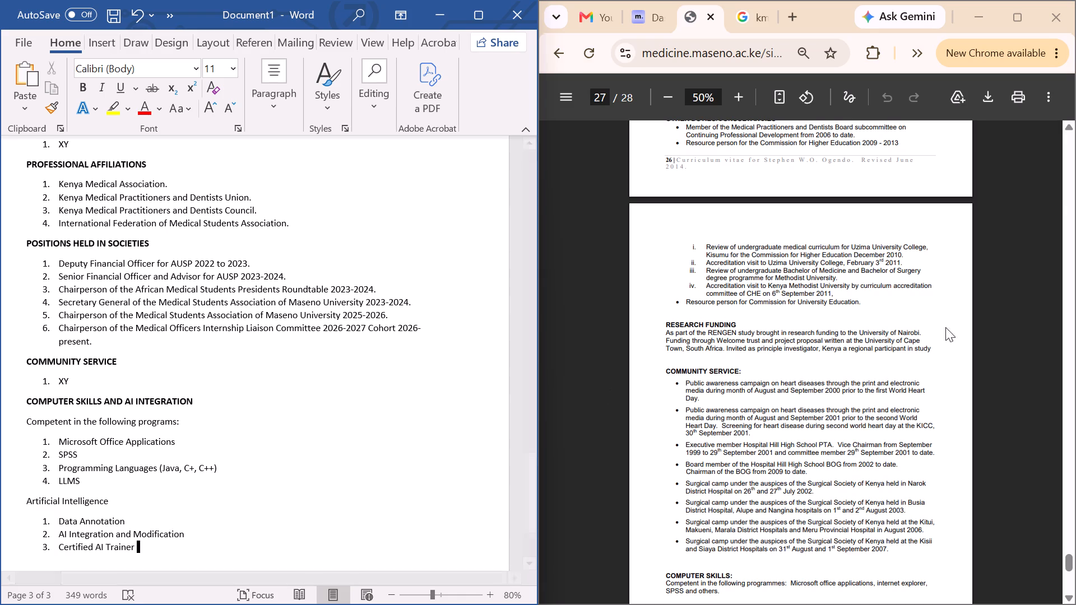
# Write the bold heading "REFERENCES" on a new unnumbered line below the Artificial Intelligence list.
pyautogui.scroll(-4, 814, 376)
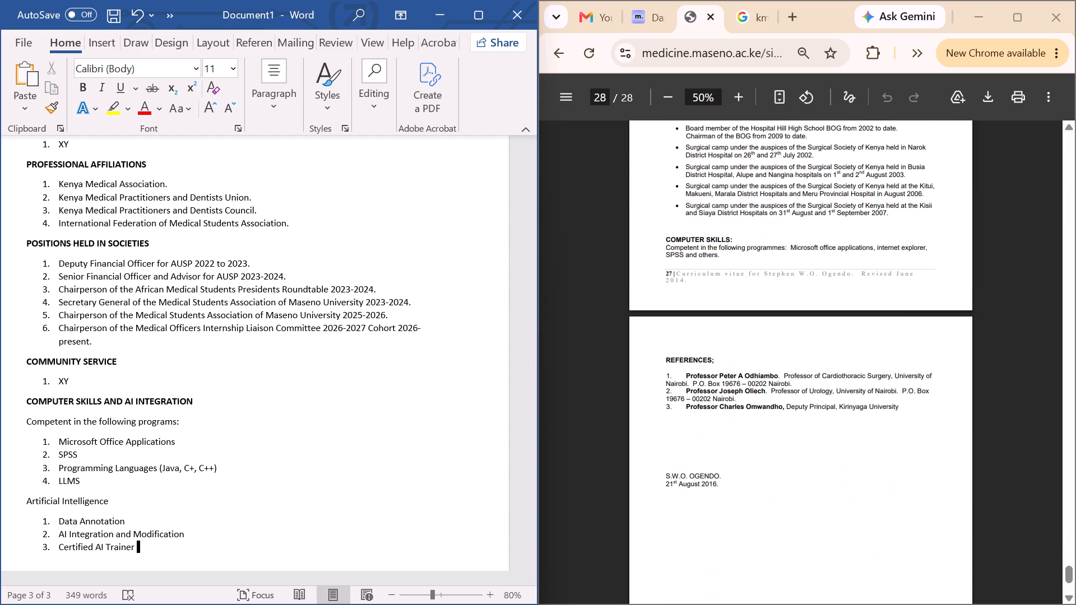
pyautogui.press('Return')
pyautogui.press('Return')
pyautogui.scroll(-3, 789, 389)
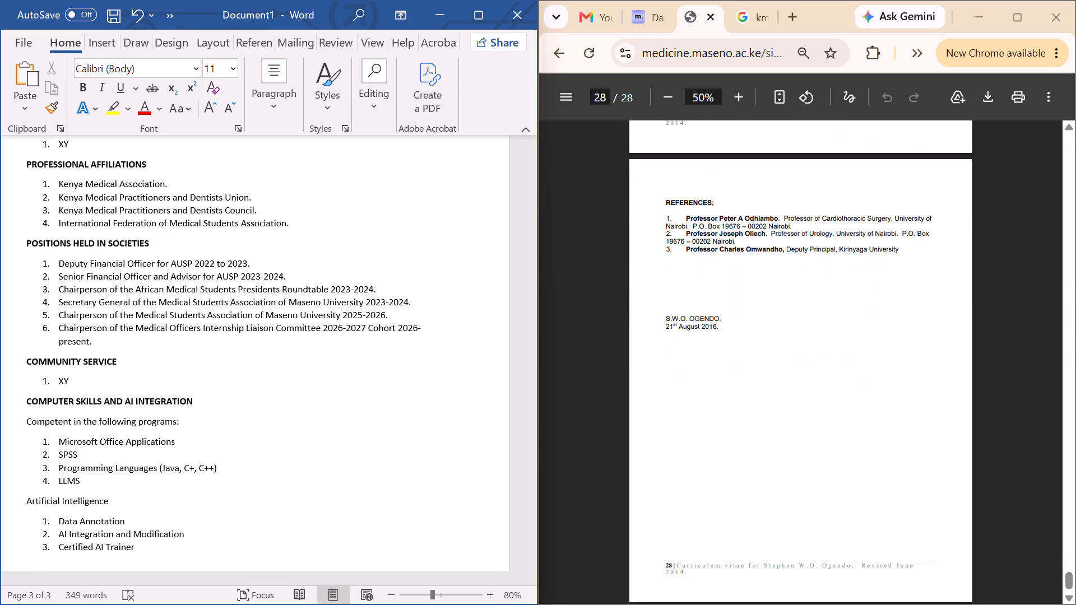
pyautogui.scroll(-4, 291, 440)
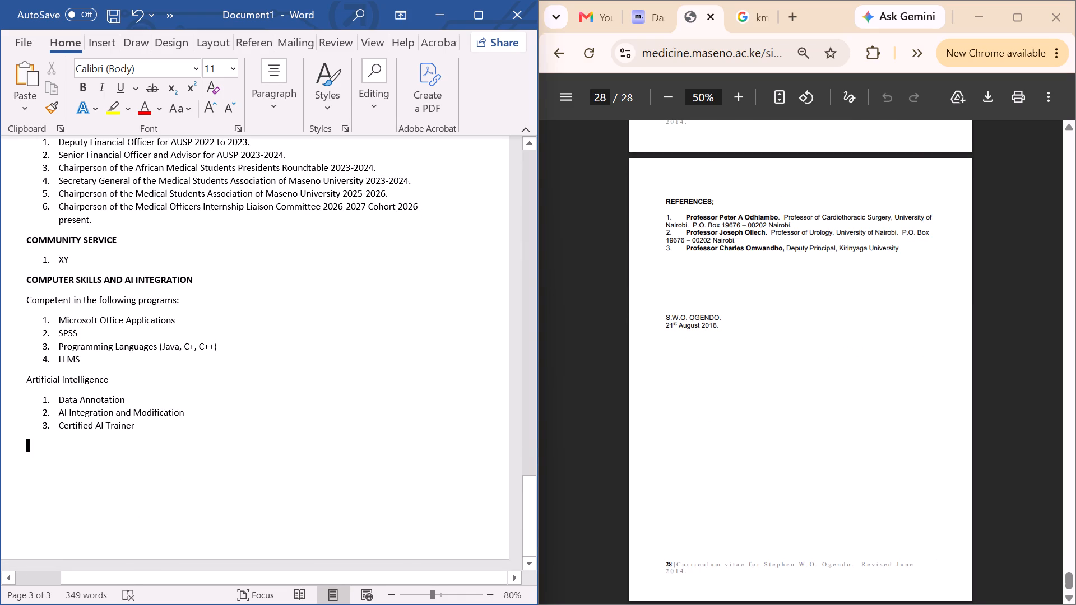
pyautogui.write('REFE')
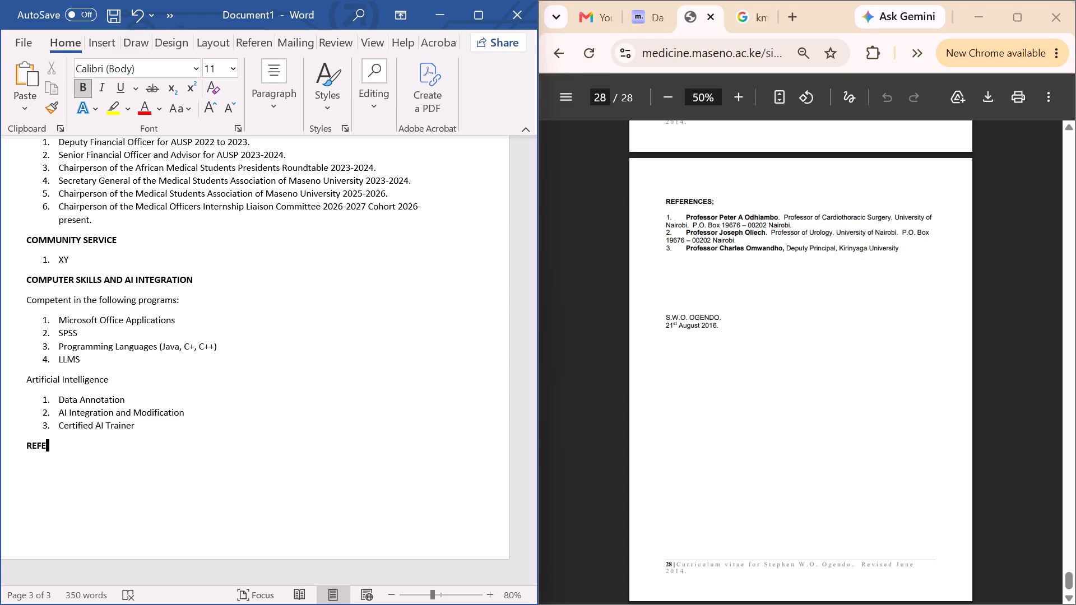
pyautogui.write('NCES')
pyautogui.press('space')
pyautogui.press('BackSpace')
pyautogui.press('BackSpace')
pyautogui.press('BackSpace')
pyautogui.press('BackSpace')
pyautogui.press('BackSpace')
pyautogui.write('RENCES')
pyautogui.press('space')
# Start a numbered list with non-bold numbering under the REFERENCES heading.
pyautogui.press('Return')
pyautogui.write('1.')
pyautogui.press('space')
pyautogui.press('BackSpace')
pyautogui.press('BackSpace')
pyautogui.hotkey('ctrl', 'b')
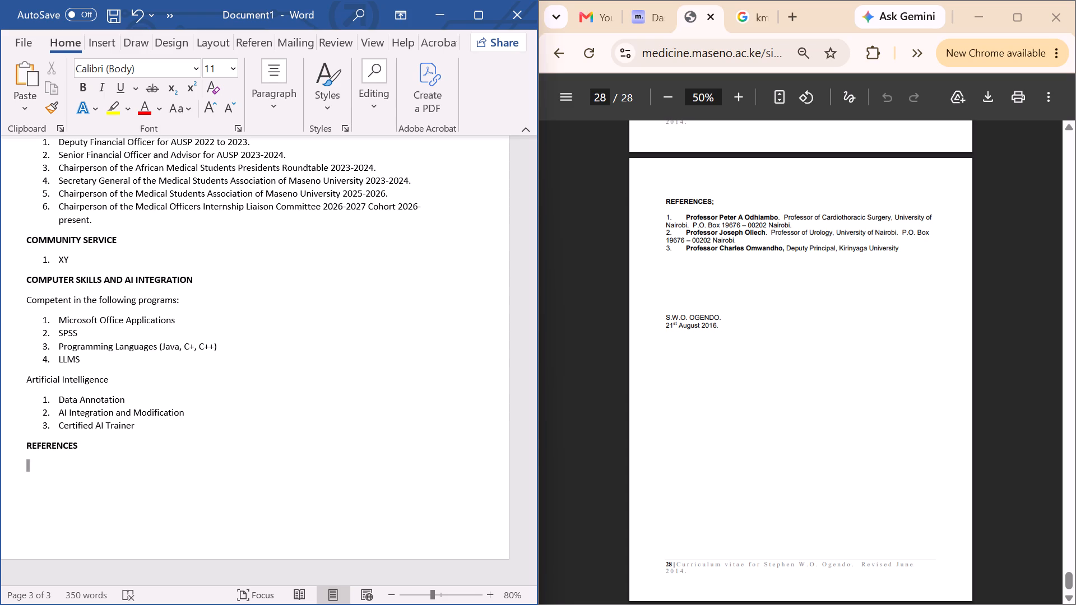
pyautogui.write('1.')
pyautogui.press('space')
# Enter the first referee's title "Professor" and name with middle initials in bold as item 1, ending with a full stop.
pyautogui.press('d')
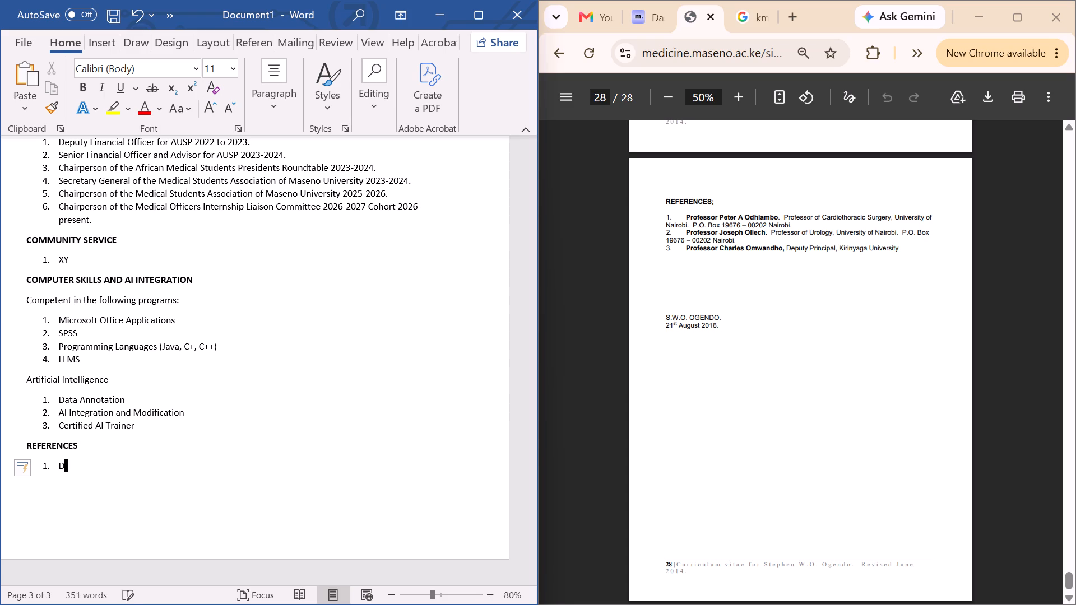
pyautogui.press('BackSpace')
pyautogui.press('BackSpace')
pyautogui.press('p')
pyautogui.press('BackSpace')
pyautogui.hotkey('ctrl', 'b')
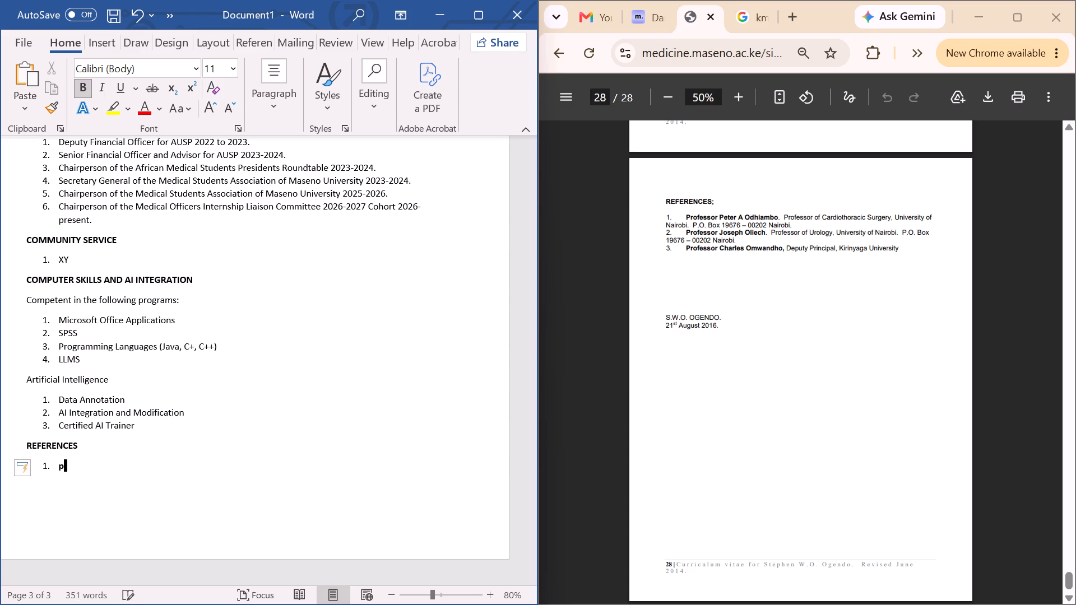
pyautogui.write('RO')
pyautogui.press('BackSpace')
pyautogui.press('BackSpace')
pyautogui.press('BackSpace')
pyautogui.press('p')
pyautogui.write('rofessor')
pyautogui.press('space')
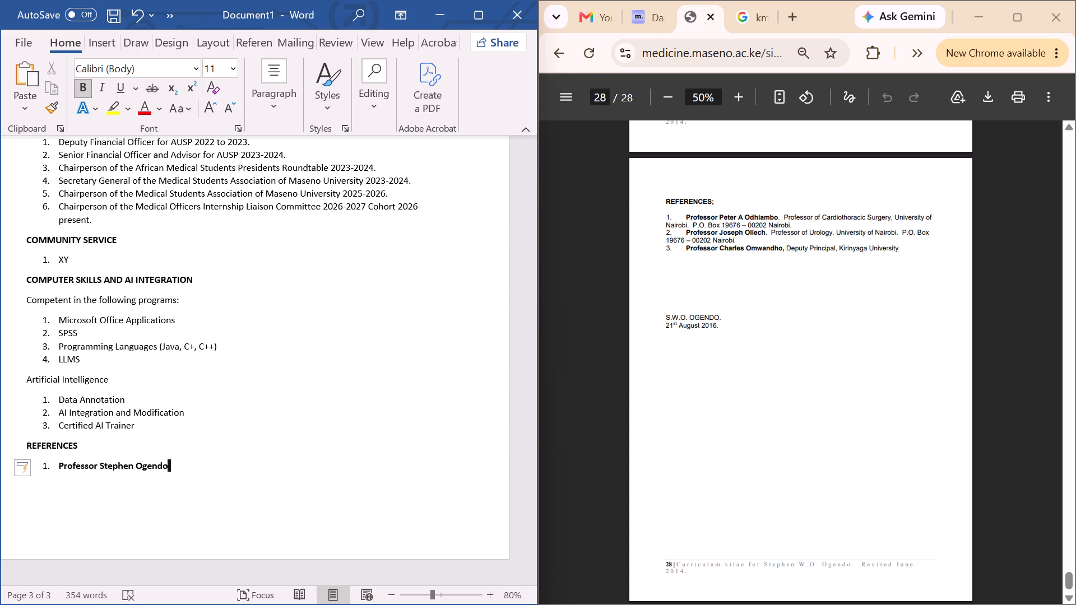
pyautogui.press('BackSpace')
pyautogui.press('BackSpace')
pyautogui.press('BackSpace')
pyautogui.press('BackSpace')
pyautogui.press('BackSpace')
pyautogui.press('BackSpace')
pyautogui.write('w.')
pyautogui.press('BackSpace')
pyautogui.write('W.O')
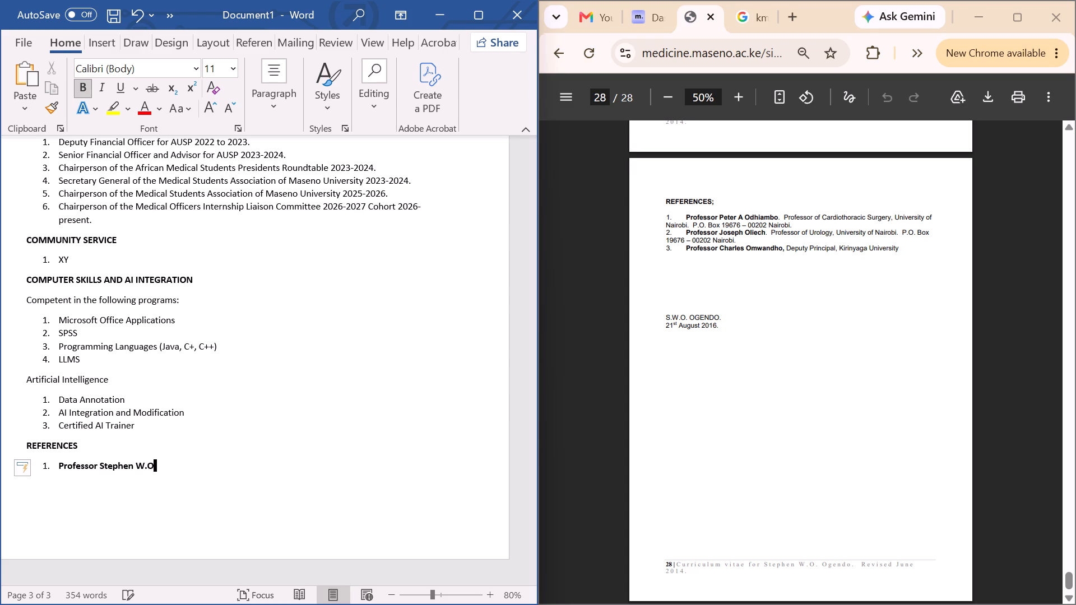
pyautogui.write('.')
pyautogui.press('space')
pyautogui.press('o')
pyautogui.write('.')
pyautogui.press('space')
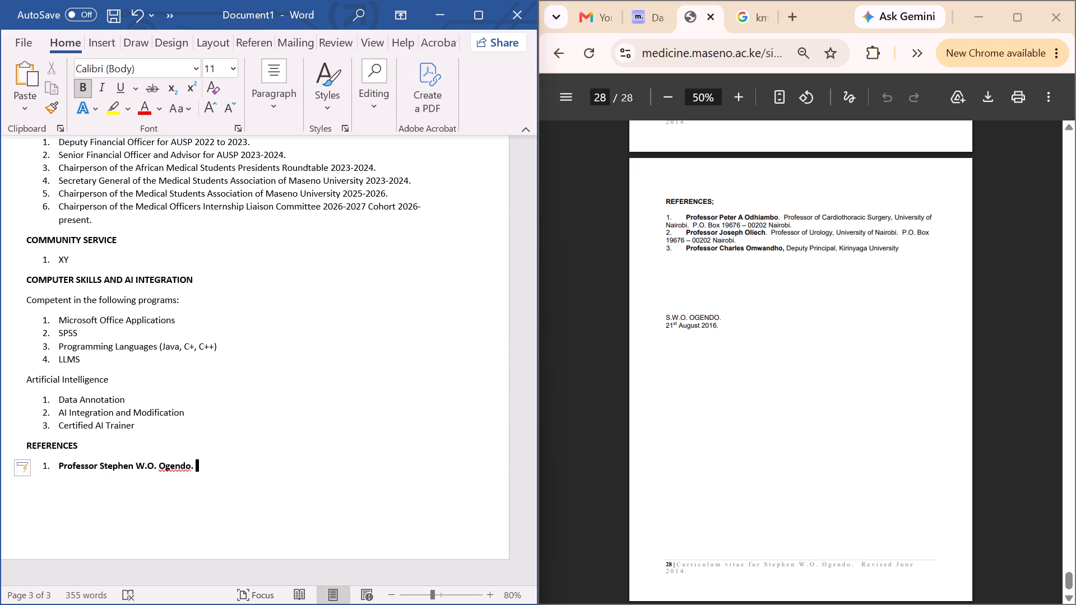
# Continue the first reference after the name in regular weight with "Professor of Cardiothoracic Surgery and".
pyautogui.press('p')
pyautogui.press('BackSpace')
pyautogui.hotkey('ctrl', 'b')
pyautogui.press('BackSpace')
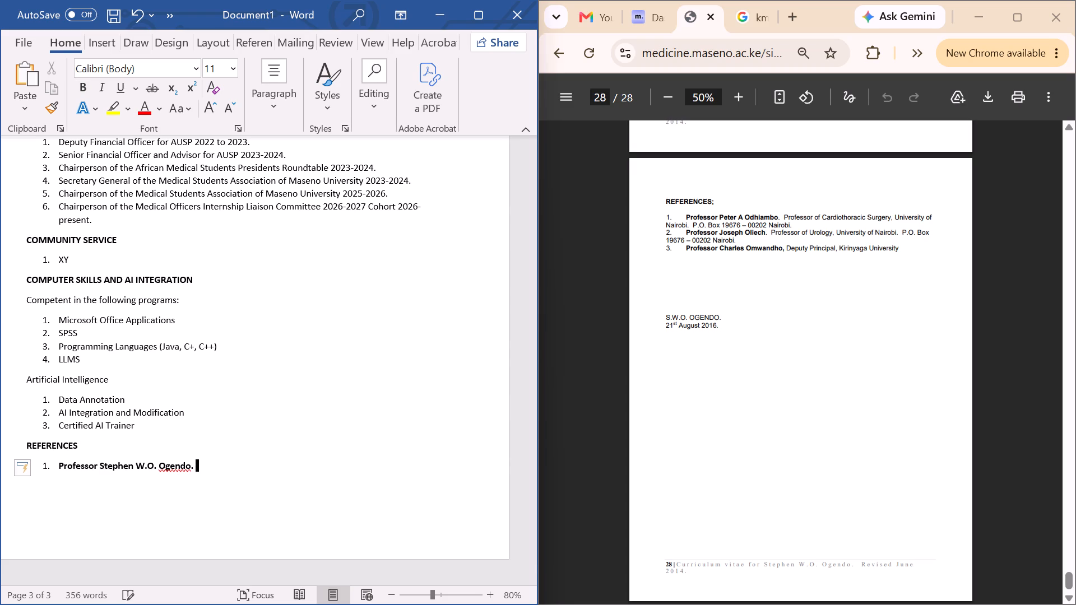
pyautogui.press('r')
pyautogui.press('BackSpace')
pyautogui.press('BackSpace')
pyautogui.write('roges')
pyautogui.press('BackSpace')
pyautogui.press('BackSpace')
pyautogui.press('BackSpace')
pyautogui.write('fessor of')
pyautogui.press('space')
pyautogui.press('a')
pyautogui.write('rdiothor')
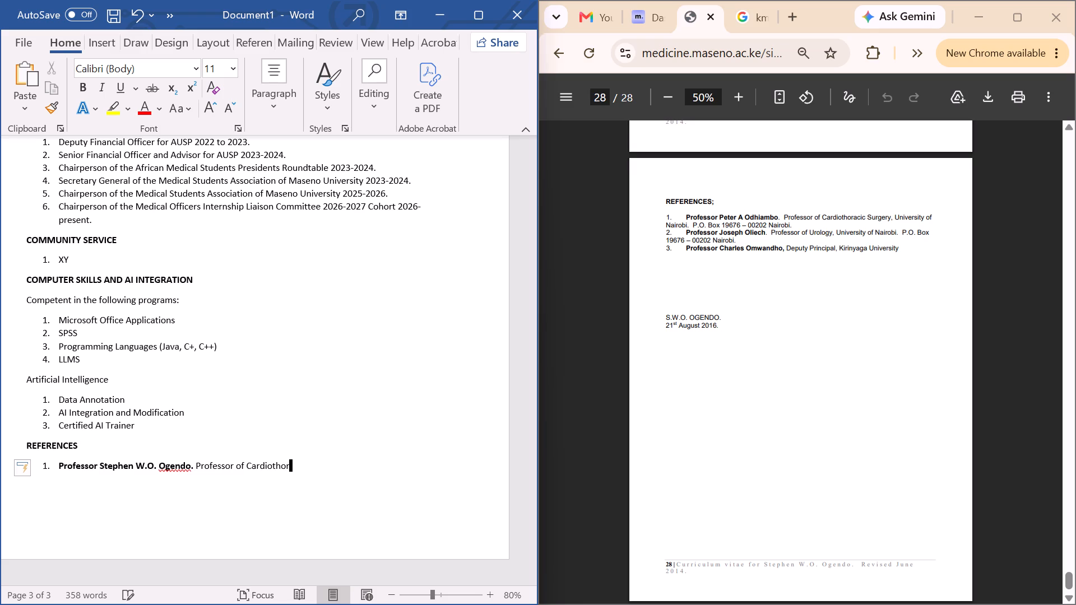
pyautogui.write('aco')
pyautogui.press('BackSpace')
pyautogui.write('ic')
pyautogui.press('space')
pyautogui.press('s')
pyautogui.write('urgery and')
# Complete the first referee's description with "Dean of the Faculty of Medicine Maseno University".
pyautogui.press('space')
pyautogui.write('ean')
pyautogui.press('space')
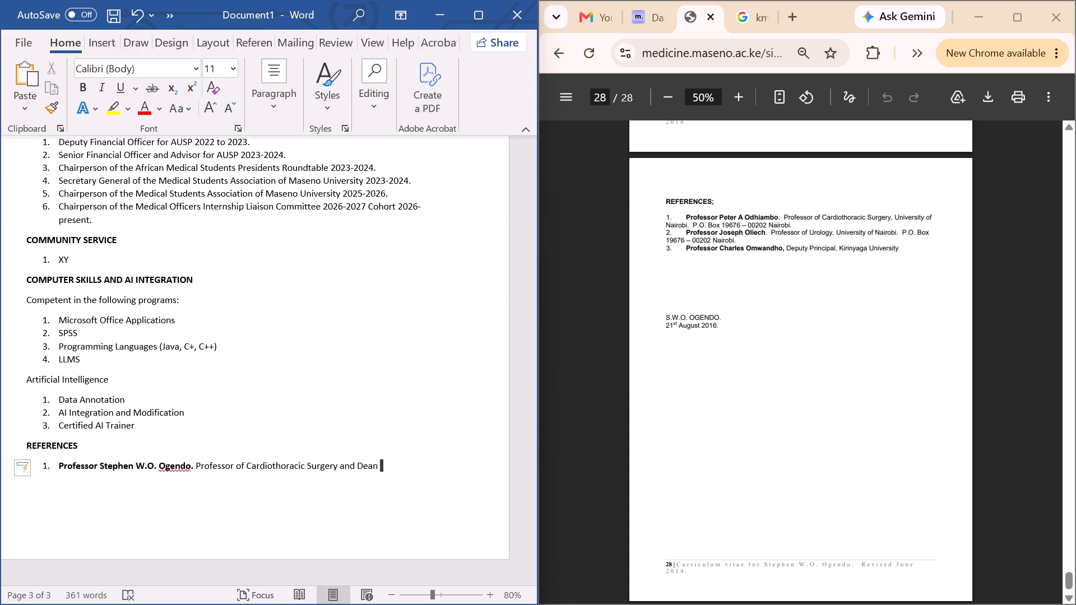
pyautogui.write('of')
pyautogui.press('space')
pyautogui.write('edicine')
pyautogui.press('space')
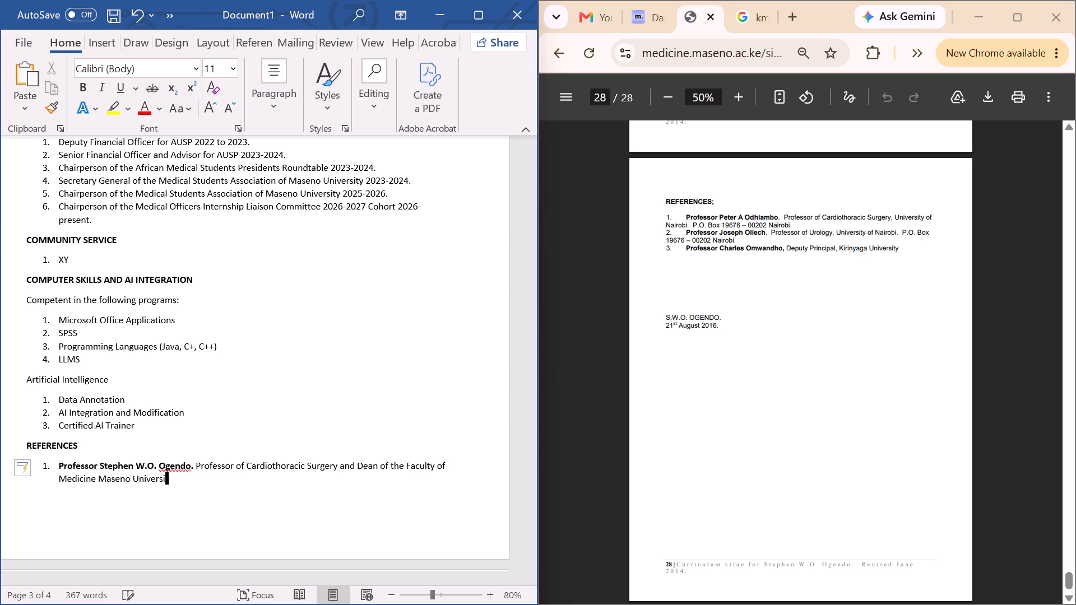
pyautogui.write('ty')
# Copy the P.O. Box line of the private contact address on page 2 of the sample CV PDF.
pyautogui.scroll(18, 734, 308)
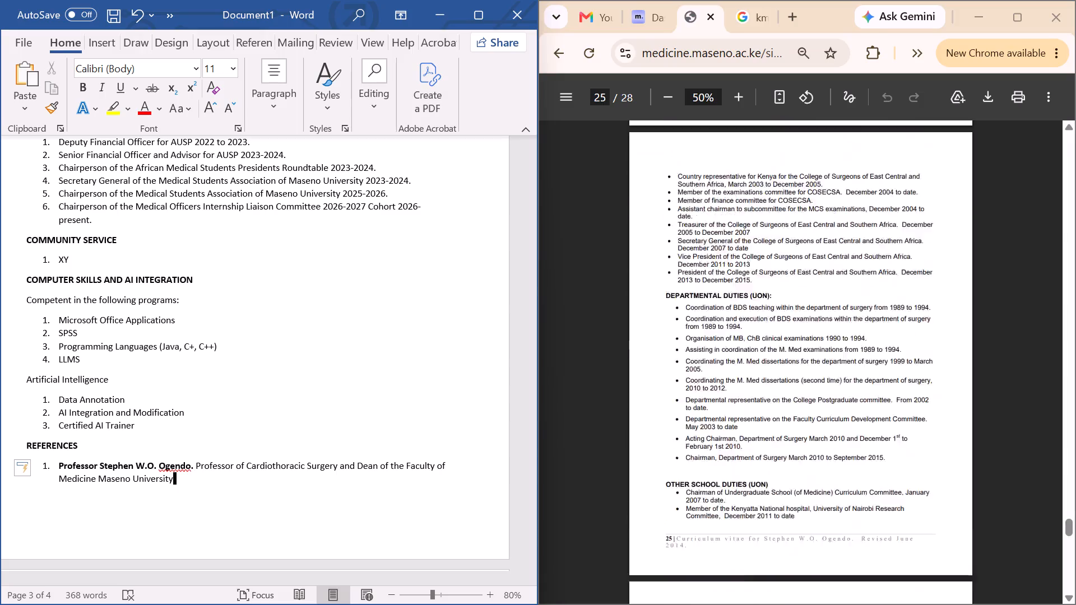
pyautogui.scroll(20, 734, 309)
pyautogui.scroll(20, 734, 309)
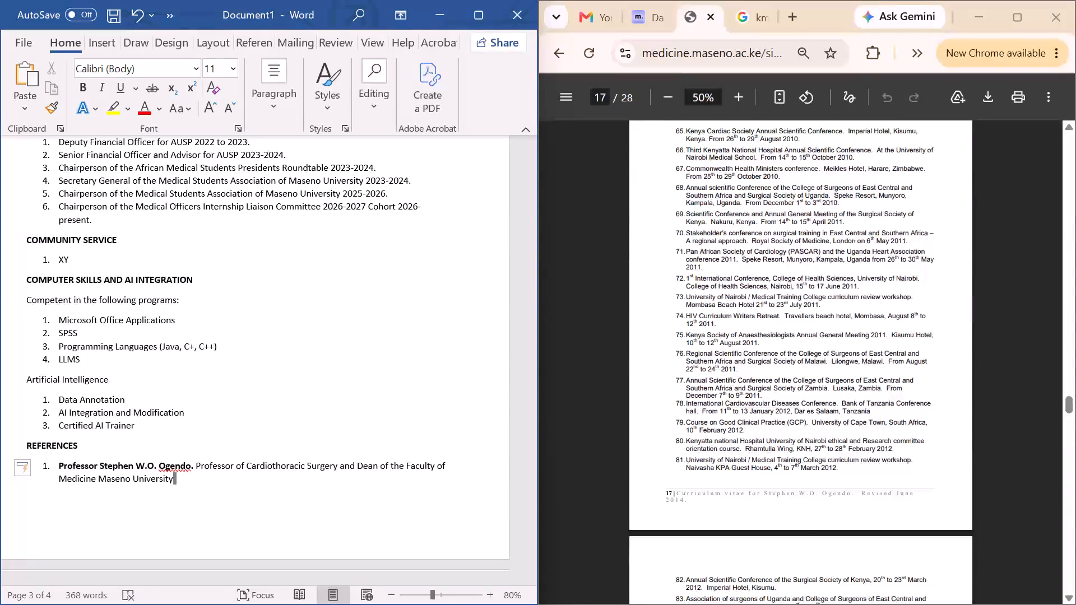
pyautogui.scroll(13, 734, 309)
pyautogui.scroll(12, 734, 309)
pyautogui.scroll(12, 734, 309)
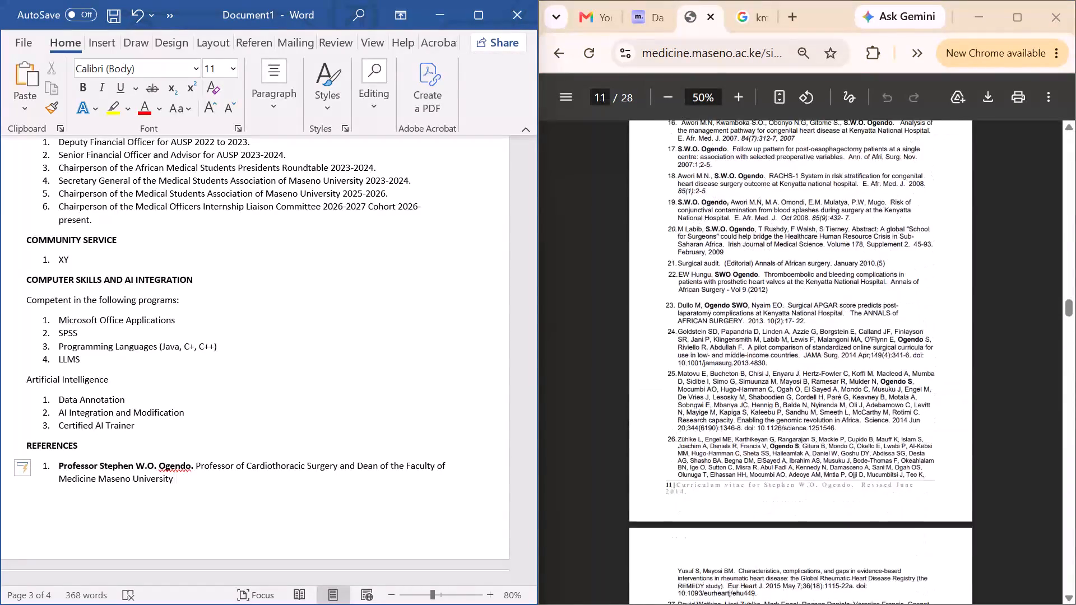
pyautogui.scroll(3, 734, 309)
pyautogui.scroll(20, 734, 309)
pyautogui.scroll(9, 734, 309)
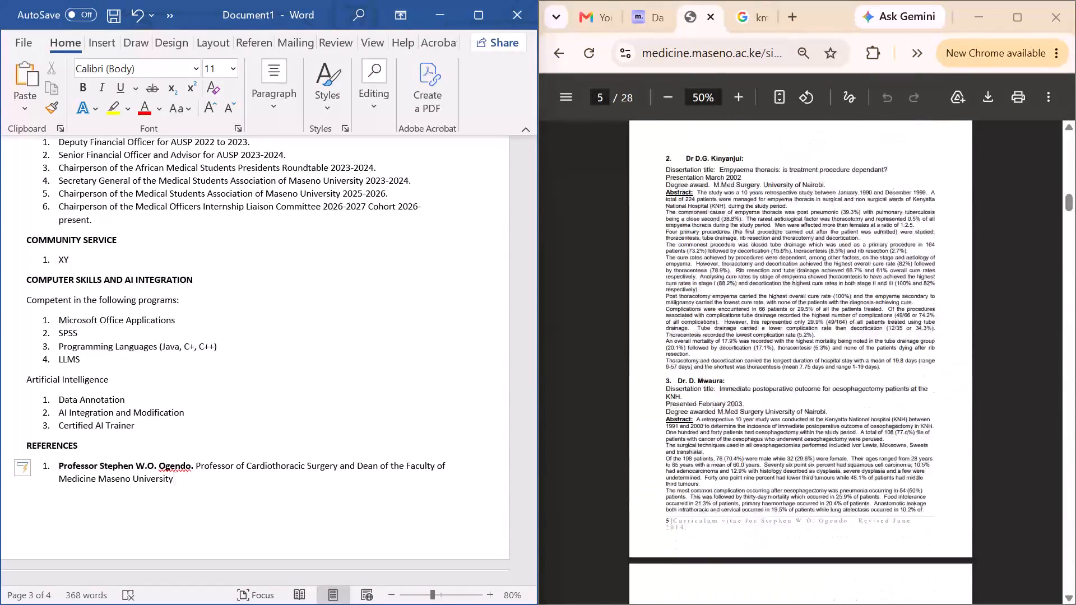
pyautogui.scroll(19, 734, 309)
pyautogui.scroll(2, 734, 309)
pyautogui.scroll(-4, 734, 309)
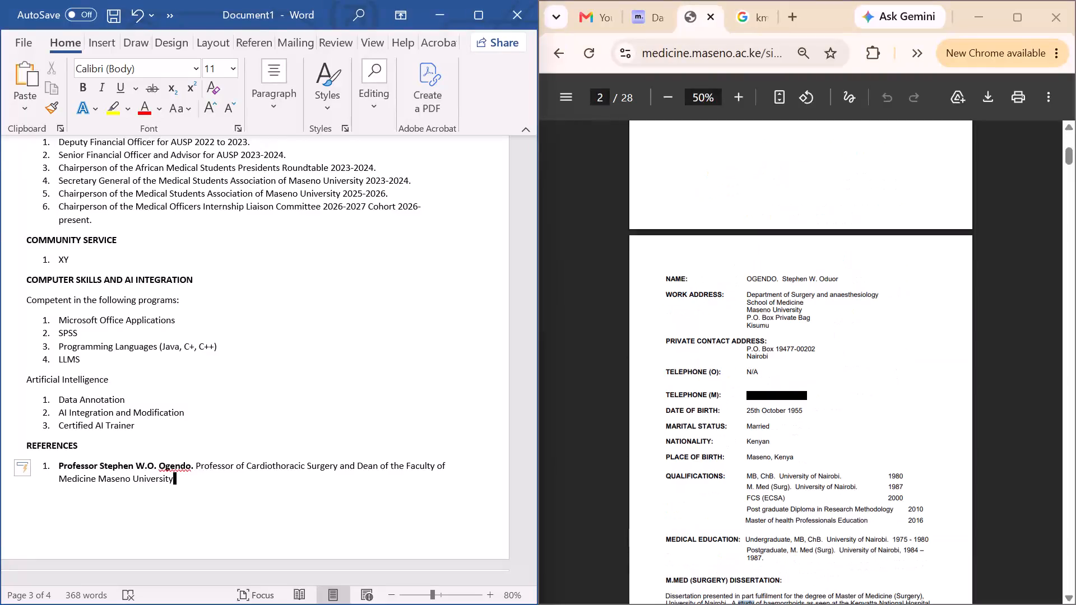
pyautogui.scroll(-1, 734, 309)
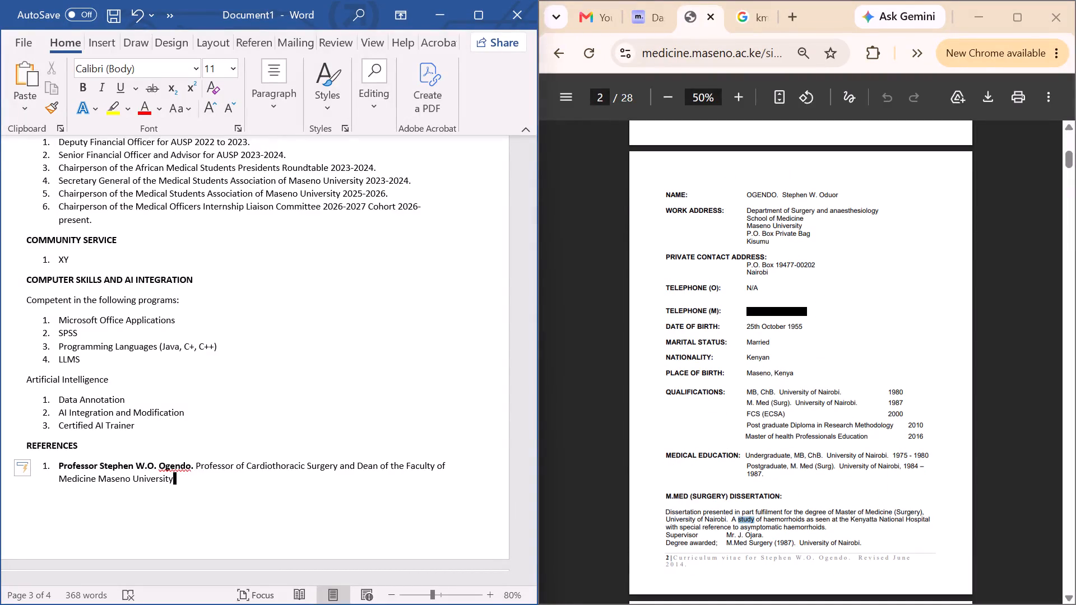
pyautogui.moveTo(747, 266); pyautogui.dragTo(817, 267)
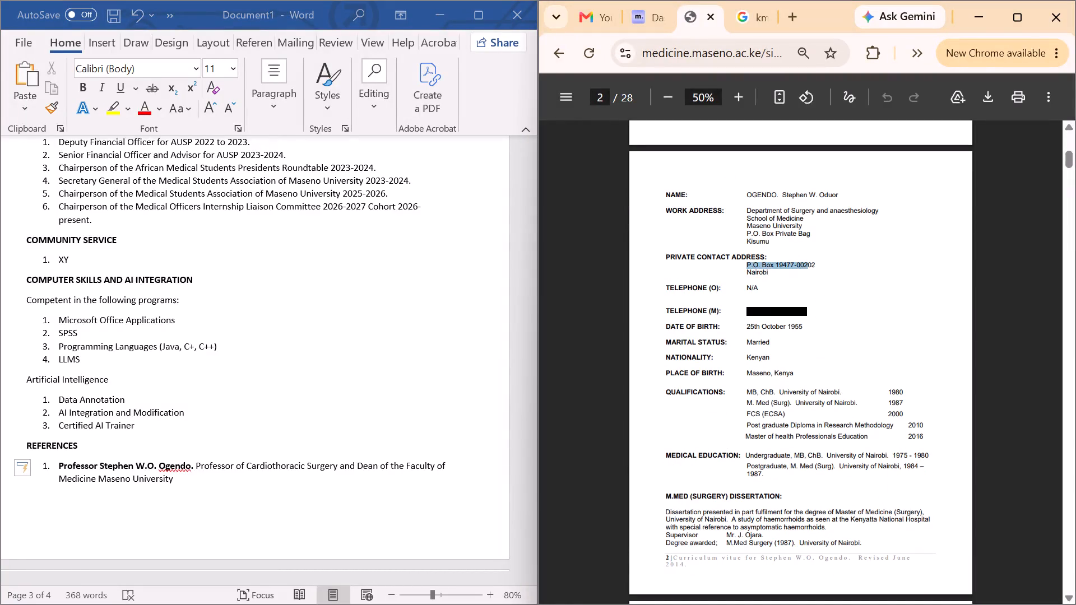
pyautogui.hotkey('ctrl', 'c')
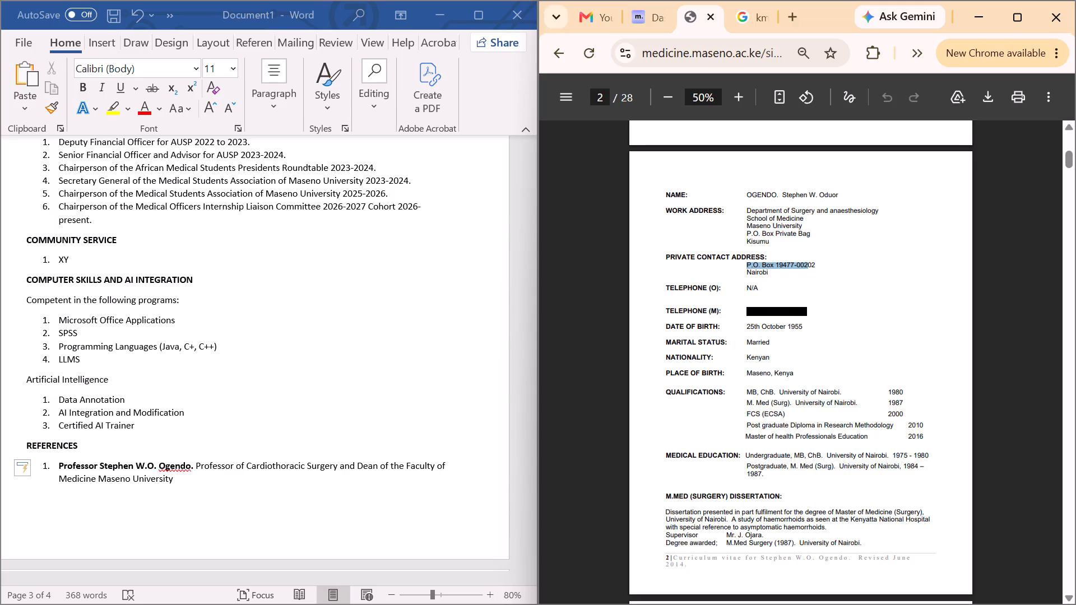
# Paste the copied P.O. Box after "Maseno University" in the first reference and end it with a full stop.
pyautogui.click(180, 476)
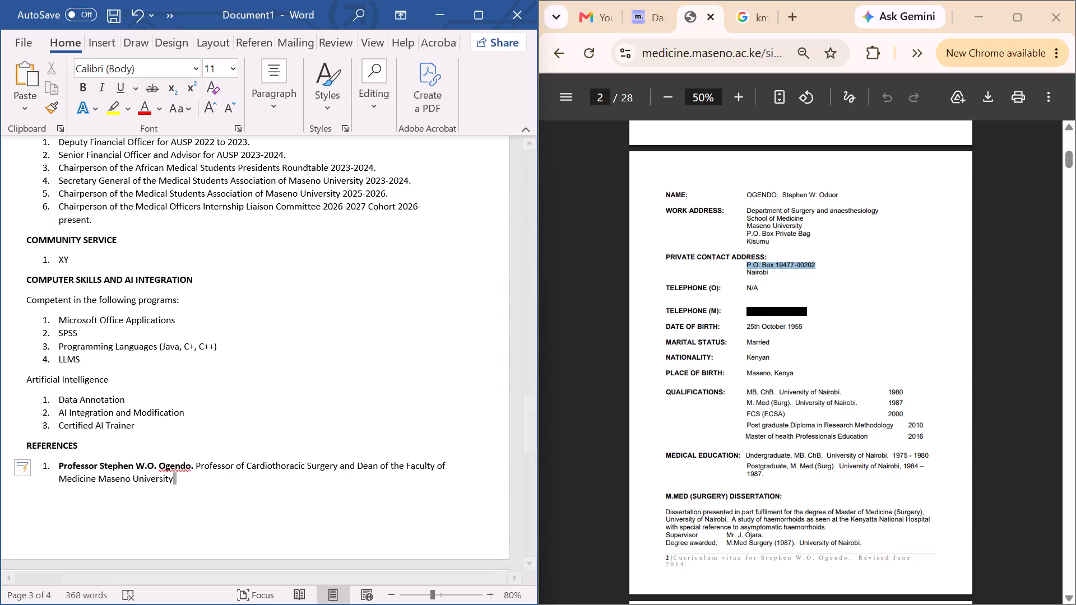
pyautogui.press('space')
pyautogui.hotkey('ctrl', 'v')
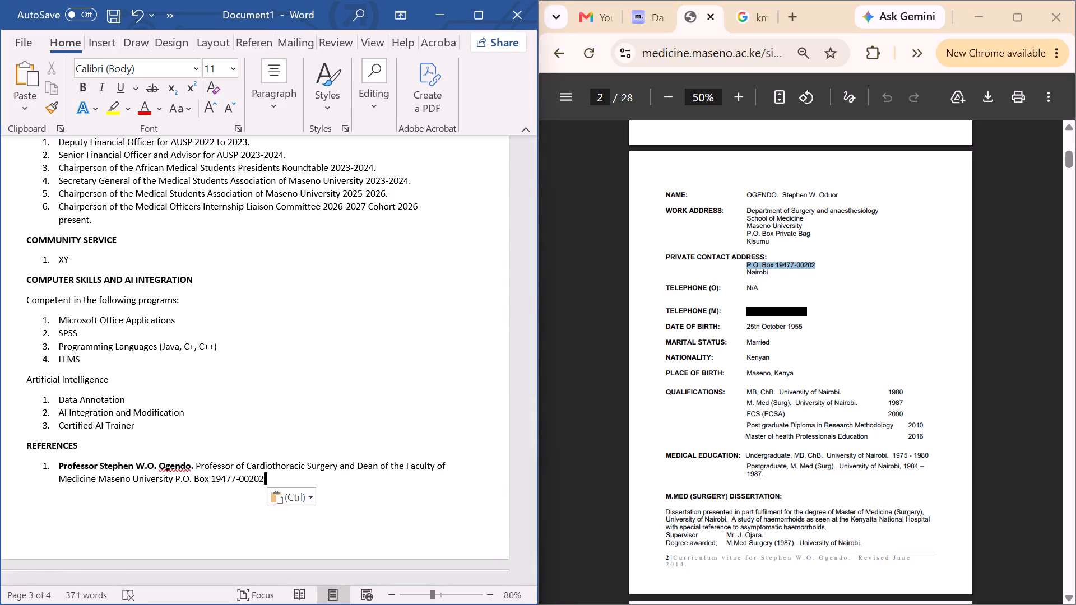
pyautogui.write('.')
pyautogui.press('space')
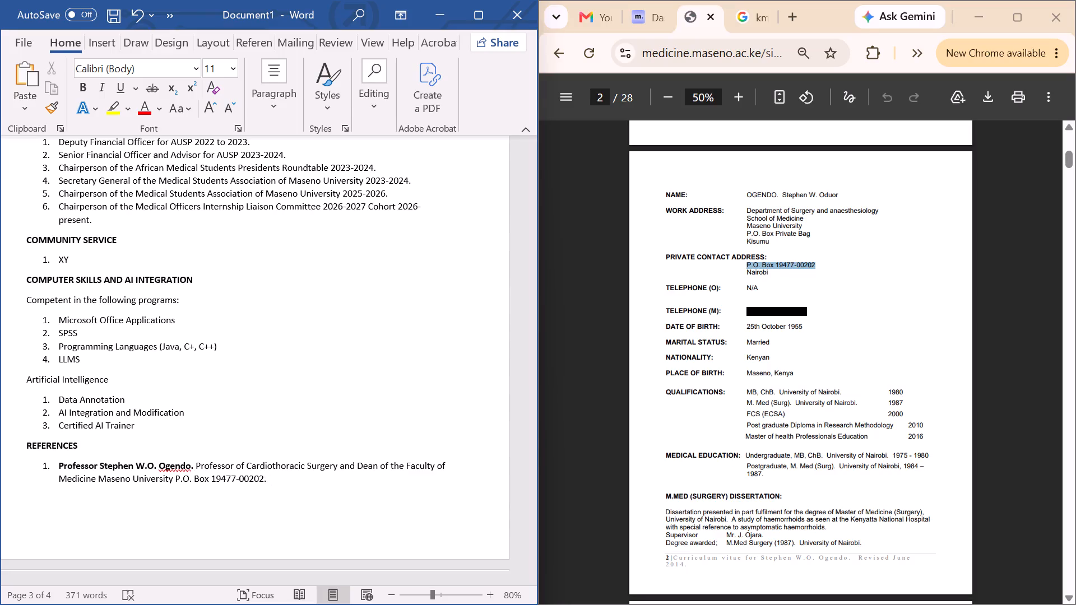
# Start item 2 of the references list with the title "Doctor" in bold, using the sample CV's references page as a guide.
pyautogui.scroll(-20, 831, 425)
pyautogui.scroll(-2, 831, 425)
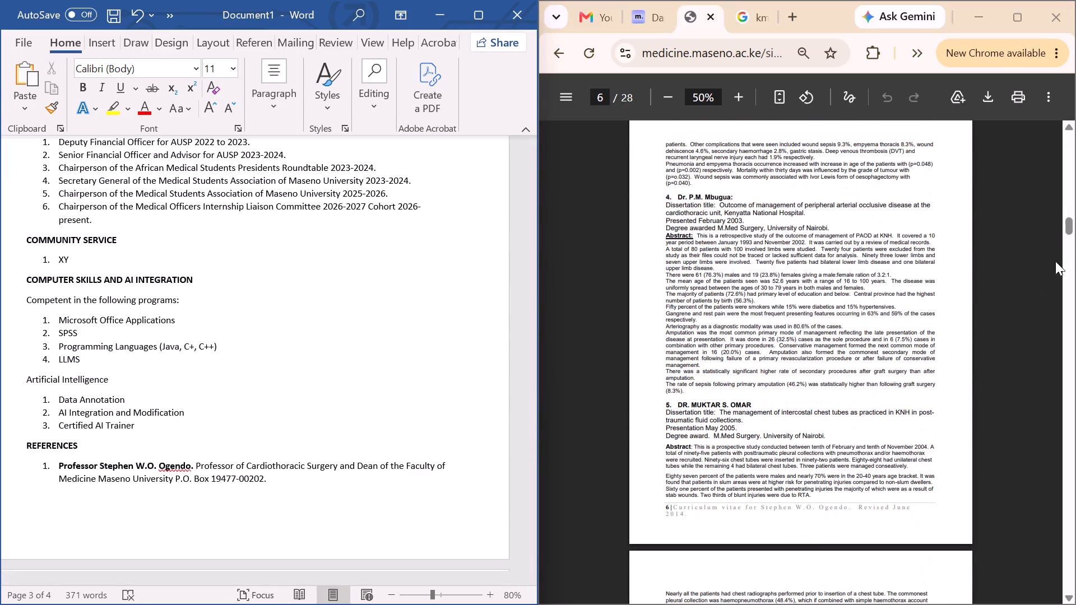
pyautogui.moveTo(1069, 228); pyautogui.dragTo(1075, 597)
pyautogui.click(288, 480)
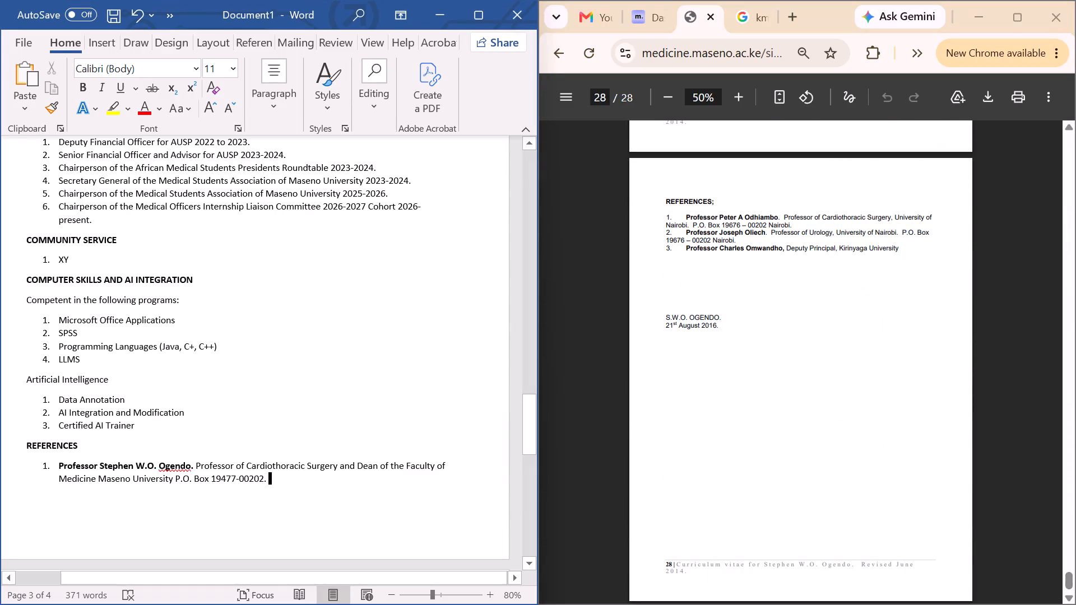
pyautogui.press('Return')
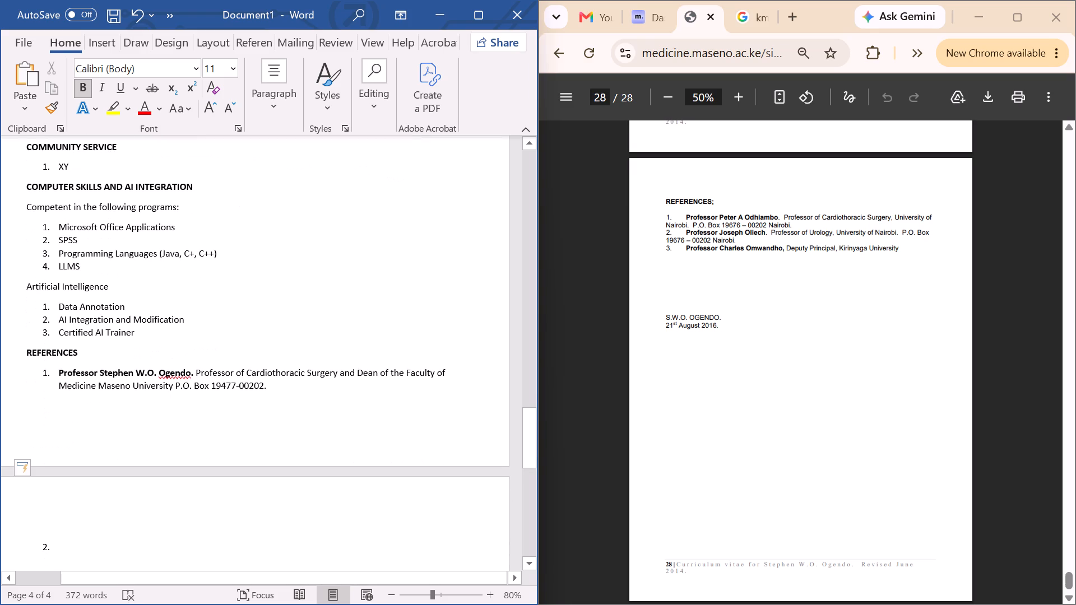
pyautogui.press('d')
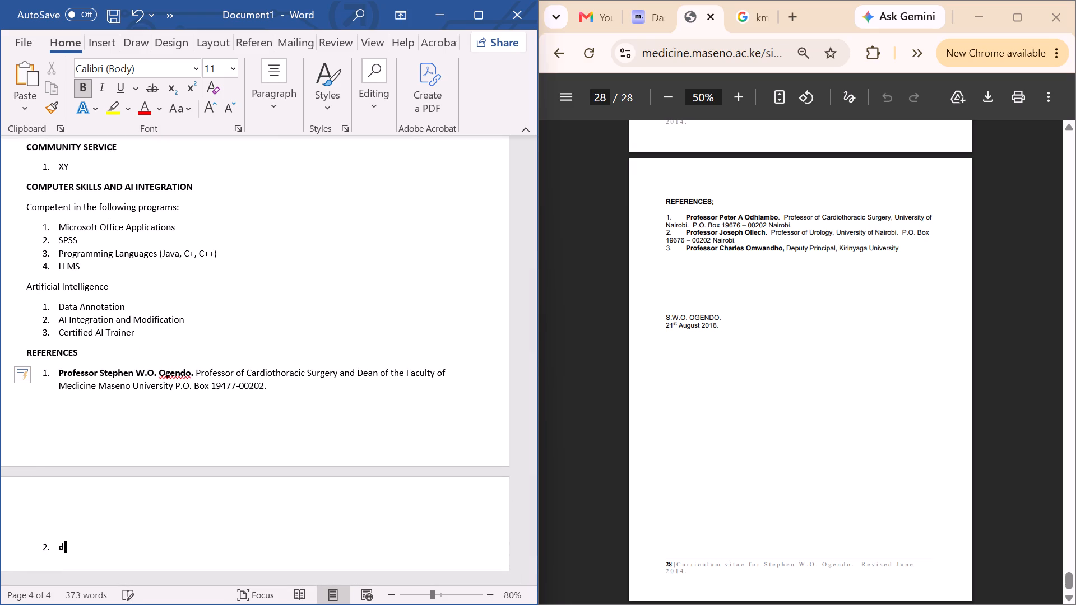
pyautogui.press('BackSpace')
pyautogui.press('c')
pyautogui.press('BackSpace')
# Enter the second referee's name in bold after the title, ending with a full stop.
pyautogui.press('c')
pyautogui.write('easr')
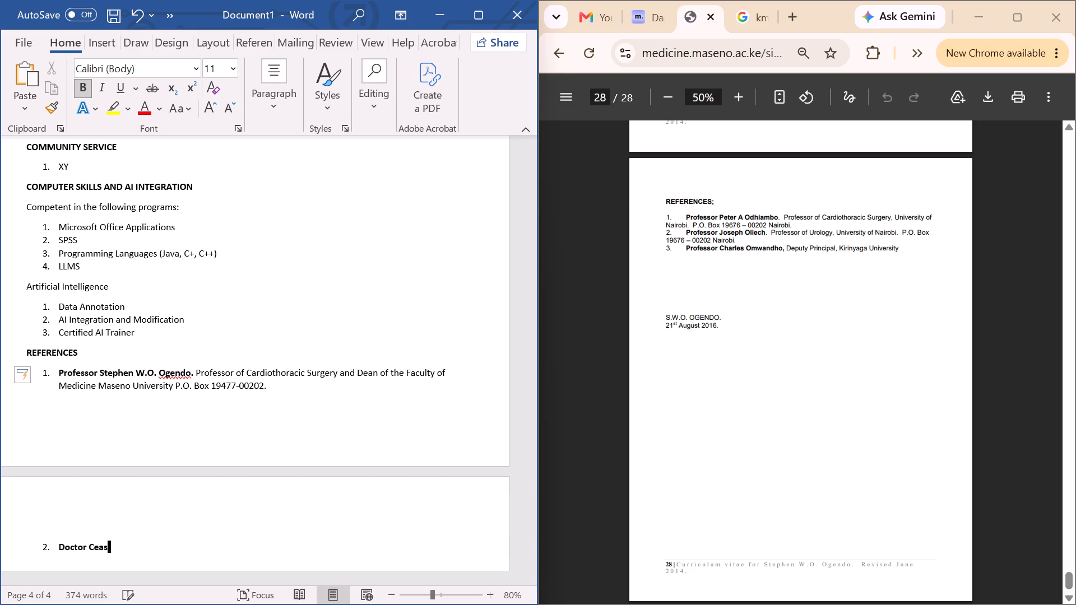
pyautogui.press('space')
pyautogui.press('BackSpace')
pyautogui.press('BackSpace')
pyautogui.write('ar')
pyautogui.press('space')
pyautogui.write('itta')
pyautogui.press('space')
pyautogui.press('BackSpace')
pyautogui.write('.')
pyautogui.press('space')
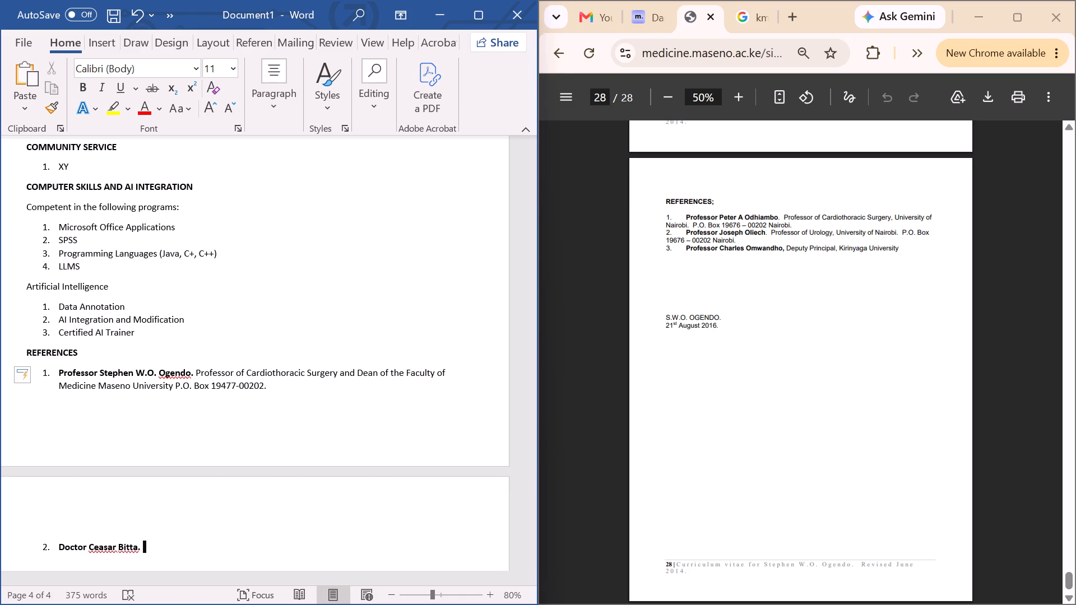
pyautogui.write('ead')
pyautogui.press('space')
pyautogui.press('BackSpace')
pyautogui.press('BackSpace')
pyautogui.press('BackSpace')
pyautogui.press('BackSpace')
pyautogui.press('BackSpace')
# Continue the second reference in regular weight with "Chair of Department of Surgery and".
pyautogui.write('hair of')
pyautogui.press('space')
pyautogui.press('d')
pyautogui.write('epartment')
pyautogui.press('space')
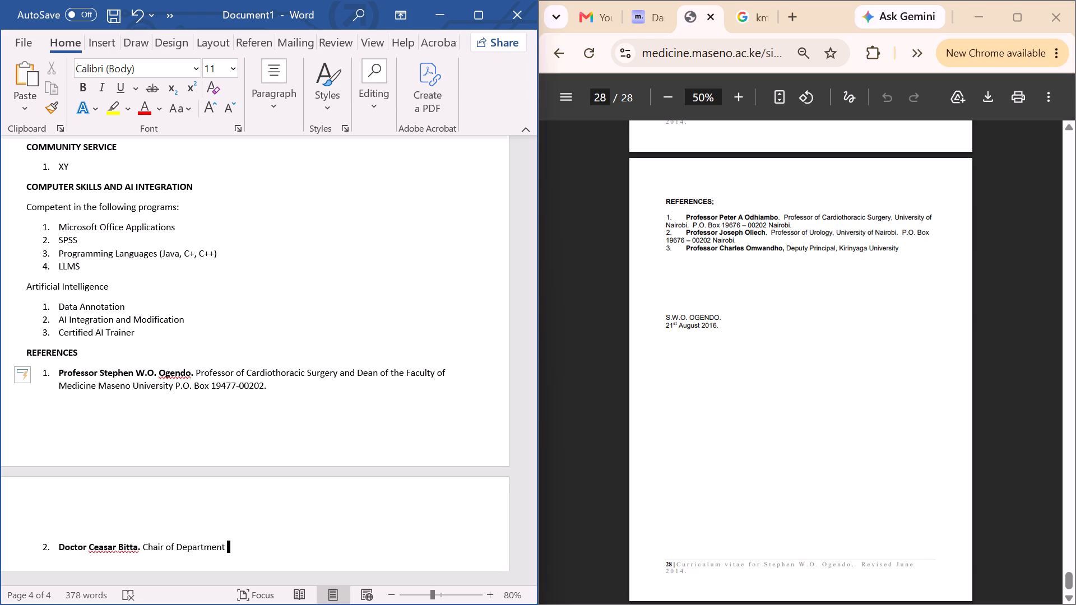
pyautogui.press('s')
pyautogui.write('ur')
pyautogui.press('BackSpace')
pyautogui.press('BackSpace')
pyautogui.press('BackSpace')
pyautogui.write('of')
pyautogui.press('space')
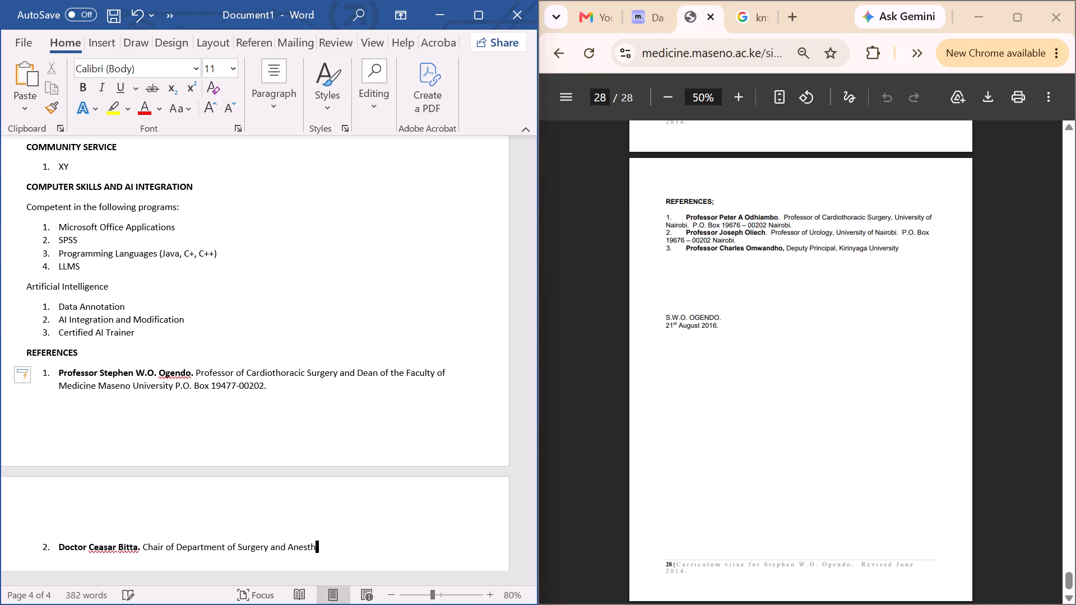
# Complete the second referee's description with "Anesthiology, Maseno University.".
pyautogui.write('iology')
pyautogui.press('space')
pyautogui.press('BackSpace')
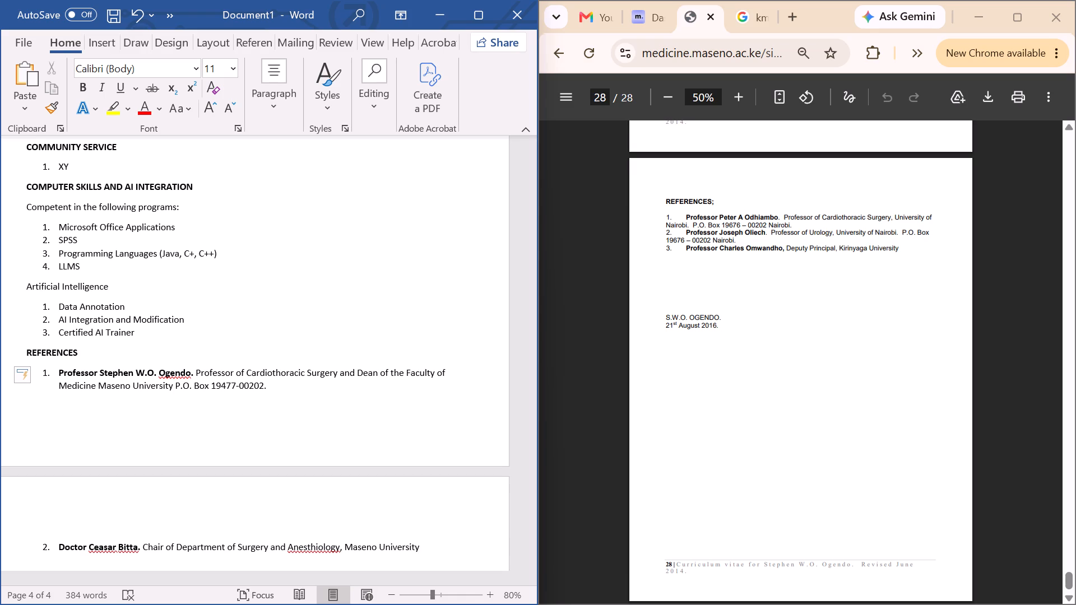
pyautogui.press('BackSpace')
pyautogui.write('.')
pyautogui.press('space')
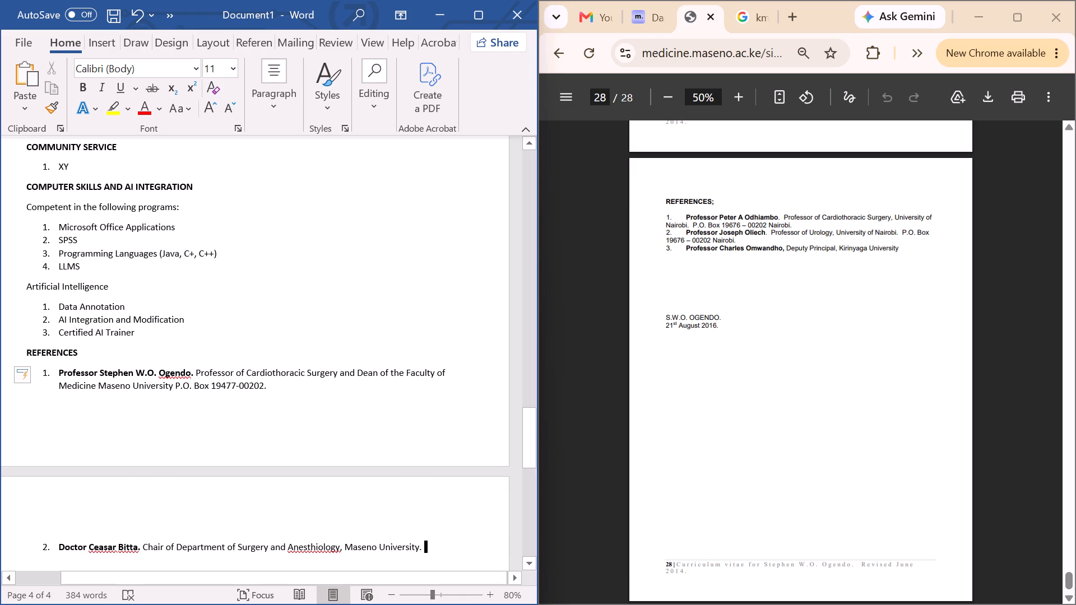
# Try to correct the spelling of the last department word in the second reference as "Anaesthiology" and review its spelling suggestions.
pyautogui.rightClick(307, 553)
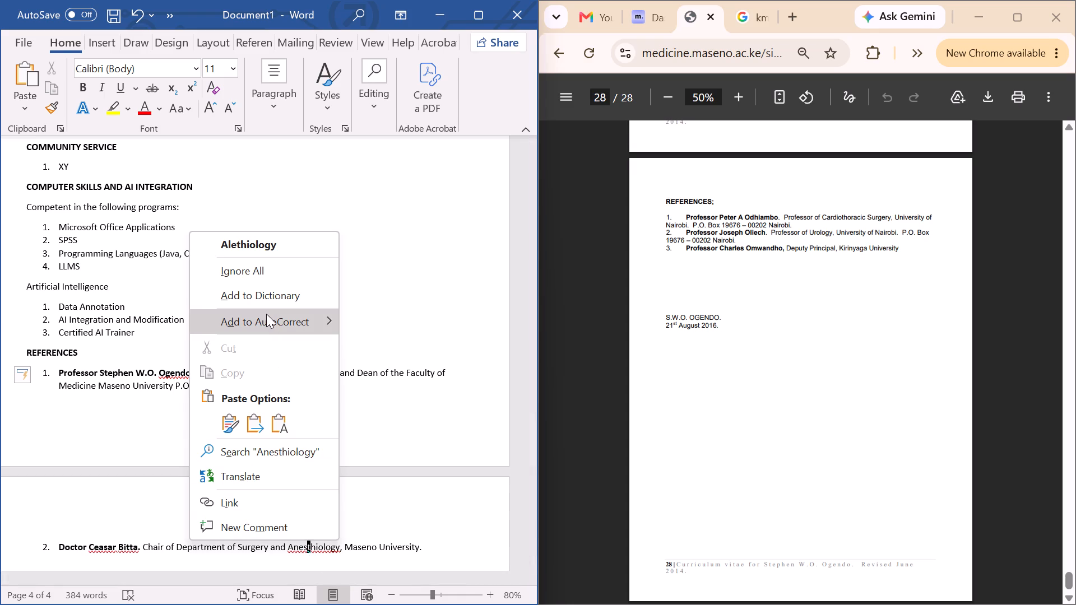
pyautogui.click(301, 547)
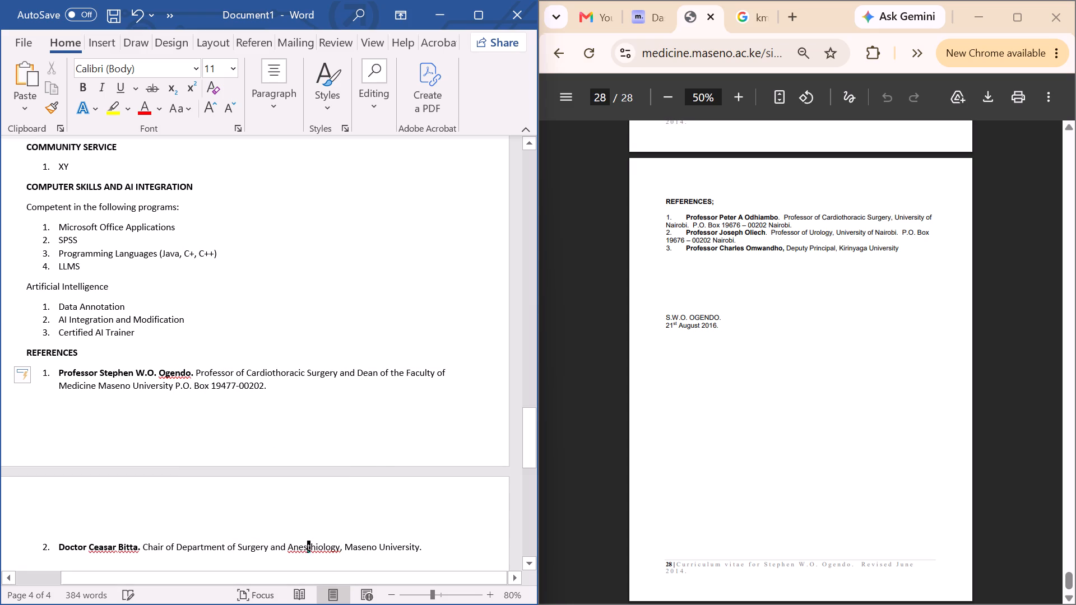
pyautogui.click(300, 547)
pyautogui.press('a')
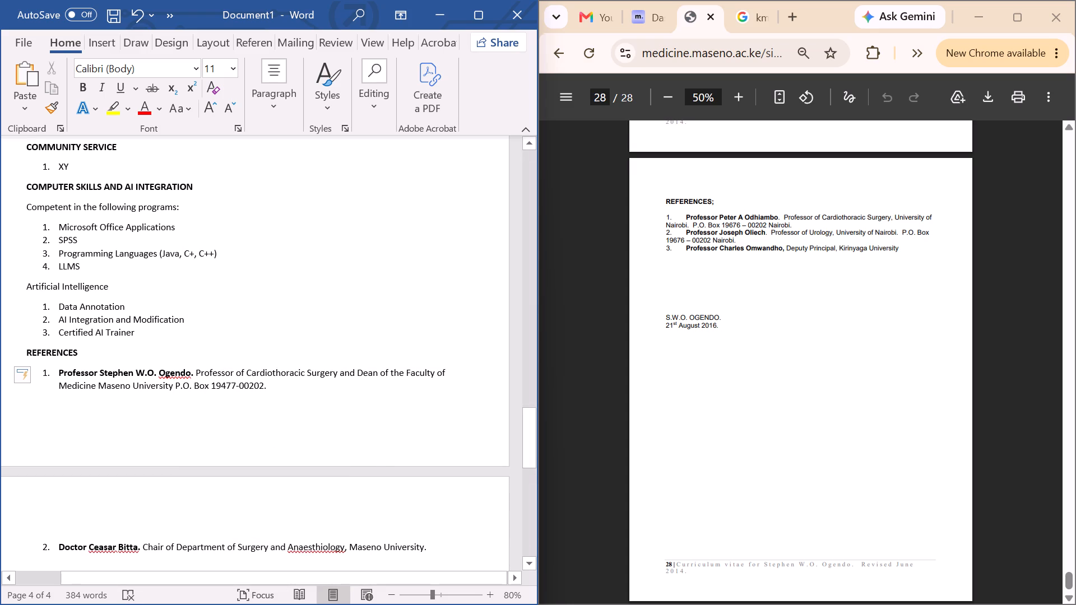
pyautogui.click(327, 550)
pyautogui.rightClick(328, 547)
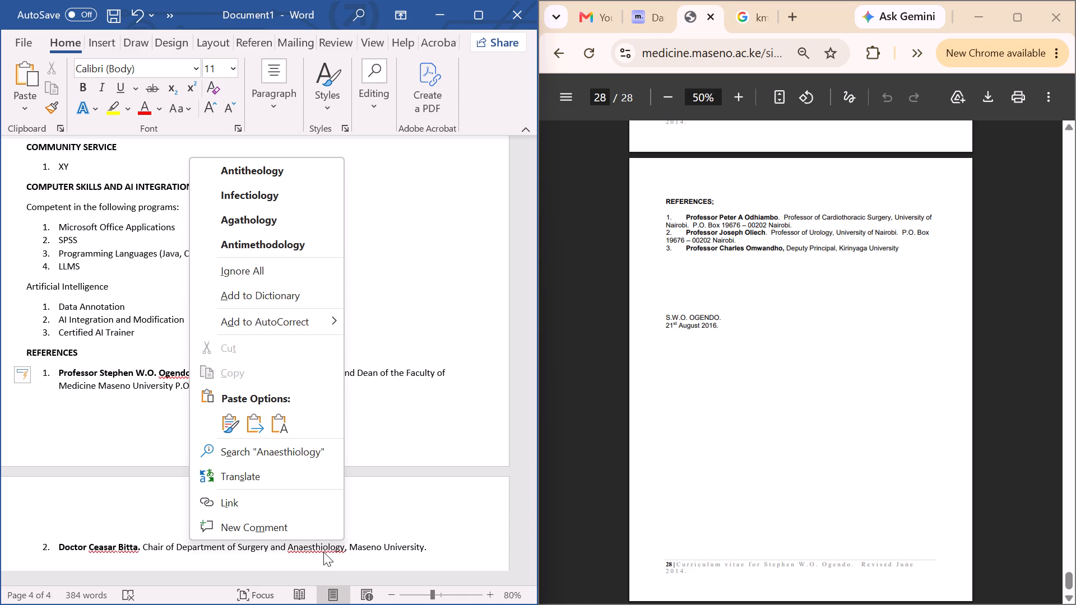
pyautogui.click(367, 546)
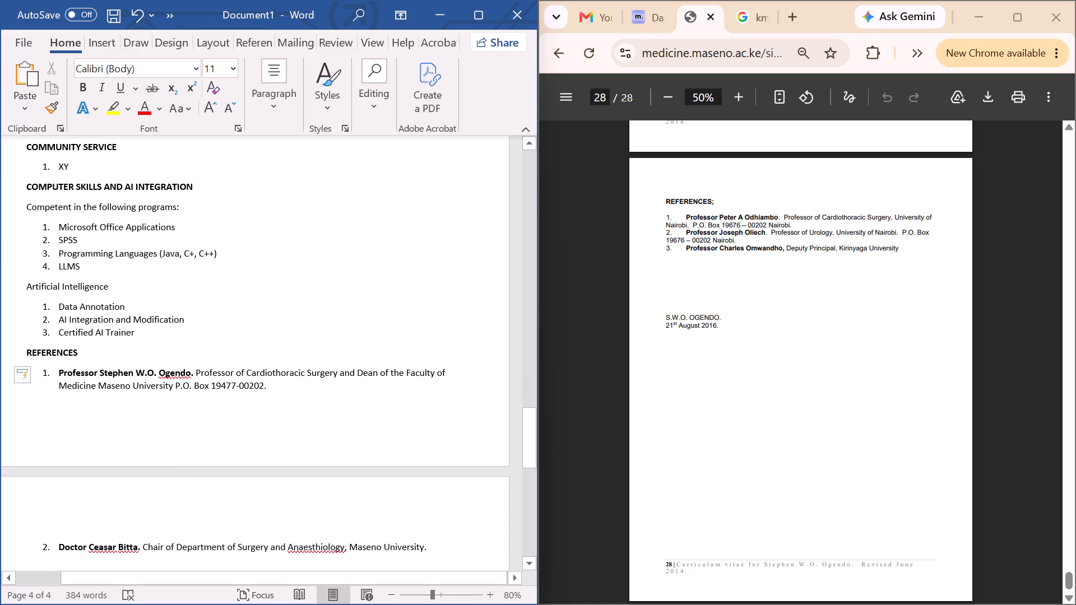
# Replace the misspelled department word in the second reference with "Anesthesia", using the spelling suggestion.
pyautogui.click(345, 548)
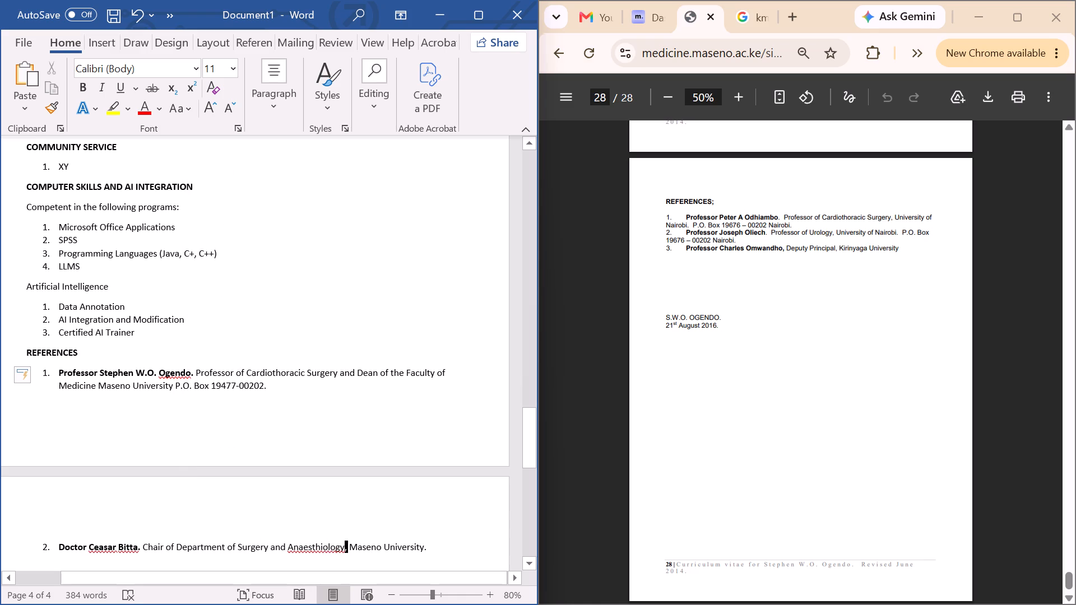
pyautogui.click(343, 548)
pyautogui.press('BackSpace')
pyautogui.press('BackSpace')
pyautogui.press('BackSpace')
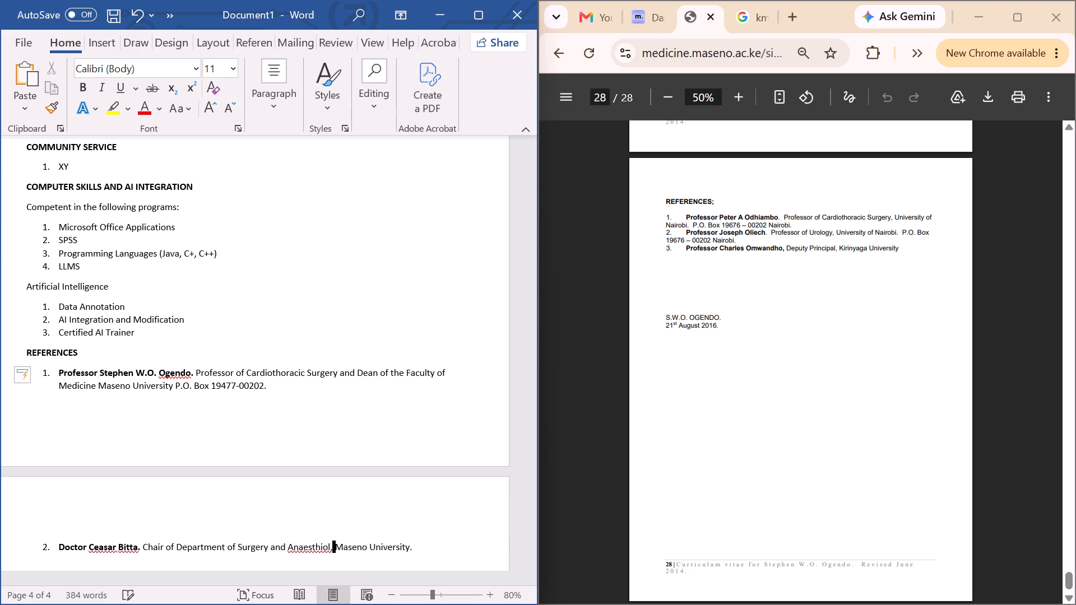
pyautogui.press('BackSpace')
pyautogui.press('BackSpace')
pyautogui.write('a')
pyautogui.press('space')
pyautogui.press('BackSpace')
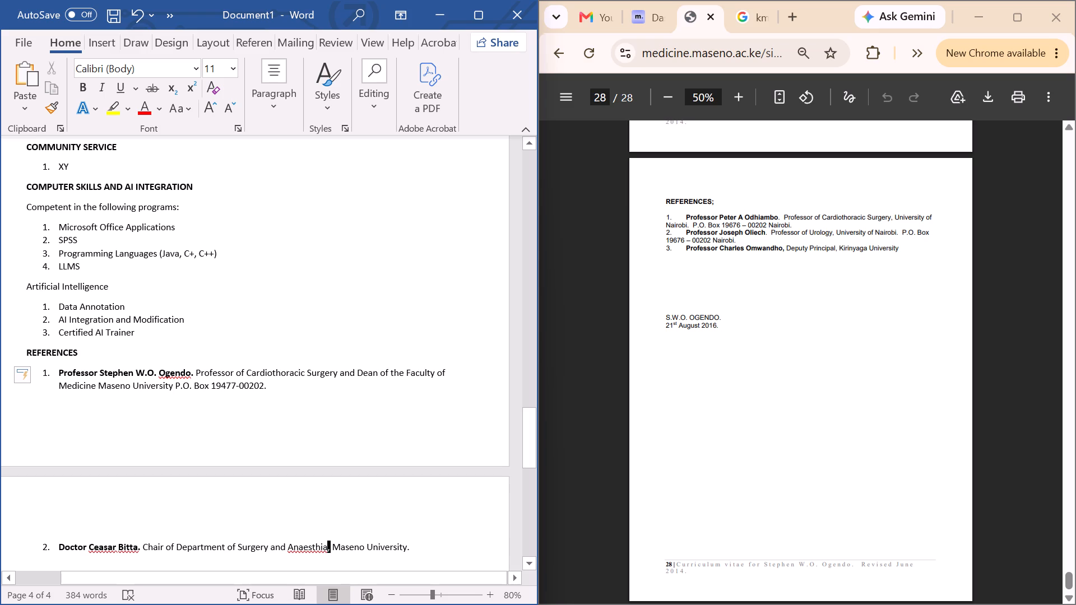
pyautogui.click(322, 547)
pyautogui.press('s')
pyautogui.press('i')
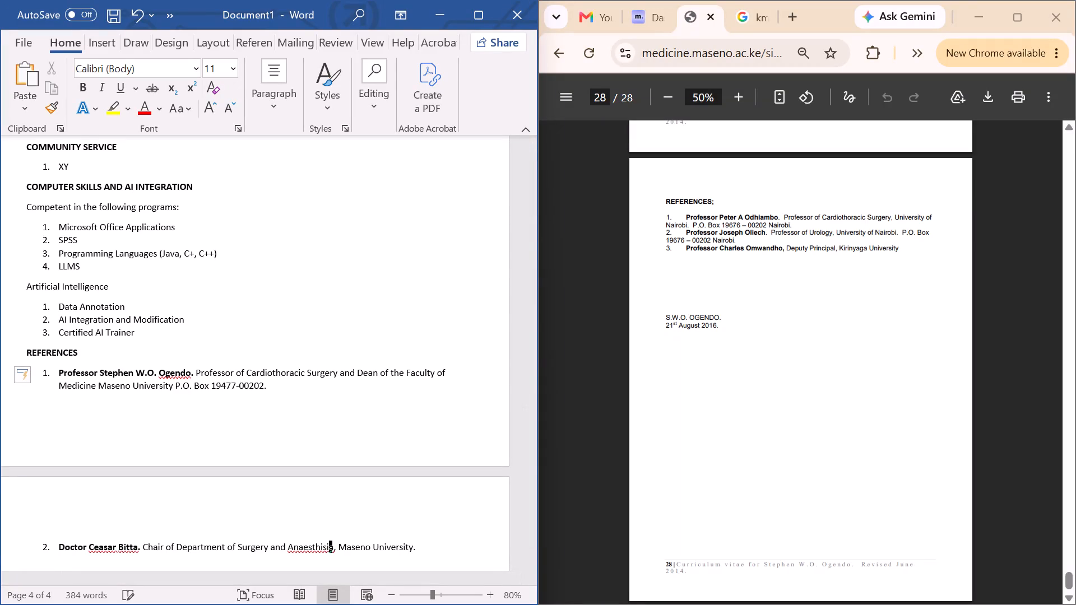
pyautogui.click(313, 549)
pyautogui.rightClick(313, 549)
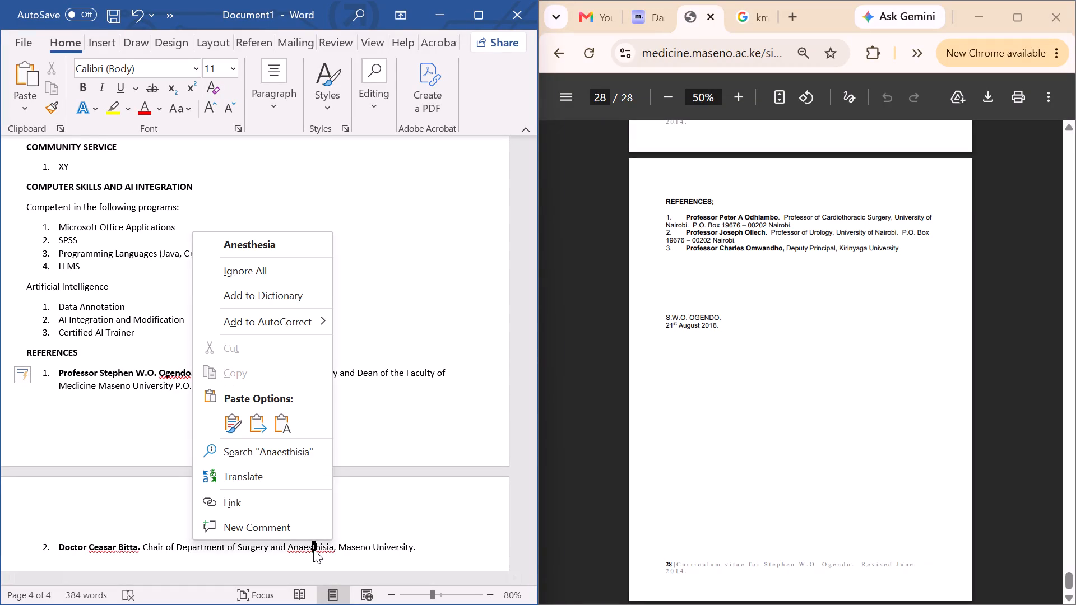
pyautogui.click(280, 248)
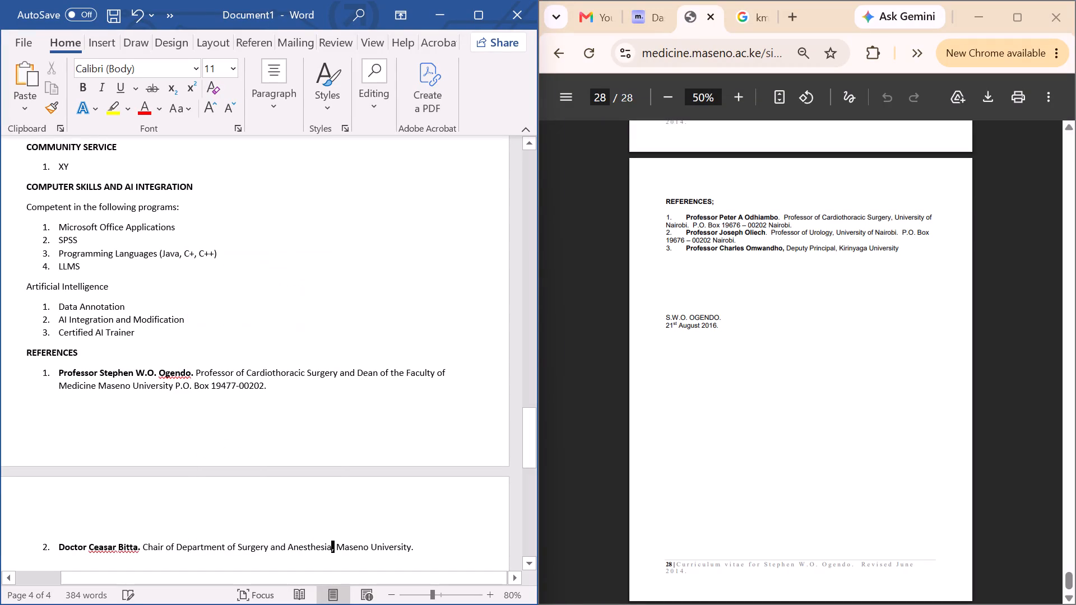
# Start item 3 of the references list below the second reference.
pyautogui.click(425, 551)
pyautogui.press('Return')
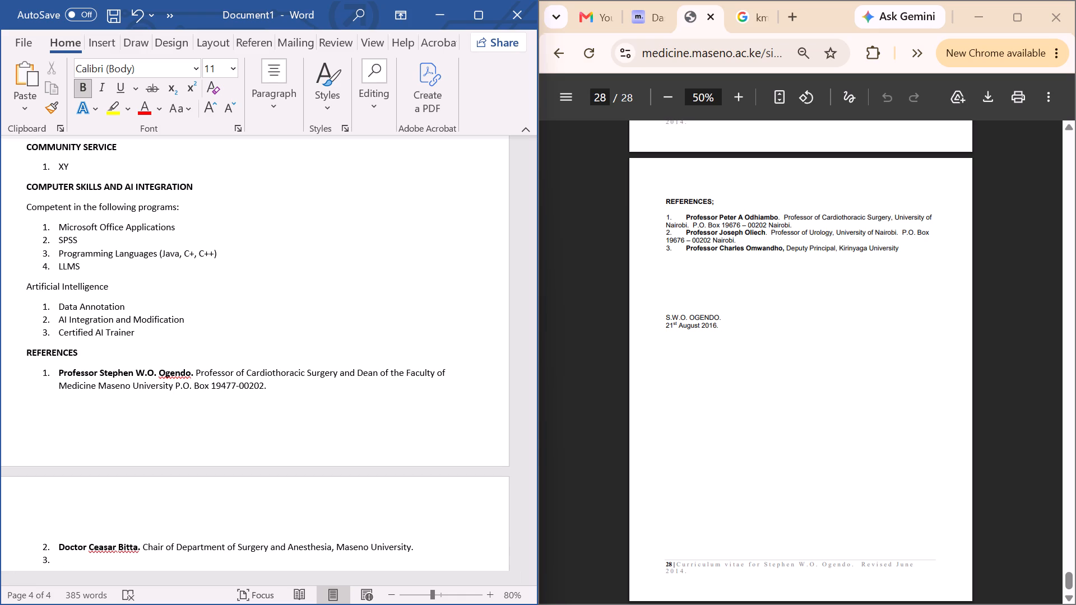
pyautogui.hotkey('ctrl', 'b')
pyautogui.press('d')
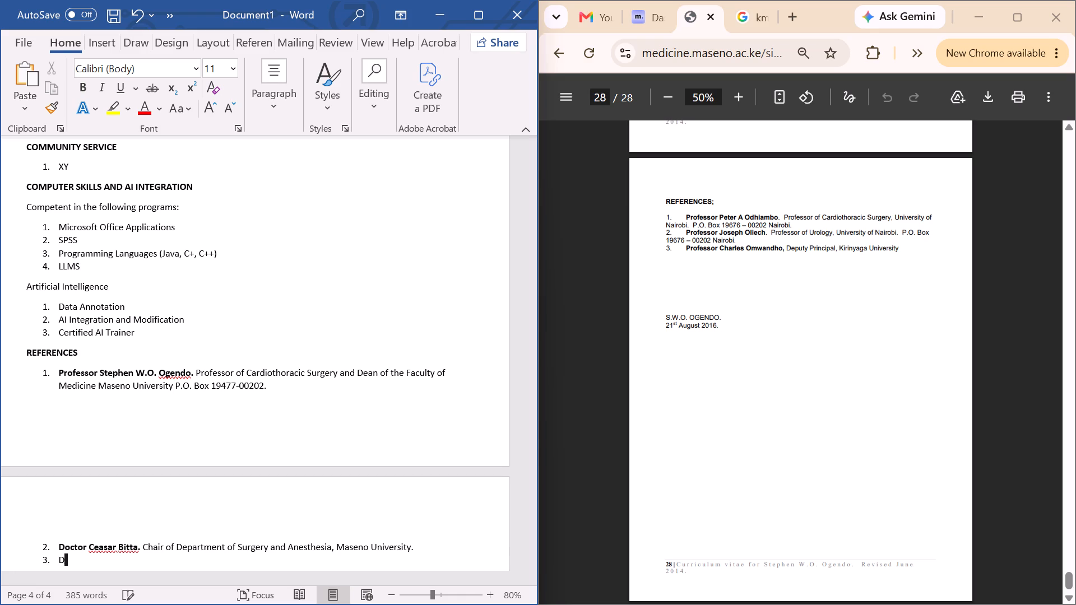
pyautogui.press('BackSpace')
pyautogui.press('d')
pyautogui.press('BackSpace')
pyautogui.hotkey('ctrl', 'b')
# Enter the title "Doctor" and the third referee's name in bold in item 3, ending with a comma.
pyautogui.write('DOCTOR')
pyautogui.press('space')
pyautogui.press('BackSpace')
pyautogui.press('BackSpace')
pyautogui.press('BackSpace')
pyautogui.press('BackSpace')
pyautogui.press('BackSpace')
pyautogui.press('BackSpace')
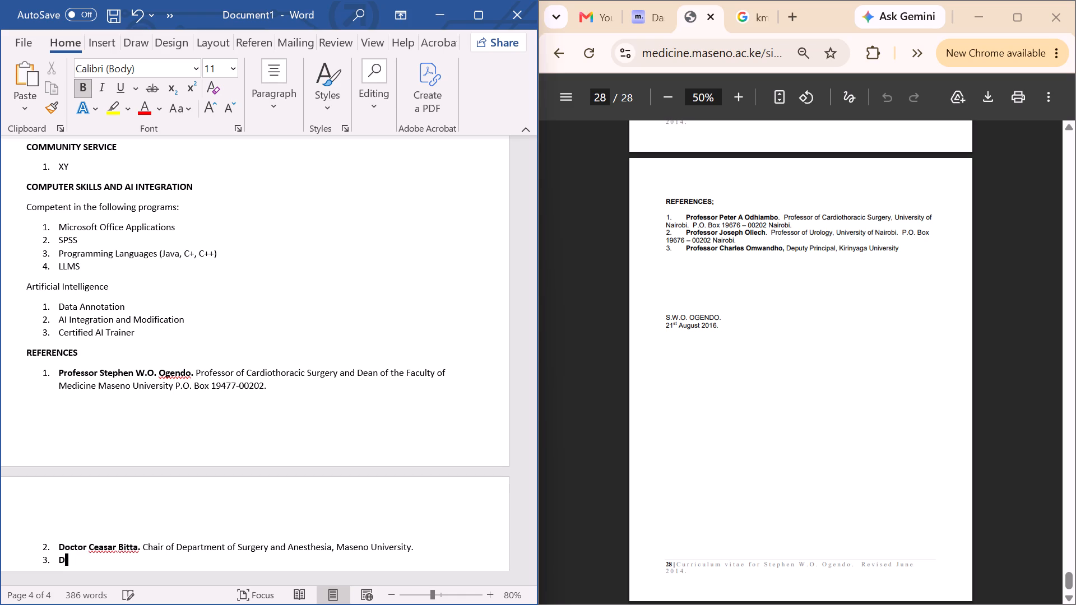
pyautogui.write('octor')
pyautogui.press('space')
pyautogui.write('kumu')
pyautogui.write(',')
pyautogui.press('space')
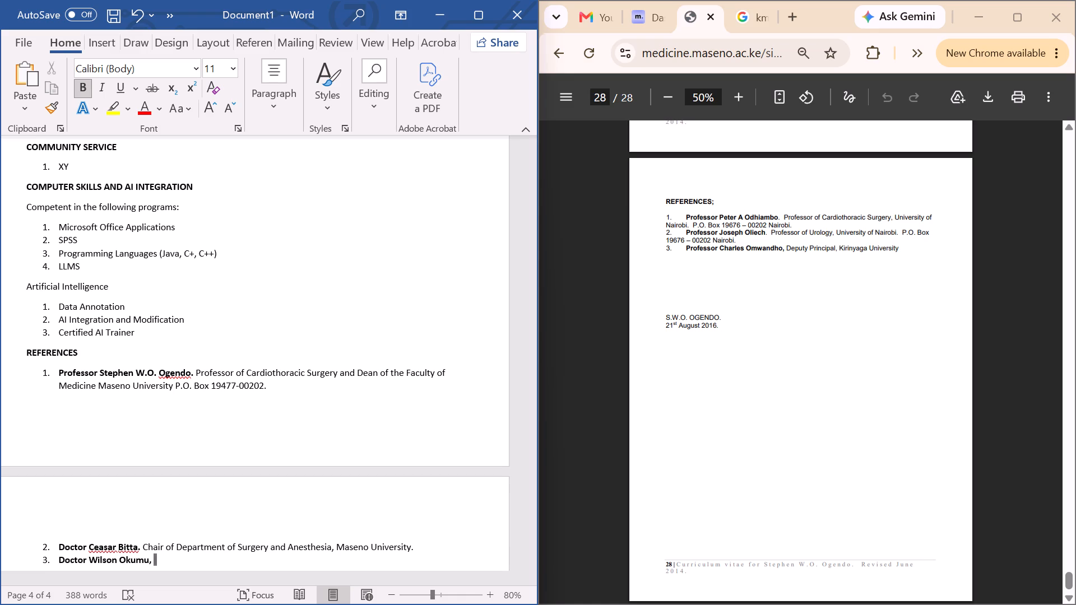
# Continue the third reference in regular weight with "Chair of Department of Medical Biochemistry, Maseno University.".
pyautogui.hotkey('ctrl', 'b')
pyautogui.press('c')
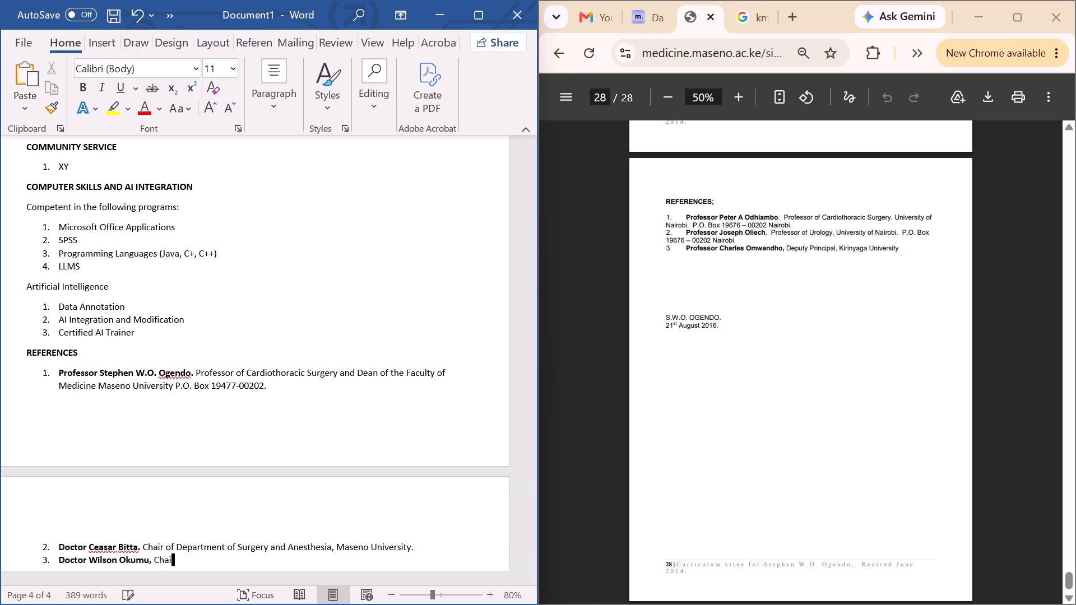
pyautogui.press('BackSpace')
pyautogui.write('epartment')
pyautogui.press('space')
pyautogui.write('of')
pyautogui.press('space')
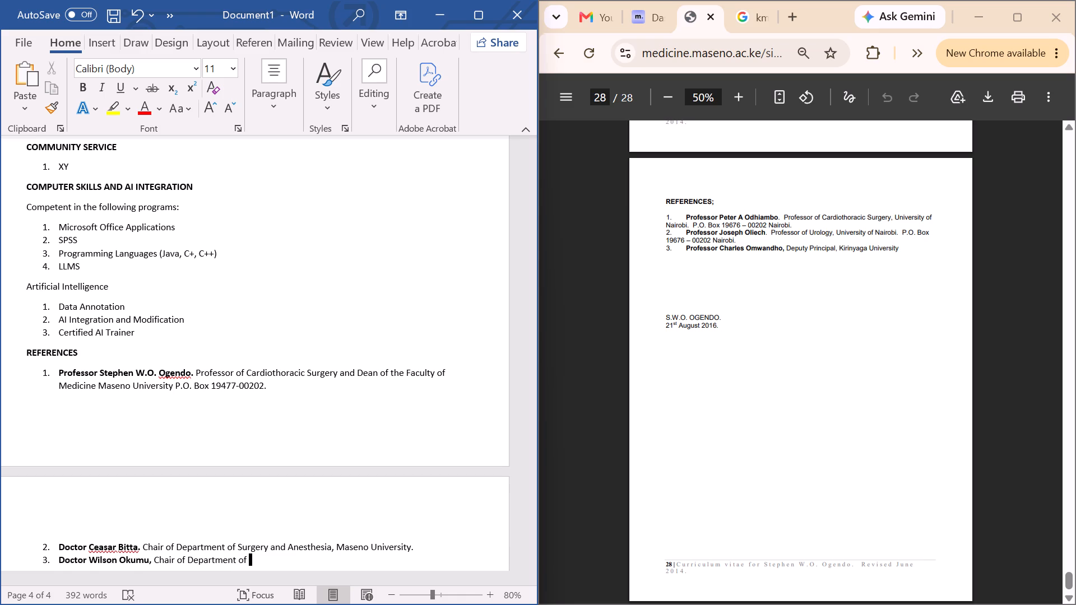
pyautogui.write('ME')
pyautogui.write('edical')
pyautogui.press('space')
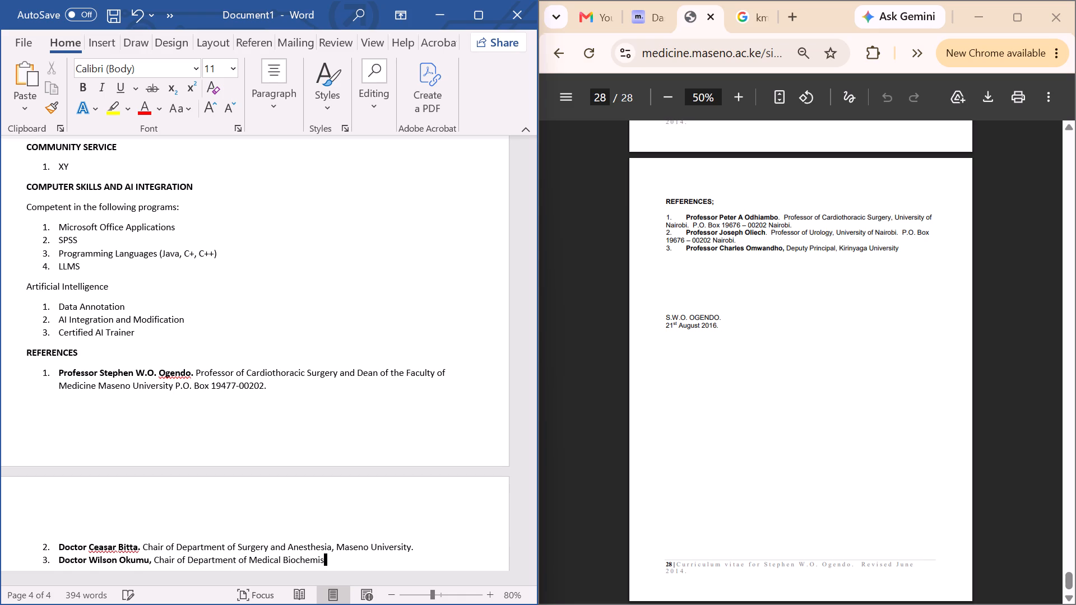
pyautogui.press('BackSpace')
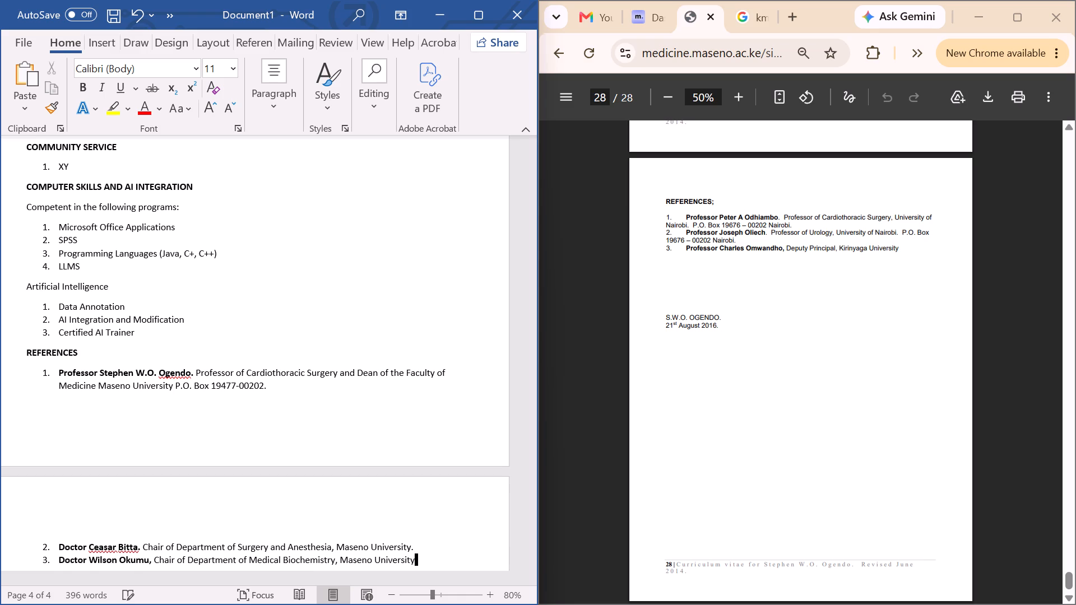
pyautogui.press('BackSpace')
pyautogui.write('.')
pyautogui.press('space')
# Add item 4 to the references with "Doctor" and the fourth referee's name in bold, ending with a comma, and switch to regular weight.
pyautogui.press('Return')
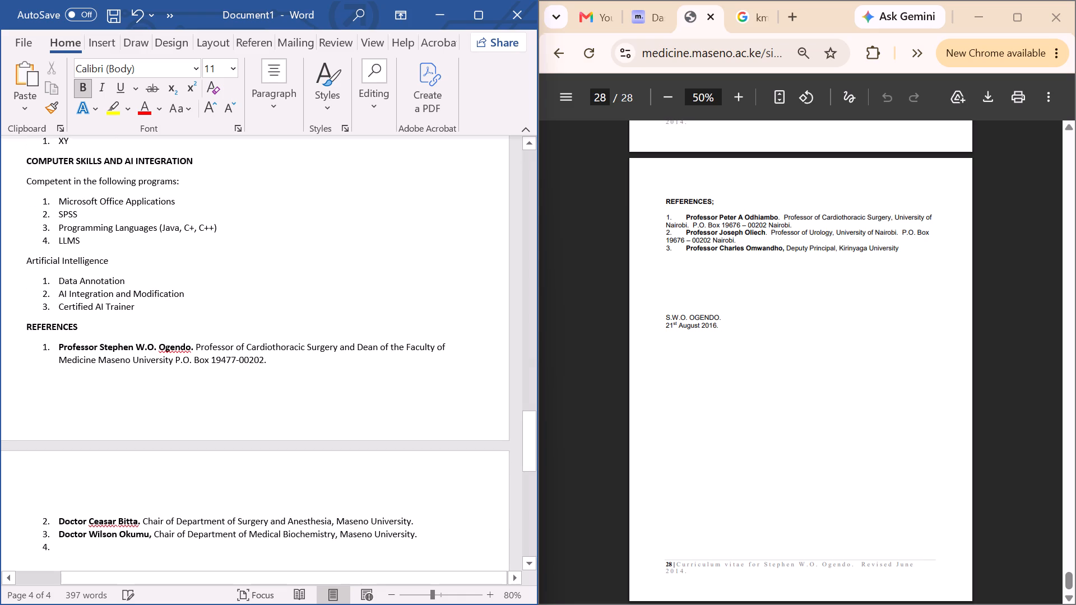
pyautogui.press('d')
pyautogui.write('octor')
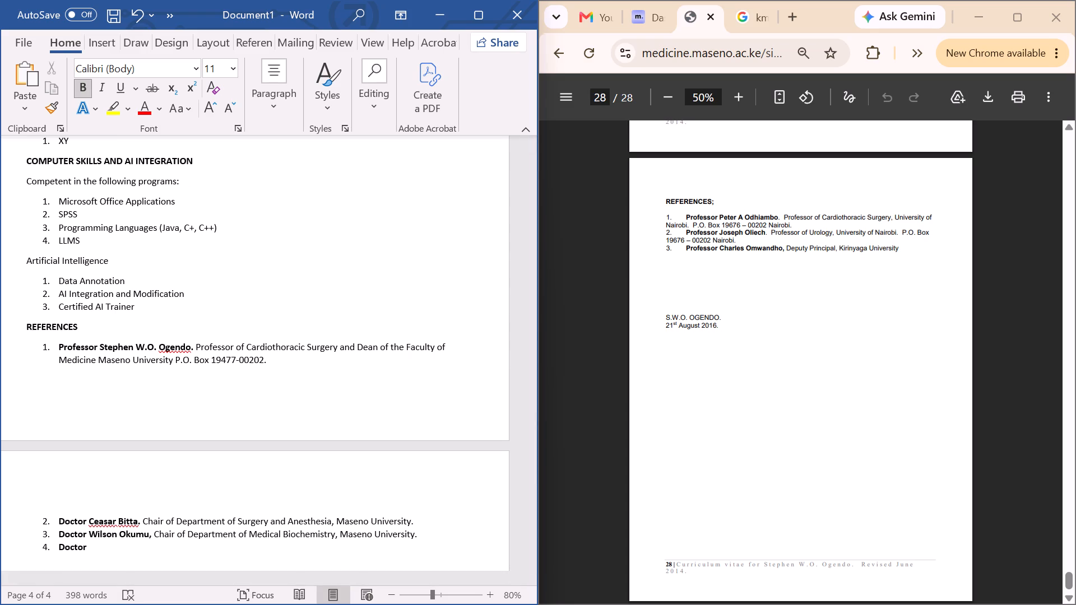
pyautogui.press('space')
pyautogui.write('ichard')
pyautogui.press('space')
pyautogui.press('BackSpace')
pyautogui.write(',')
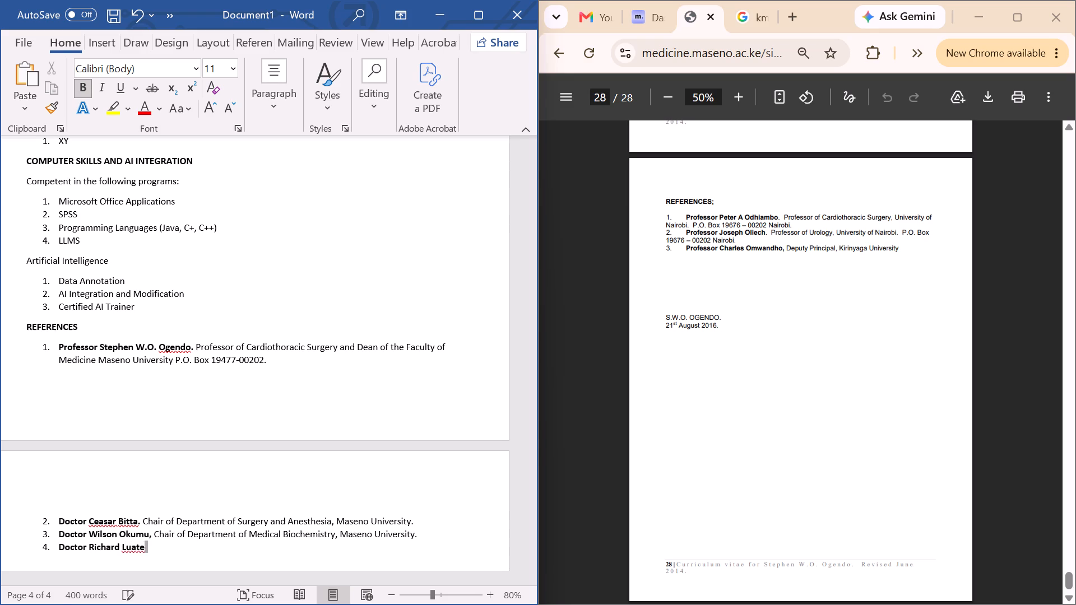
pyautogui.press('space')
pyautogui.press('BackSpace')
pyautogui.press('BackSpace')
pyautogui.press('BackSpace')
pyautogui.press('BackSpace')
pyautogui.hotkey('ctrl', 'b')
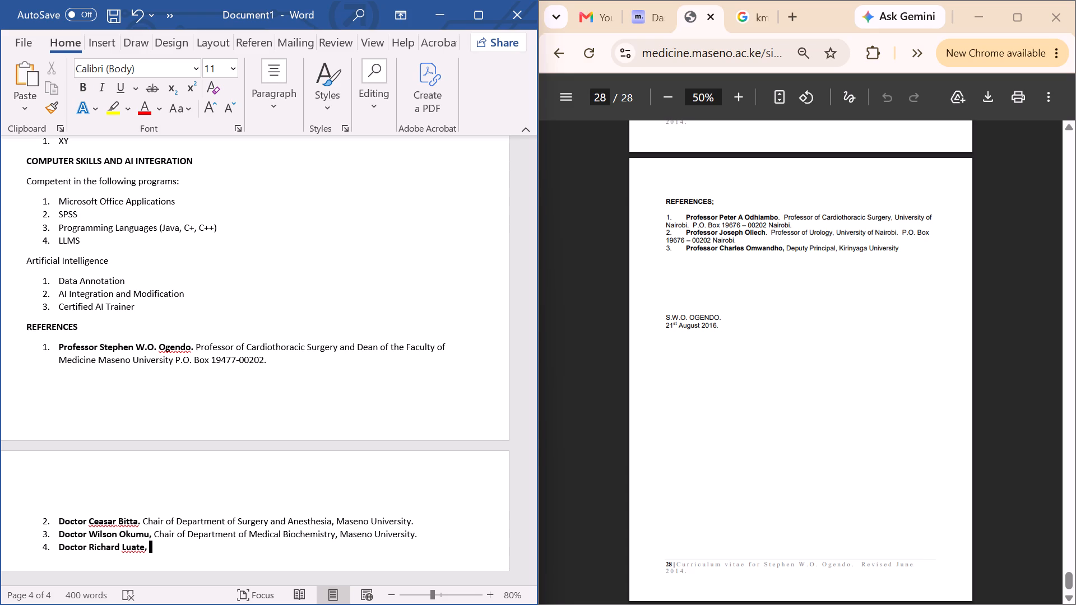
# Complete the fourth reference in regular weight with "Chair of Department of Family Medicine, Maseno University.".
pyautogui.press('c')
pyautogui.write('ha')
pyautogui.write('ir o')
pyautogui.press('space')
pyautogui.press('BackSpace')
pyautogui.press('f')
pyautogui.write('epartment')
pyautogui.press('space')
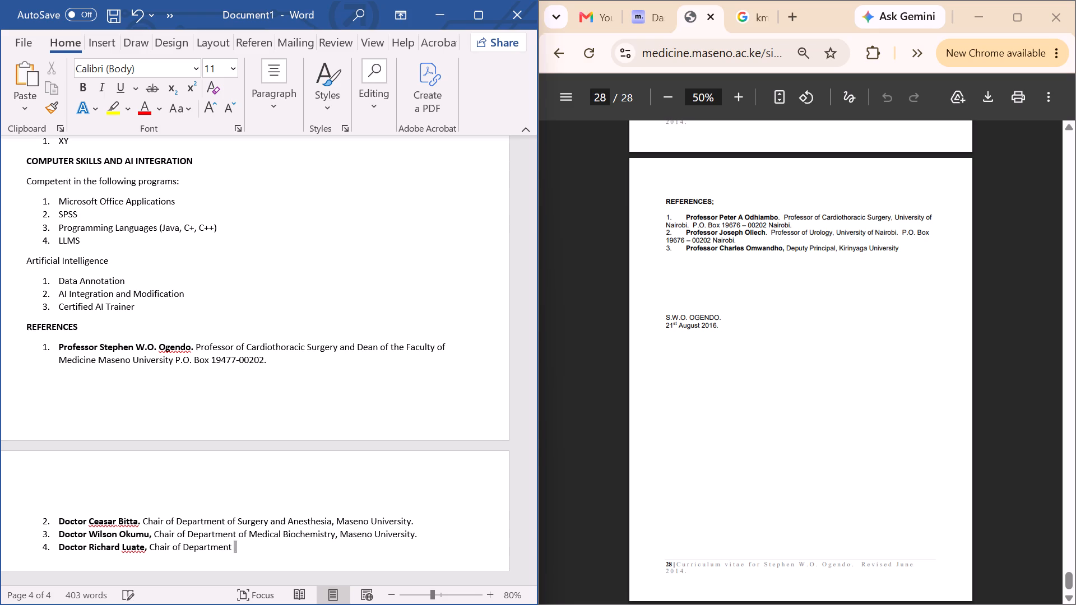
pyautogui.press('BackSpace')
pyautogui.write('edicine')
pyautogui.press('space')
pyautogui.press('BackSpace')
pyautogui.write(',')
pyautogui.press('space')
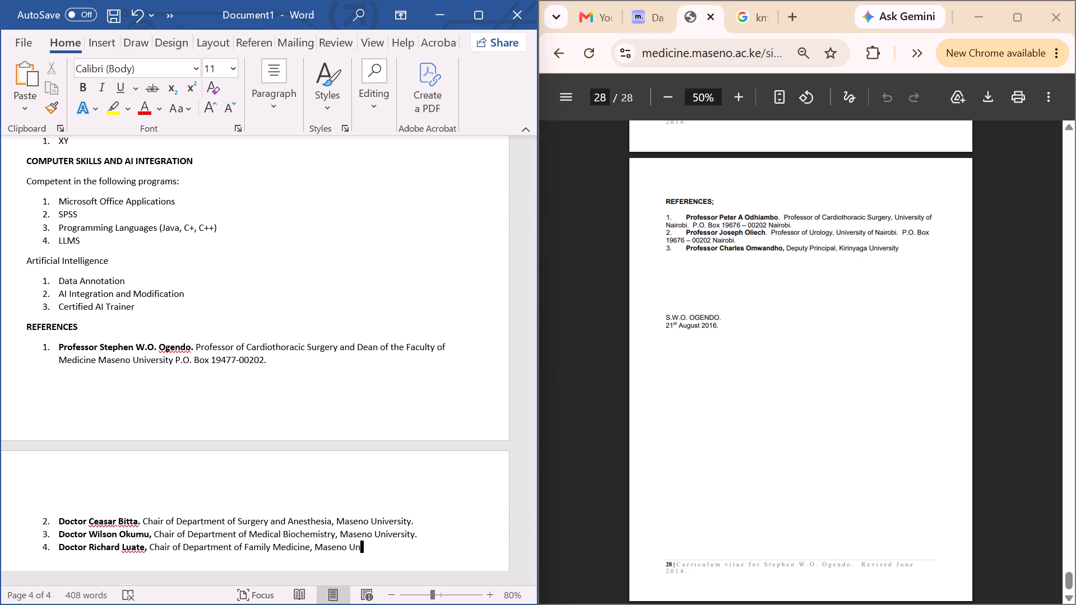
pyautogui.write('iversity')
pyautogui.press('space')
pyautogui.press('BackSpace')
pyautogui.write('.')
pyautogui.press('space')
# End the numbered references list and leave blank lines below it for the closing sign-off.
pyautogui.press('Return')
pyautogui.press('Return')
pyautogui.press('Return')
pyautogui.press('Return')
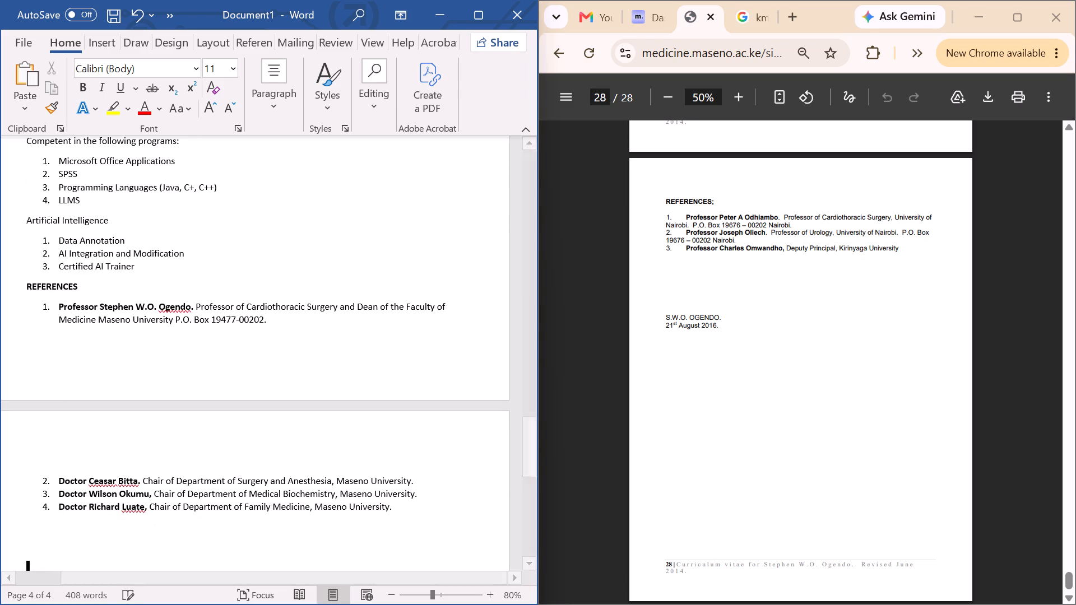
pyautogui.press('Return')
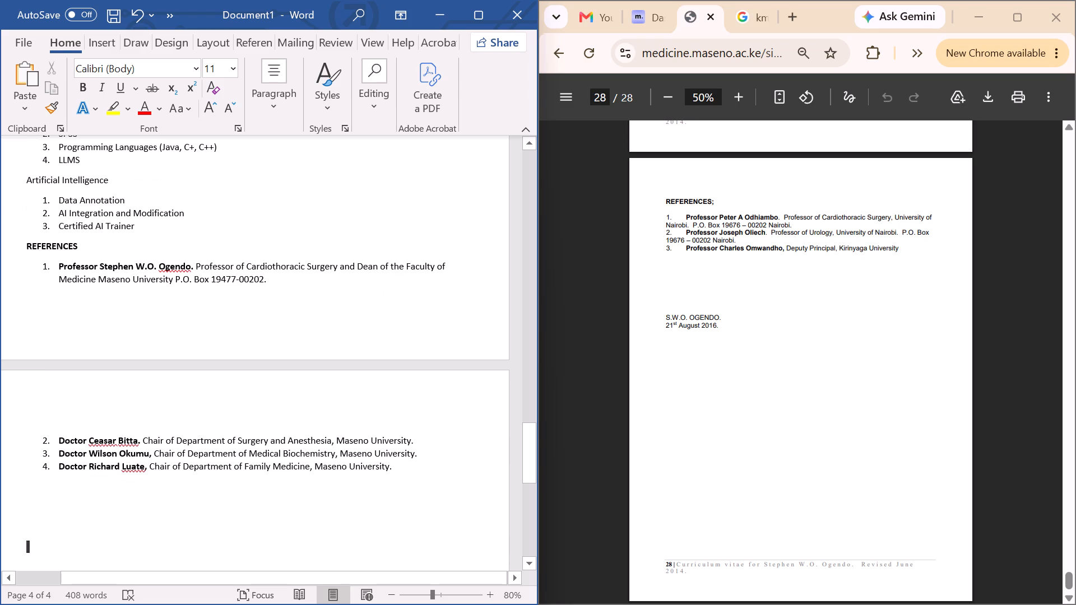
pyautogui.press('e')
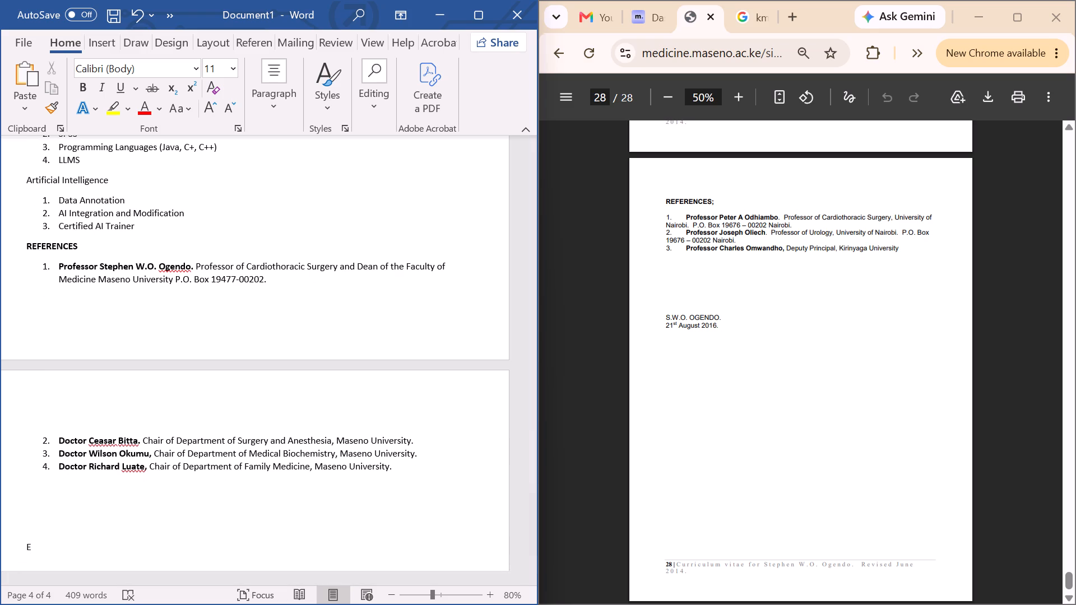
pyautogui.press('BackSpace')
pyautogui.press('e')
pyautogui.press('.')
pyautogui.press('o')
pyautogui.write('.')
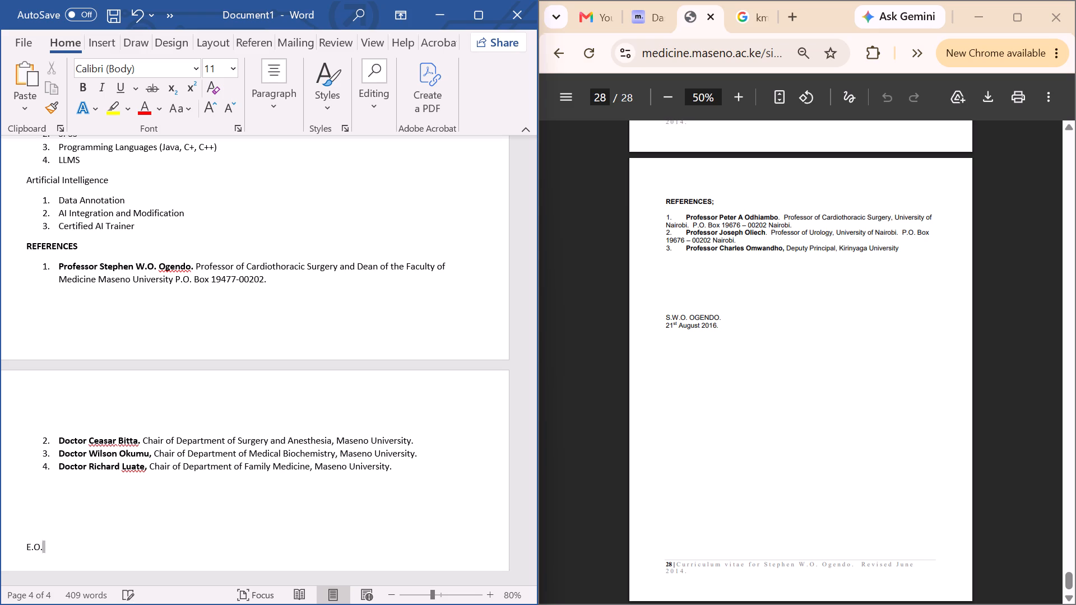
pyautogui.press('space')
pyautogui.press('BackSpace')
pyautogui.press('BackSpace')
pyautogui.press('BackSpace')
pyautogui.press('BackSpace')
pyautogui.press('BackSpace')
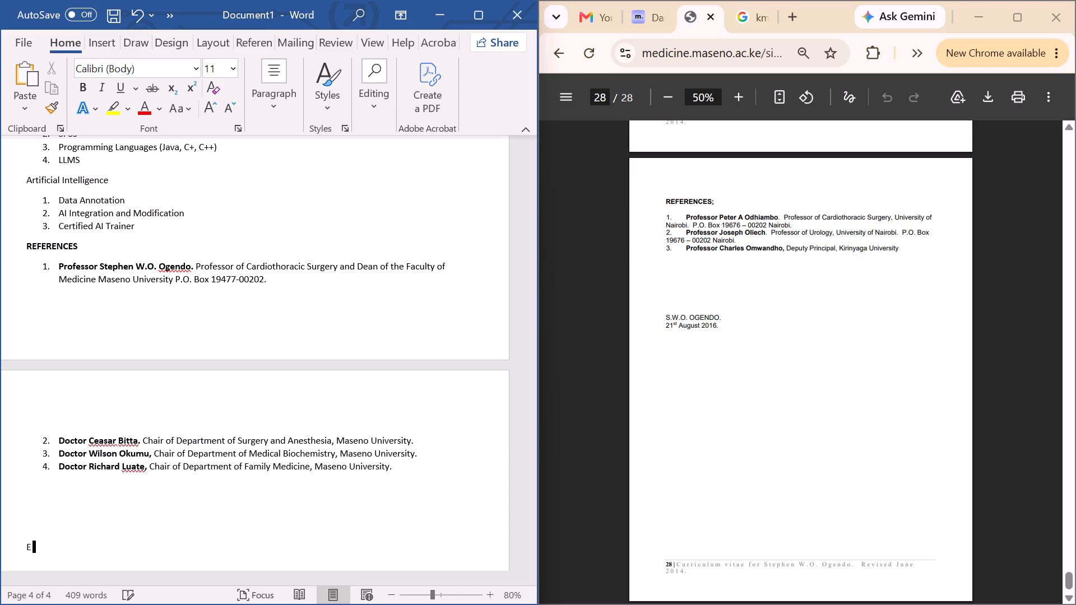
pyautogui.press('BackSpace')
# Enter the CV owner's name as the sign-off, surname in capitals followed by a full stop and the given names, and start a new line.
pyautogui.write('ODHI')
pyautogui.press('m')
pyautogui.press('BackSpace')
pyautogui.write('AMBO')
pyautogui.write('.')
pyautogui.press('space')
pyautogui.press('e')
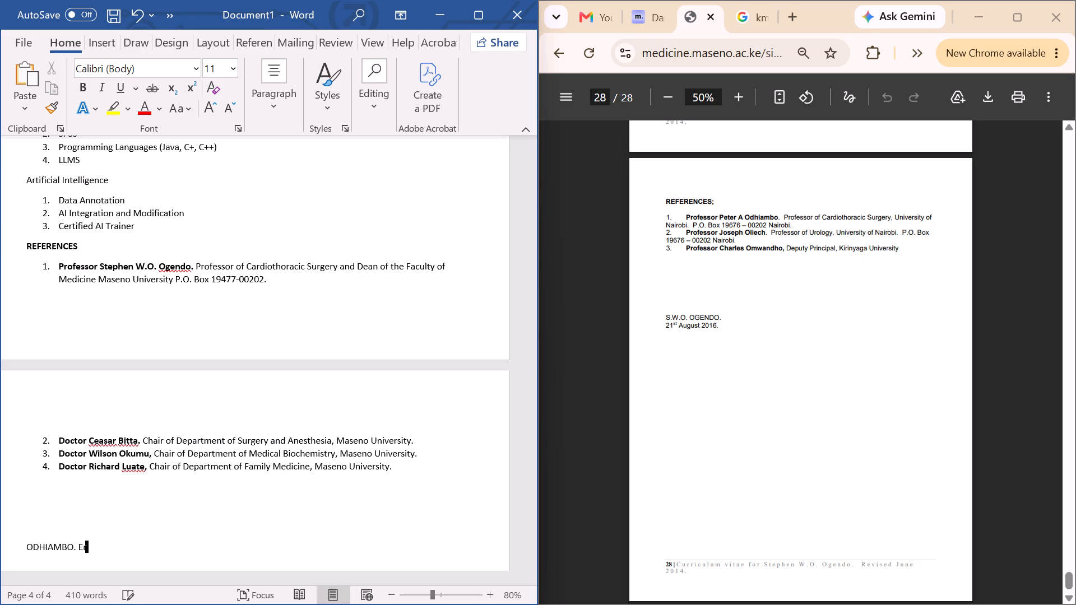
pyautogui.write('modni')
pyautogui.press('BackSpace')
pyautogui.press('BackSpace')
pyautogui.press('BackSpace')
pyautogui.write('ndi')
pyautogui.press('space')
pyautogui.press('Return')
# Date the CV "31st October 2026." on the line below the sign-off name.
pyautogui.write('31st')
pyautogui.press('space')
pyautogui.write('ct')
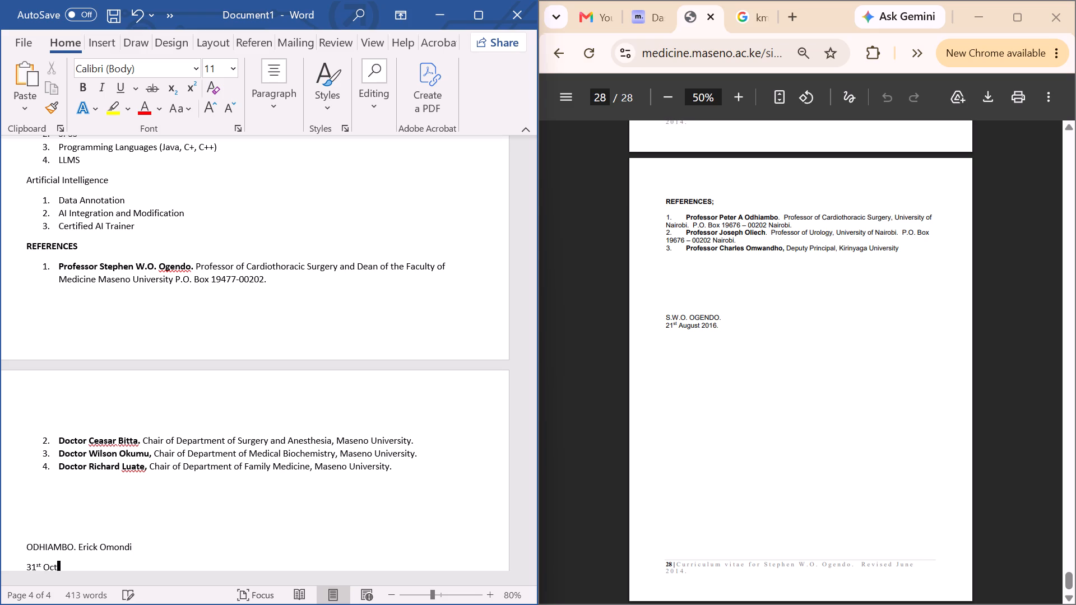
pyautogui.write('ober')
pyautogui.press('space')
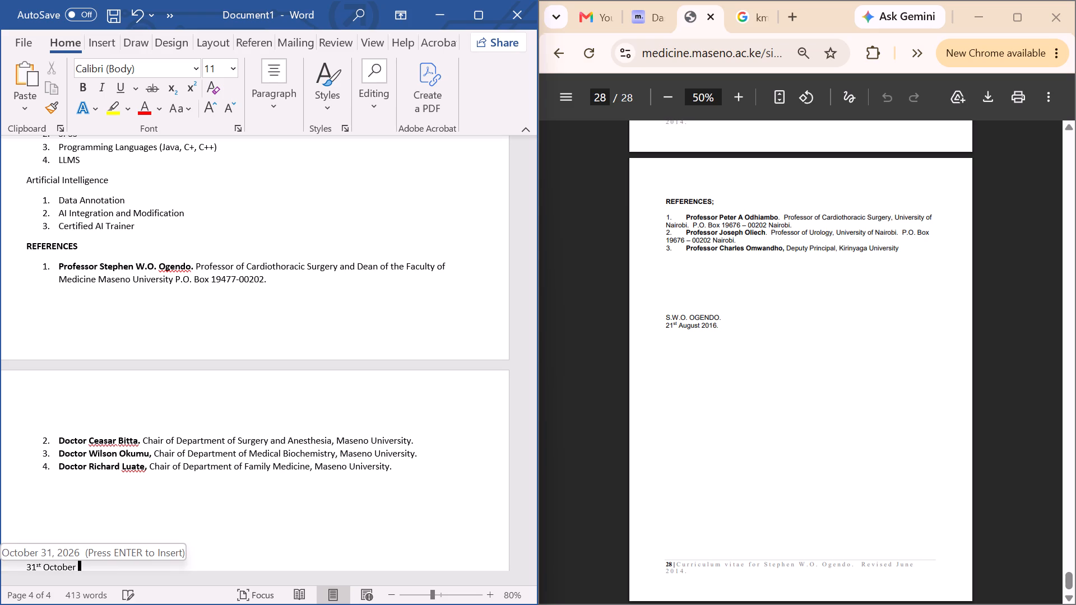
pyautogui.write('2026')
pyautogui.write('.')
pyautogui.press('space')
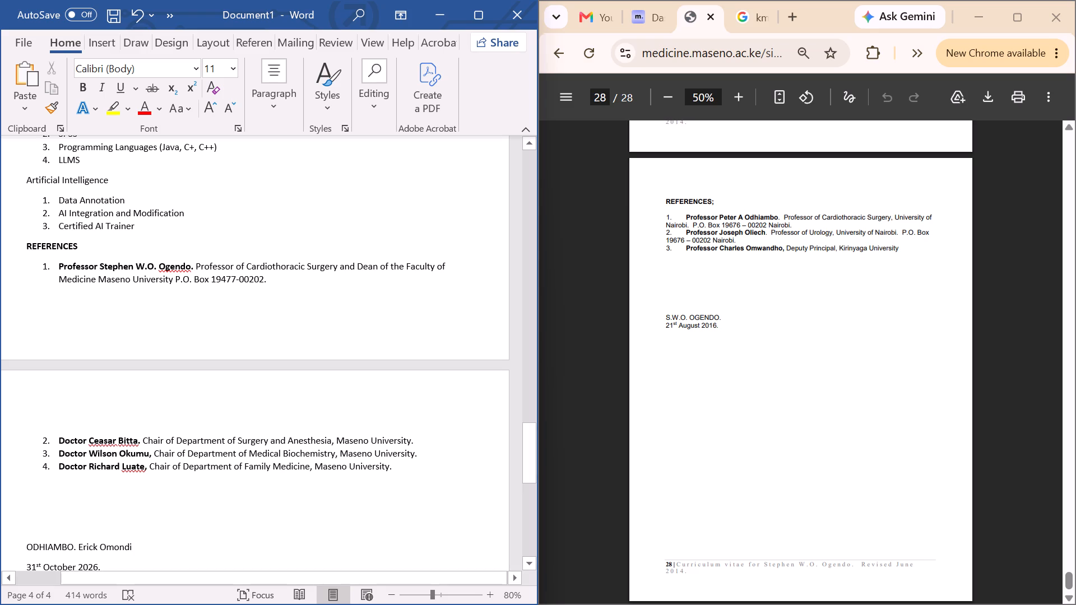
# Add a full stop at the end of the sign-off name line.
pyautogui.click(276, 490)
pyautogui.click(122, 516)
pyautogui.click(133, 543)
pyautogui.press('BackSpace')
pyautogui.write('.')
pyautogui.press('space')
# Examine the built-in footer designs for one that resembles the page footer in the sample CV.
pyautogui.scroll(-1, 702, 453)
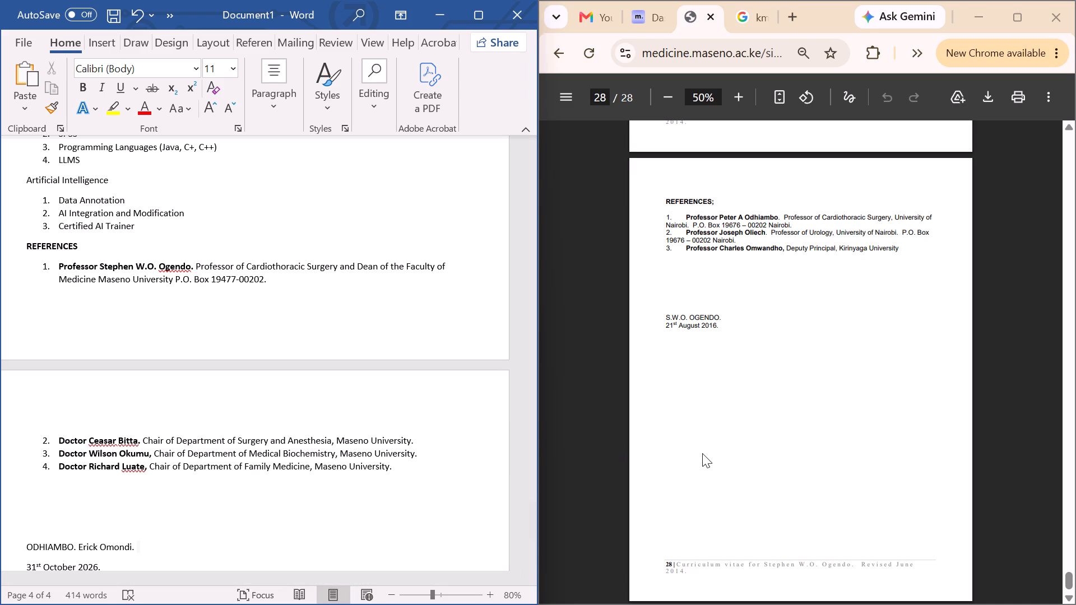
pyautogui.scroll(-2, 545, 441)
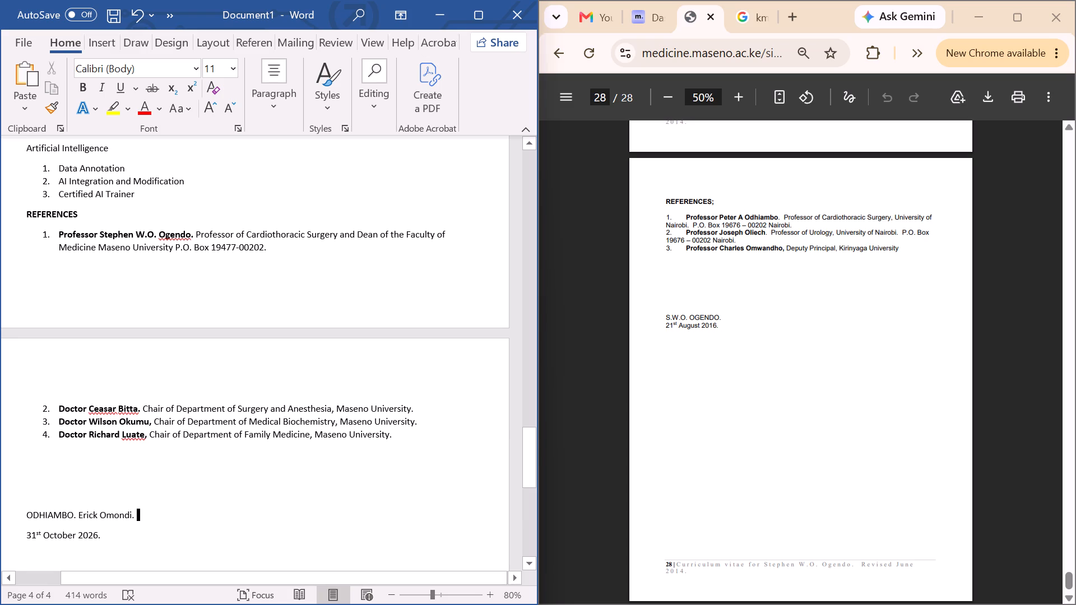
pyautogui.click(98, 43)
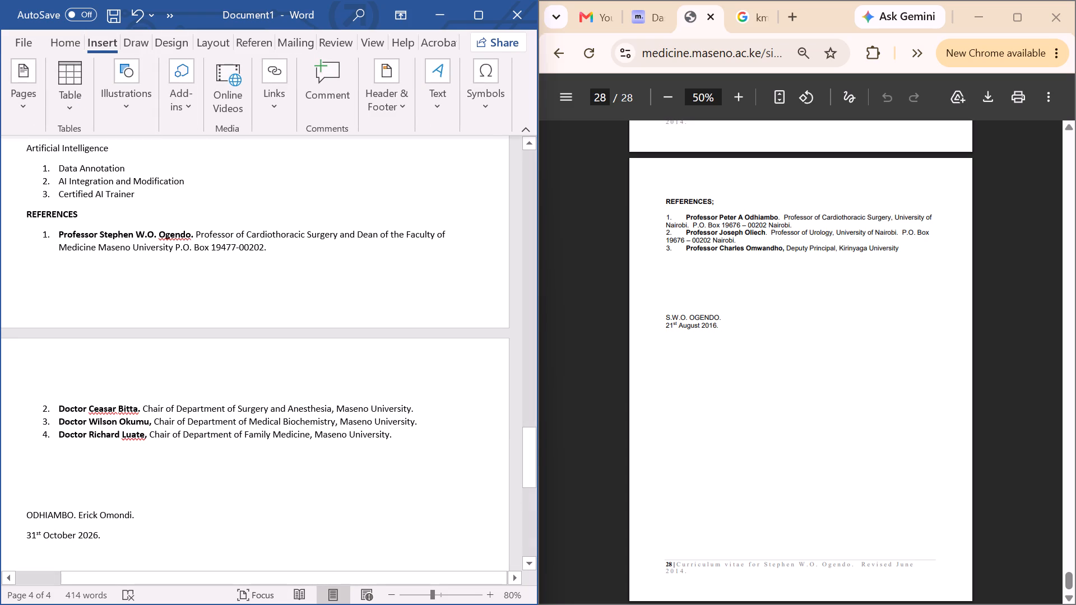
pyautogui.click(372, 106)
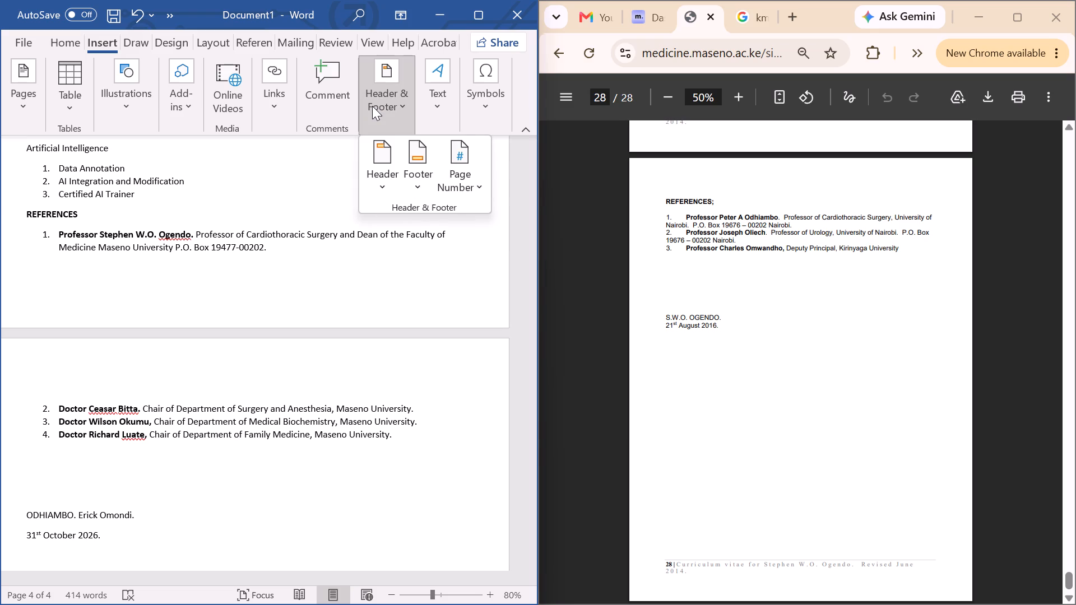
pyautogui.doubleClick(415, 179)
pyautogui.click(417, 175)
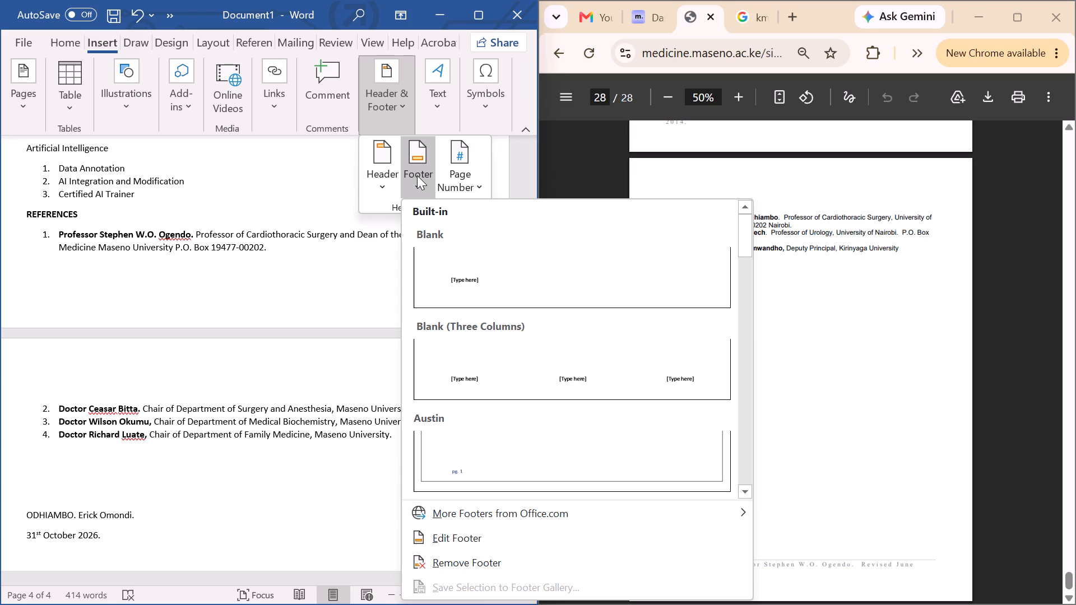
pyautogui.scroll(5, 541, 429)
pyautogui.scroll(-6, 541, 429)
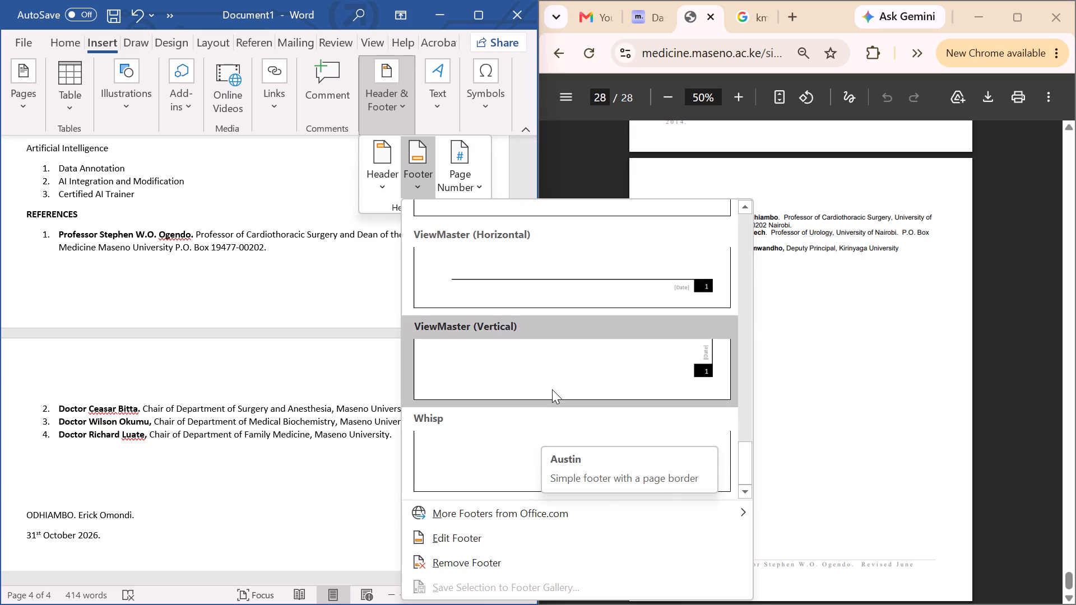
pyautogui.scroll(2, 538, 374)
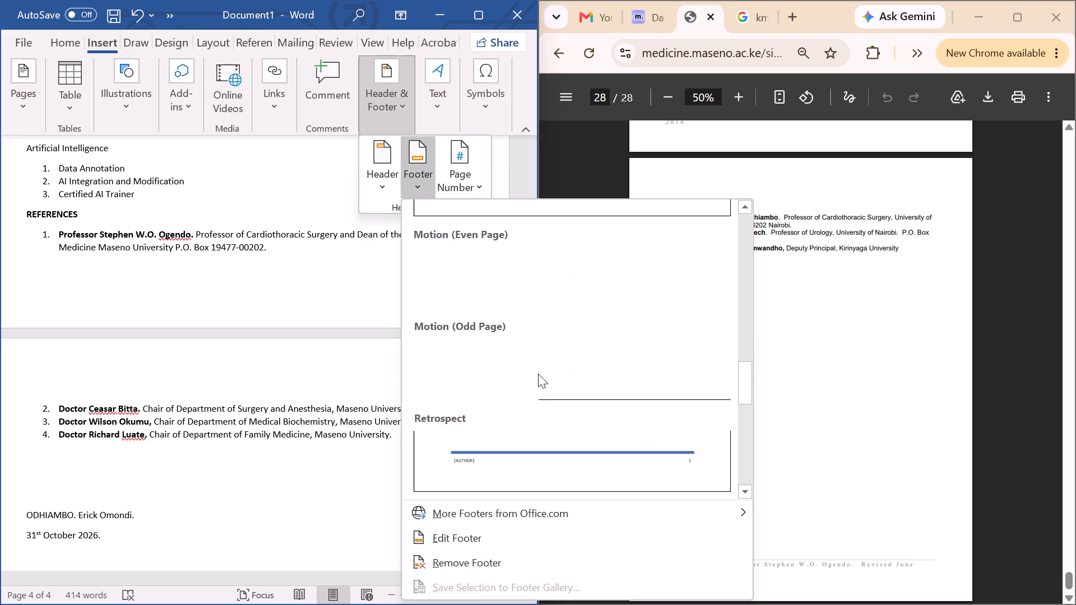
pyautogui.scroll(1, 538, 374)
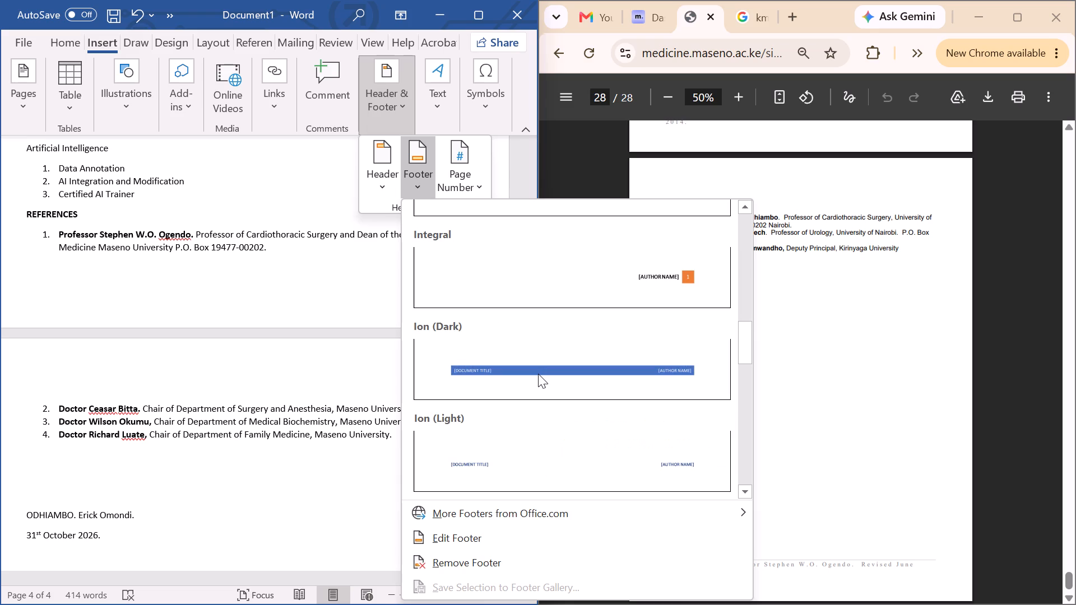
pyautogui.scroll(1, 538, 374)
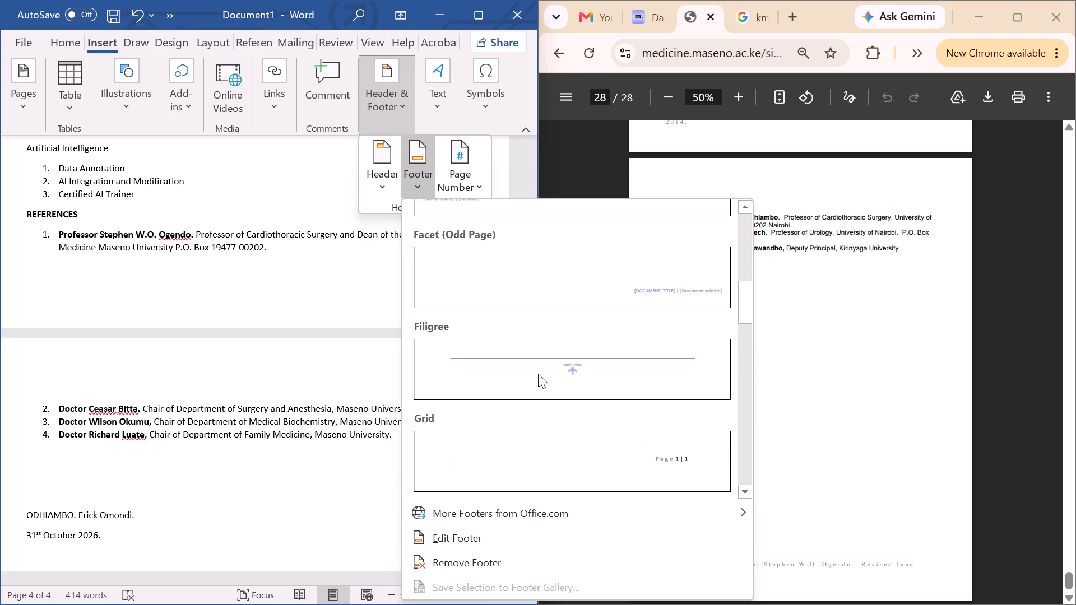
pyautogui.scroll(2, 538, 374)
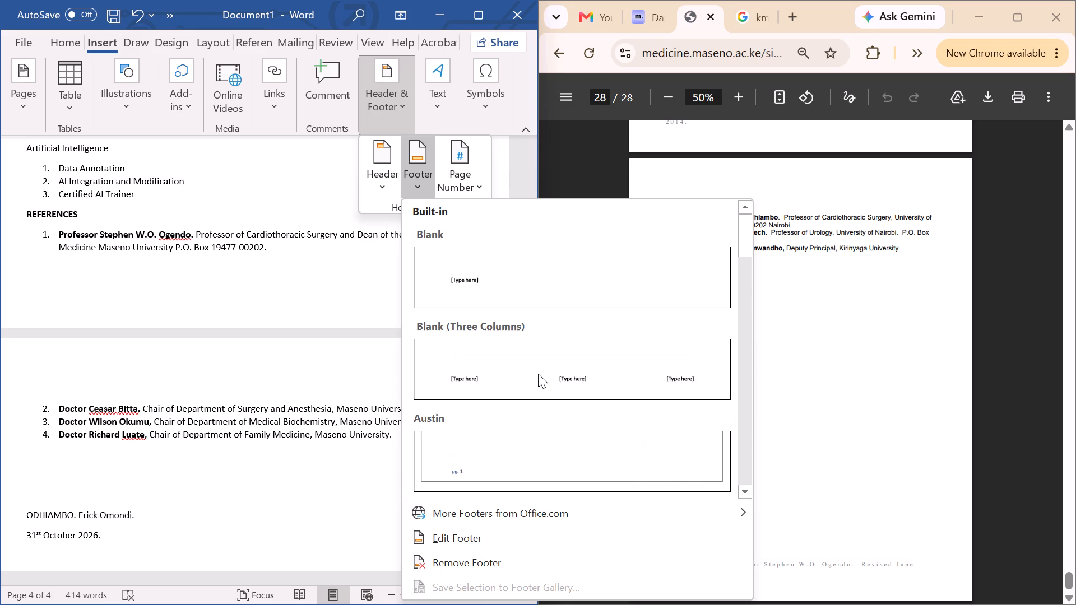
pyautogui.scroll(-1, 538, 374)
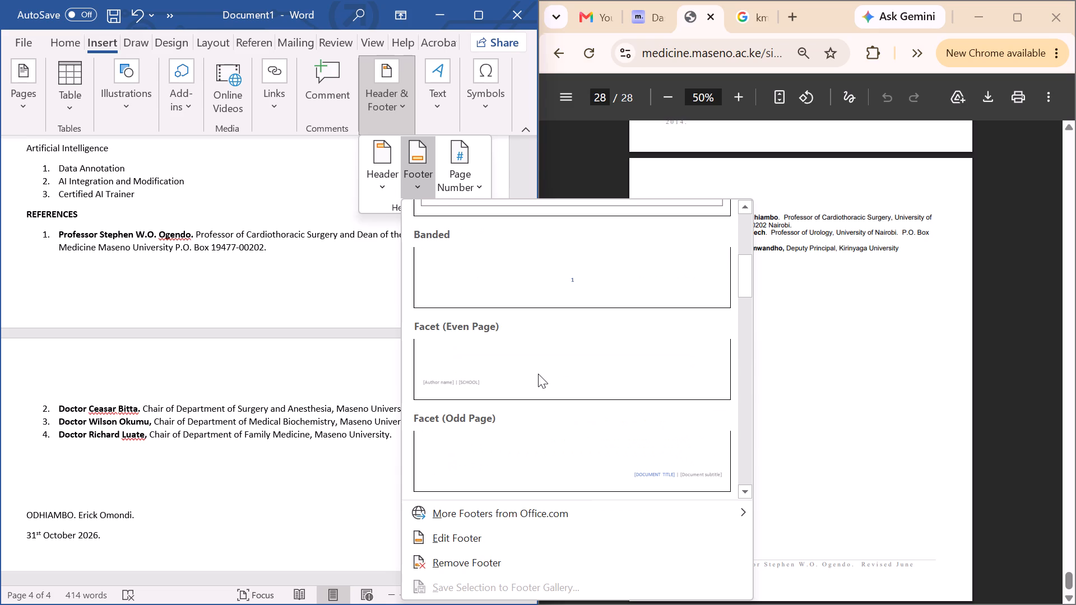
pyautogui.scroll(-3, 538, 374)
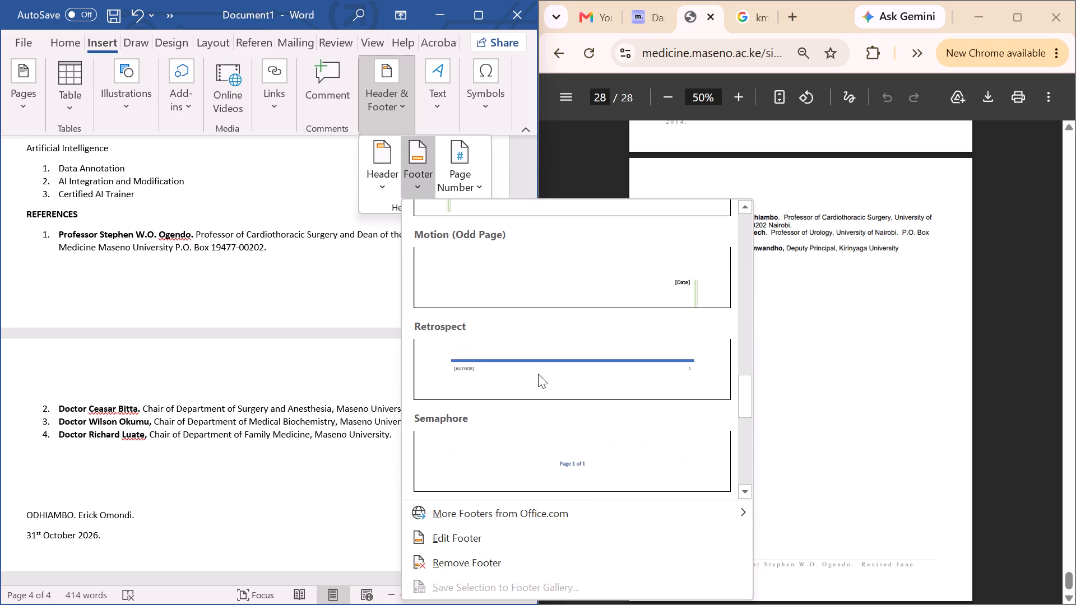
pyautogui.scroll(-3, 538, 374)
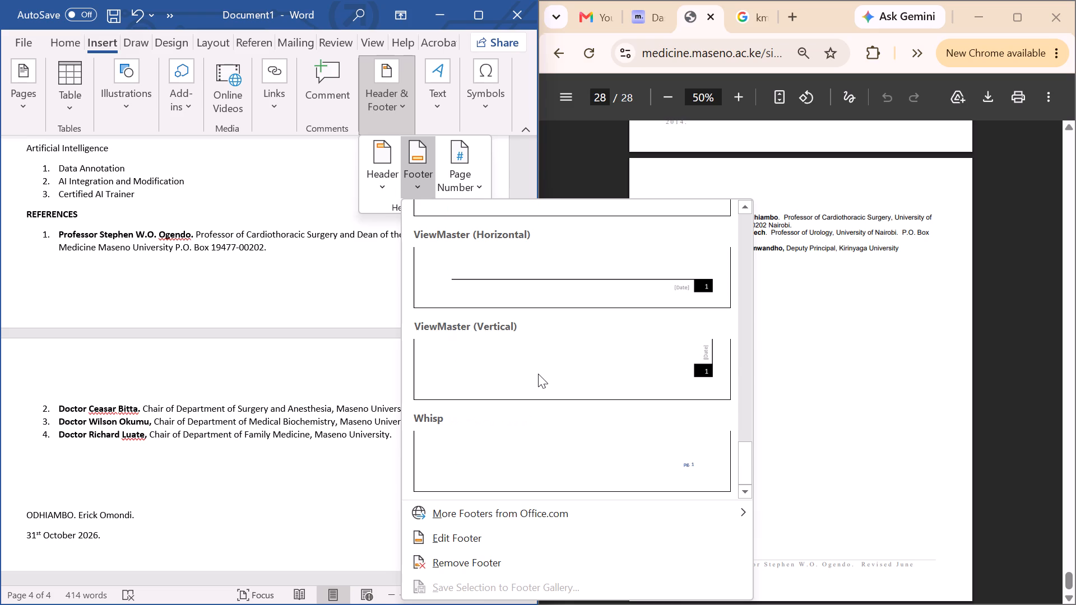
pyautogui.scroll(-3, 538, 374)
pyautogui.scroll(2, 538, 374)
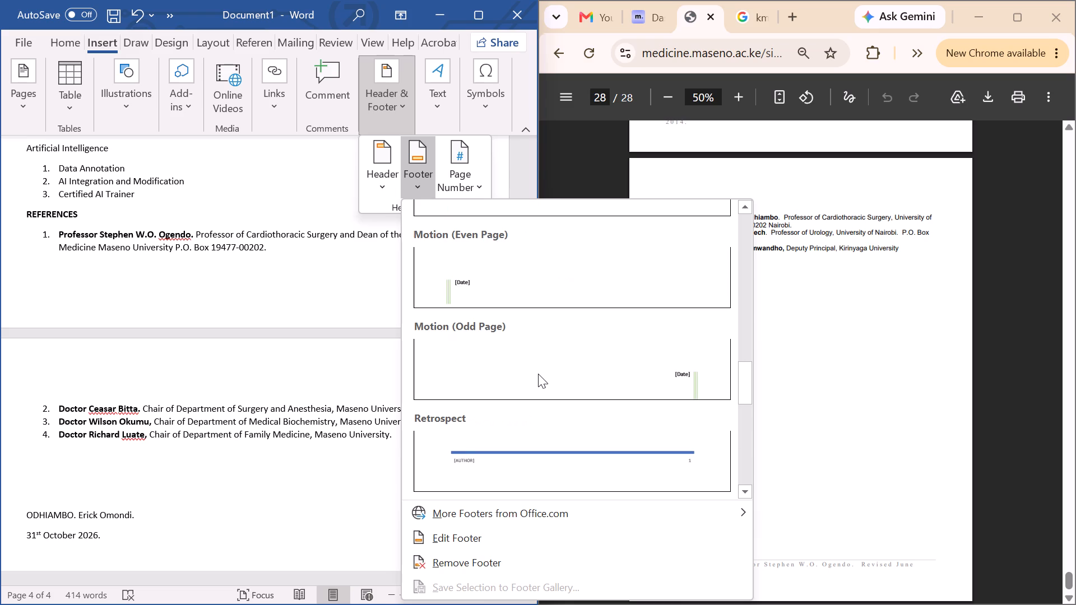
pyautogui.scroll(2, 538, 374)
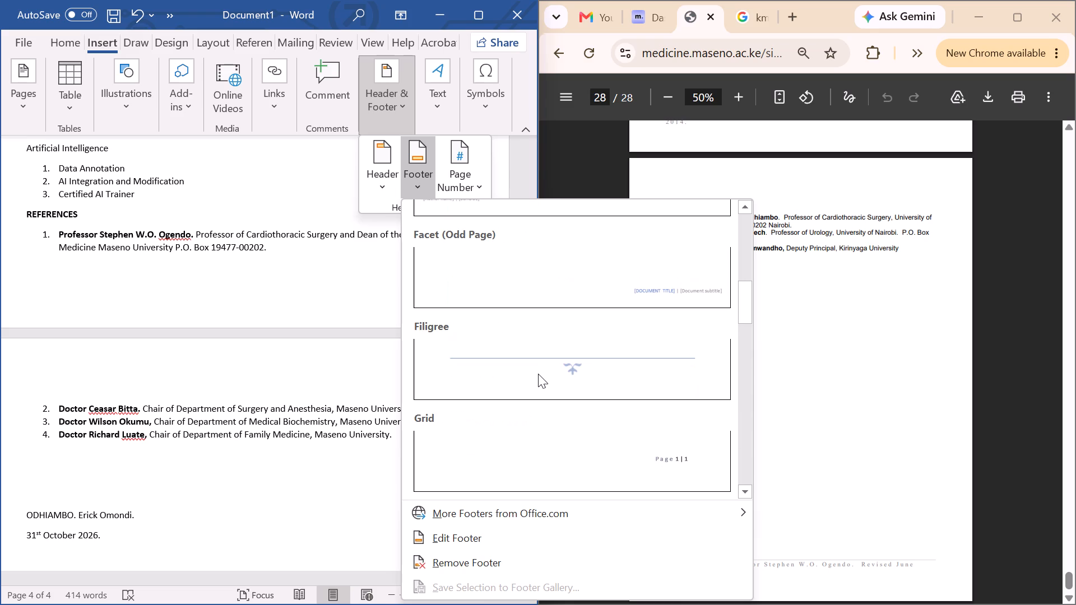
pyautogui.scroll(1, 538, 374)
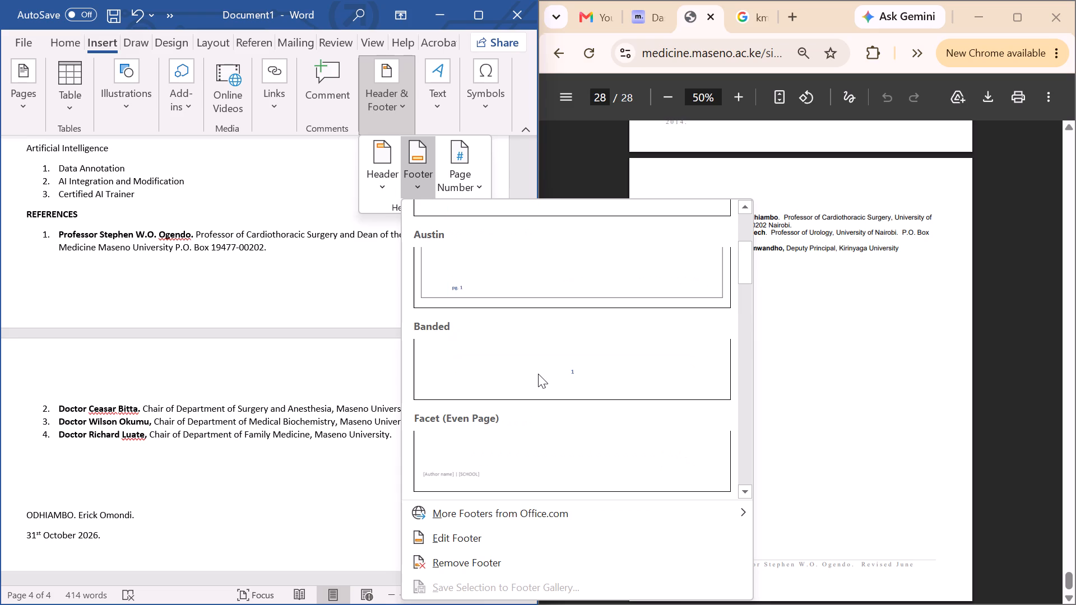
pyautogui.click(803, 397)
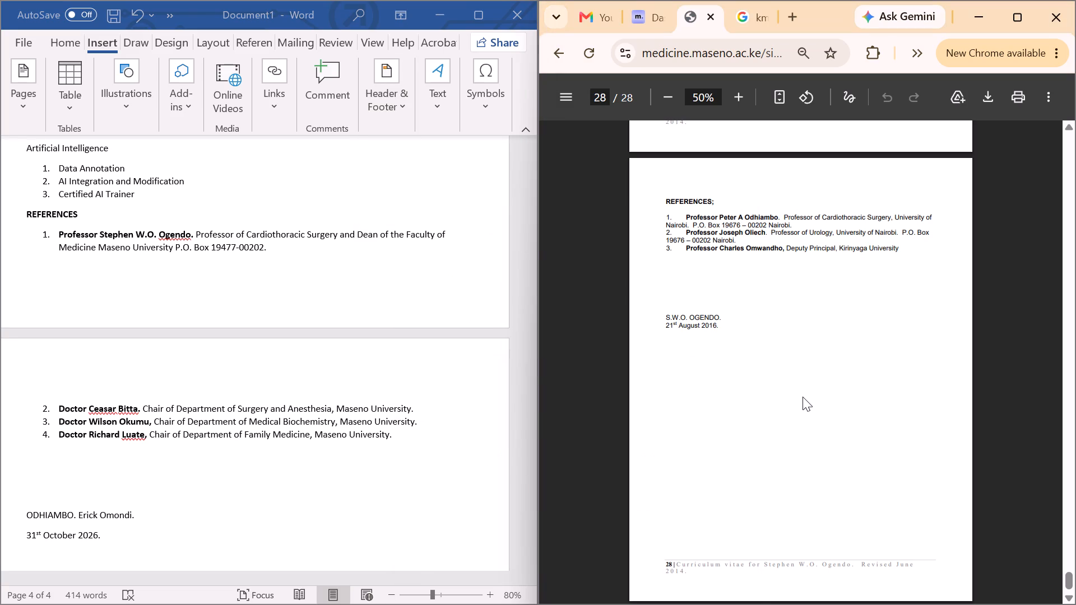
# Examine the bottom-of-page number designs for one that resembles the page footer in the sample CV.
pyautogui.click(397, 96)
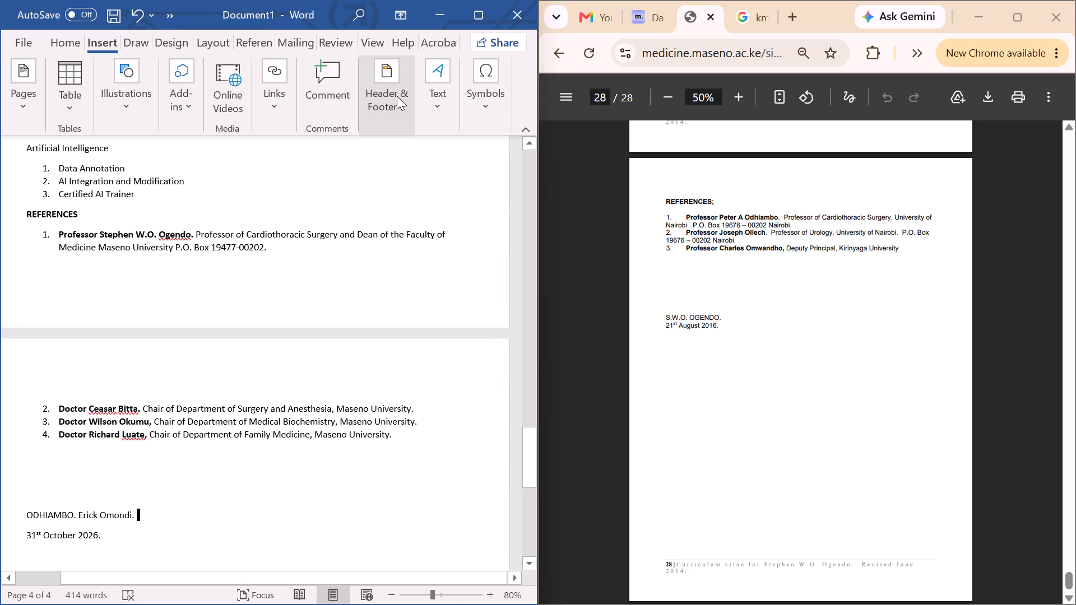
pyautogui.click(397, 95)
pyautogui.doubleClick(425, 176)
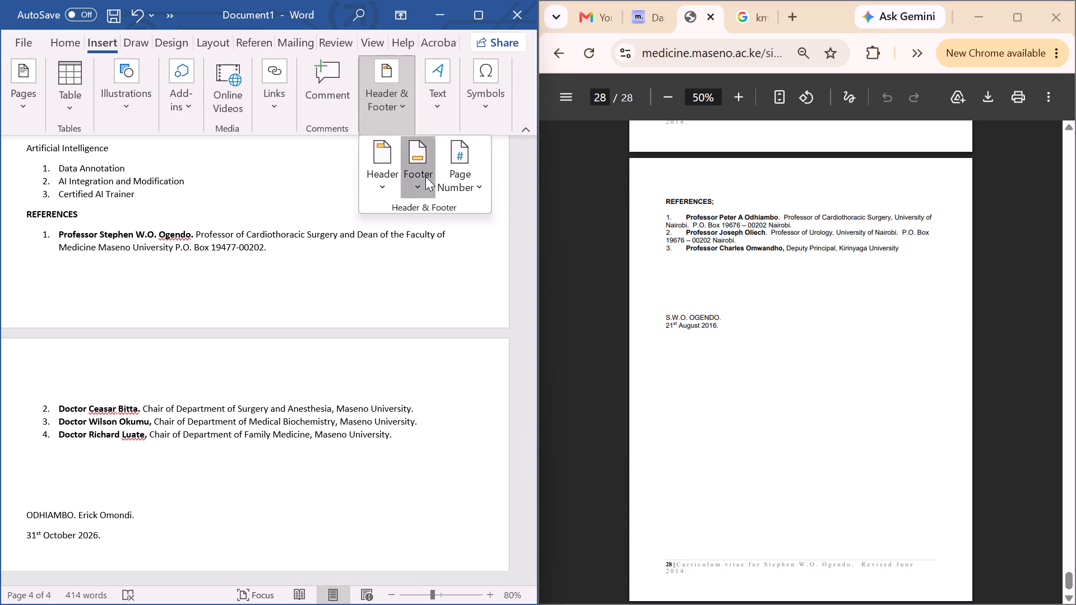
pyautogui.click(425, 176)
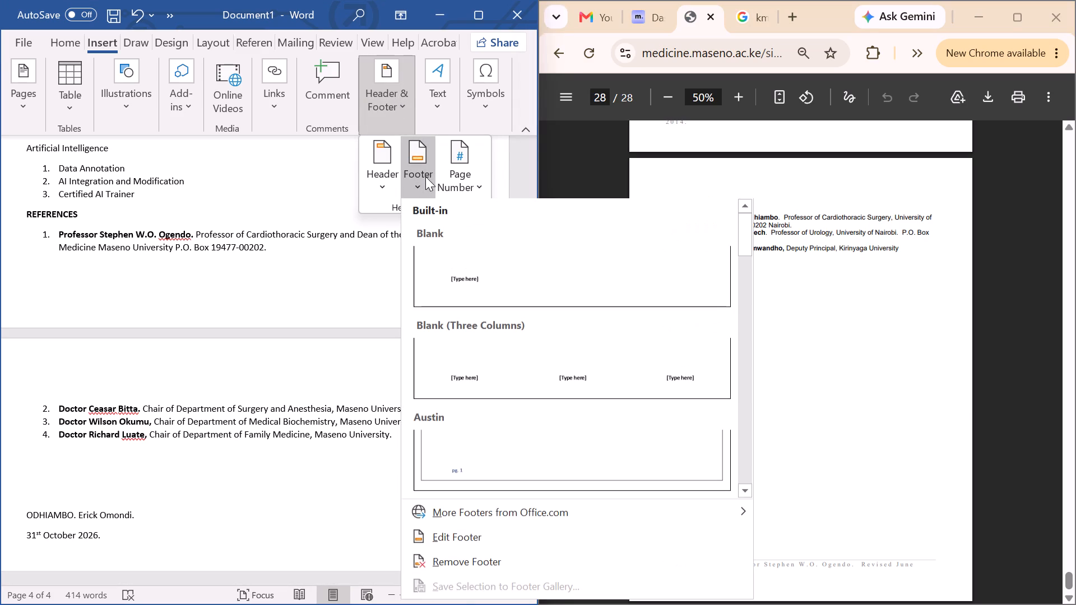
pyautogui.tripleClick(471, 177)
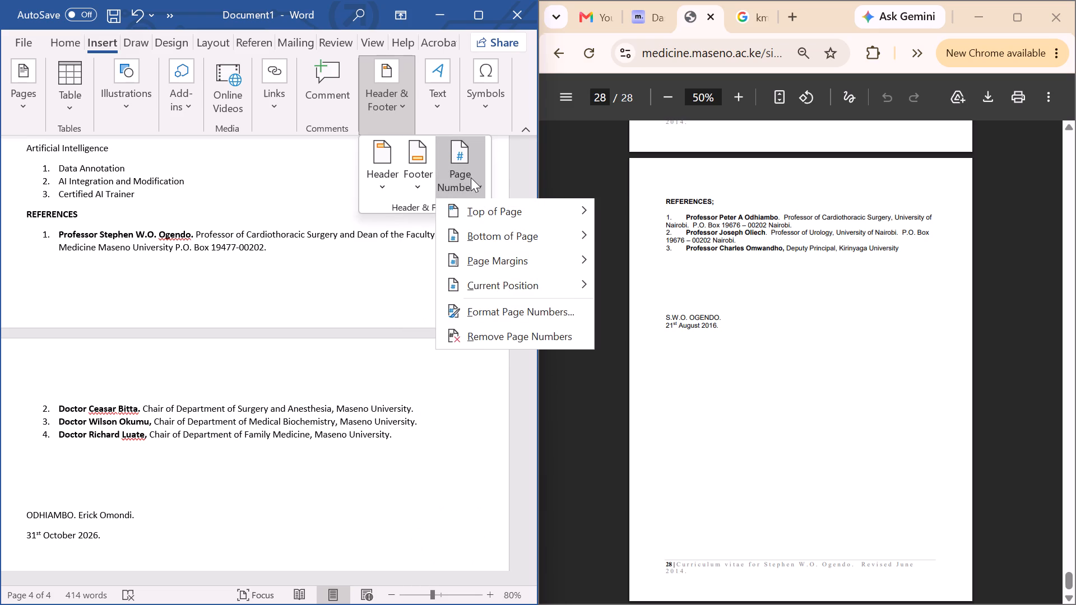
pyautogui.click(491, 243)
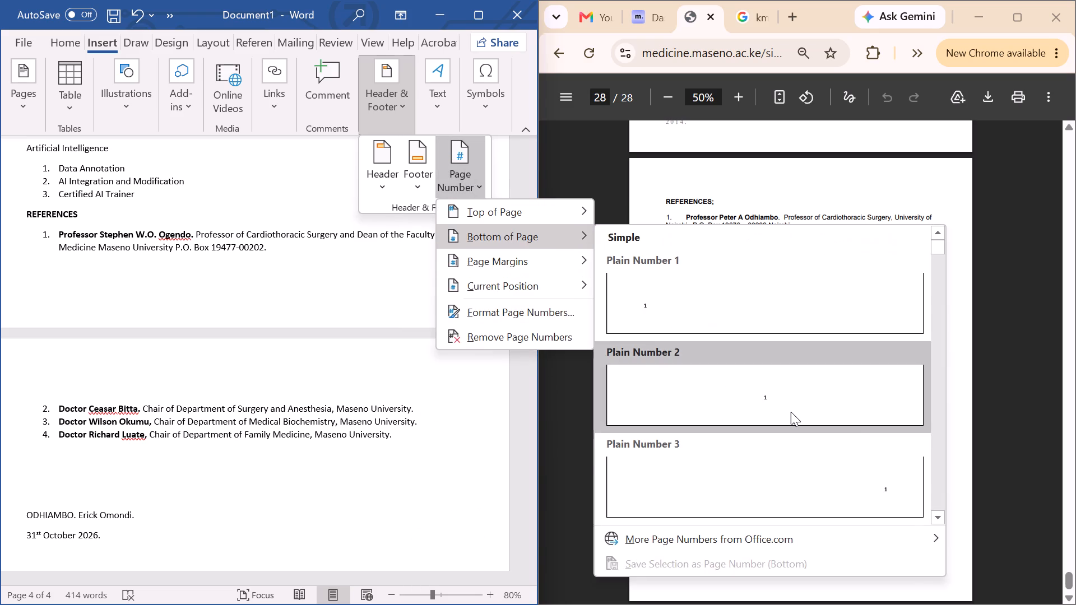
pyautogui.scroll(-2, 791, 412)
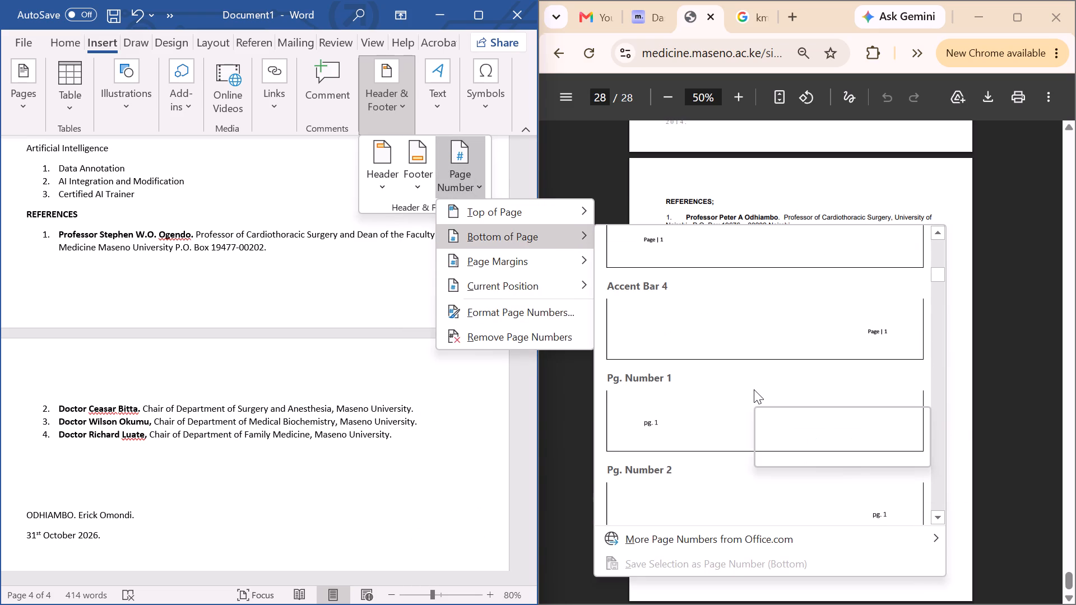
pyautogui.scroll(-2, 754, 389)
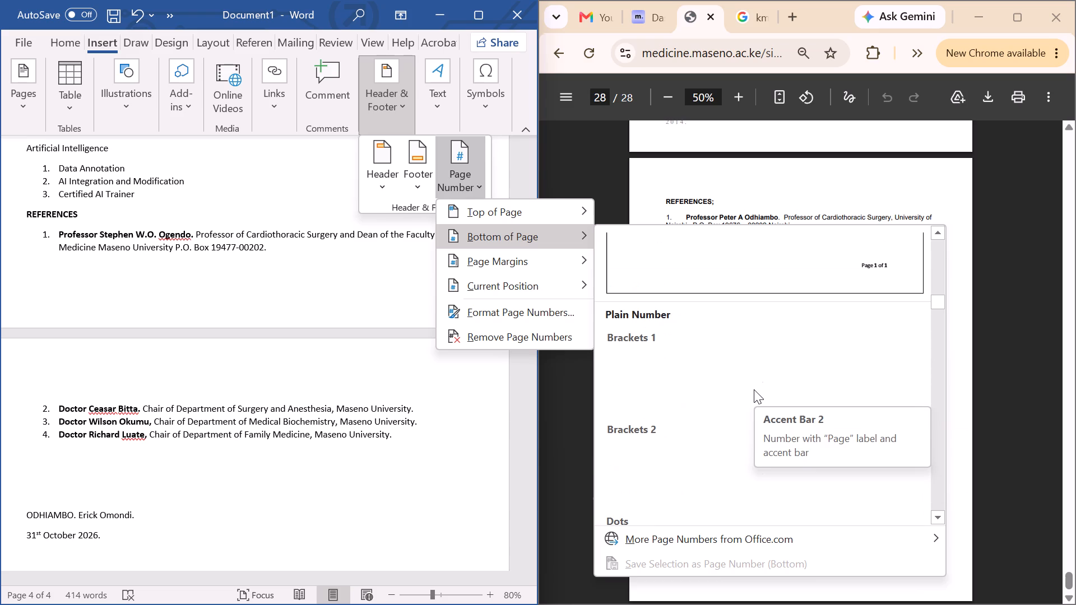
pyautogui.scroll(-1, 730, 366)
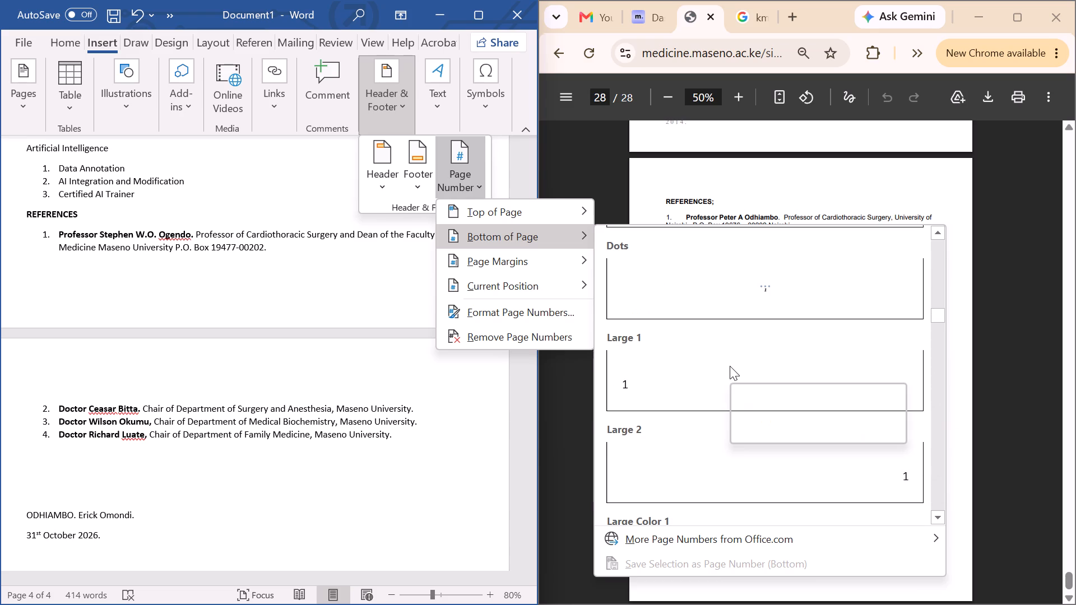
pyautogui.scroll(-2, 730, 366)
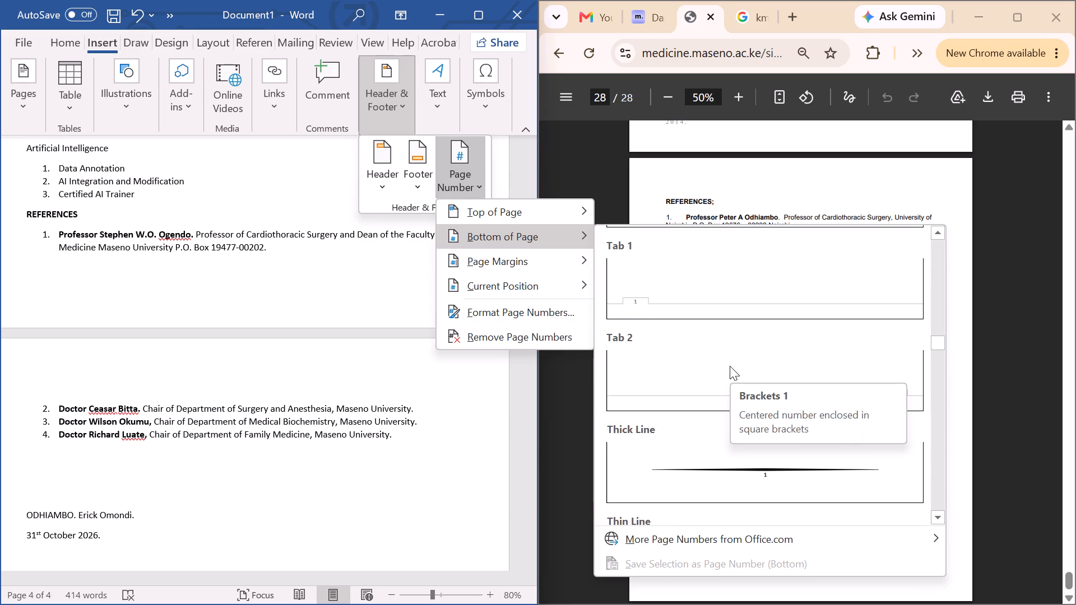
pyautogui.scroll(-1, 730, 366)
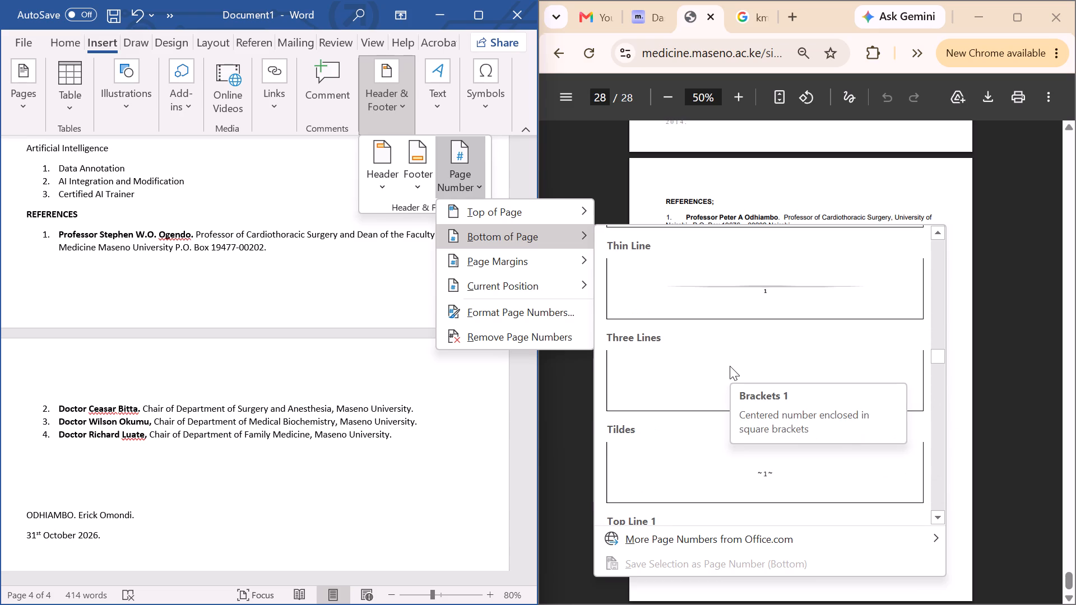
pyautogui.scroll(-2, 730, 366)
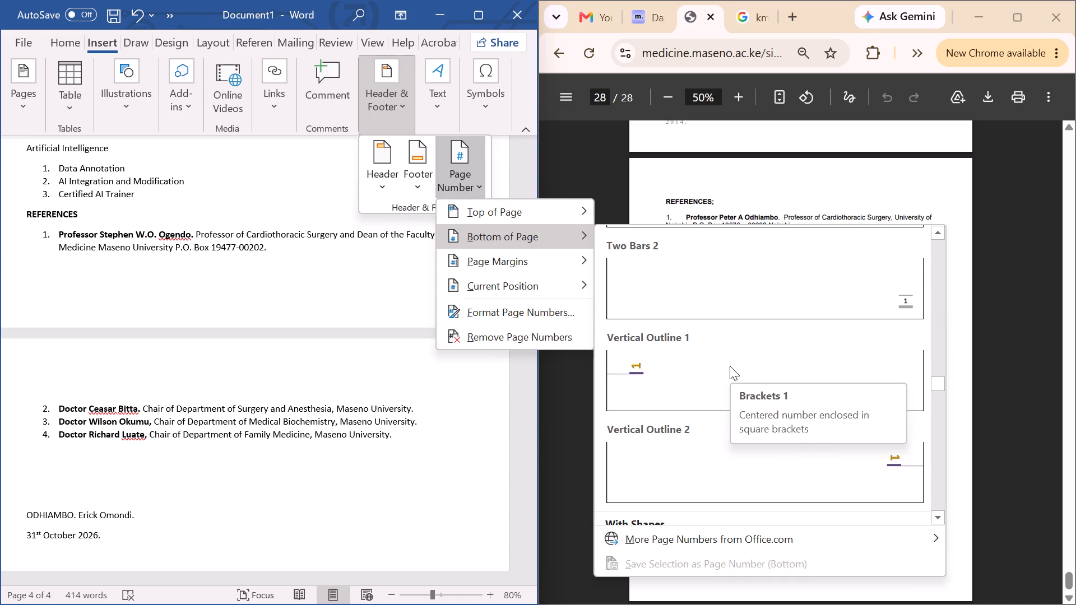
pyautogui.scroll(-4, 730, 366)
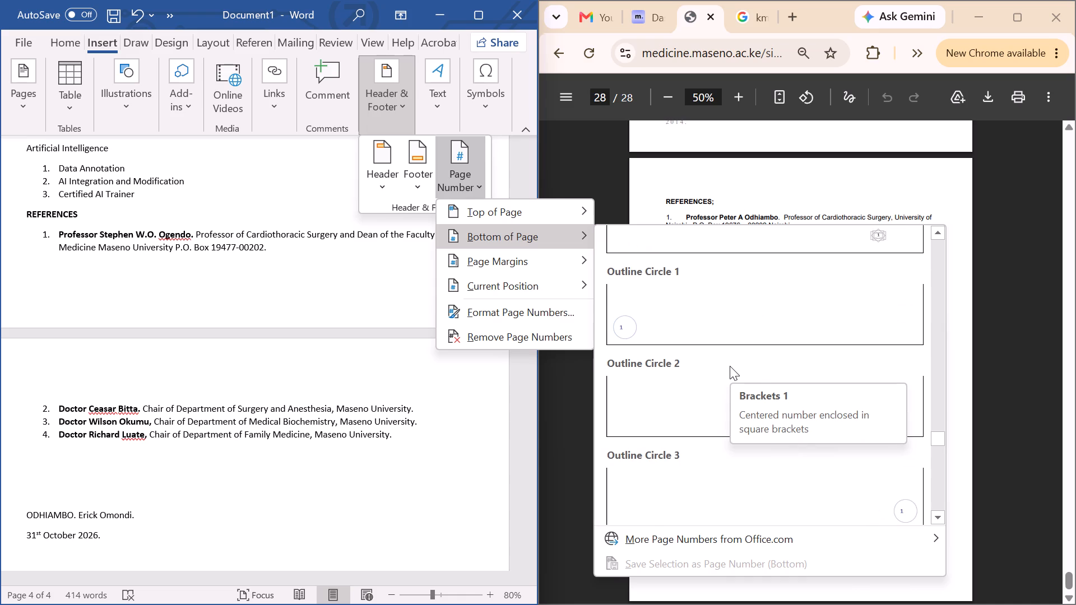
pyautogui.scroll(-2, 730, 366)
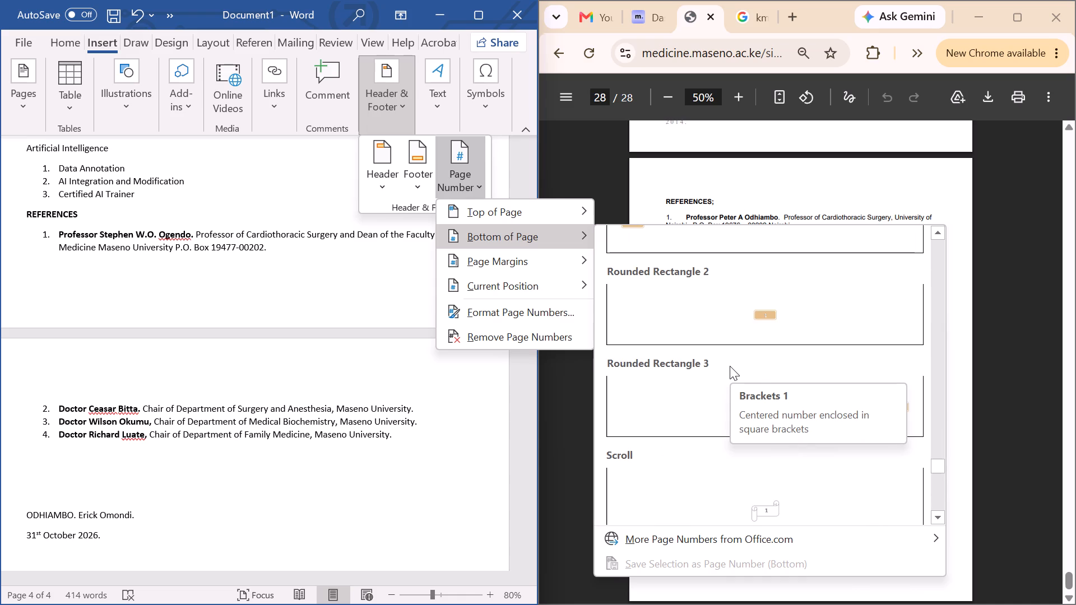
pyautogui.scroll(-3, 730, 366)
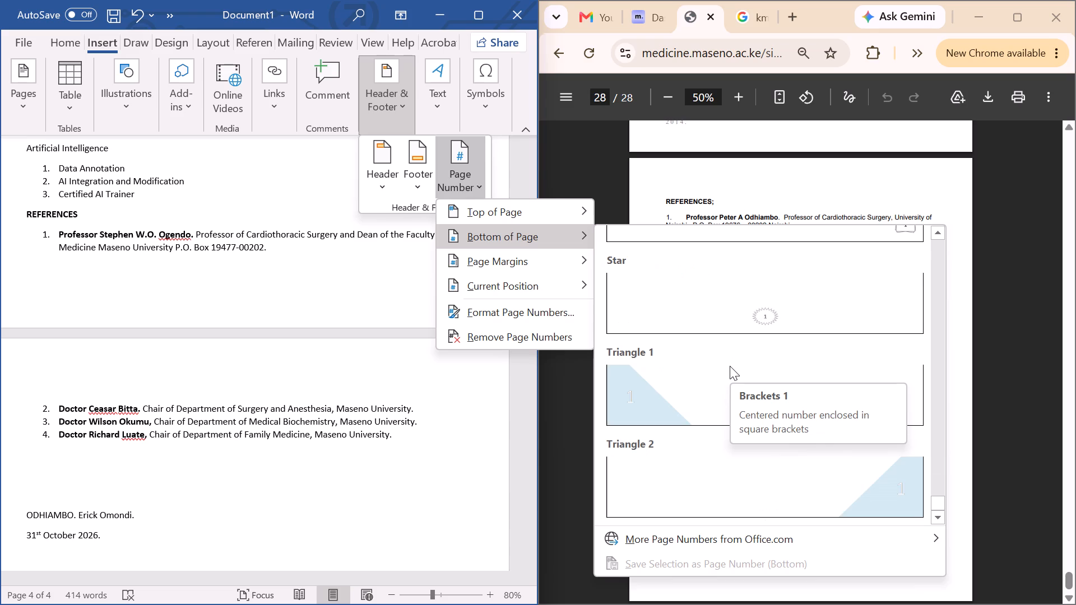
pyautogui.scroll(-7, 730, 366)
pyautogui.scroll(6, 730, 366)
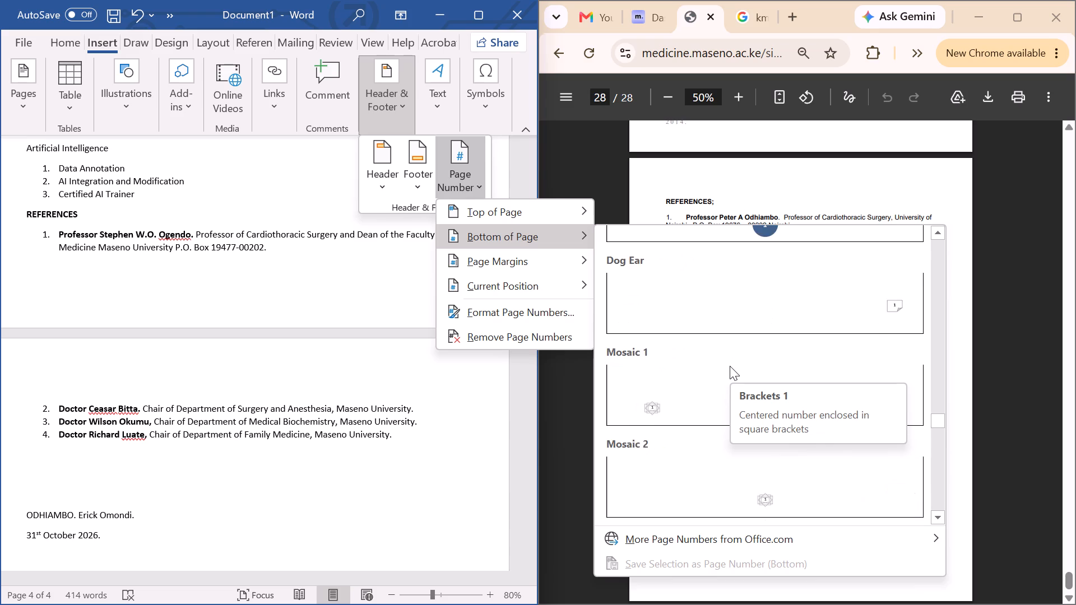
pyautogui.scroll(7, 730, 366)
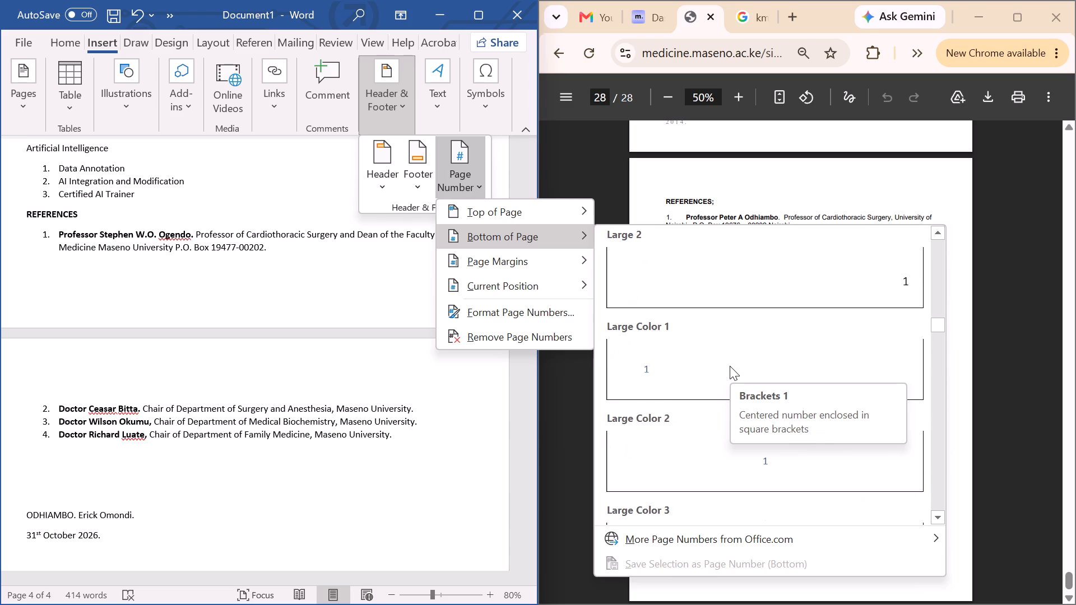
pyautogui.scroll(12, 730, 366)
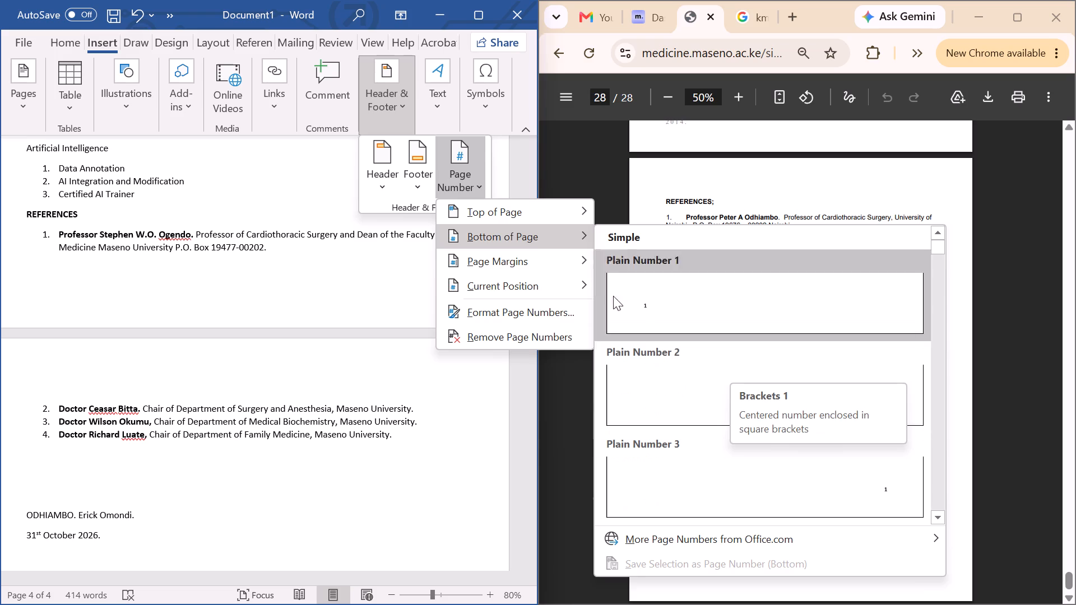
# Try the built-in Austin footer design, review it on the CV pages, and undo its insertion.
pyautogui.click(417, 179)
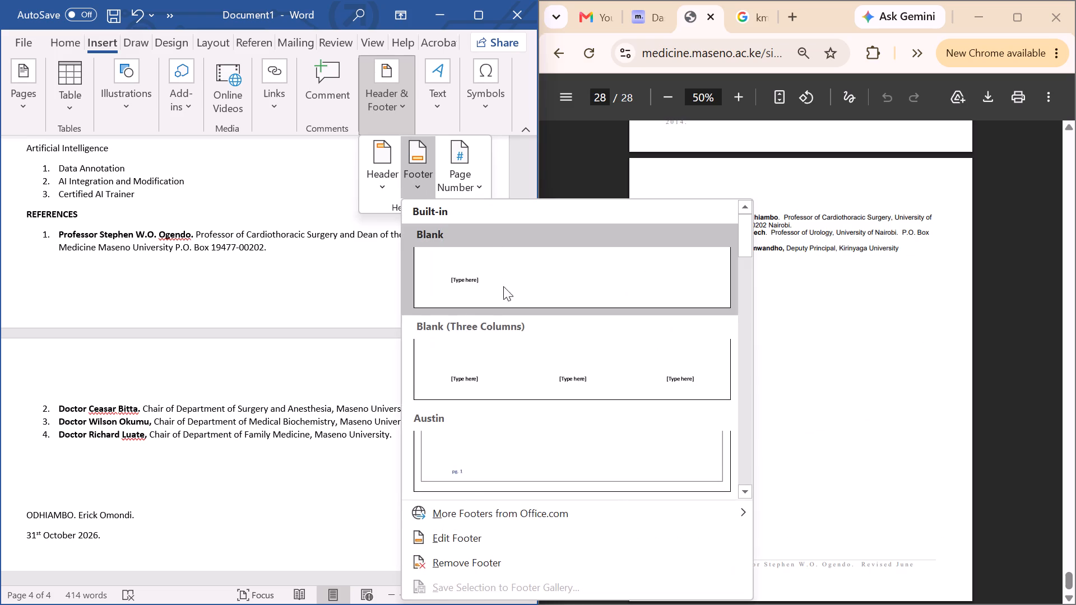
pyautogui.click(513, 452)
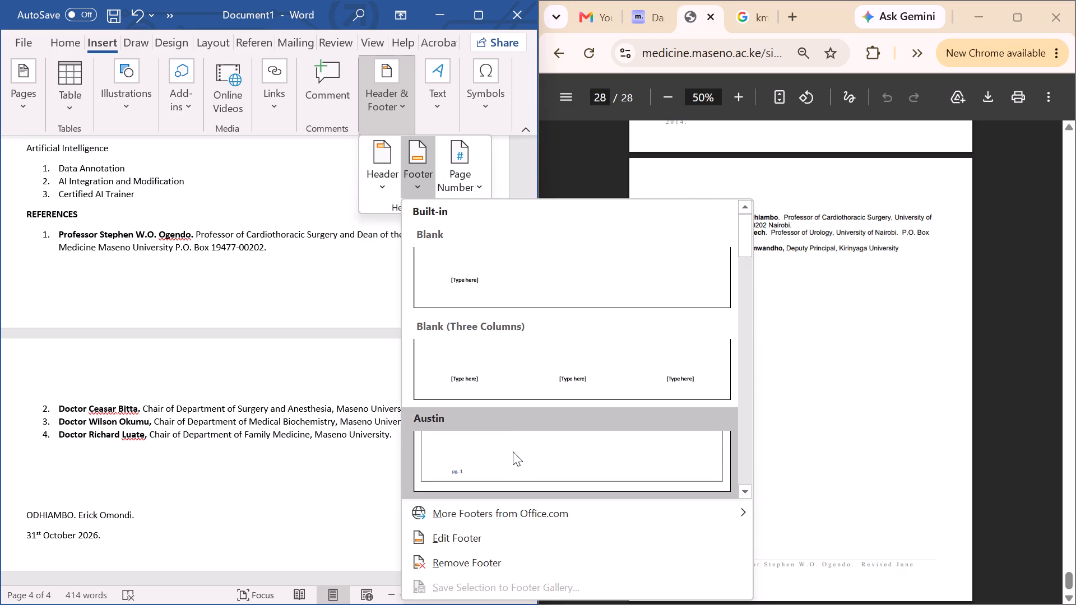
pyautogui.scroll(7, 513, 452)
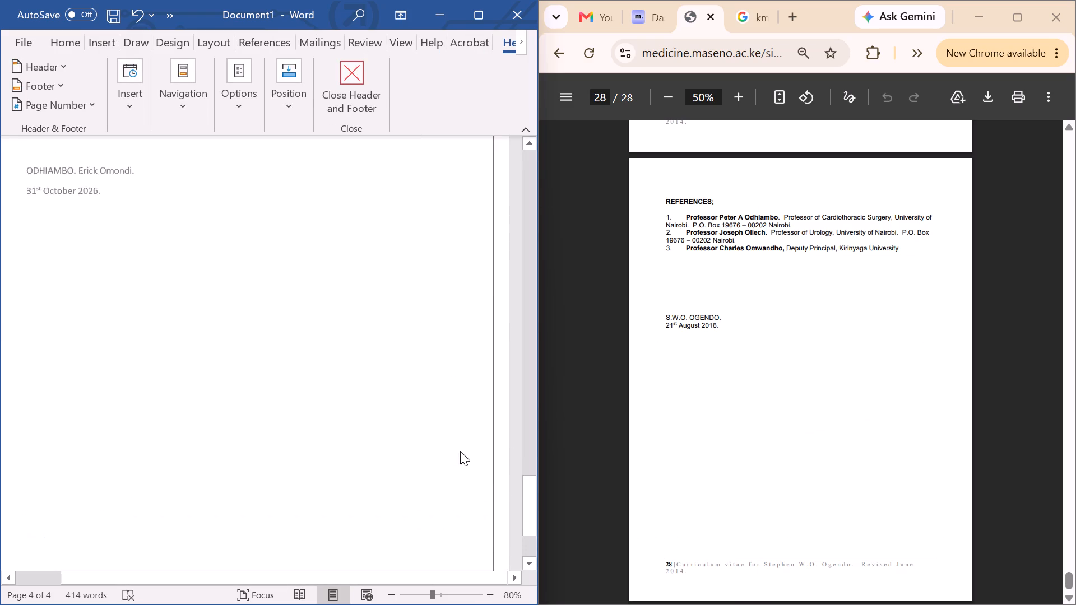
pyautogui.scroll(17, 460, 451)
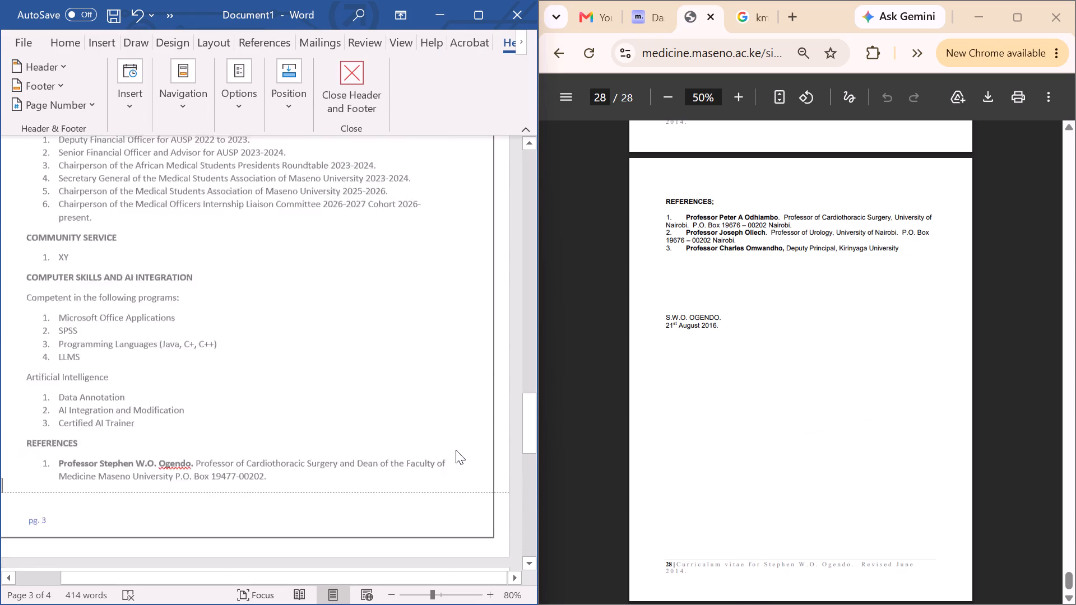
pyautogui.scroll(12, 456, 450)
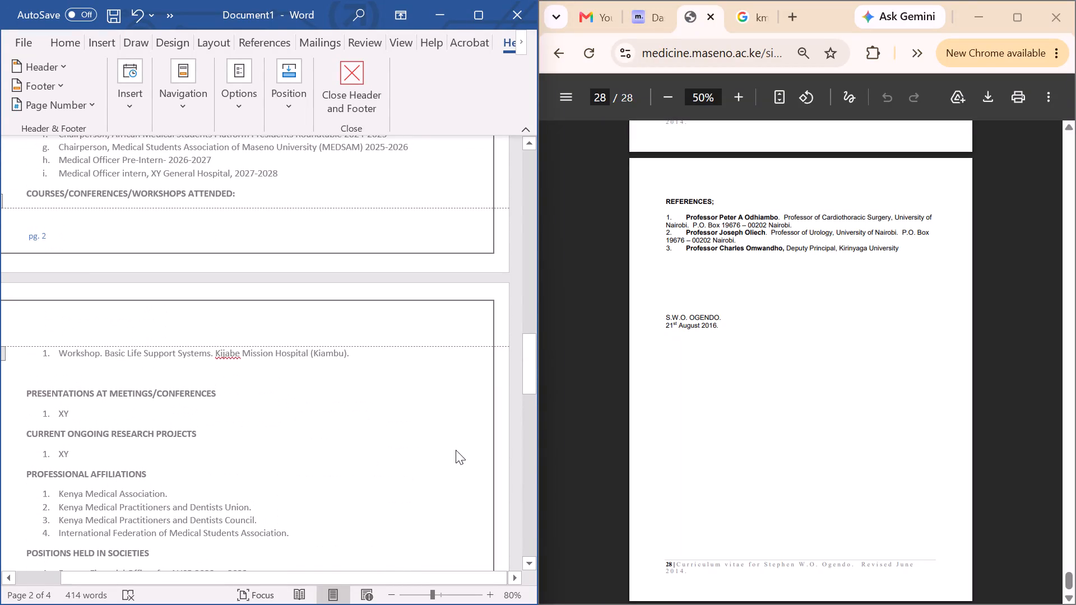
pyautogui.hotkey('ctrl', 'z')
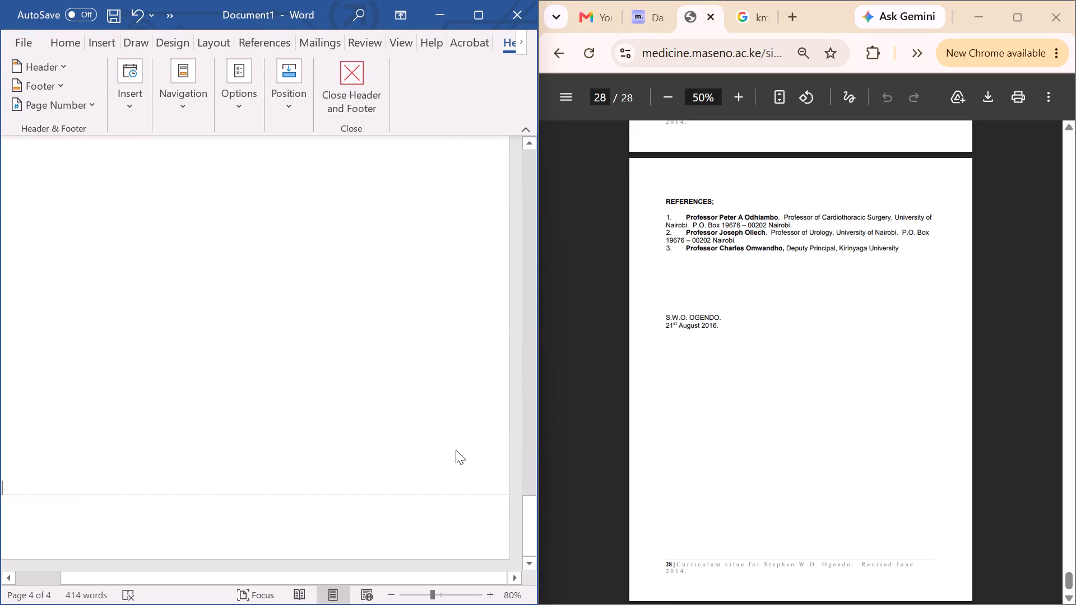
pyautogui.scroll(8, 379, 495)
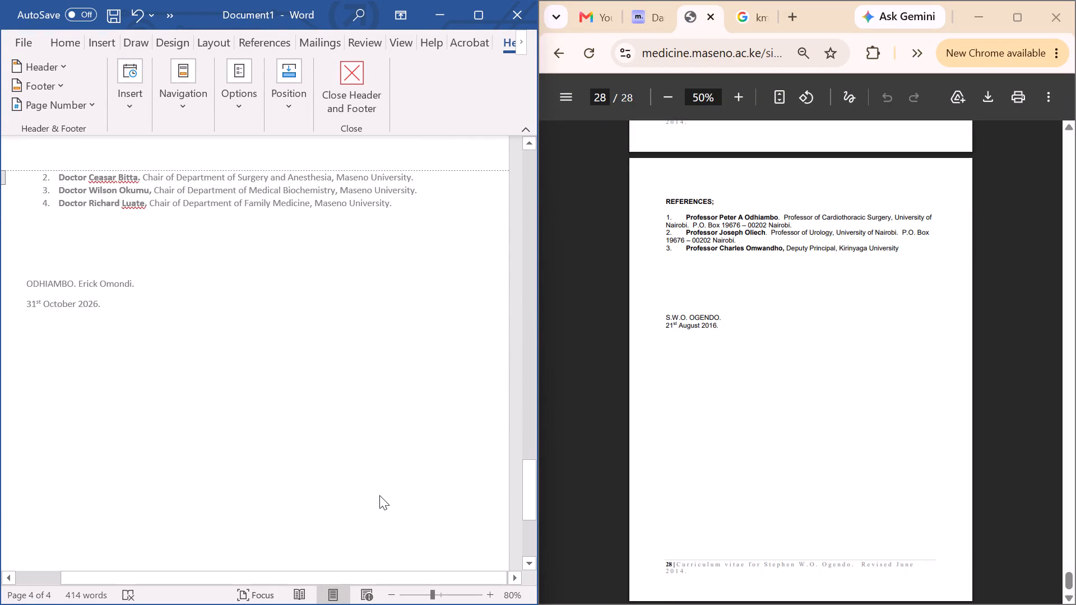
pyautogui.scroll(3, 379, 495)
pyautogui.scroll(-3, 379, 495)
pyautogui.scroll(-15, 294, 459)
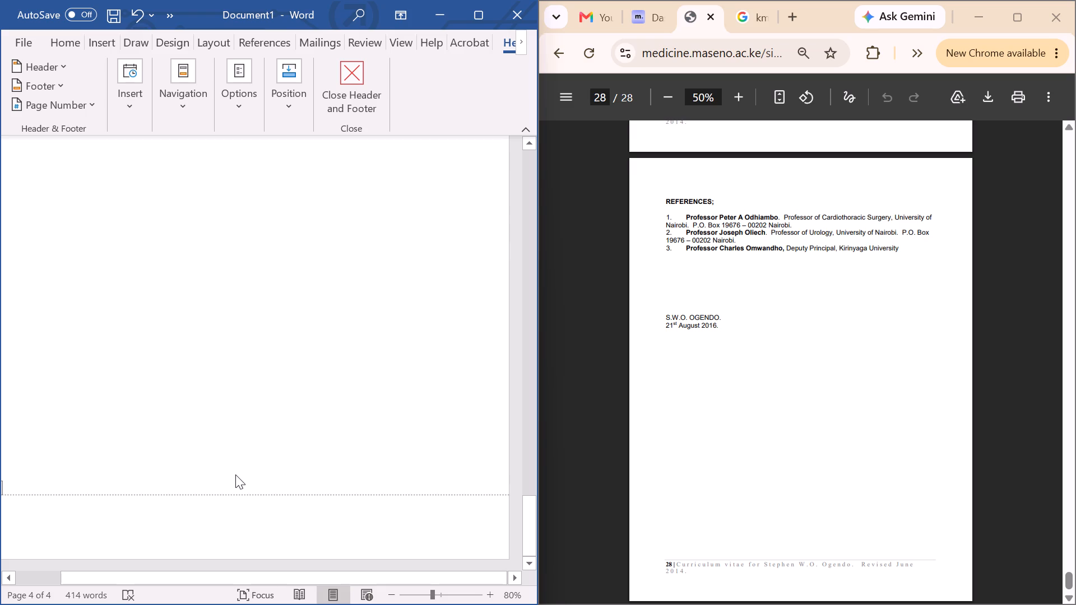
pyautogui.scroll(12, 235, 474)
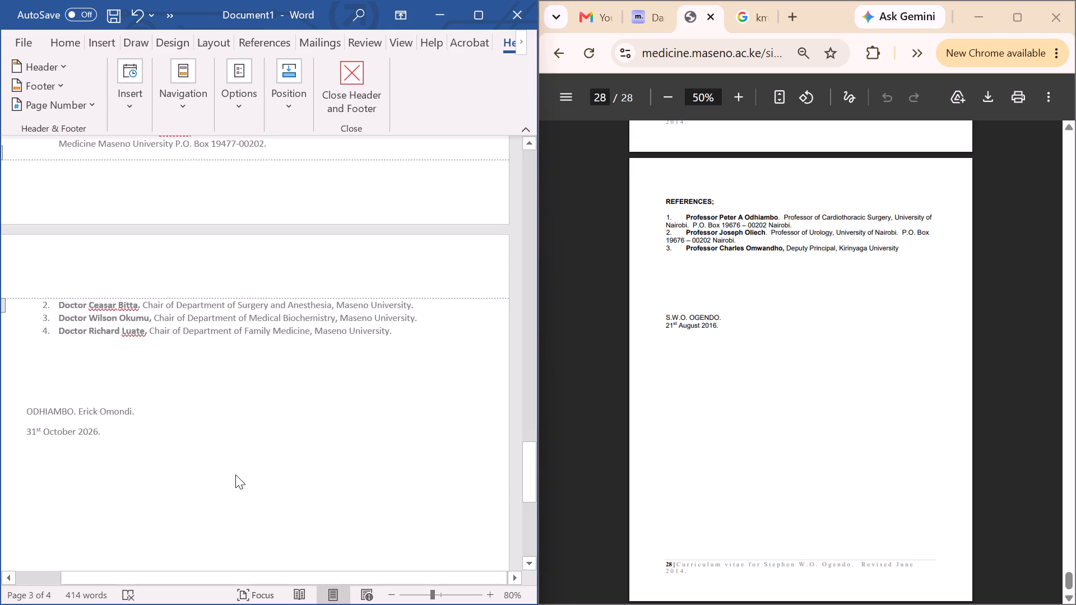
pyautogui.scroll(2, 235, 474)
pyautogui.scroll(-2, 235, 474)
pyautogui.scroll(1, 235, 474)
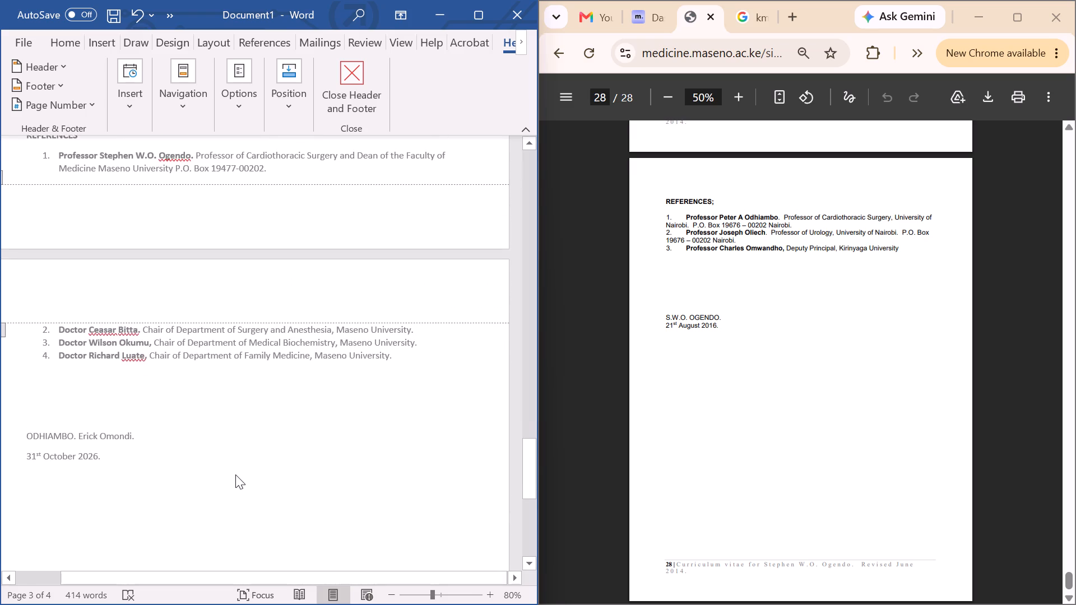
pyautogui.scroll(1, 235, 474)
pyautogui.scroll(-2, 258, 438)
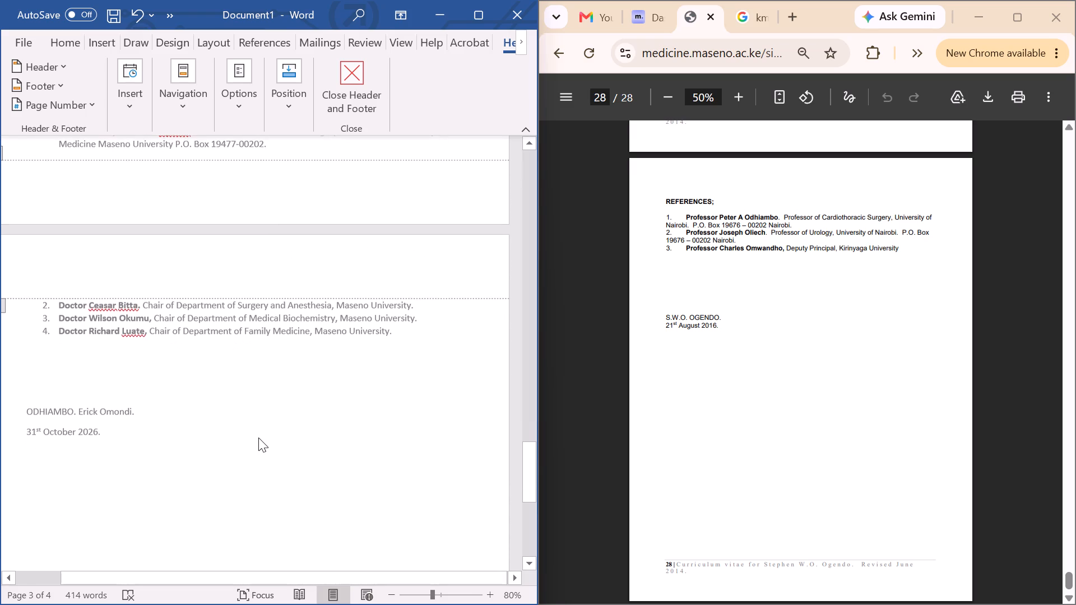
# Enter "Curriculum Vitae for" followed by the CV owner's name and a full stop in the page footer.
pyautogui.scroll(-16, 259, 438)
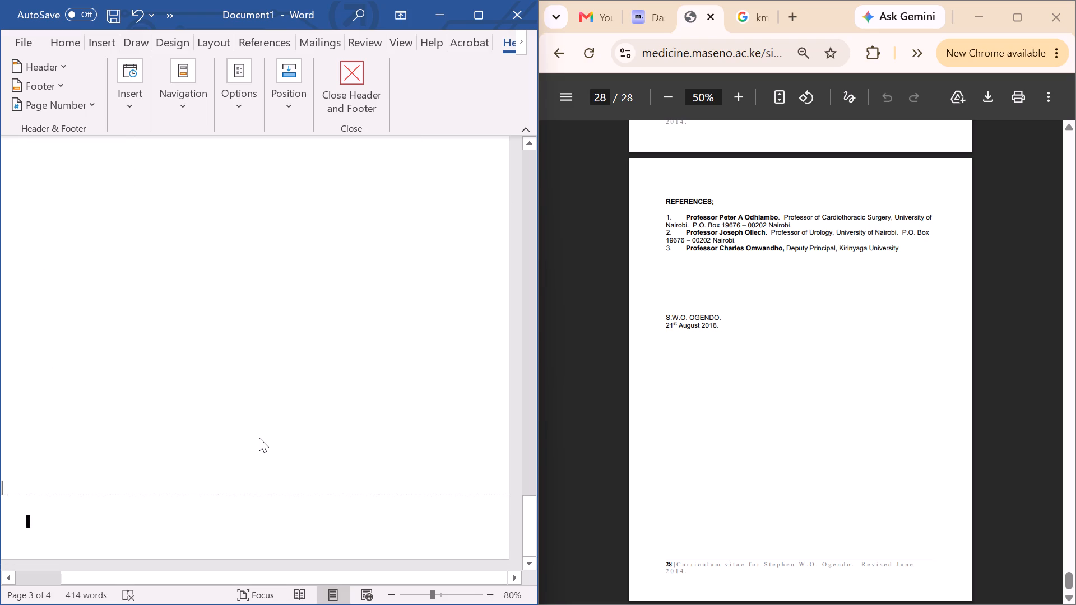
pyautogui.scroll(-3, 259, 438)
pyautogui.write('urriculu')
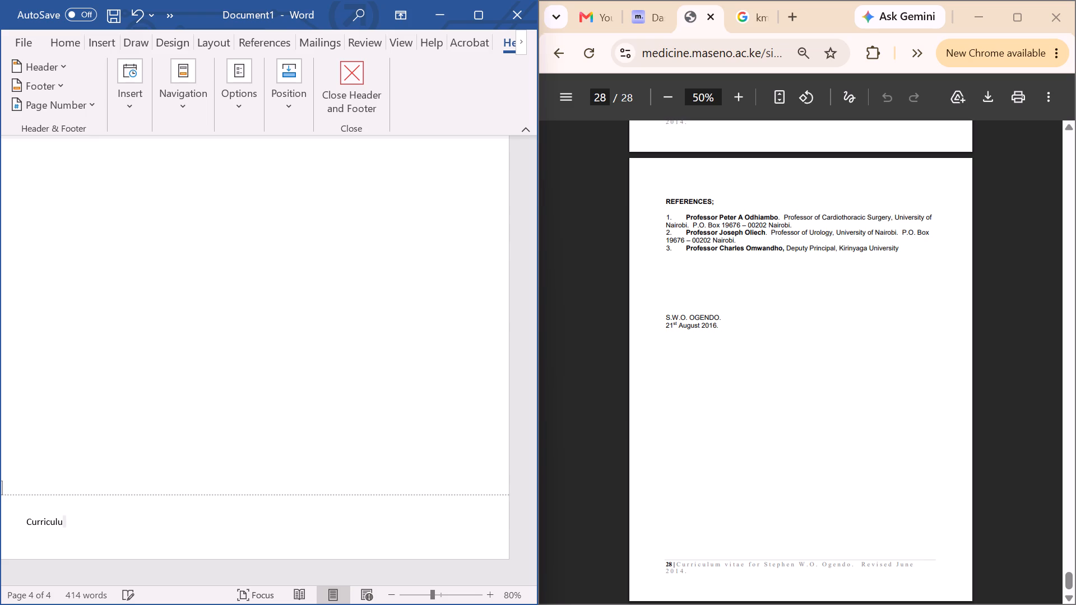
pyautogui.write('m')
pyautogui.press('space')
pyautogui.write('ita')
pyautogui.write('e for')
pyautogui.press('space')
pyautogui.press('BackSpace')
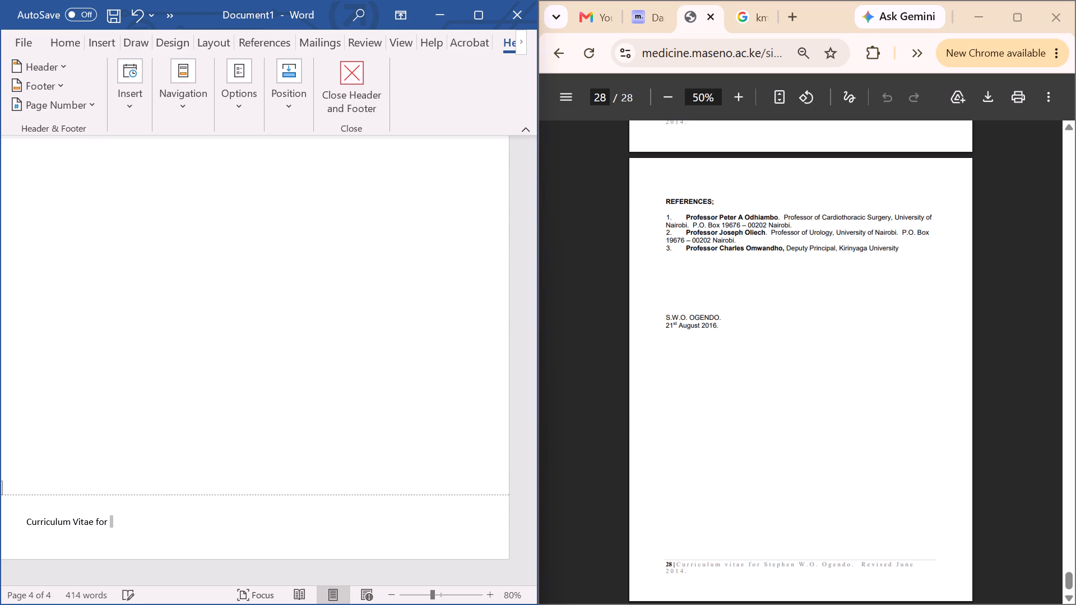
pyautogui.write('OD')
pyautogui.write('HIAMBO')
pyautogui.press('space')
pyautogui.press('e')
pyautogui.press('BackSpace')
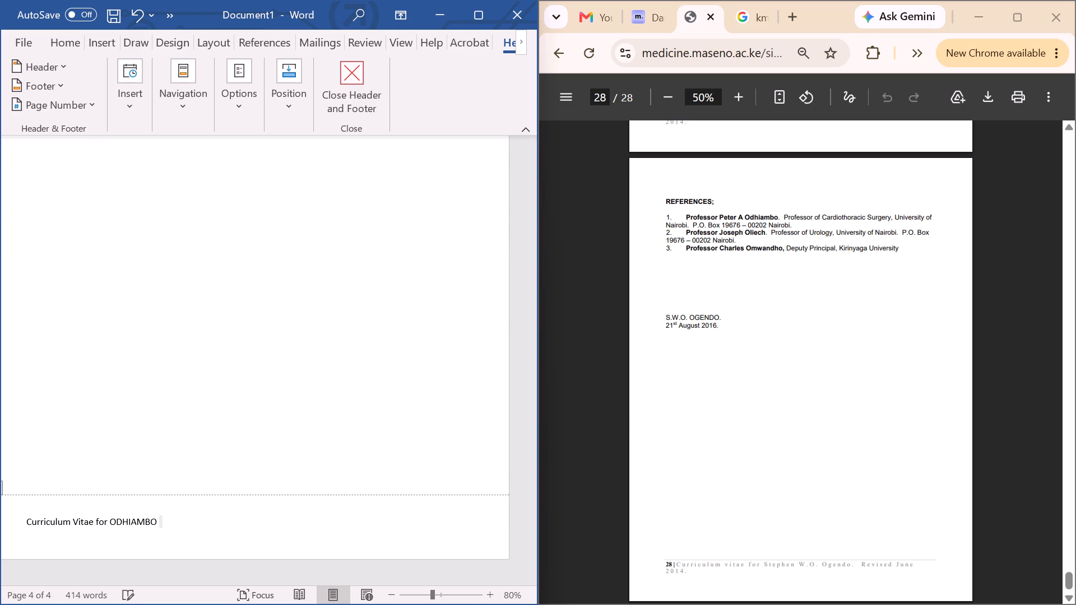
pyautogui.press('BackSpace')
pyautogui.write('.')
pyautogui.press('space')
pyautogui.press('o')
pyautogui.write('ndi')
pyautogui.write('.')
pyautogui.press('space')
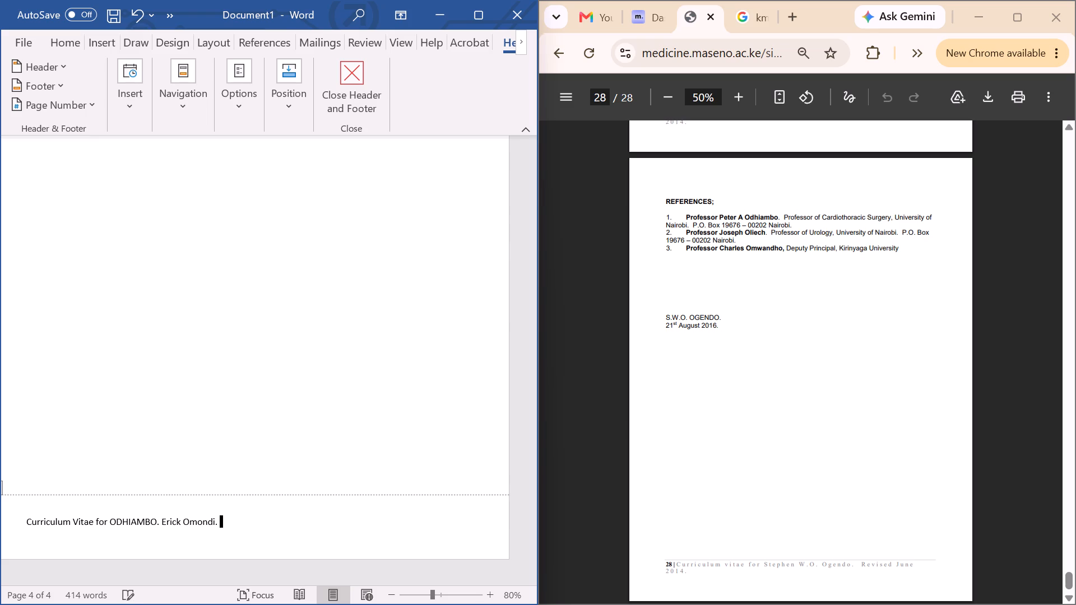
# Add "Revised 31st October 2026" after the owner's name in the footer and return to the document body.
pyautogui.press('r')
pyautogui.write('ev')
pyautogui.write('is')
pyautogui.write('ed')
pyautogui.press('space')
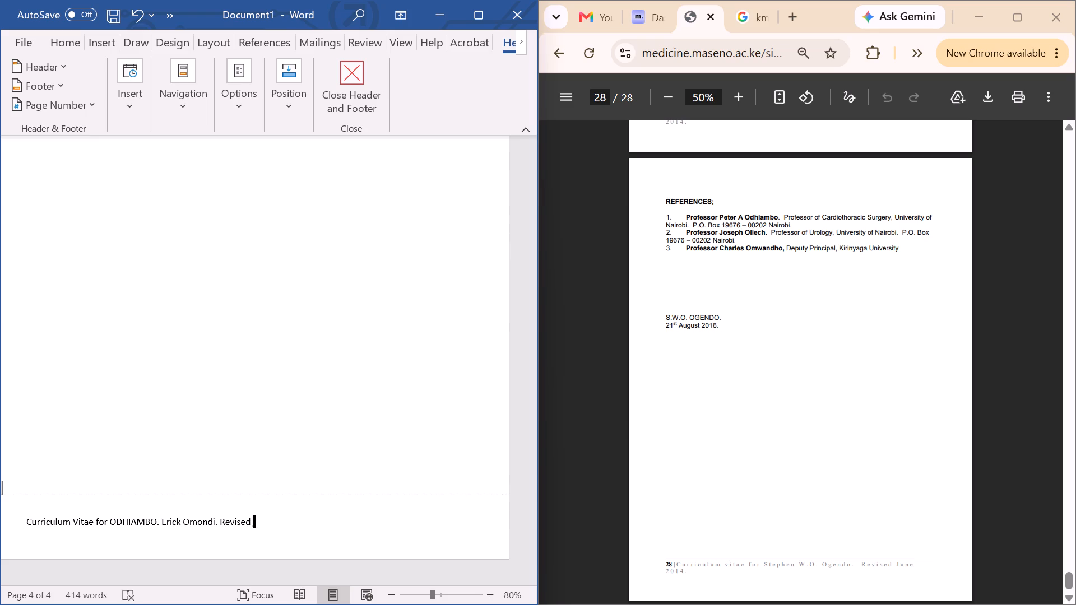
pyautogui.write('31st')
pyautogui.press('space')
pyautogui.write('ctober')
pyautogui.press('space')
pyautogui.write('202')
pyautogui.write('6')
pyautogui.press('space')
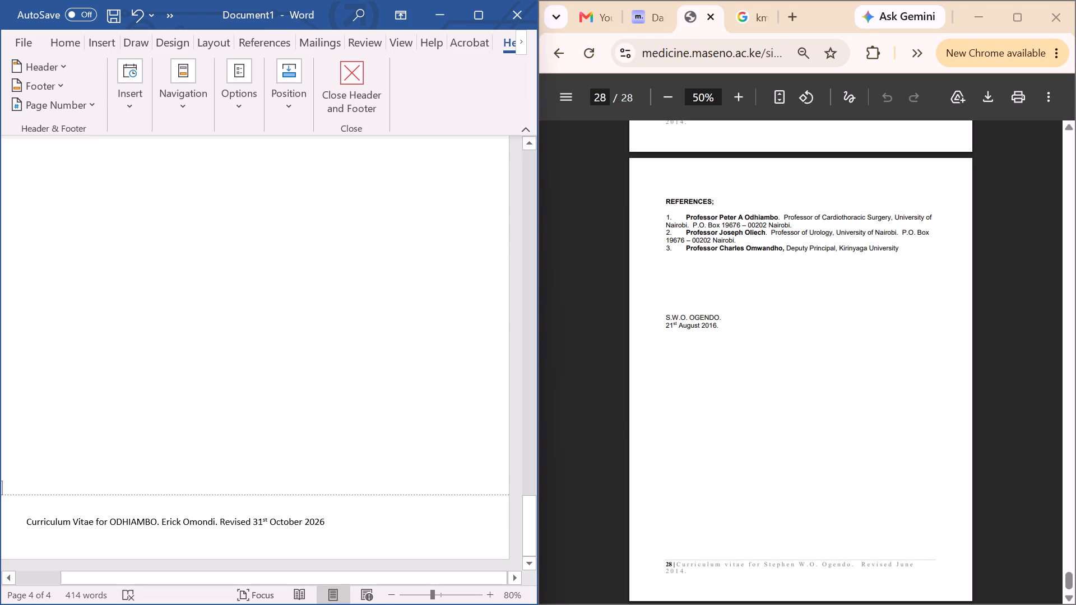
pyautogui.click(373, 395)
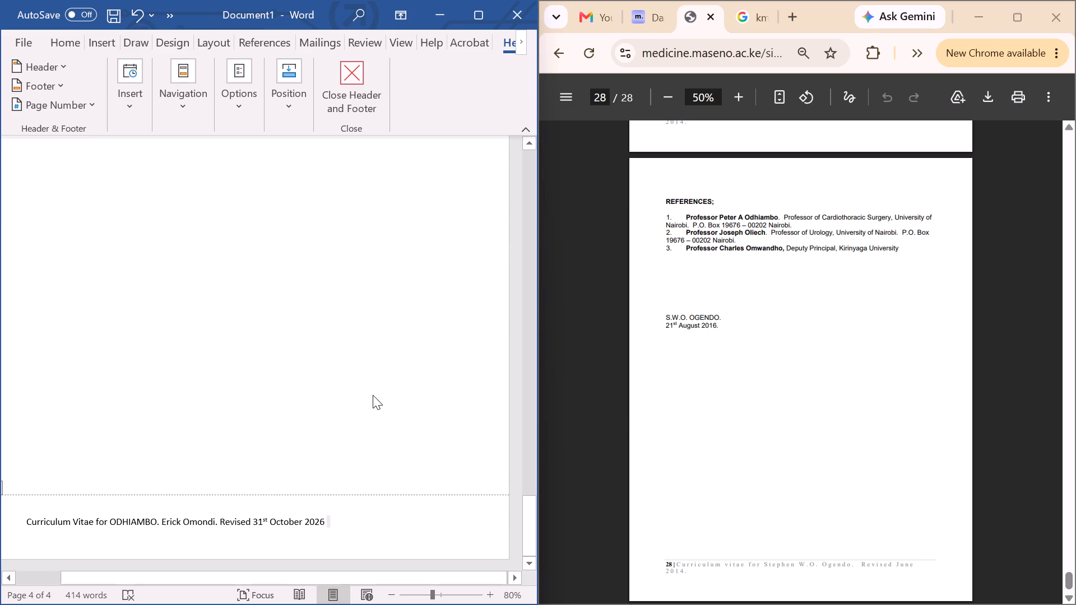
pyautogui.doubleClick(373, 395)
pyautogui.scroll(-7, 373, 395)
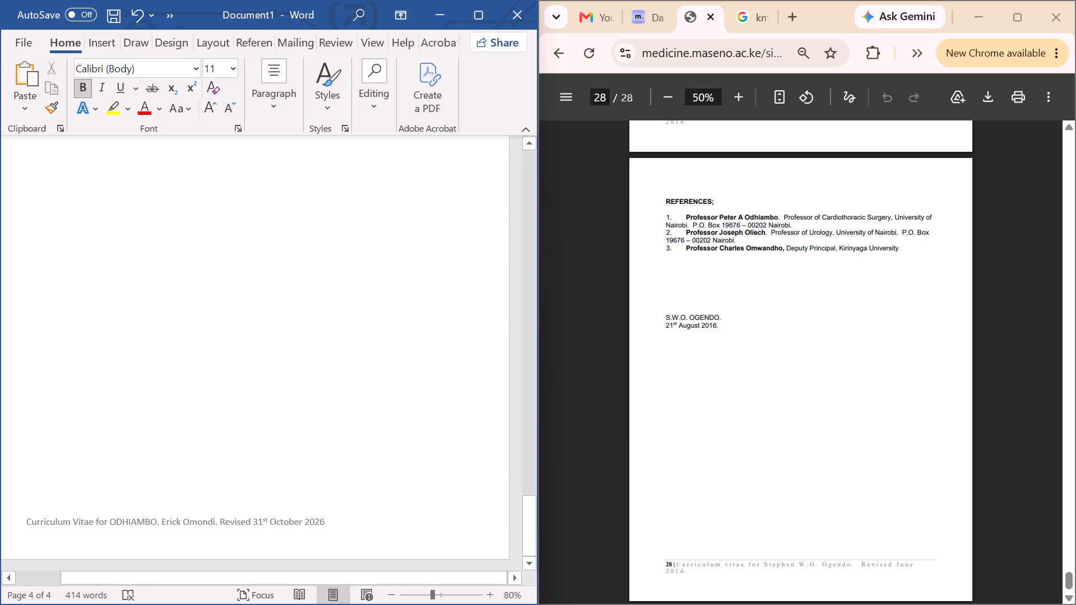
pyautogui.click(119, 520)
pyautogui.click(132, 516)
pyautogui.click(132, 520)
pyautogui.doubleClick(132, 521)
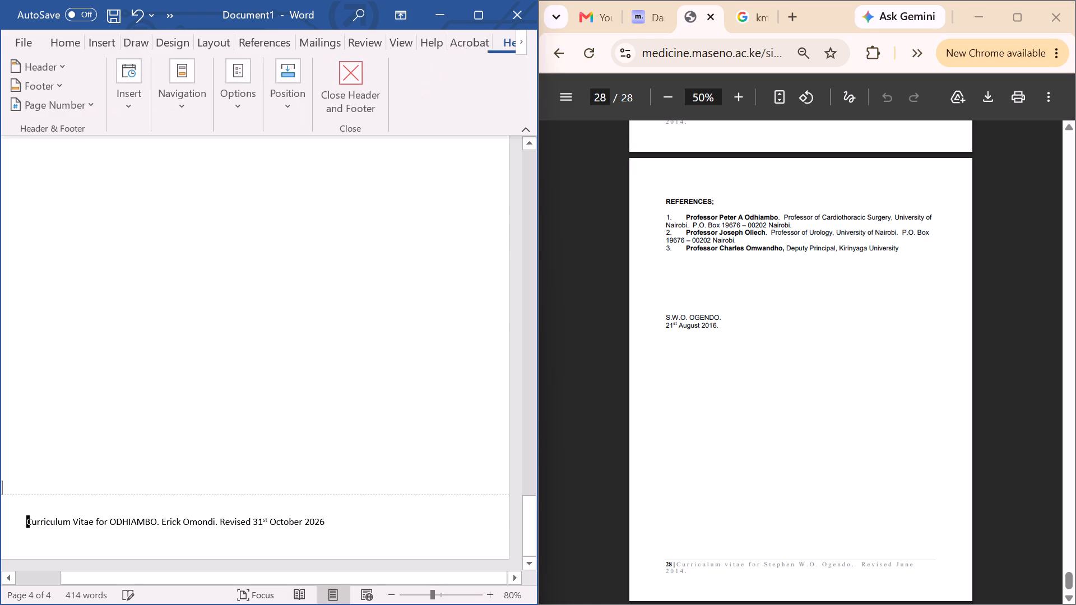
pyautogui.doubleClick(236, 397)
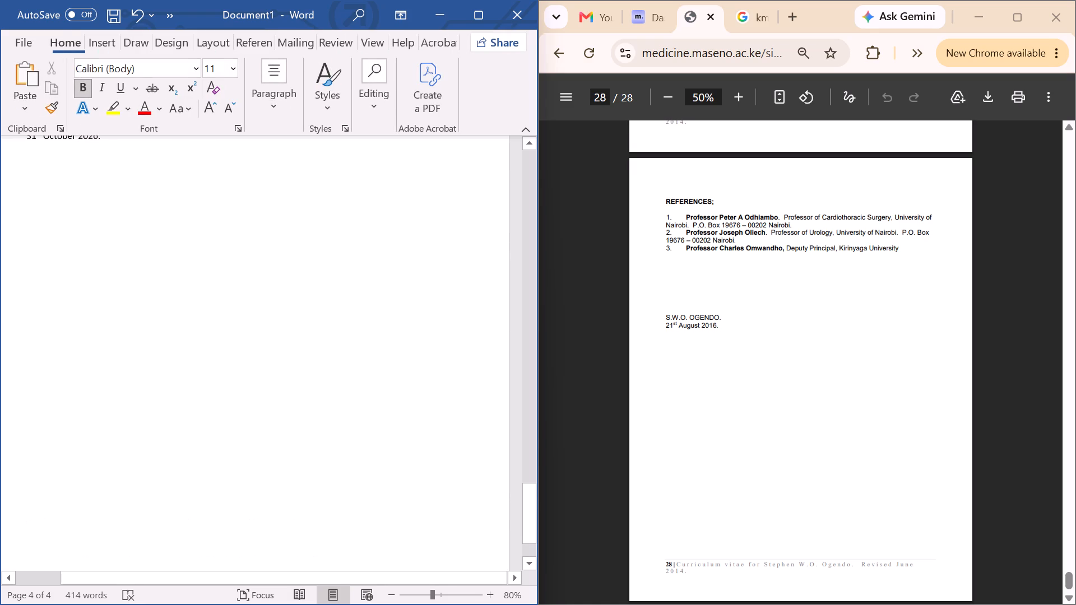
# Insert the Plain Number 1 page number at the bottom of the pages and return to the document body.
pyautogui.click(99, 42)
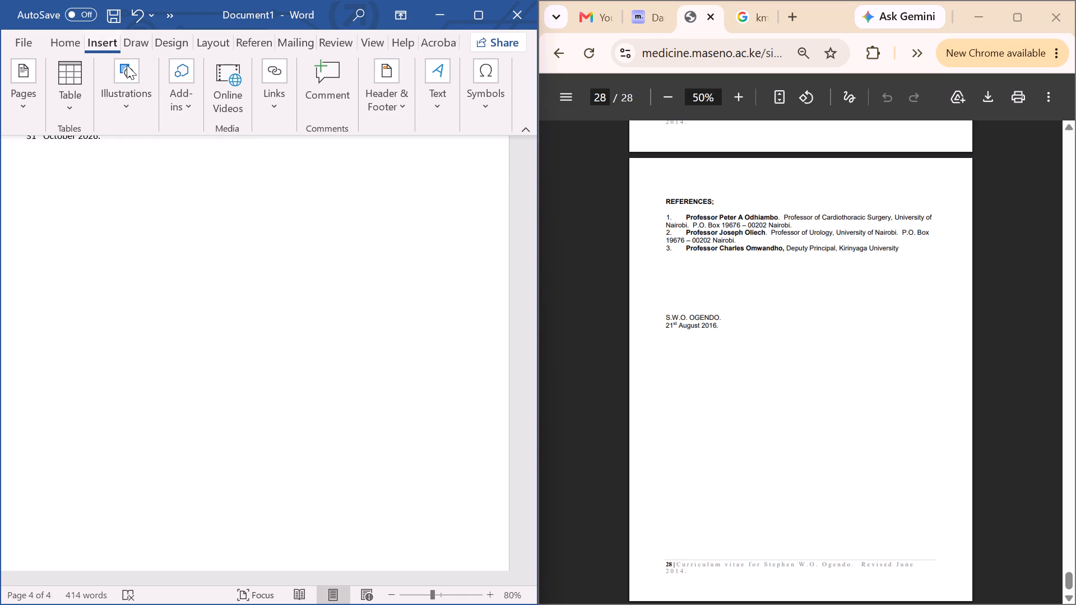
pyautogui.click(374, 105)
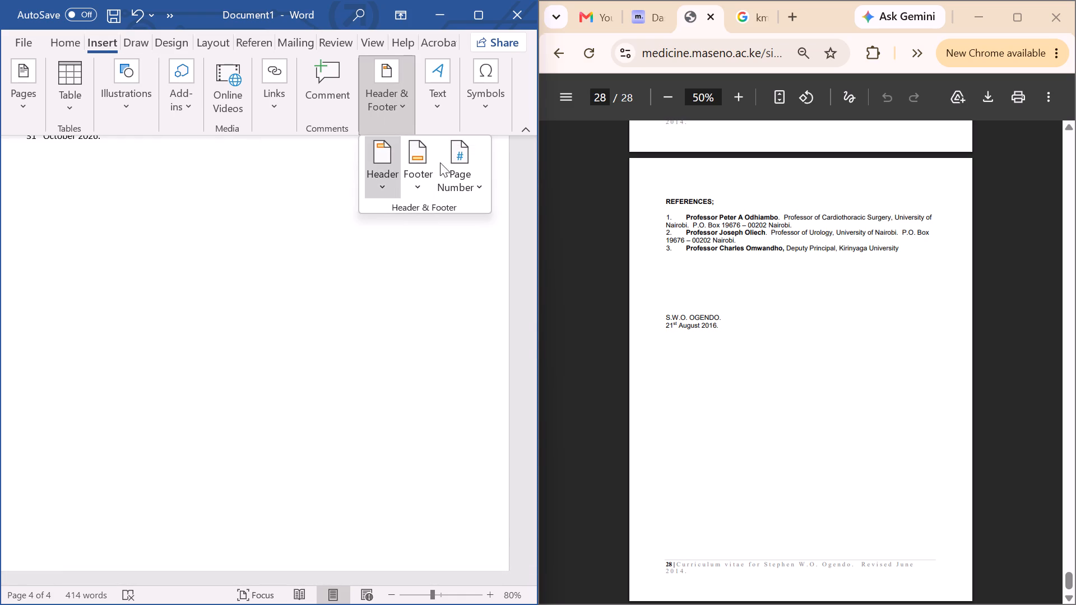
pyautogui.click(469, 176)
pyautogui.click(477, 235)
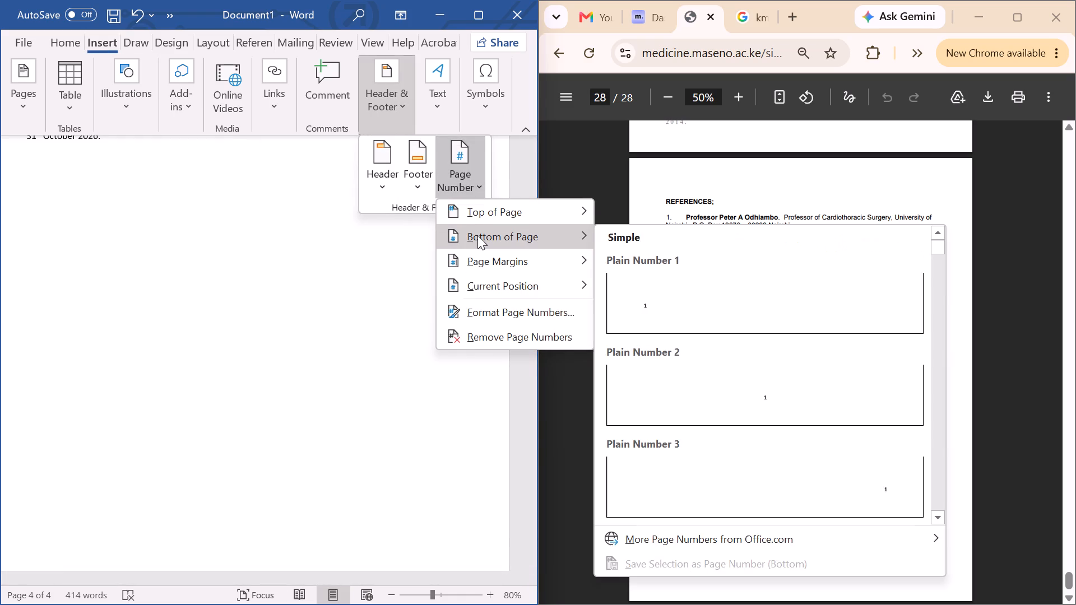
pyautogui.click(679, 311)
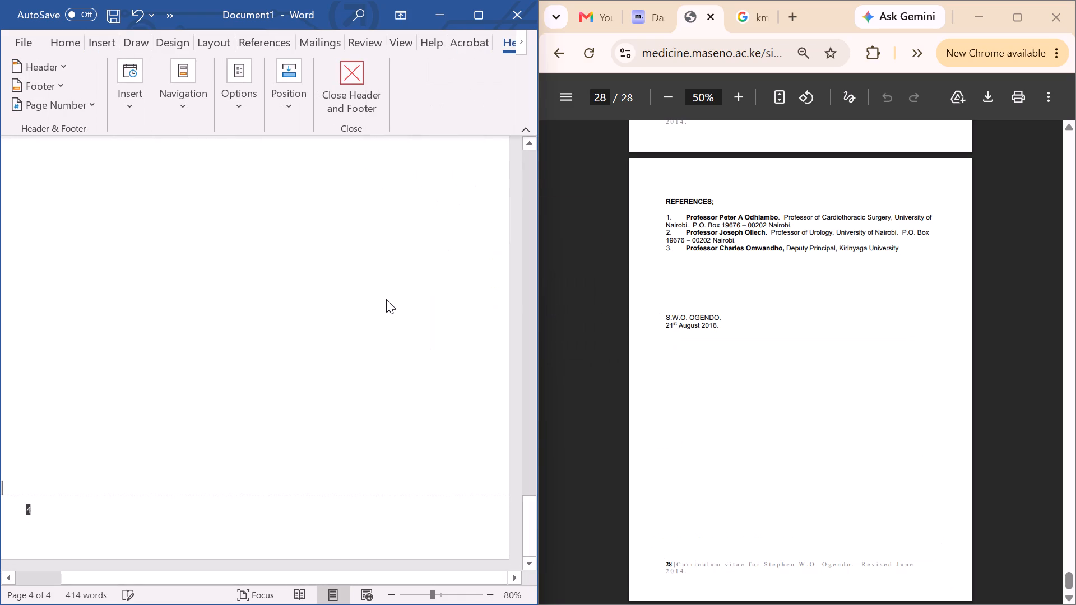
pyautogui.scroll(-20, 386, 299)
pyautogui.scroll(7, 358, 361)
pyautogui.scroll(-6, 358, 362)
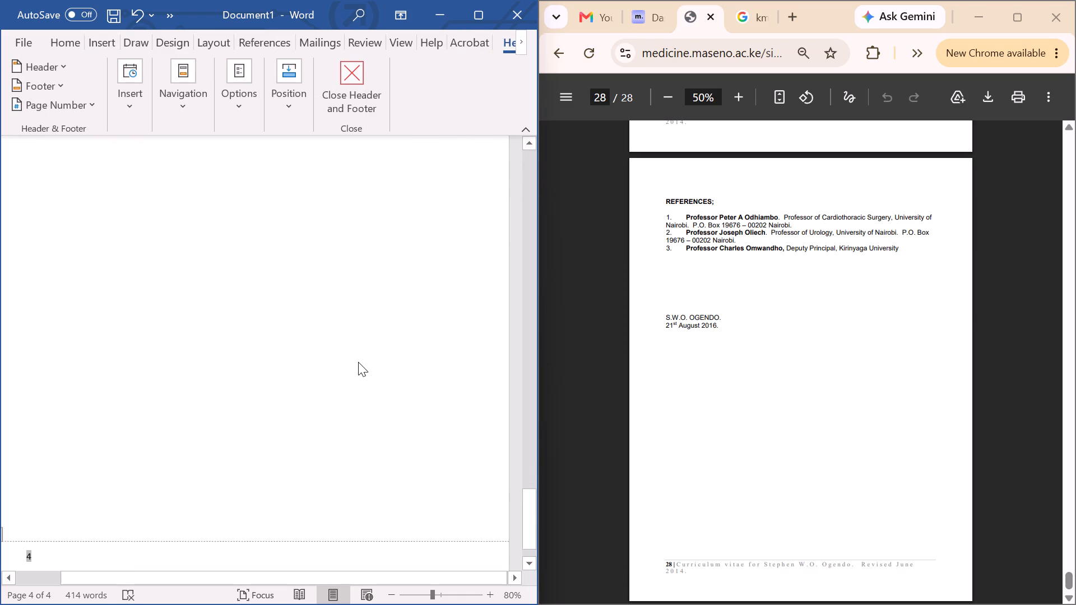
pyautogui.doubleClick(337, 343)
# Examine the page numbers at the foot of each CV page, from the last page back to the first.
pyautogui.scroll(-17, 337, 343)
pyautogui.scroll(7, 337, 343)
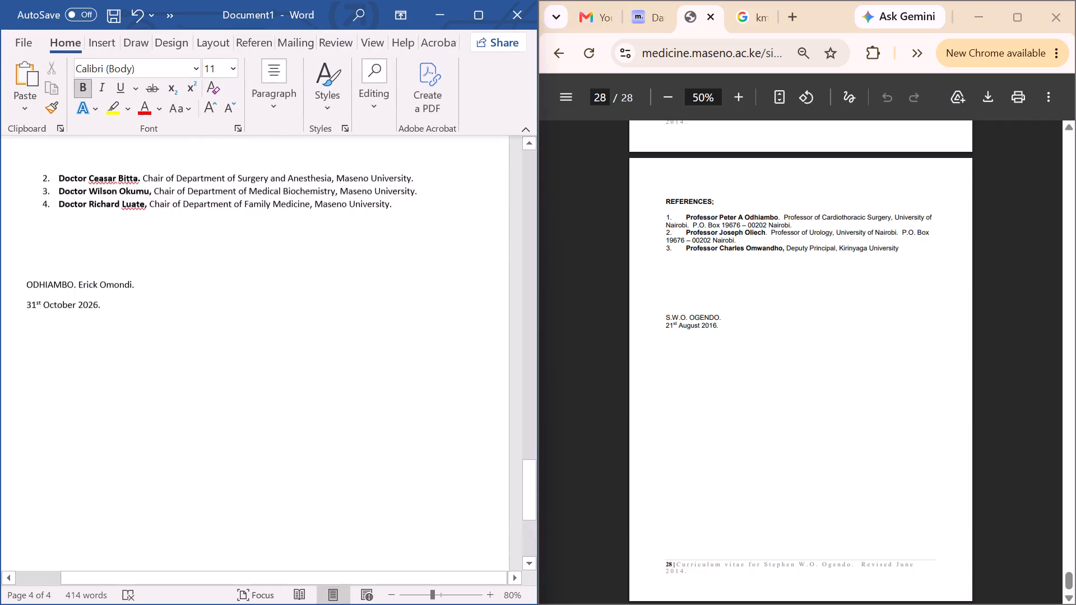
pyautogui.scroll(9, 337, 343)
pyautogui.scroll(-2, 337, 343)
pyautogui.scroll(3, 337, 343)
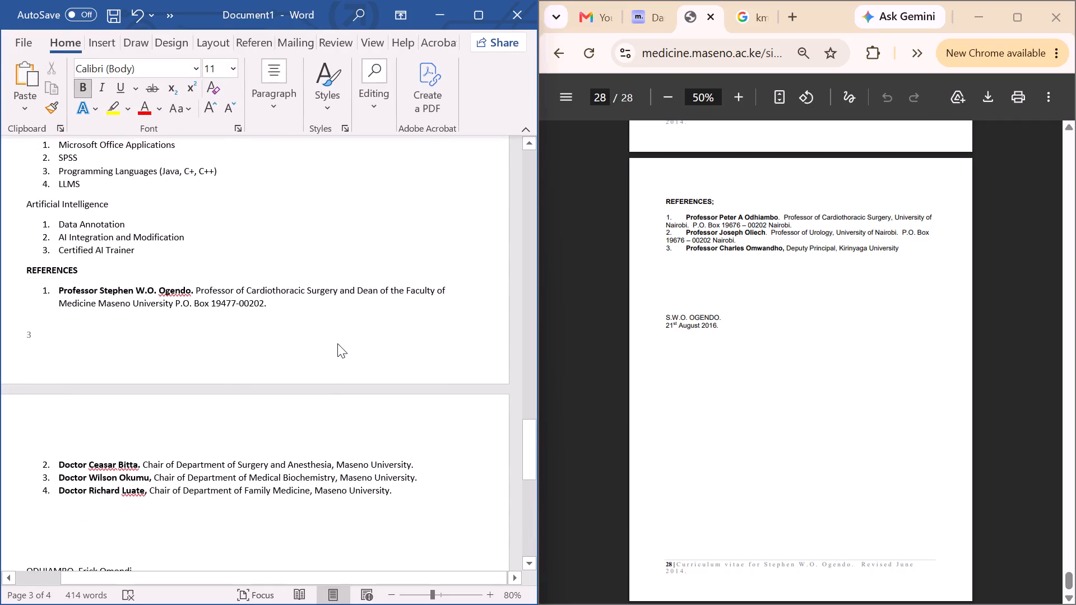
pyautogui.scroll(20, 337, 343)
pyautogui.scroll(5, 337, 343)
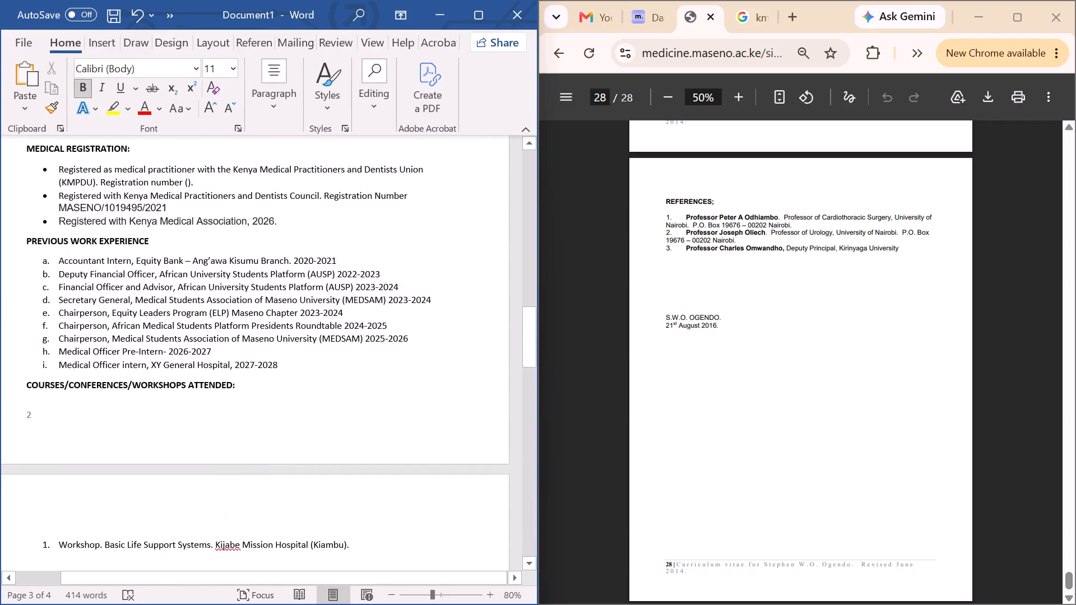
pyautogui.scroll(20, 337, 343)
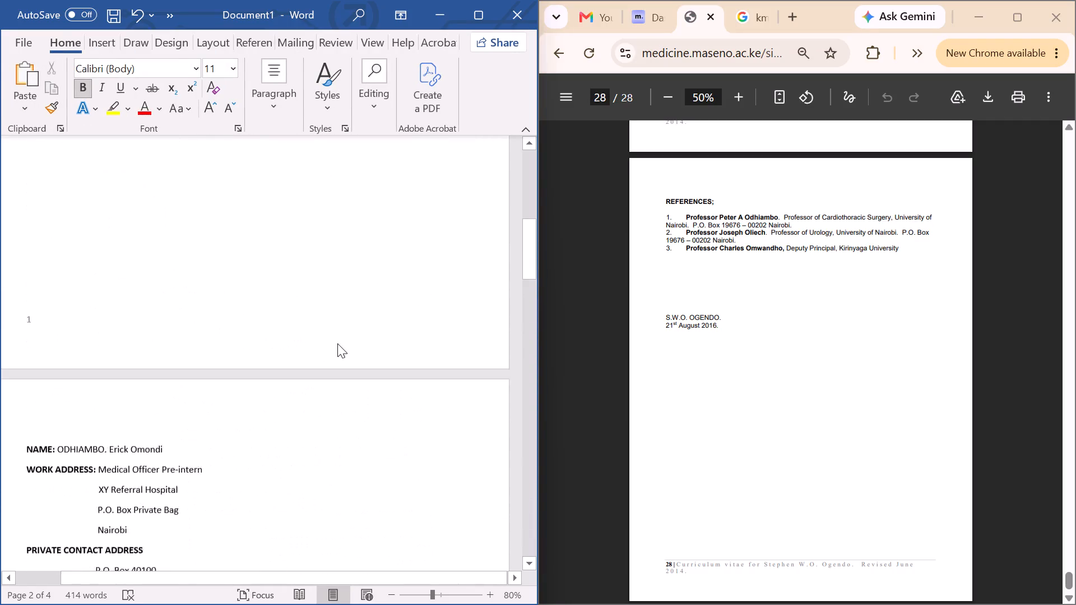
pyautogui.scroll(-8, 336, 343)
pyautogui.scroll(10, 336, 343)
# Open the footer at the first page and add a vertical bar followed by "Curriculum Vitae for" after the page number.
pyautogui.click(141, 349)
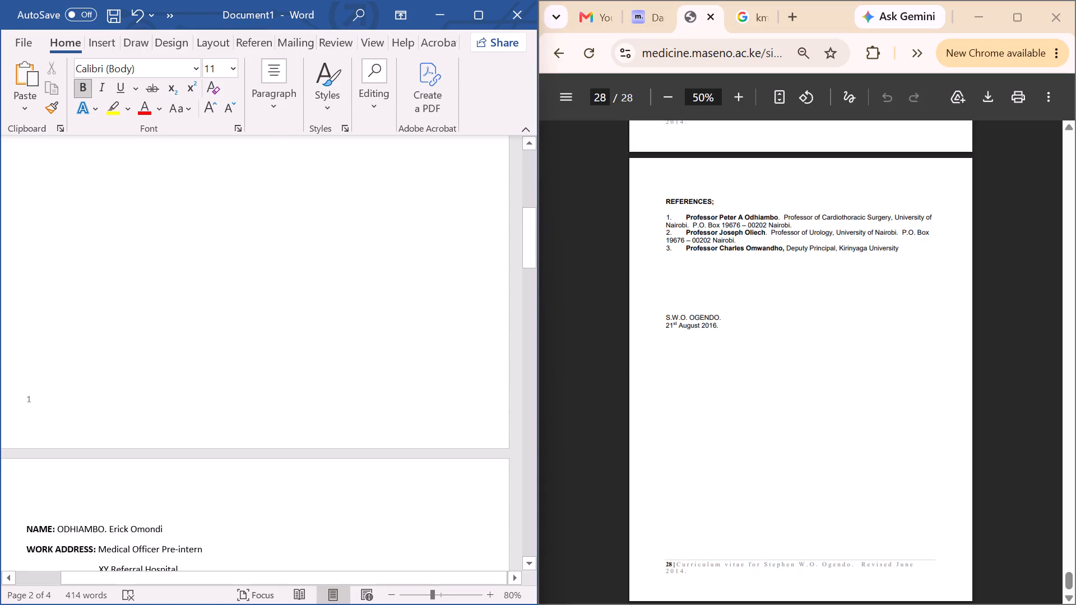
pyautogui.scroll(-7, 78, 459)
pyautogui.doubleClick(105, 375)
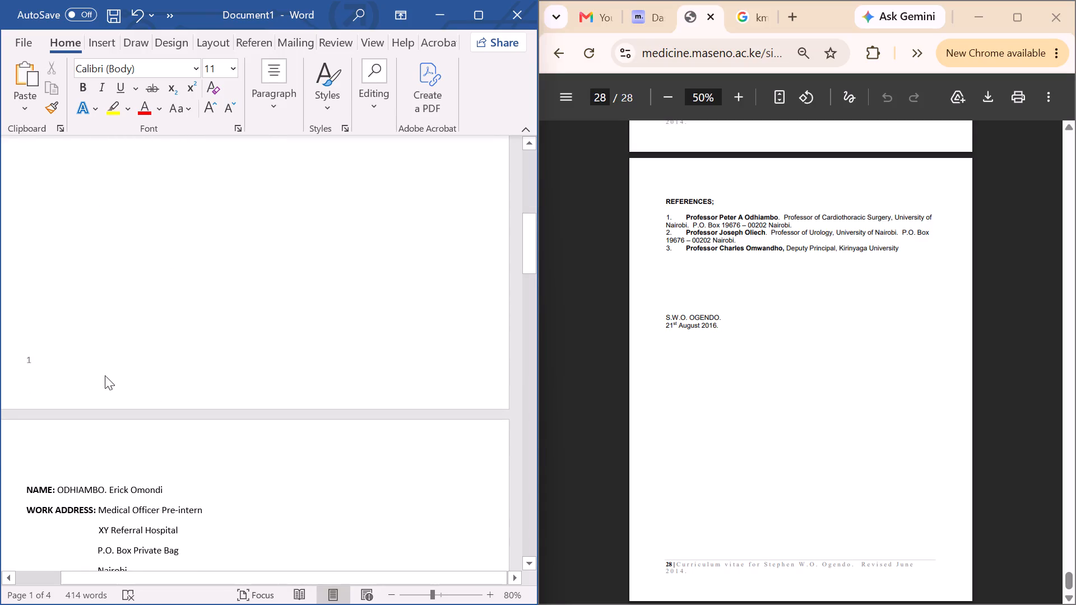
pyautogui.click(95, 374)
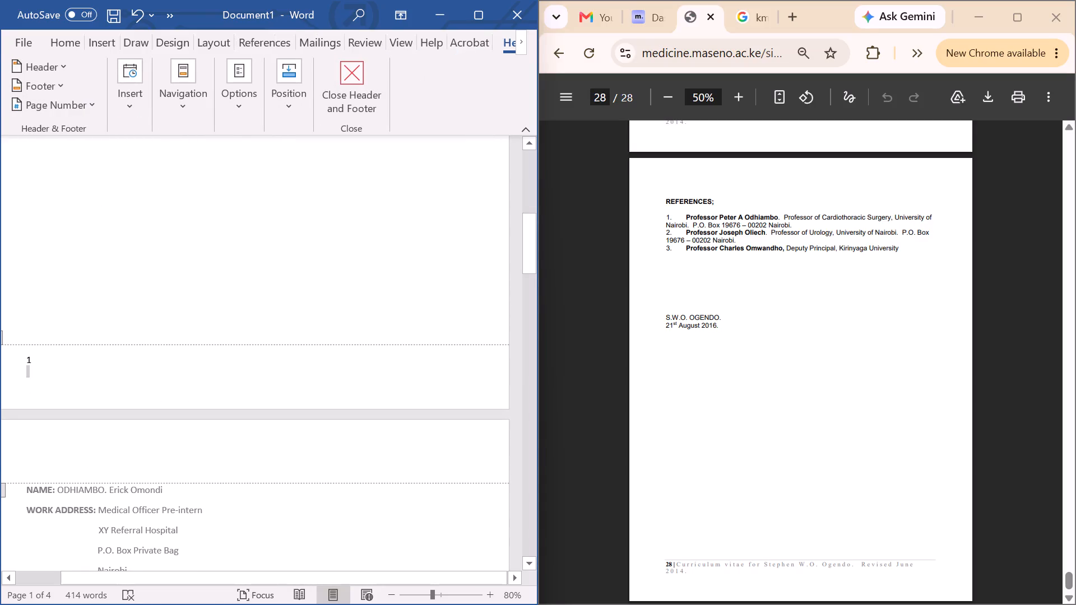
pyautogui.click(95, 371)
pyautogui.doubleClick(37, 357)
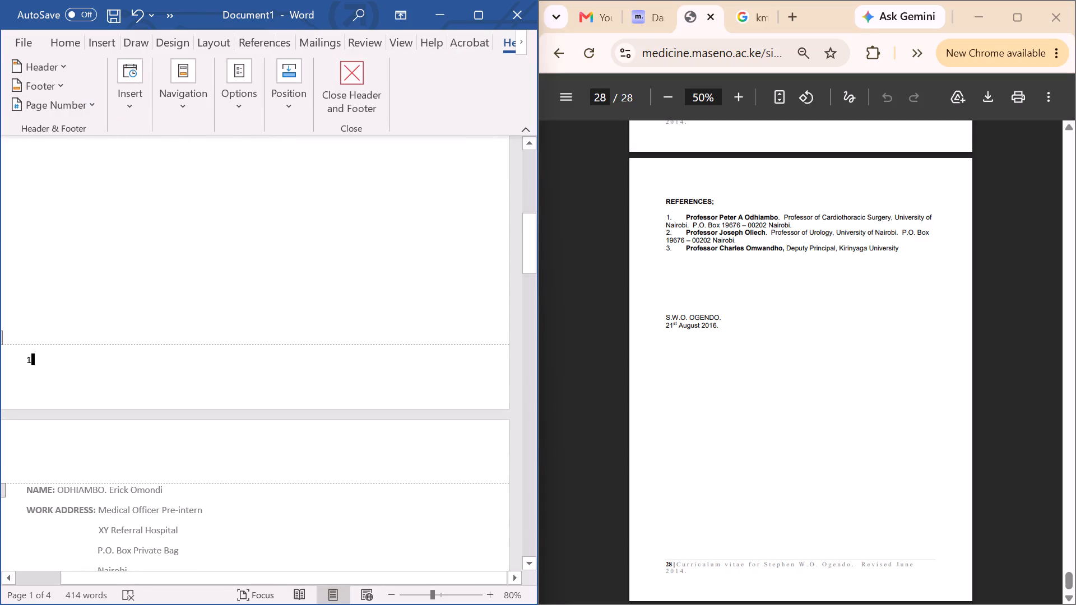
pyautogui.click(38, 357)
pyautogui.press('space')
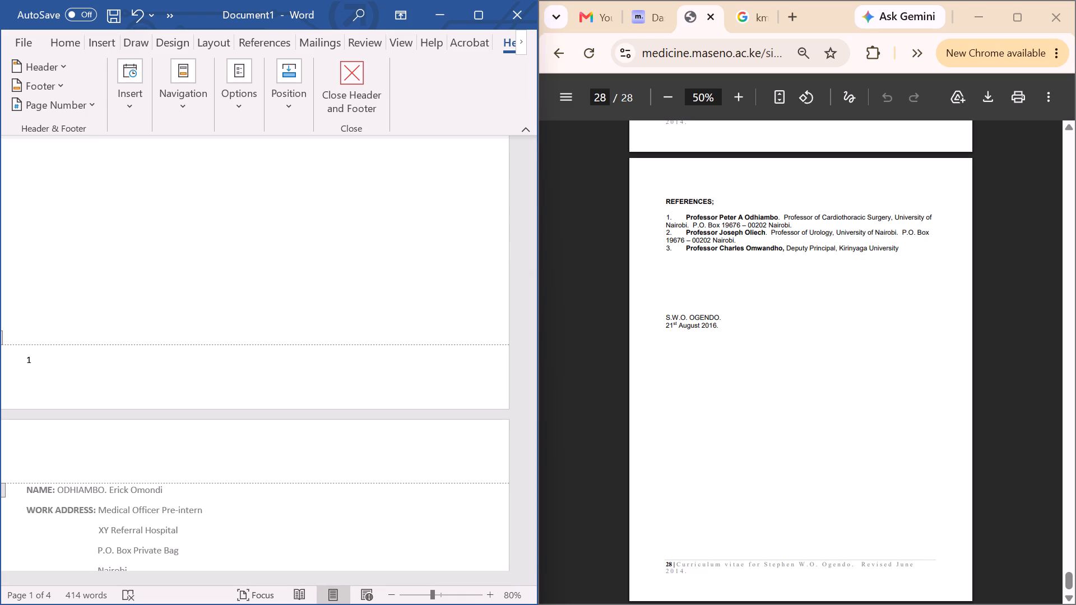
pyautogui.press('BackSpace')
pyautogui.hotkey('shift', '|')
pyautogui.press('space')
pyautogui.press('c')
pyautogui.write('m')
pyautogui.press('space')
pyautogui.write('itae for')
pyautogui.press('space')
# Enter the CV owner's name, with the surname in capitals, and a closing full stop after "Curriculum Vitae for" in the footer.
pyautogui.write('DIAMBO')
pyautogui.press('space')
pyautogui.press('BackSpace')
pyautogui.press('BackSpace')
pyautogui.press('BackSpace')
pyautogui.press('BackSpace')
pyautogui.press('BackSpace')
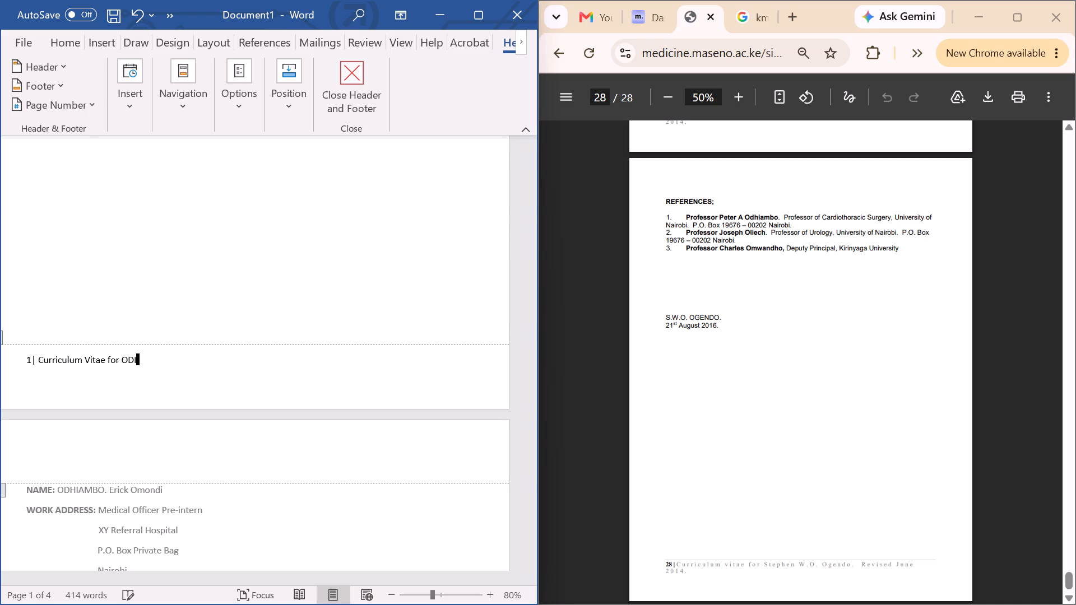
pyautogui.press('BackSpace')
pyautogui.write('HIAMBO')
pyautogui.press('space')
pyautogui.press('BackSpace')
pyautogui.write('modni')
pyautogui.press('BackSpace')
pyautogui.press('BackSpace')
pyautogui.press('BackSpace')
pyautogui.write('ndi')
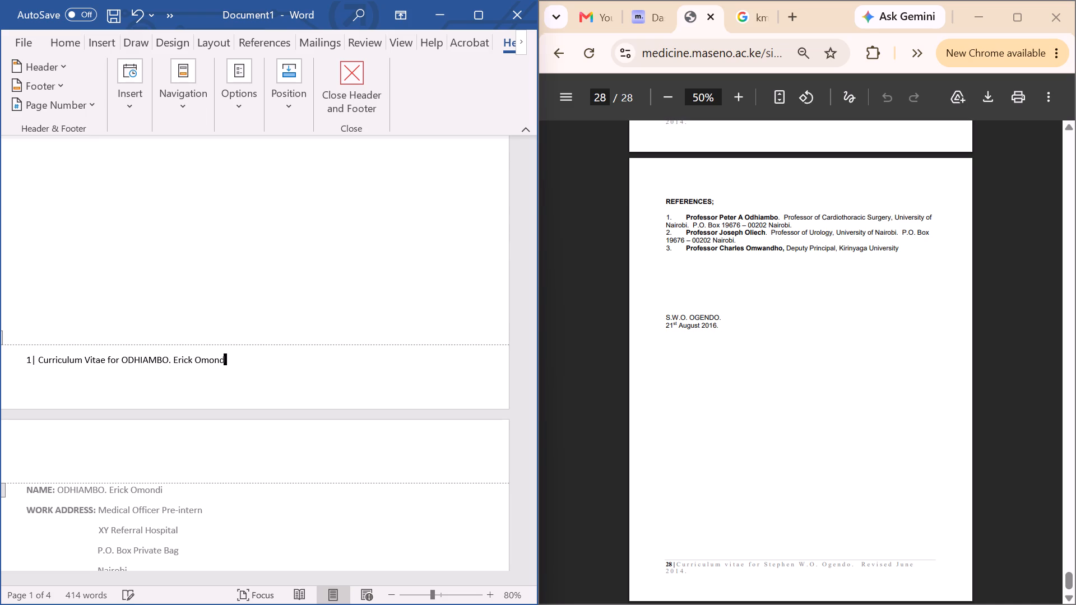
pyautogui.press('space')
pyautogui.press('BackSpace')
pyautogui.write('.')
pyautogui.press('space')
# Add "Revised 31st October 2026." after the owner's name in the footer line.
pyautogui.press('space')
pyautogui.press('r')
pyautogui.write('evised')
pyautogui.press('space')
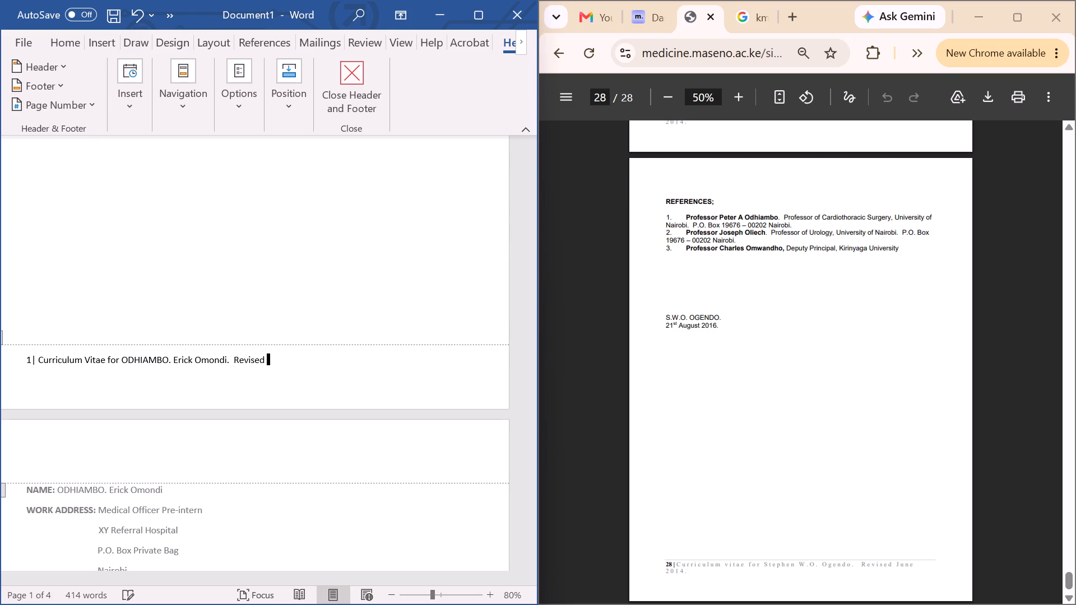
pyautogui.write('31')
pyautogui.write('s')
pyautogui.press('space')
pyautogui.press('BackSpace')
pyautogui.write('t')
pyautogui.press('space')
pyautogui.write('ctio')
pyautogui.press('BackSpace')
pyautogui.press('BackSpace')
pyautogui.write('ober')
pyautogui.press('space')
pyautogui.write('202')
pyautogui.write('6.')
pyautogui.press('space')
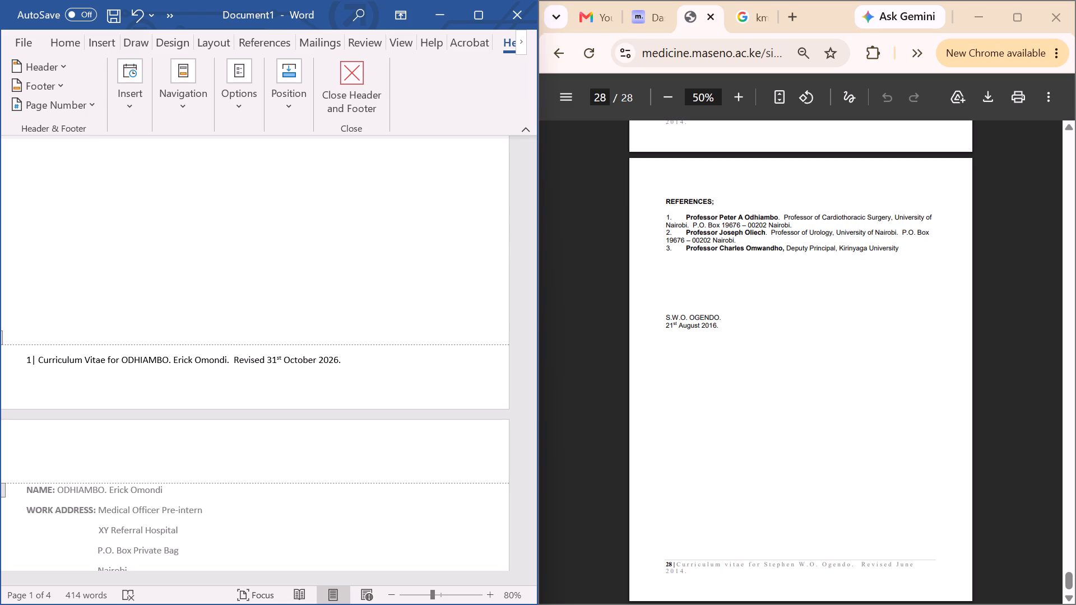
# Make the page number at the start of the footer line bold.
pyautogui.moveTo(26, 355); pyautogui.dragTo(35, 357)
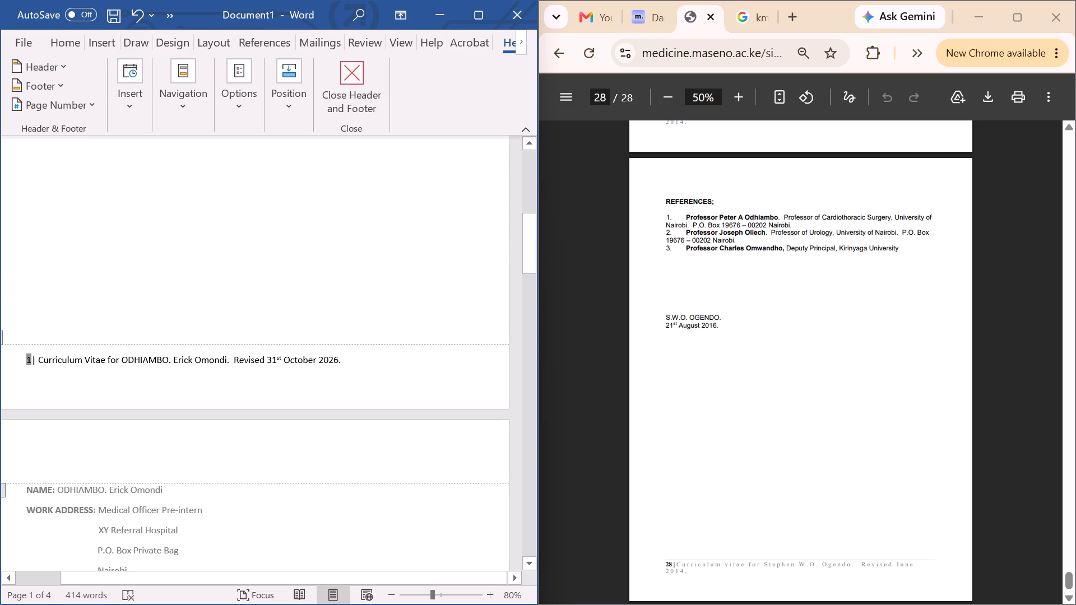
pyautogui.moveTo(35, 357); pyautogui.dragTo(32, 358)
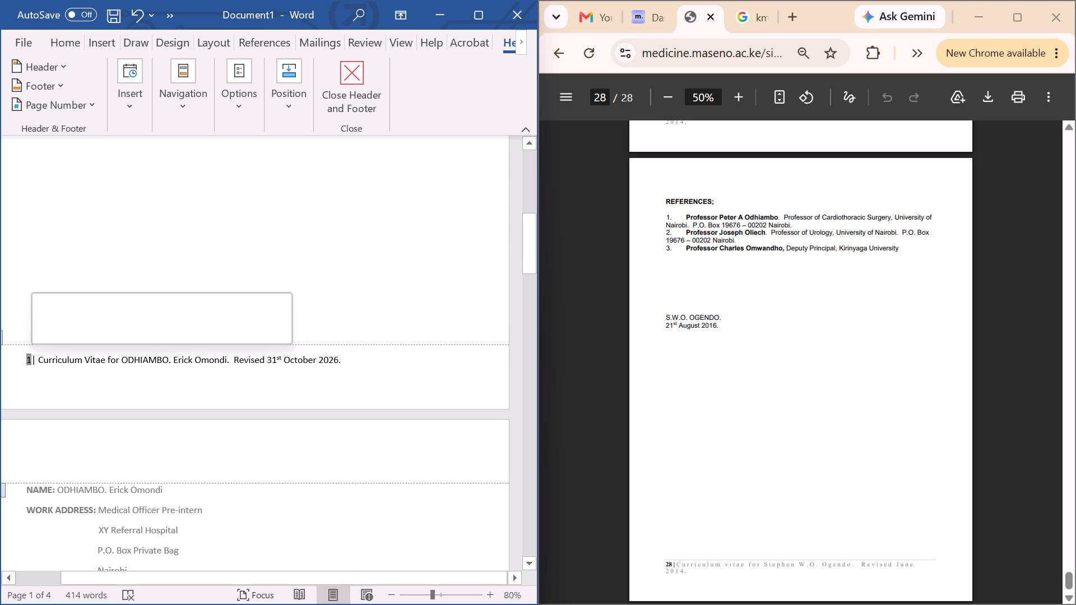
pyautogui.click(39, 331)
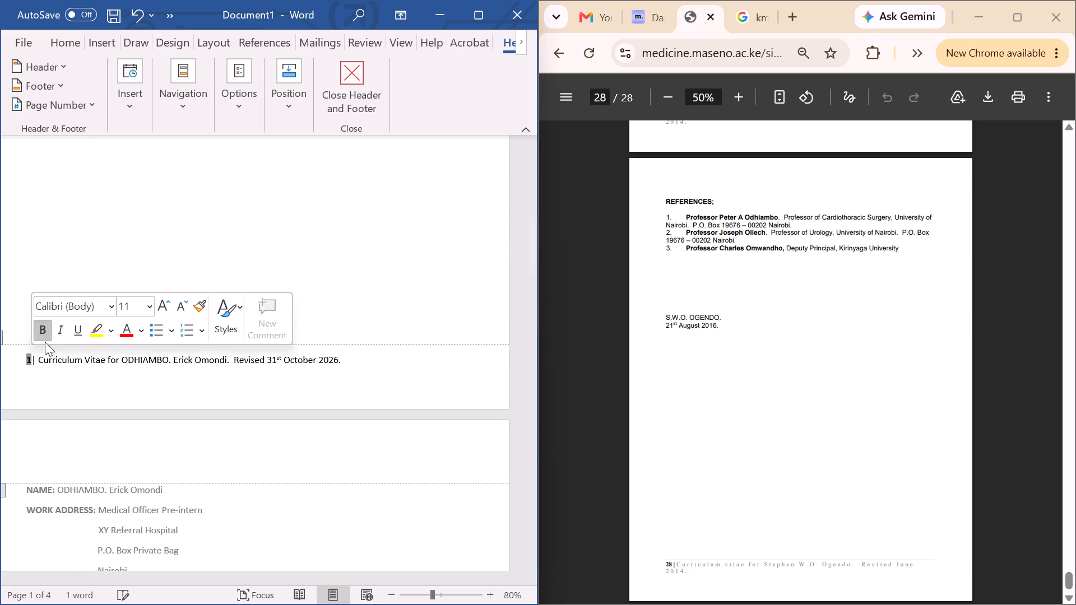
pyautogui.click(56, 370)
pyautogui.click(114, 365)
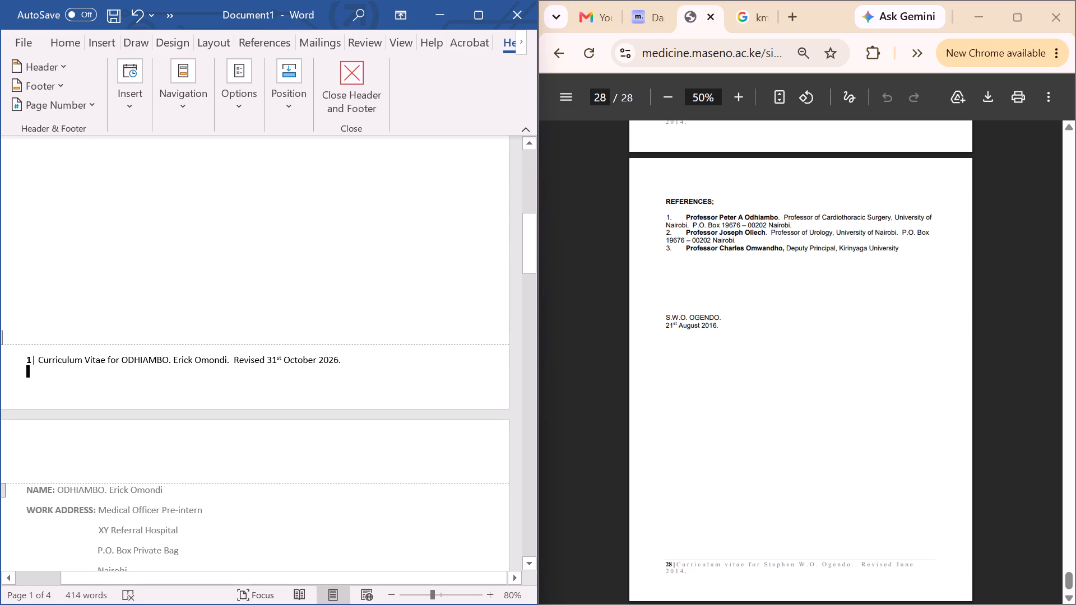
pyautogui.click(119, 361)
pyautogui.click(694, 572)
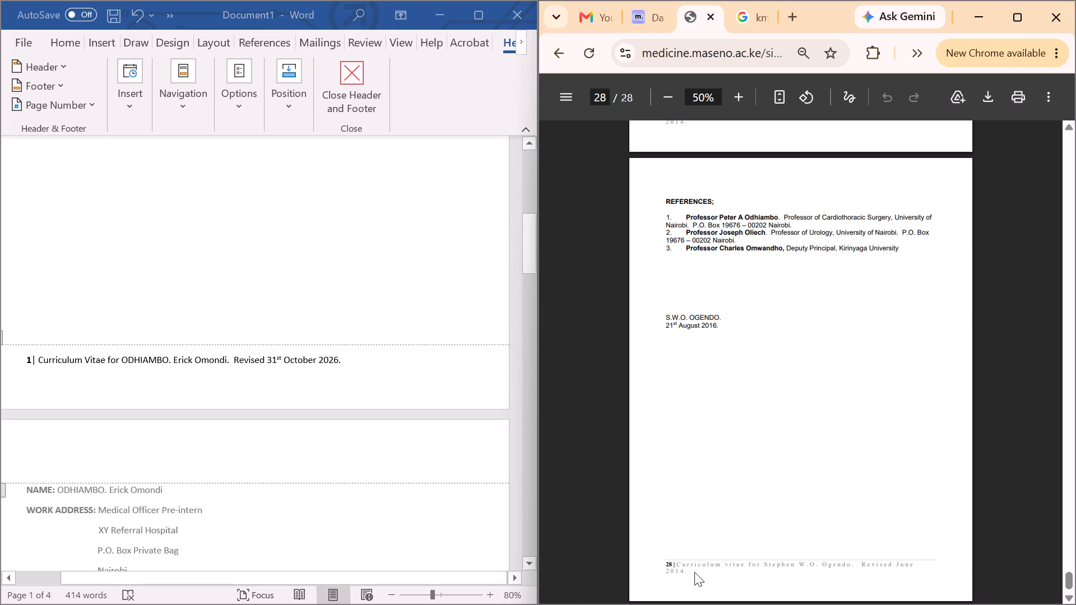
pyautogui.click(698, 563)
# Switch to Word, maximise its window and return from the footer to the document body.
pyautogui.click(480, 10)
pyautogui.scroll(4, 541, 353)
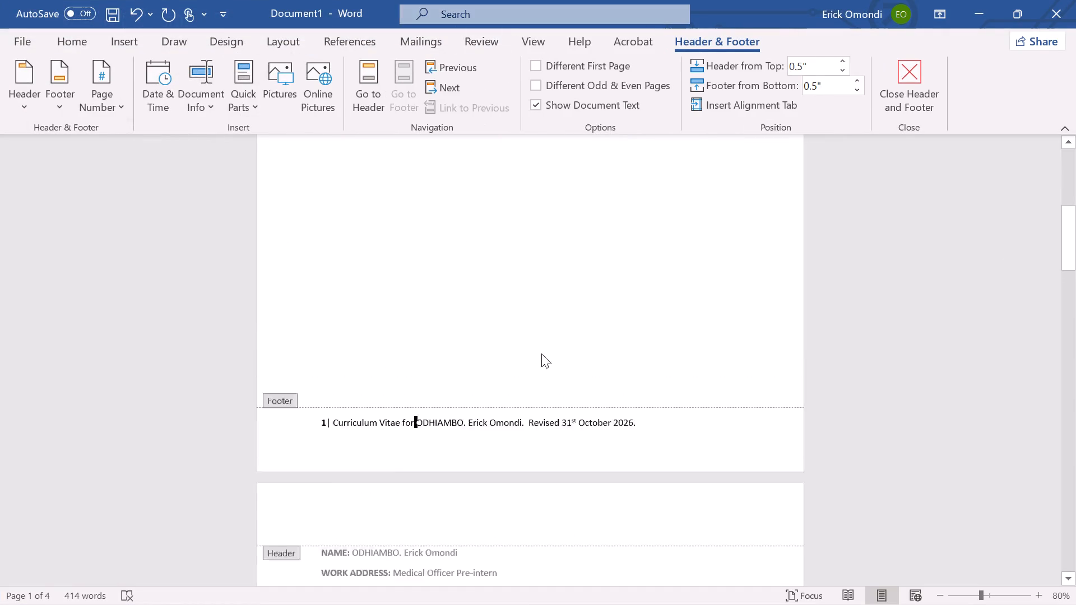
pyautogui.scroll(-20, 541, 353)
pyautogui.scroll(-2, 541, 353)
pyautogui.doubleClick(724, 282)
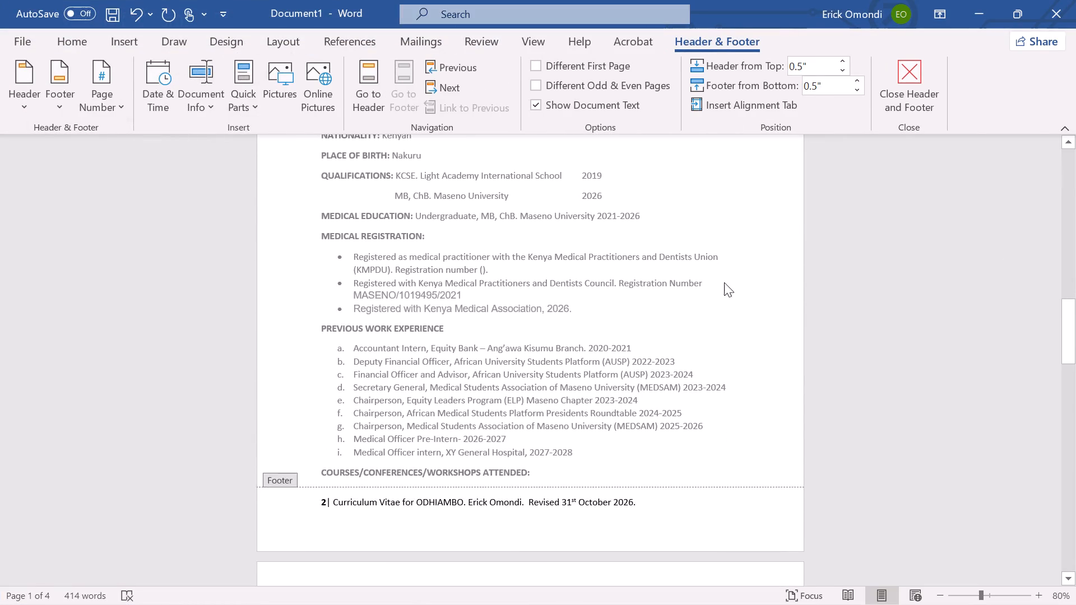
# Examine the numbered footer line across the CV pages.
pyautogui.scroll(-4, 672, 337)
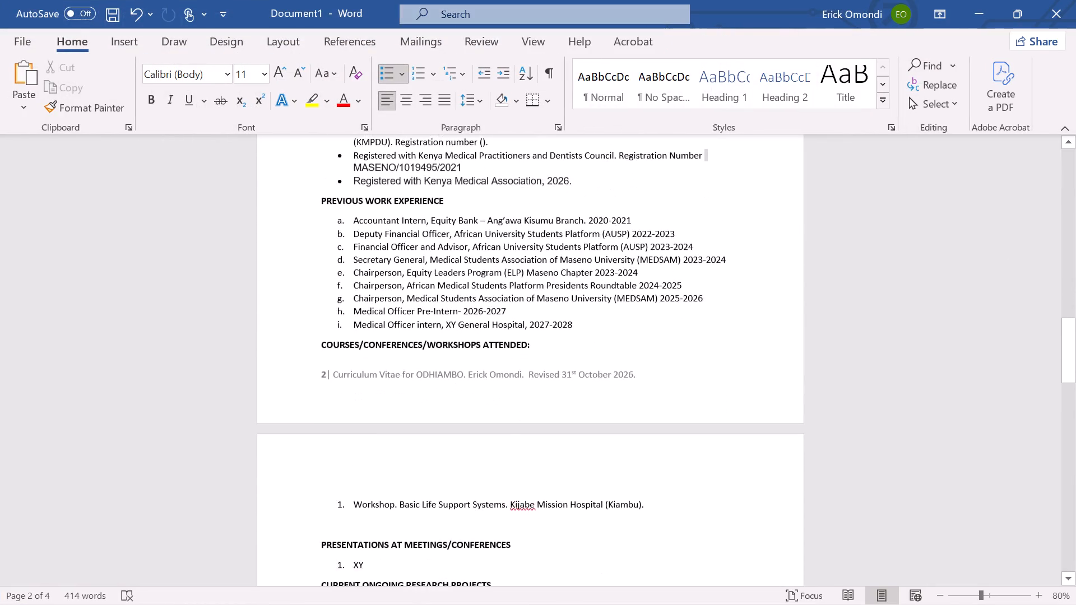
pyautogui.scroll(-17, 670, 342)
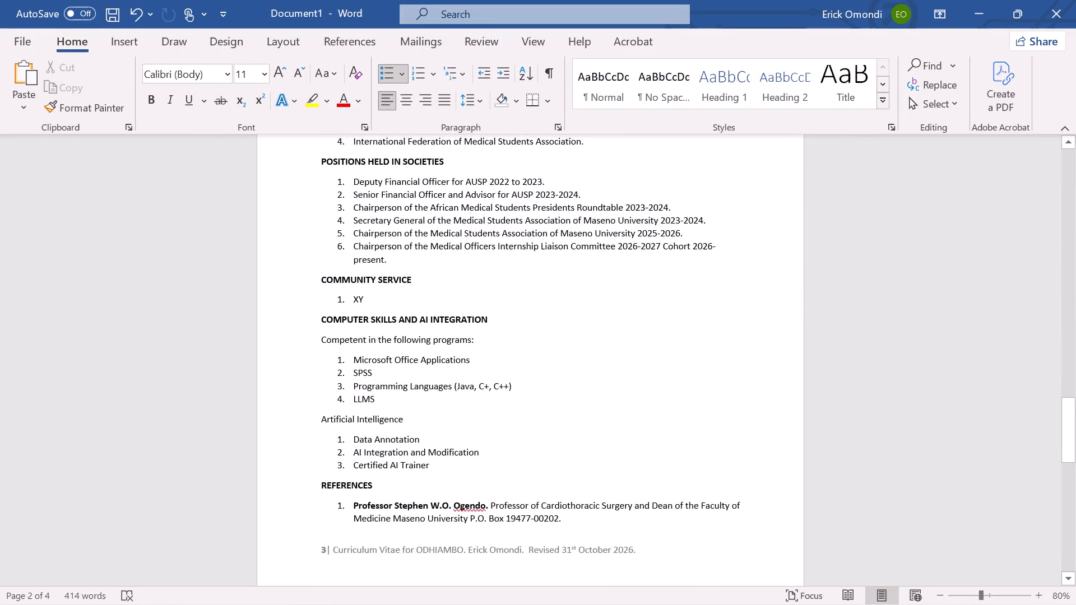
pyautogui.scroll(20, 670, 342)
pyautogui.scroll(14, 670, 342)
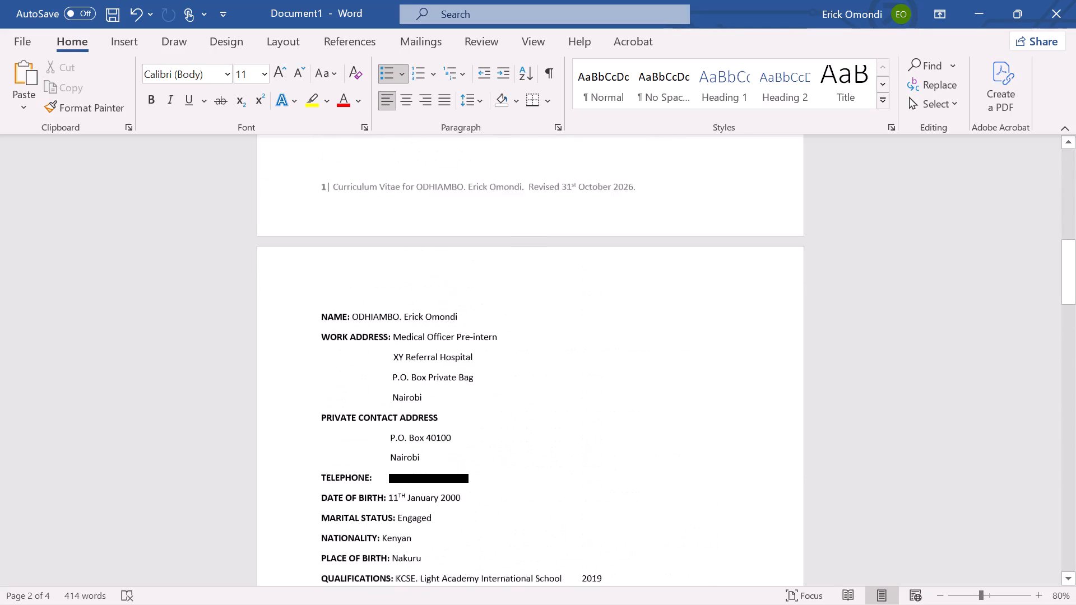
# Change the font of the entire CV body text to Times New Roman.
pyautogui.scroll(2, 670, 342)
pyautogui.scroll(20, 670, 342)
pyautogui.scroll(3, 670, 342)
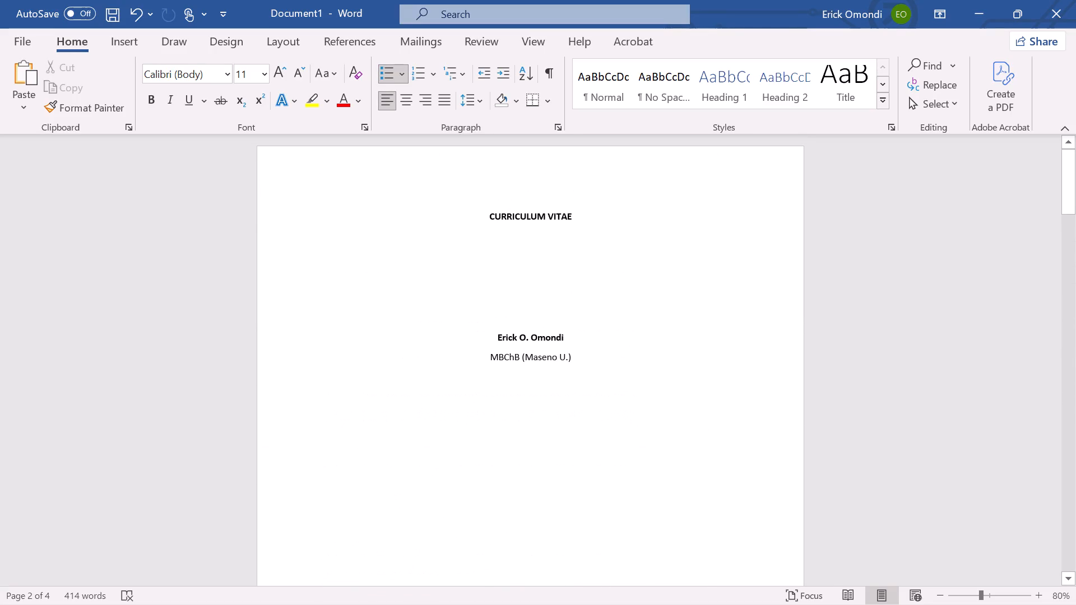
pyautogui.scroll(2, 670, 342)
pyautogui.hotkey('ctrl', 'a')
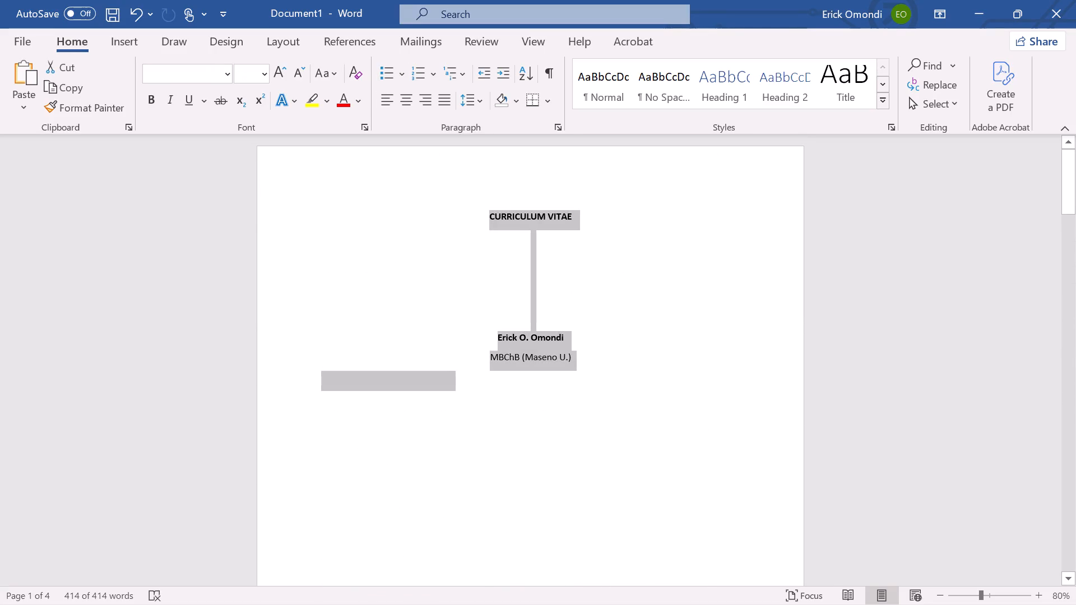
pyautogui.click(226, 77)
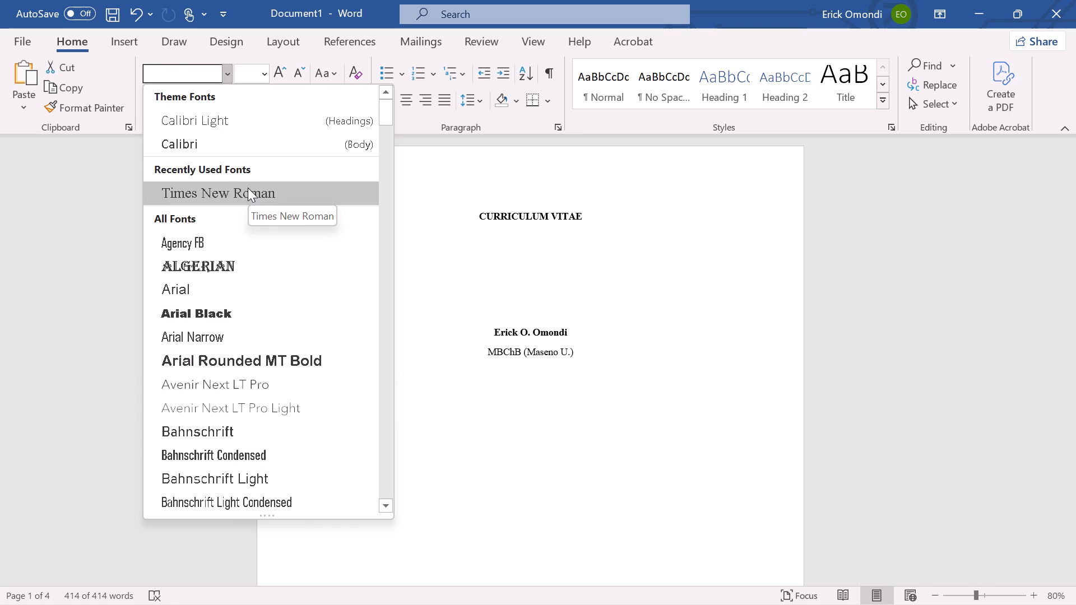
pyautogui.doubleClick(248, 188)
# Set the "CURRICULUM VITAE" title on the cover page to size 12 with 1.5 line spacing.
pyautogui.click(266, 77)
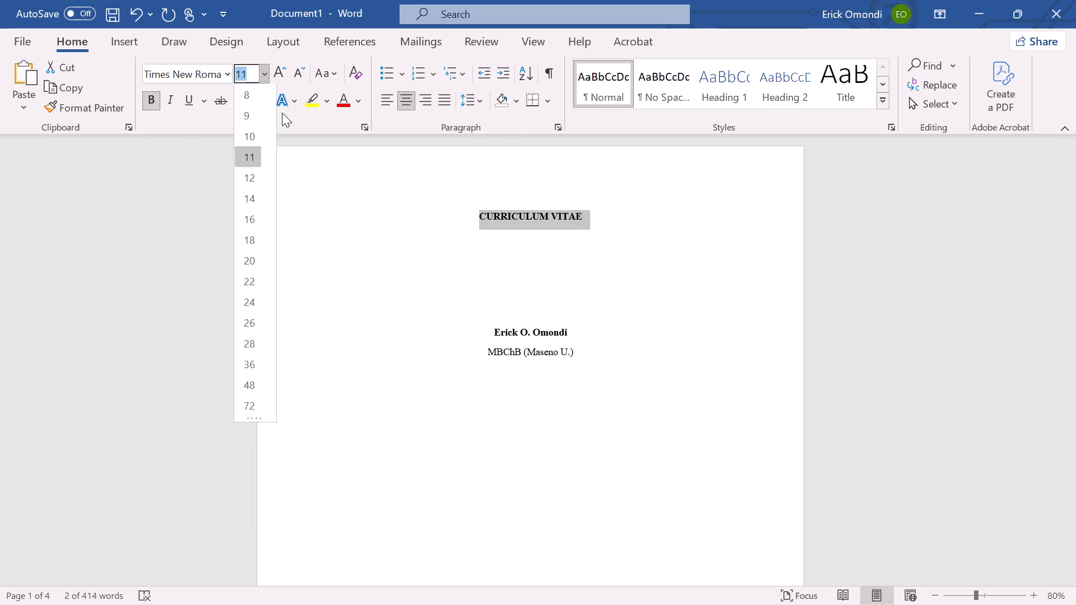
pyautogui.click(253, 181)
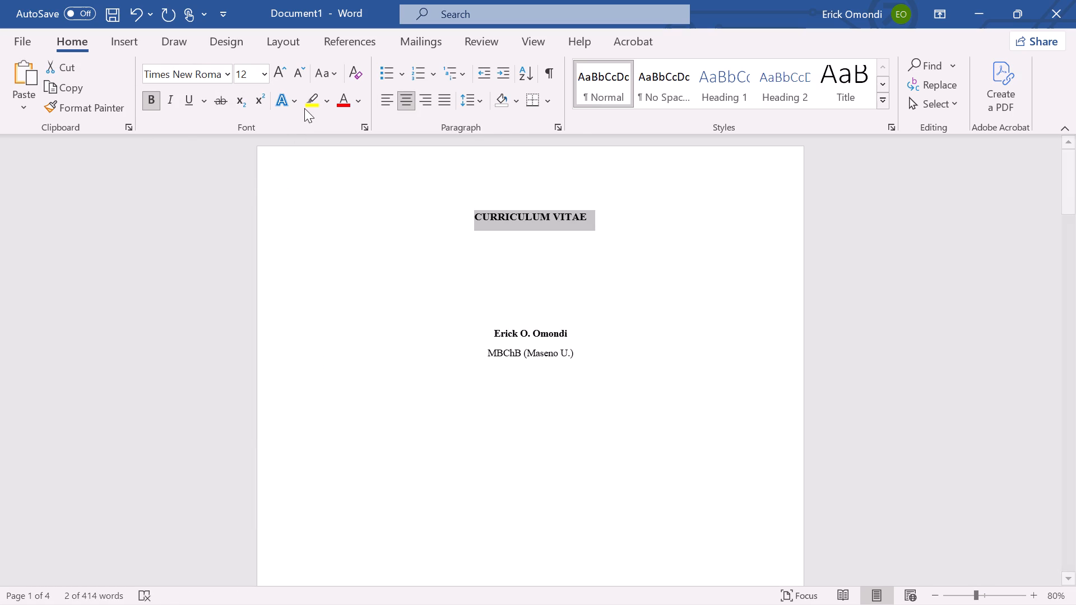
pyautogui.click(470, 102)
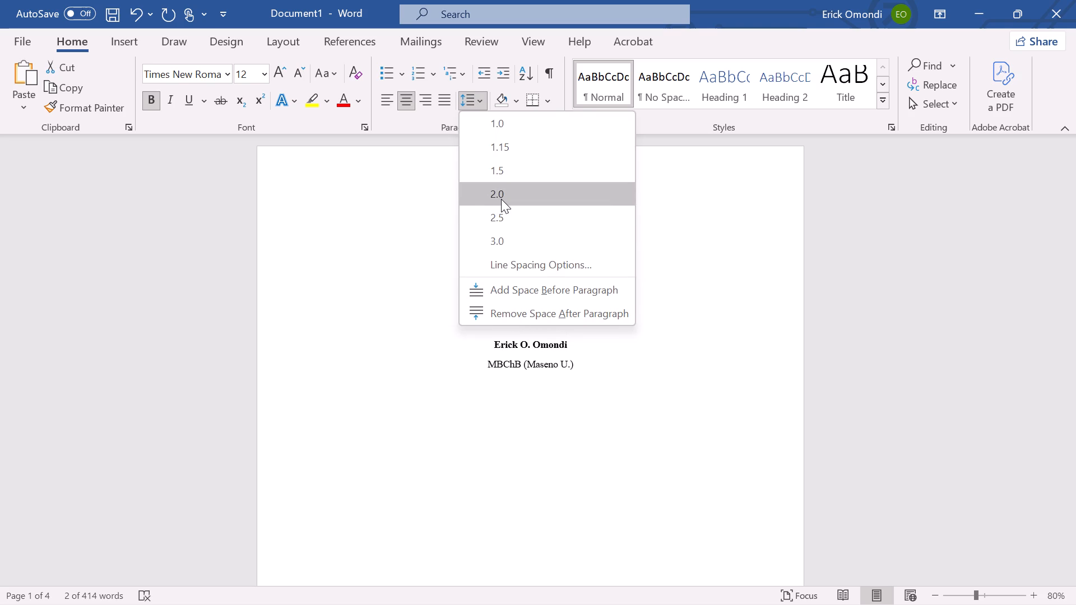
pyautogui.click(500, 176)
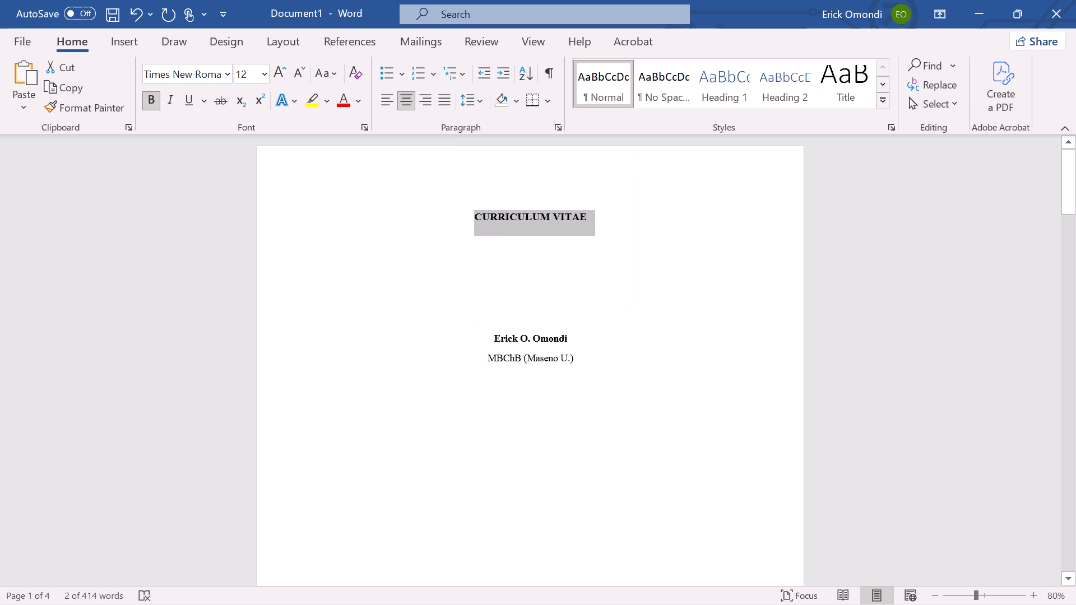
pyautogui.click(483, 320)
# Examine the font and line spacing of the CV from the cover page through the work experience list.
pyautogui.scroll(-2, 483, 320)
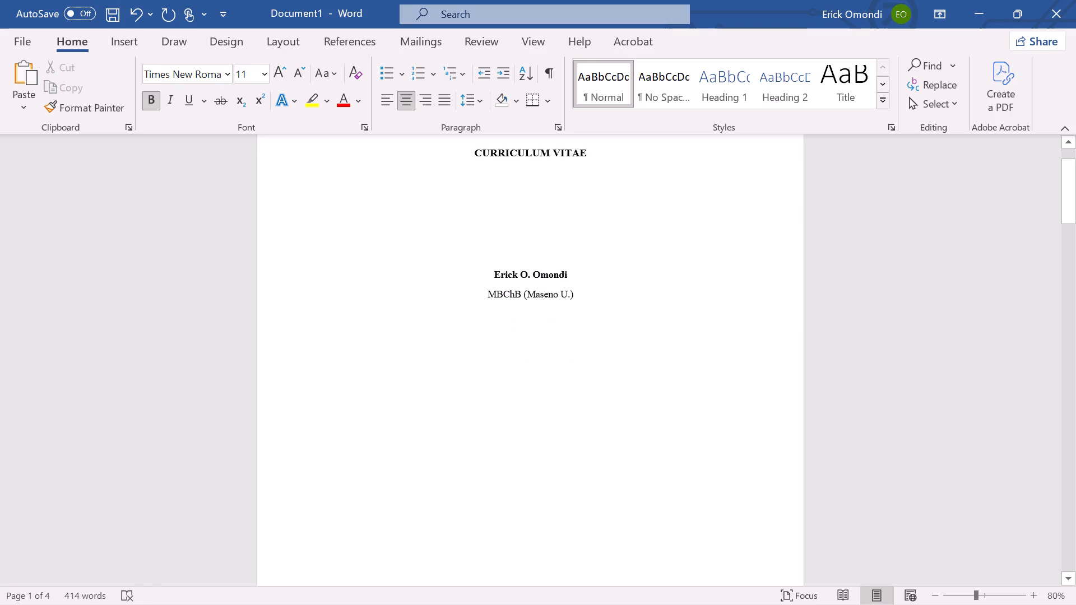
pyautogui.scroll(-11, 483, 320)
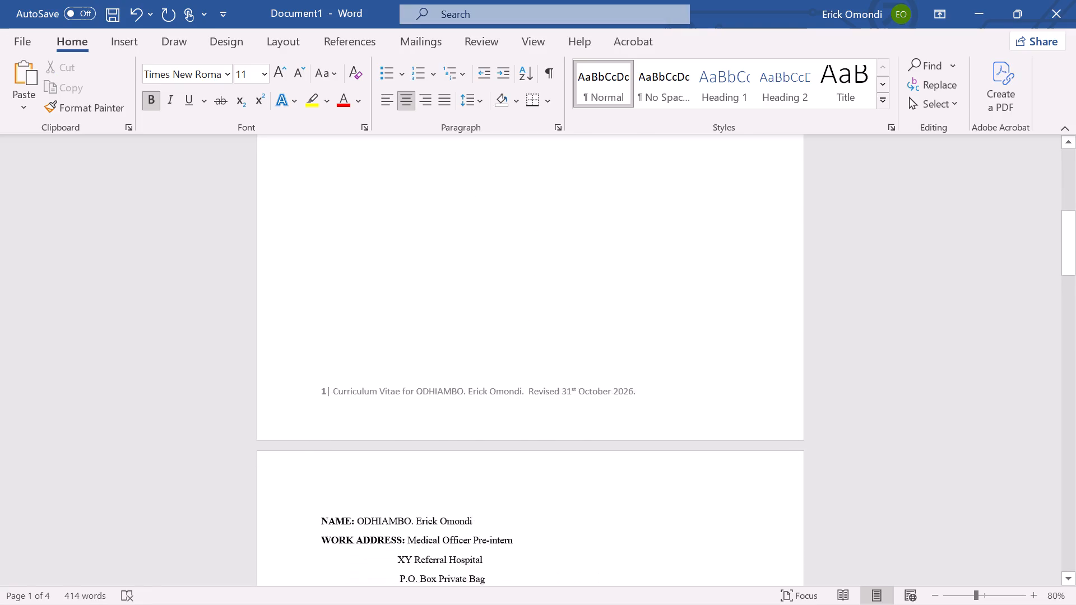
pyautogui.scroll(-14, 483, 320)
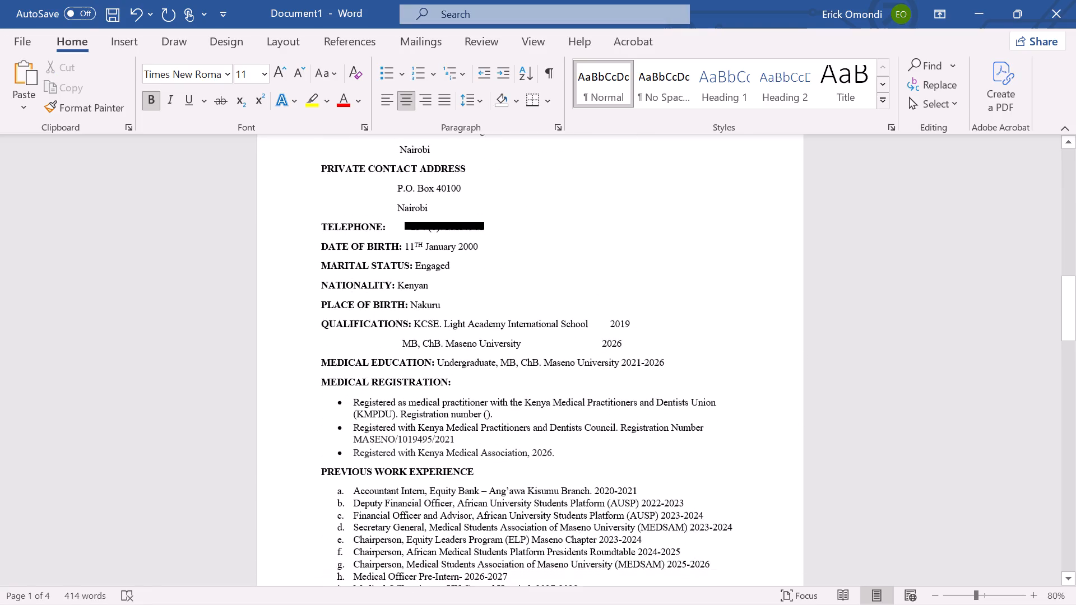
pyautogui.scroll(-2, 483, 320)
pyautogui.scroll(7, 483, 320)
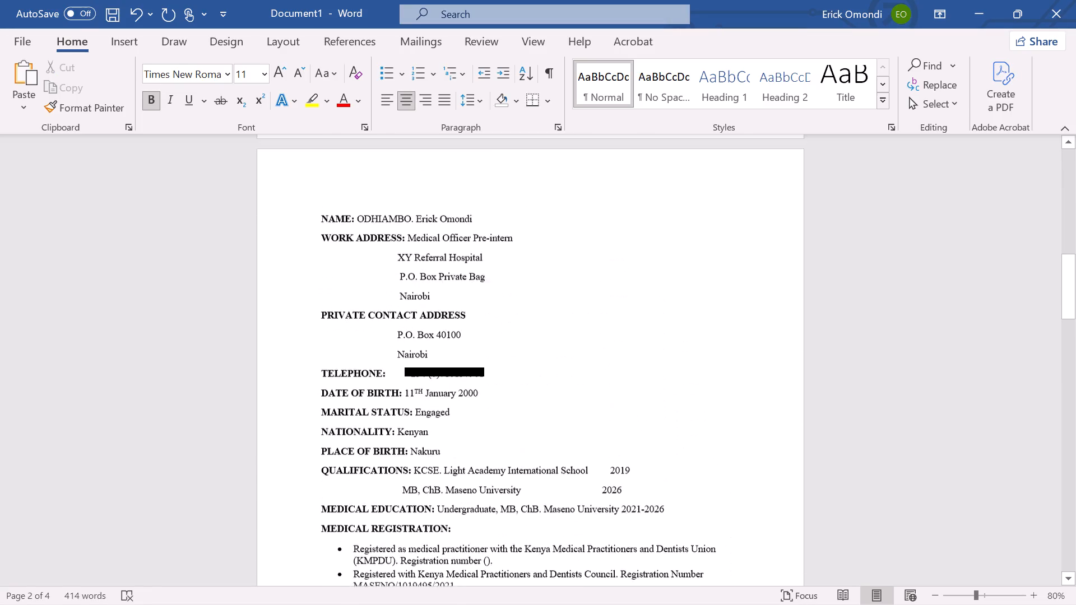
pyautogui.scroll(3, 483, 320)
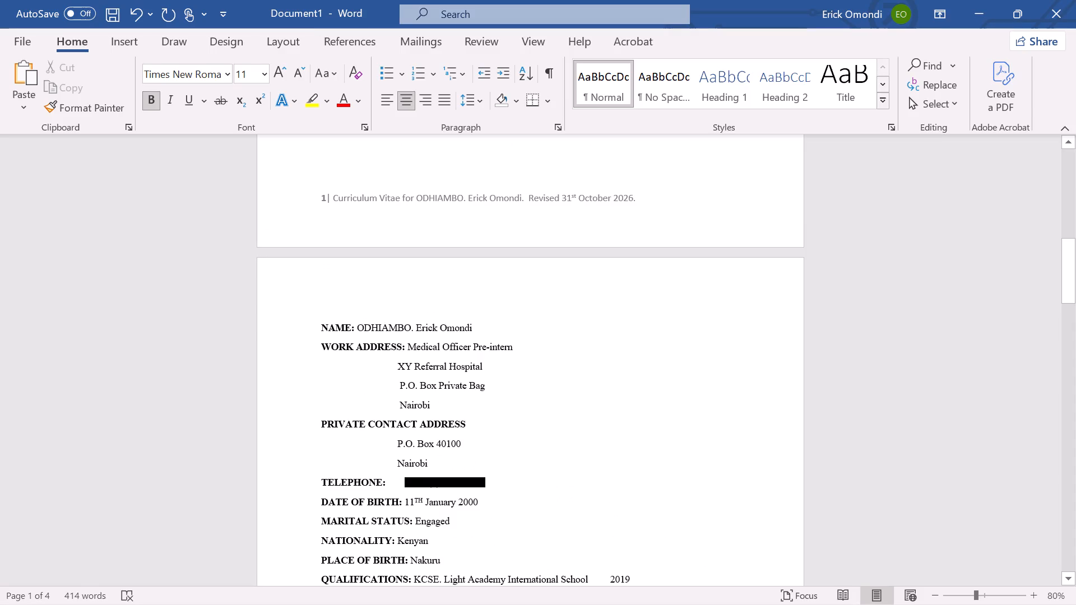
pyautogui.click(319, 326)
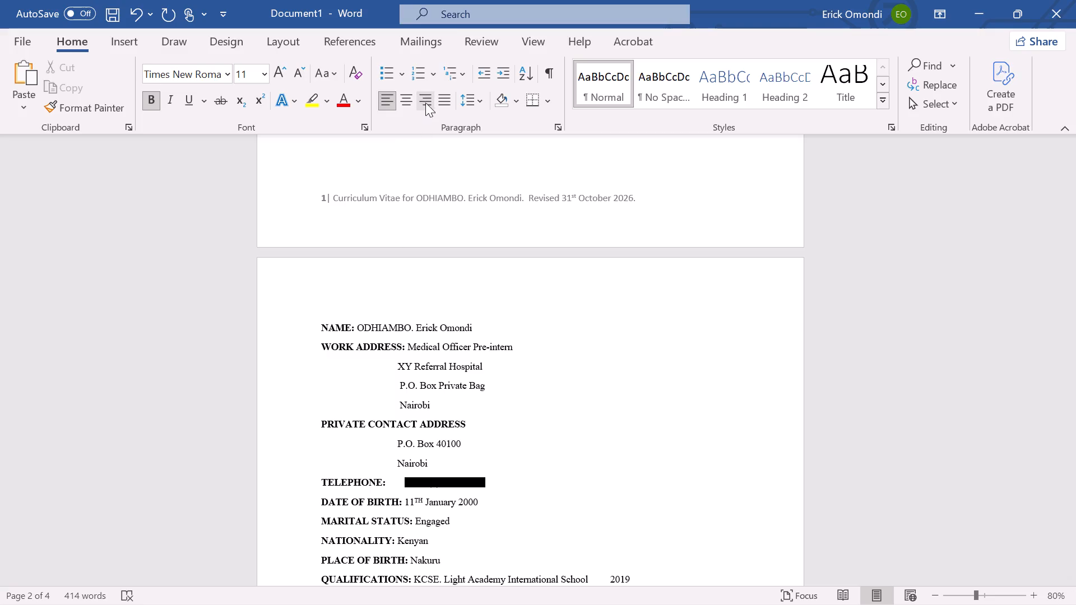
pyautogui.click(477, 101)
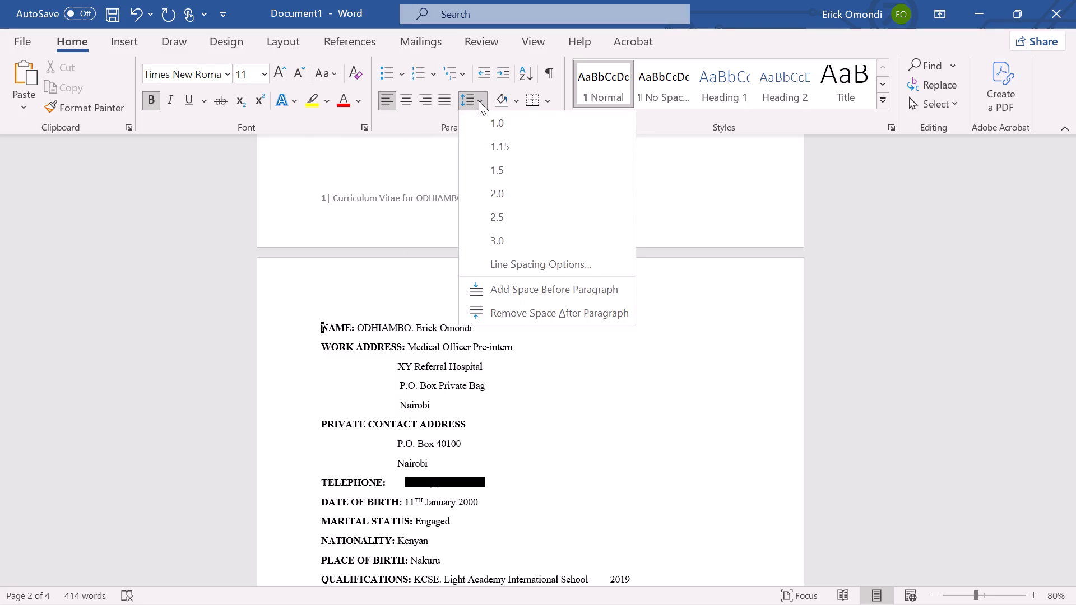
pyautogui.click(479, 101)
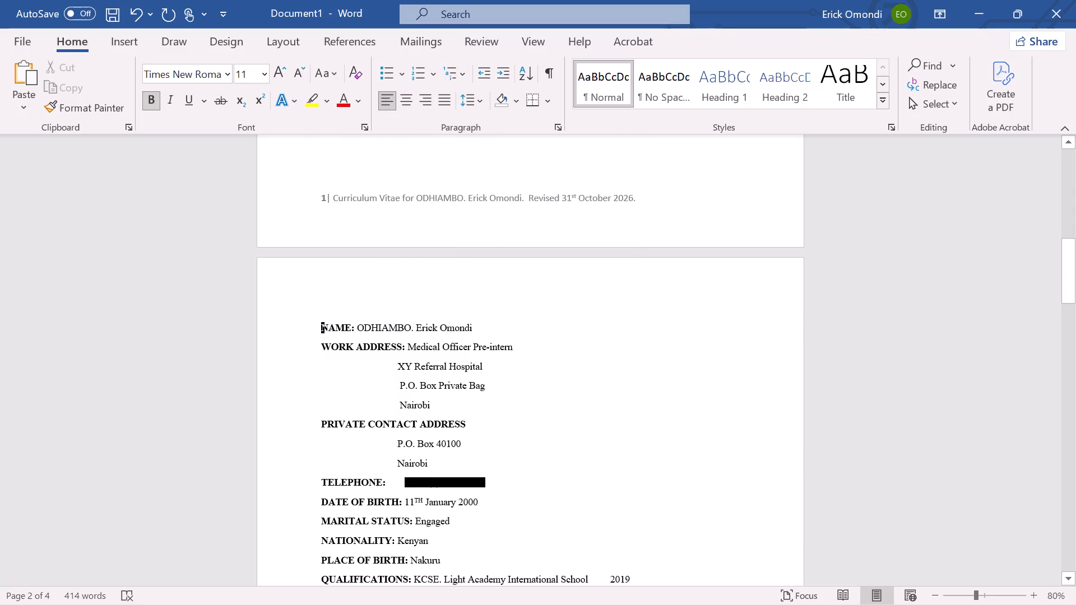
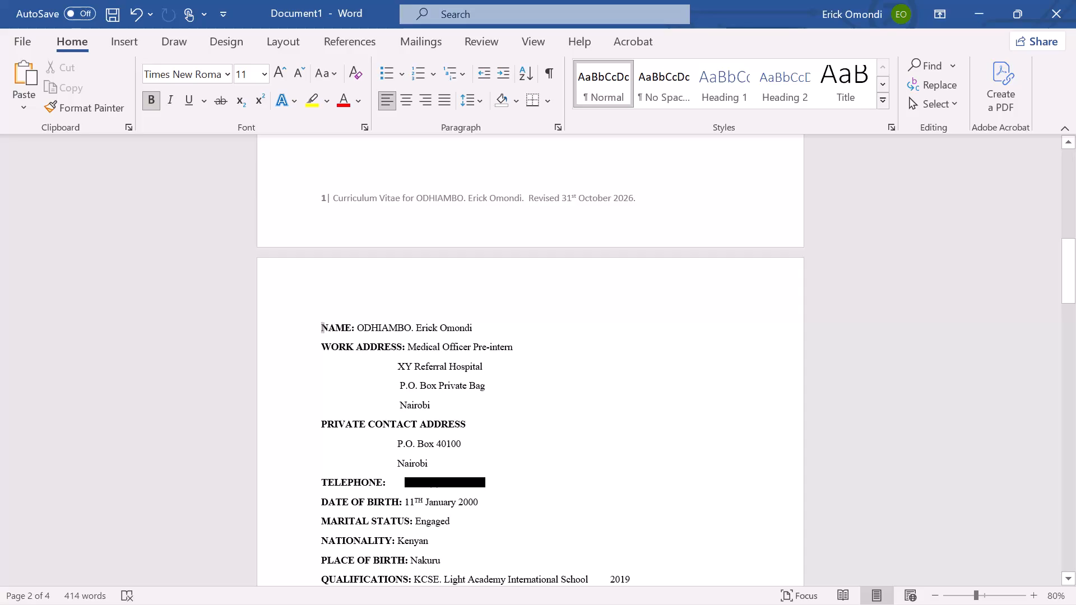
# Minimize the window of the curriculum vitae document.
pyautogui.click(977, 12)
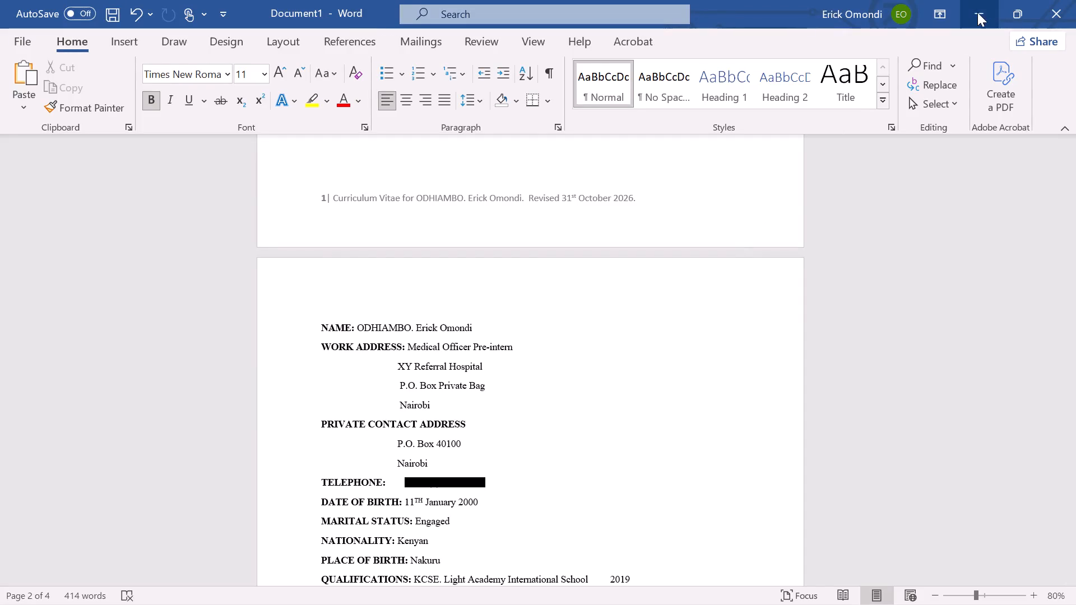